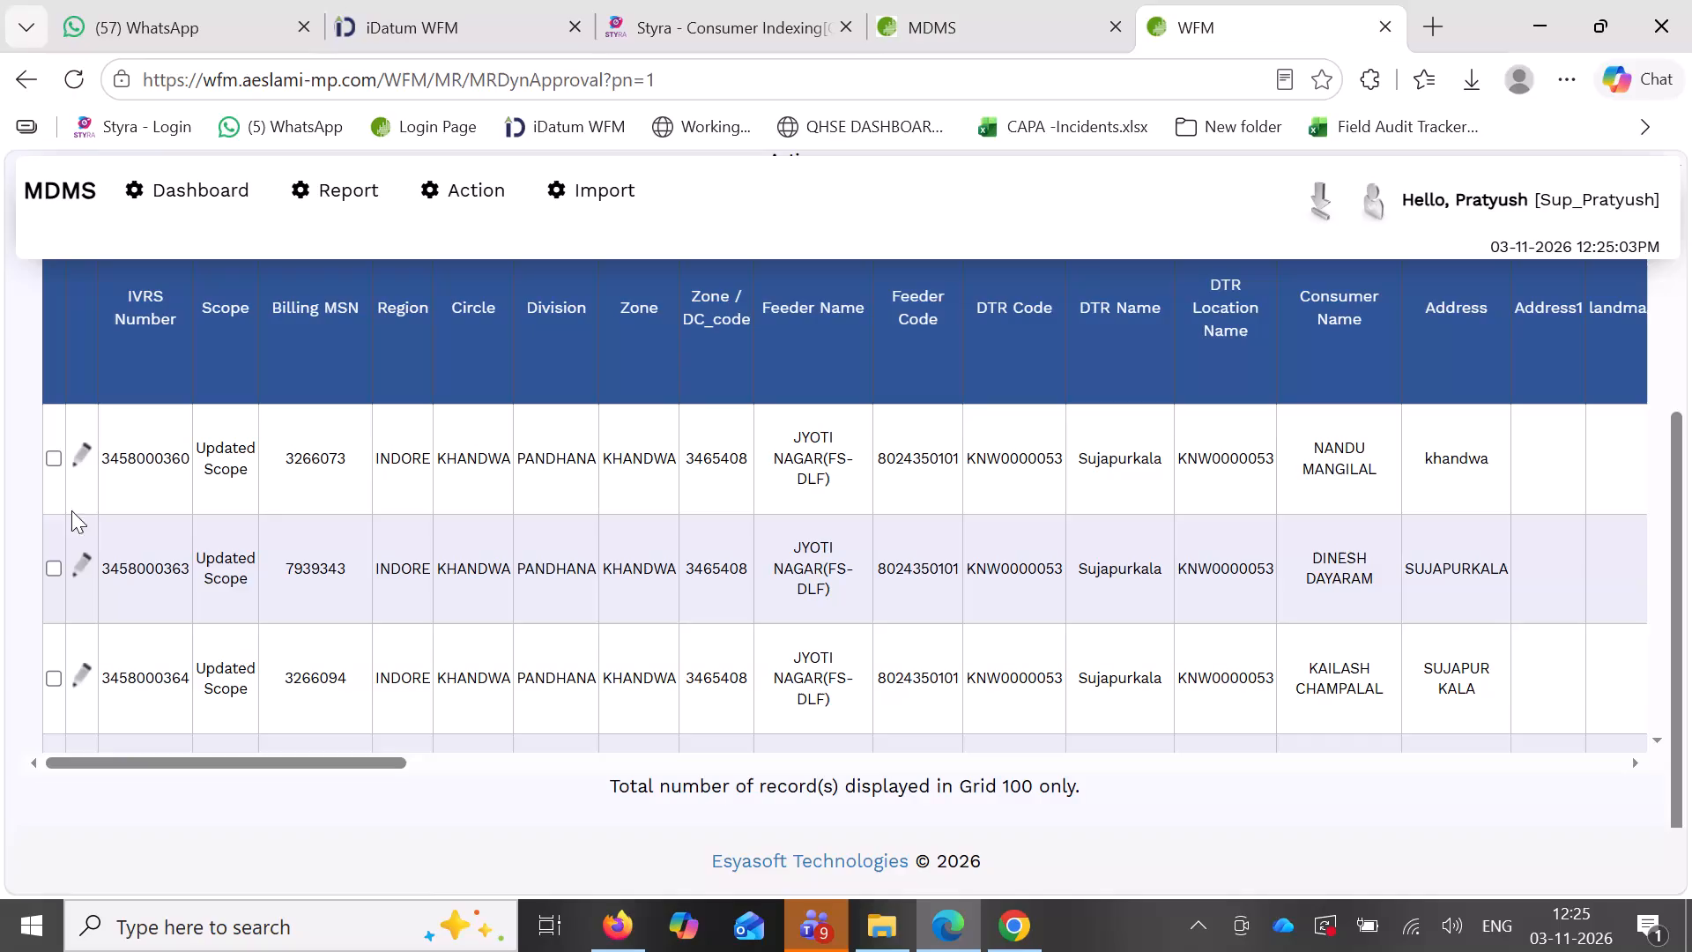
Look through the grid of consumer surveys pending approval for the KHANDWA circle.
scroll(101, 518, up, 10)
scroll(167, 564, down, 2)
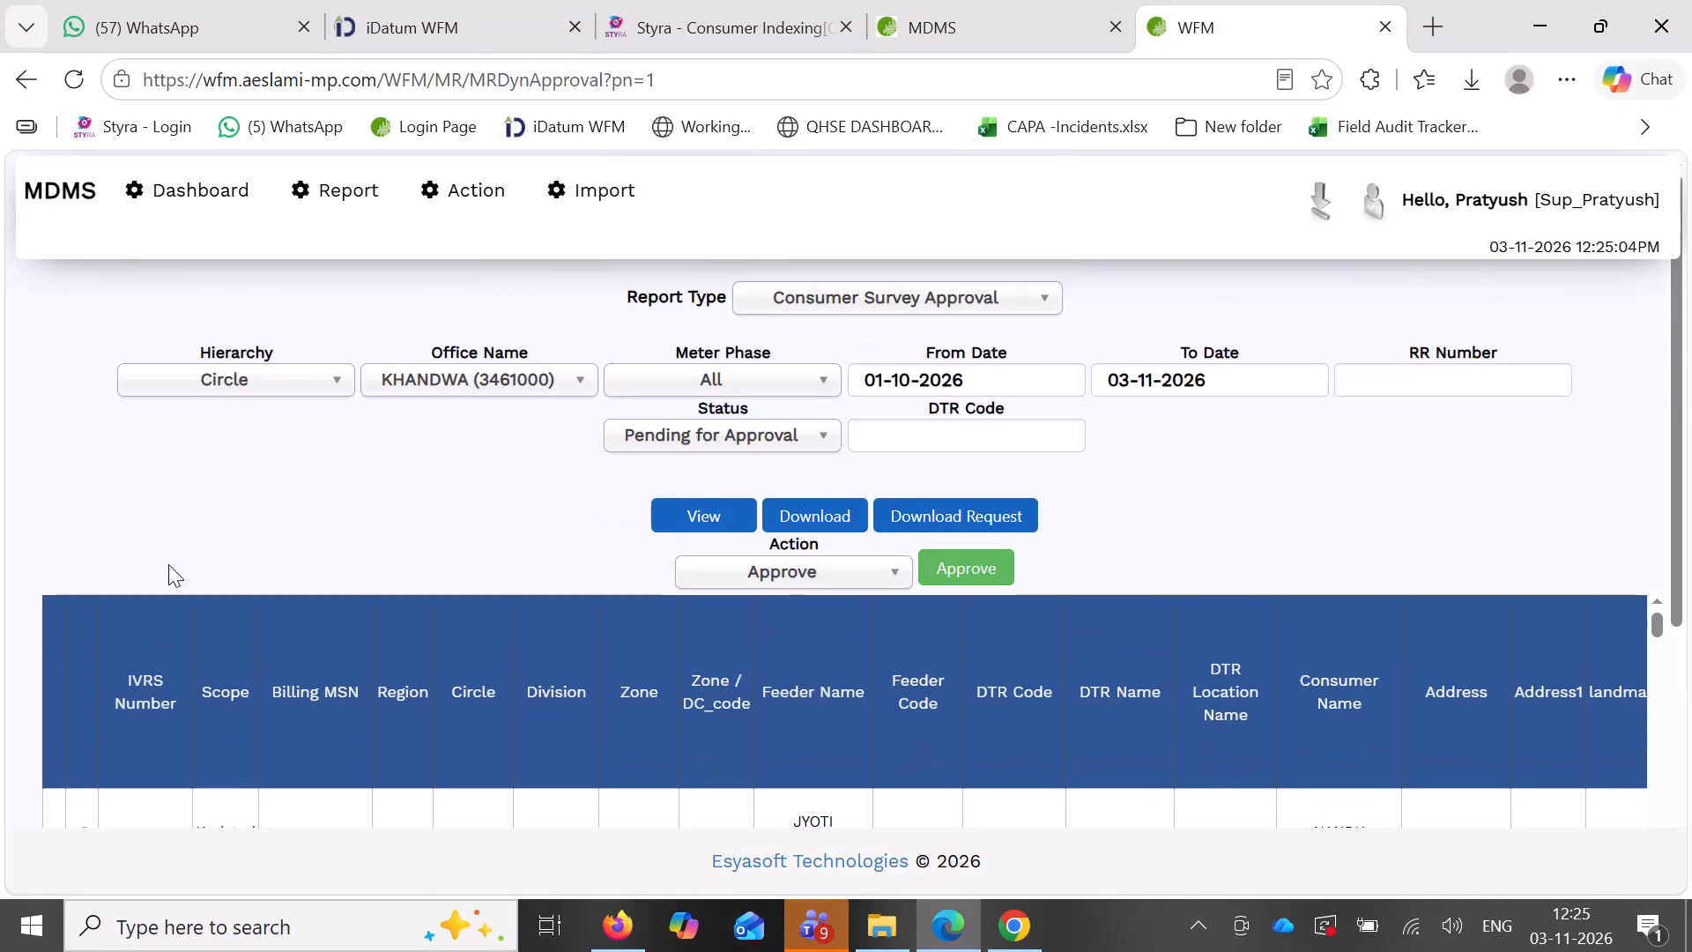
scroll(168, 564, down, 12)
scroll(164, 597, down, 20)
scroll(164, 597, down, 10)
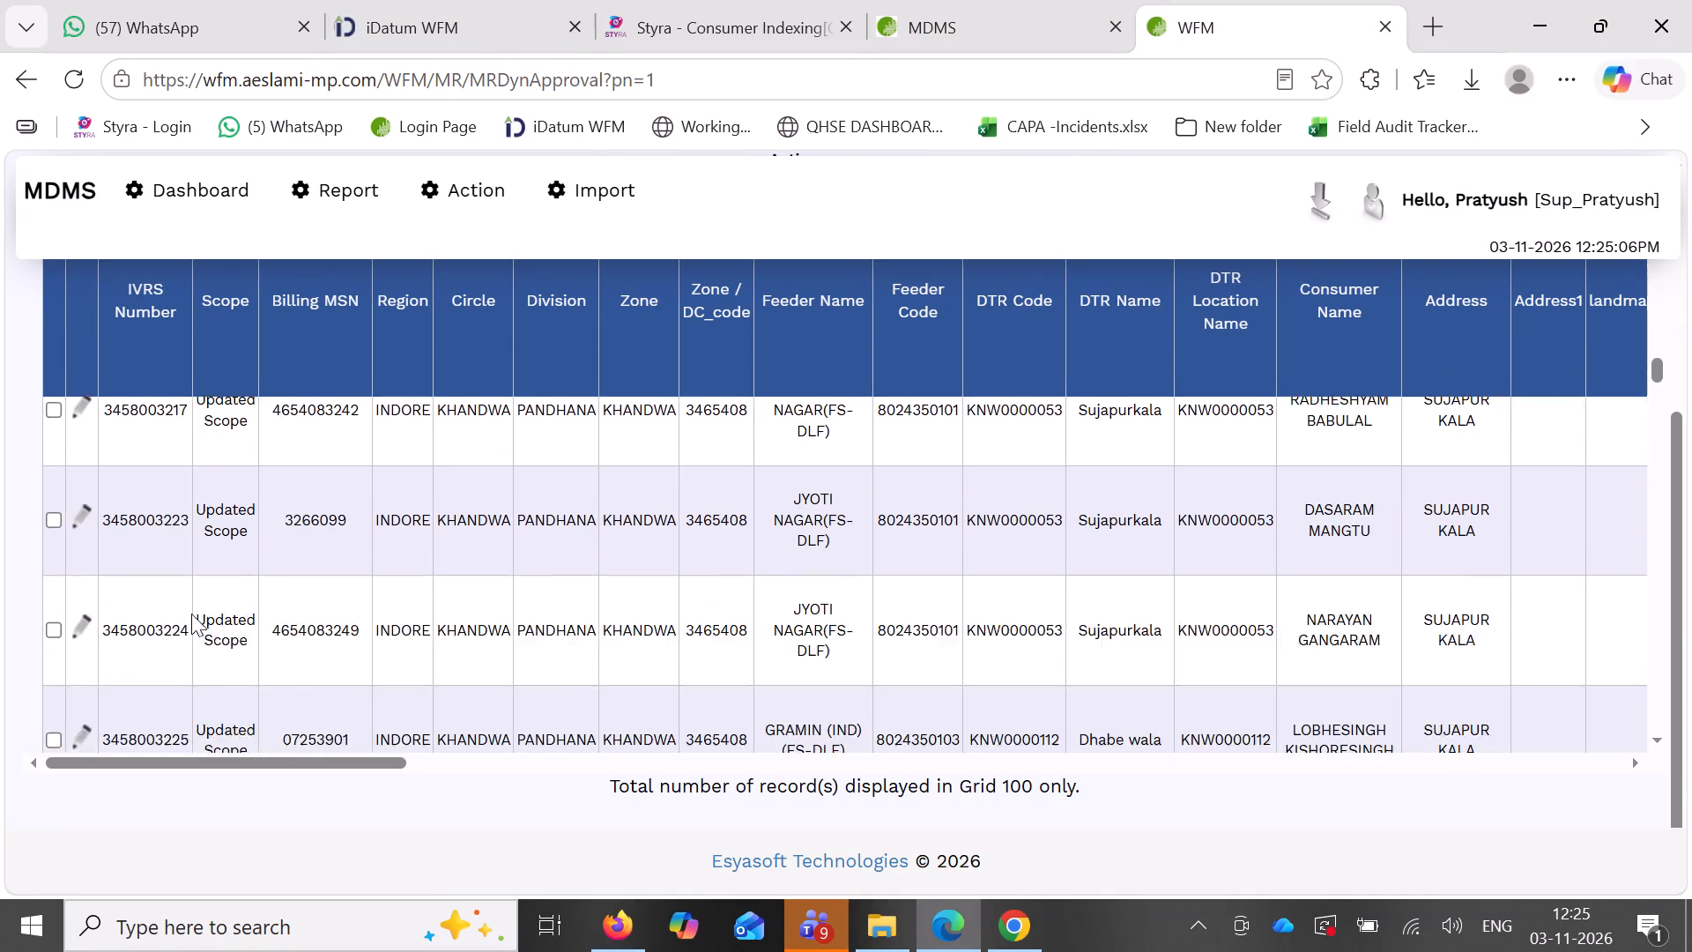
scroll(191, 614, down, 20)
scroll(191, 614, down, 20)
scroll(191, 614, down, 20)
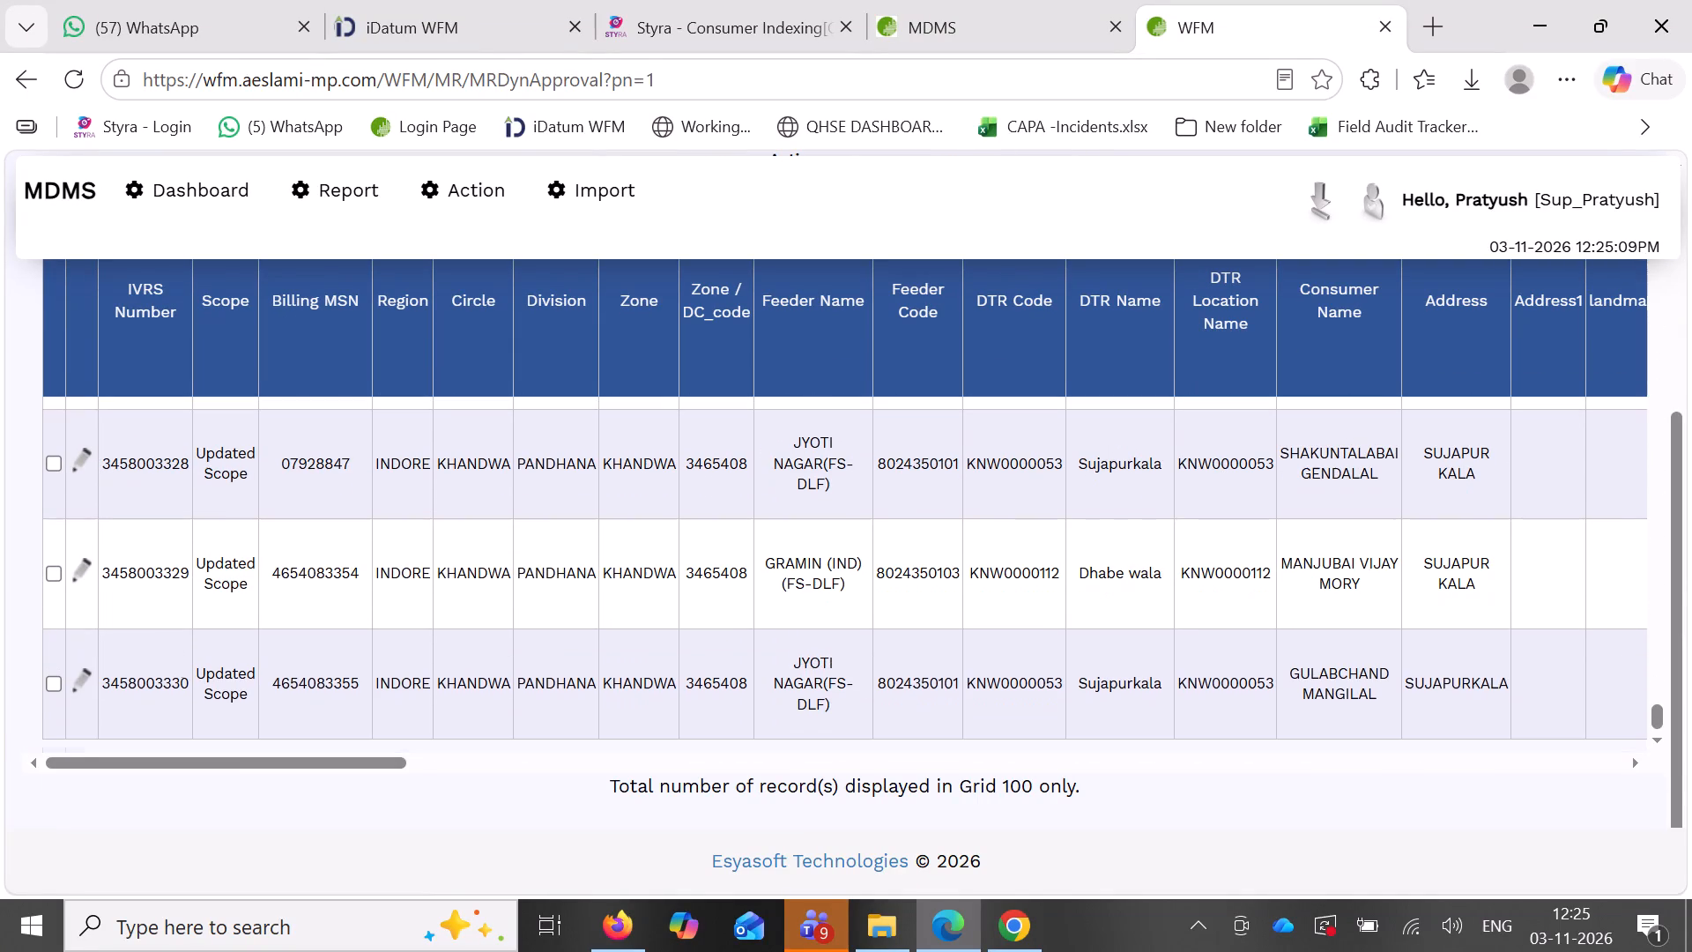
scroll(249, 658, down, 7)
scroll(276, 625, up, 2)
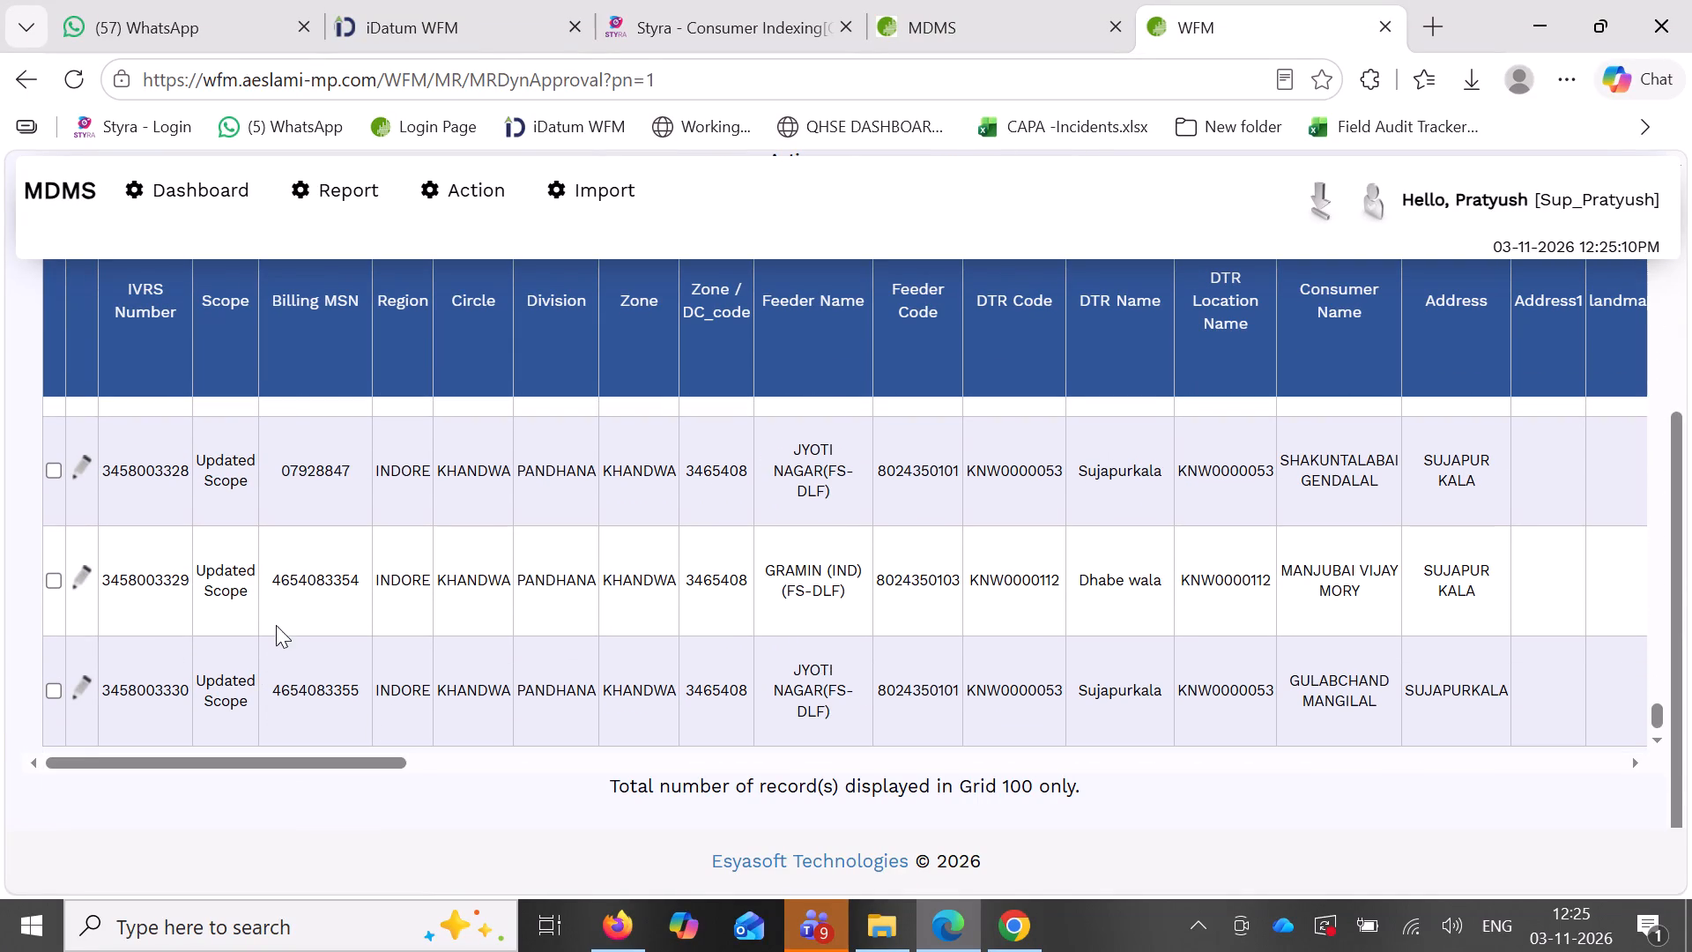
scroll(276, 625, up, 20)
scroll(276, 625, up, 20)
scroll(276, 625, up, 6)
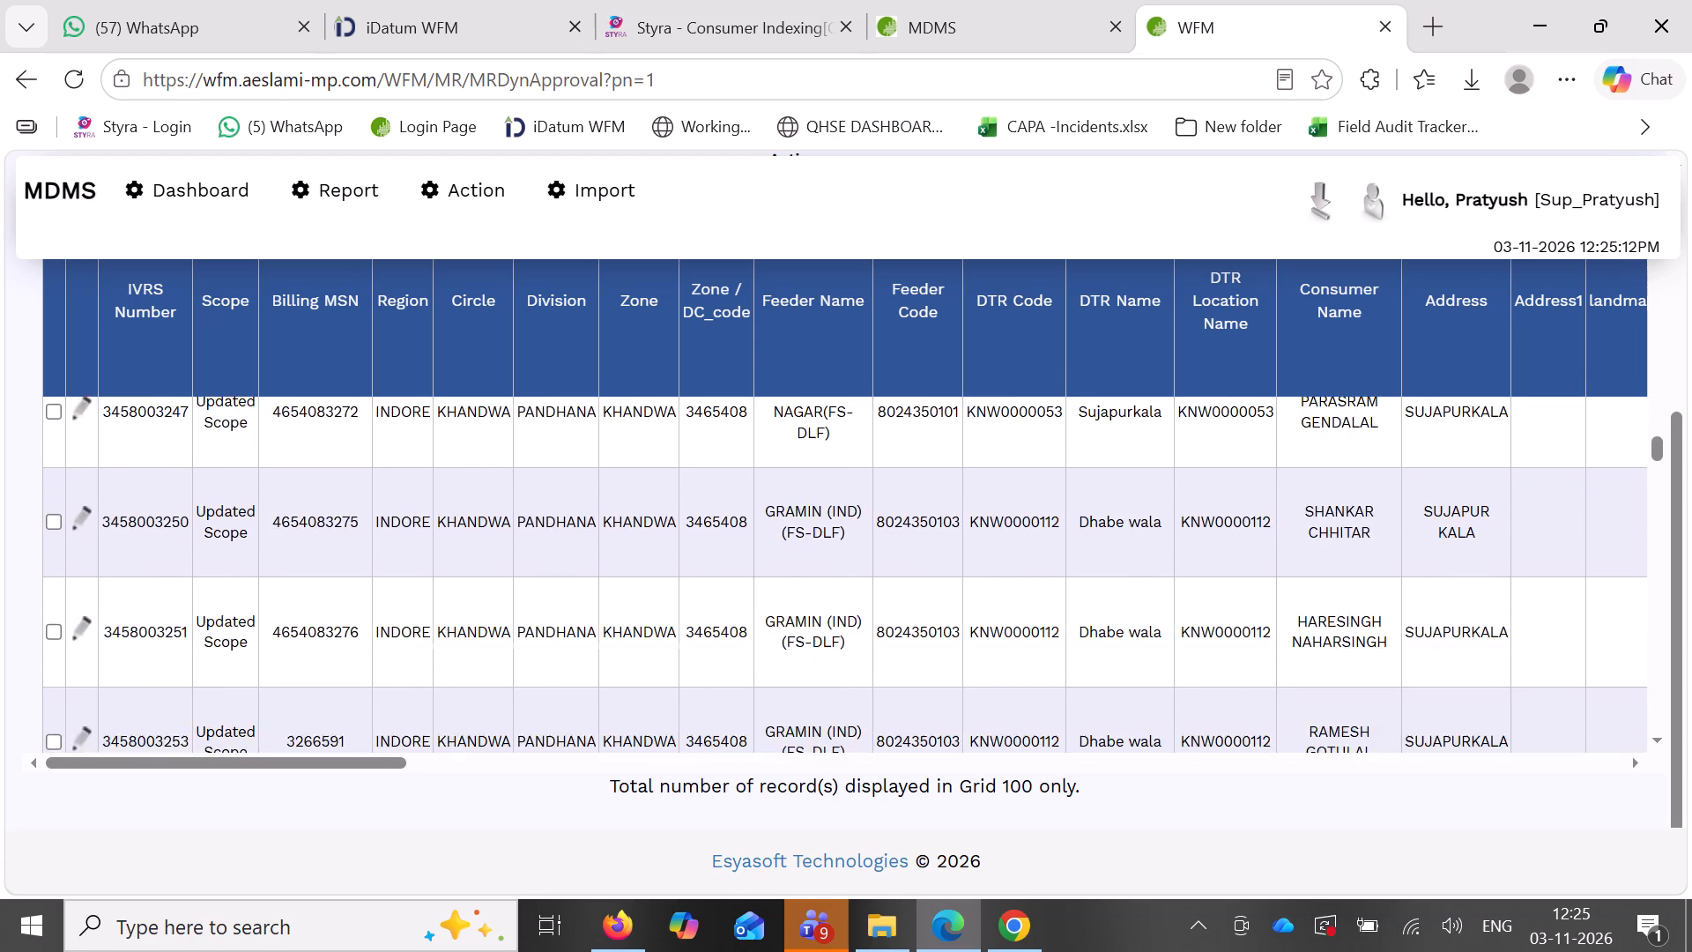
scroll(219, 615, up, 20)
scroll(219, 615, up, 20)
scroll(219, 615, up, 6)
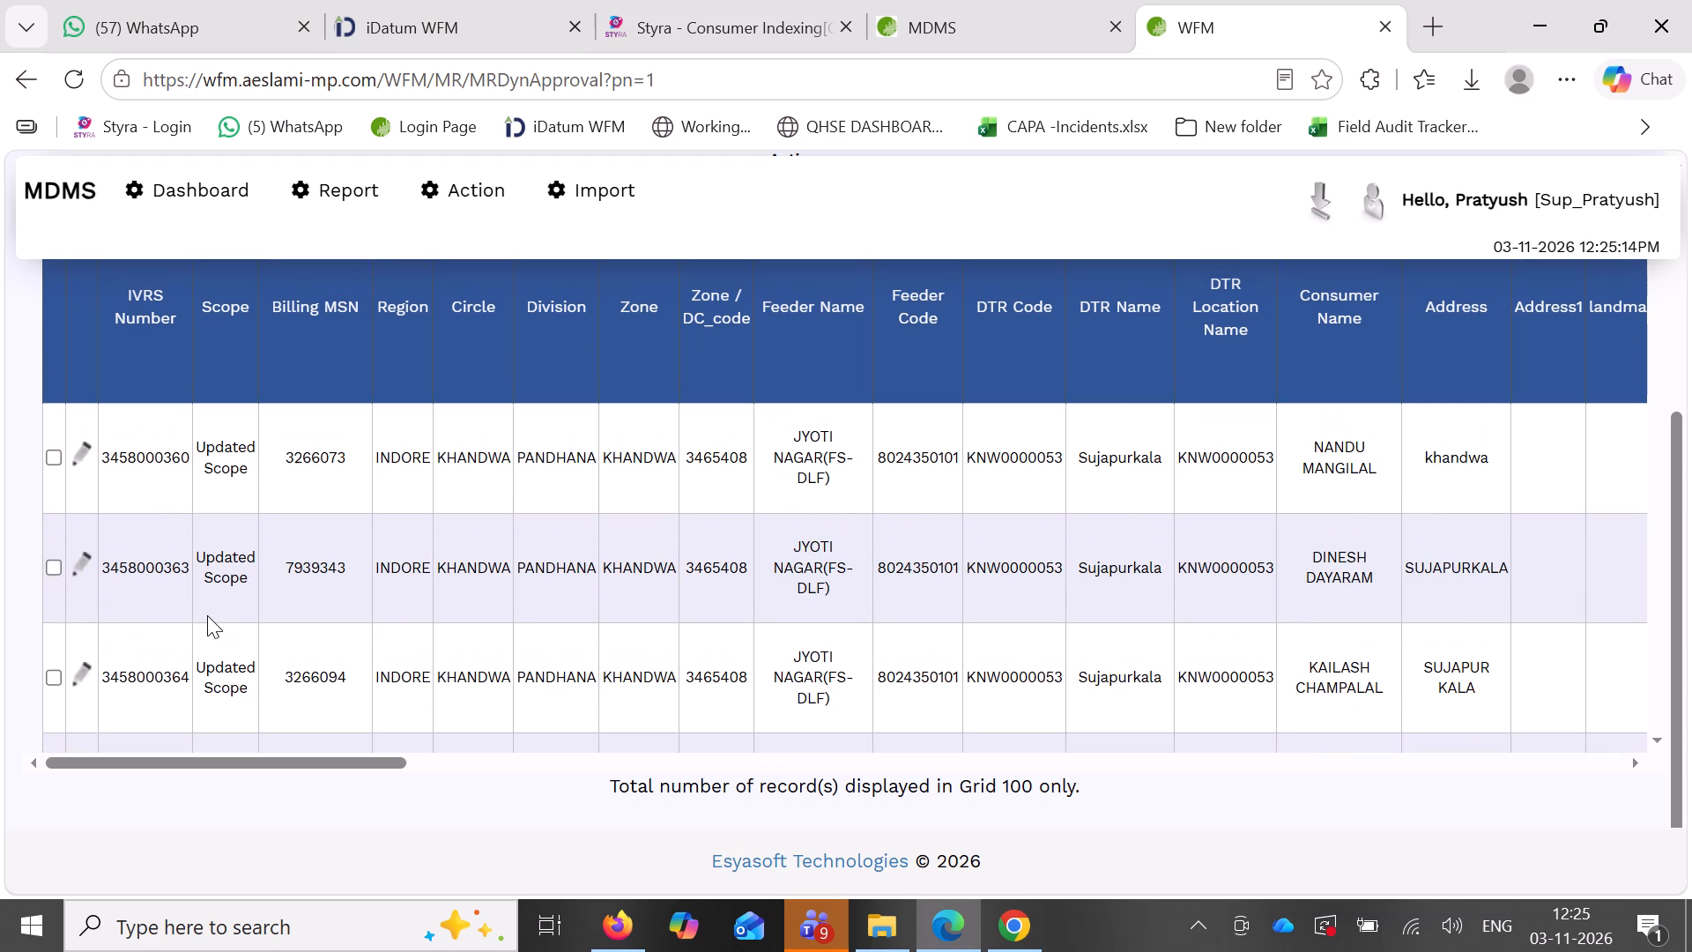
scroll(207, 615, up, 3)
Open the first pending consumer survey and check its Meter Photo and Old Meter KWH Photo against the recorded details.
click(84, 449)
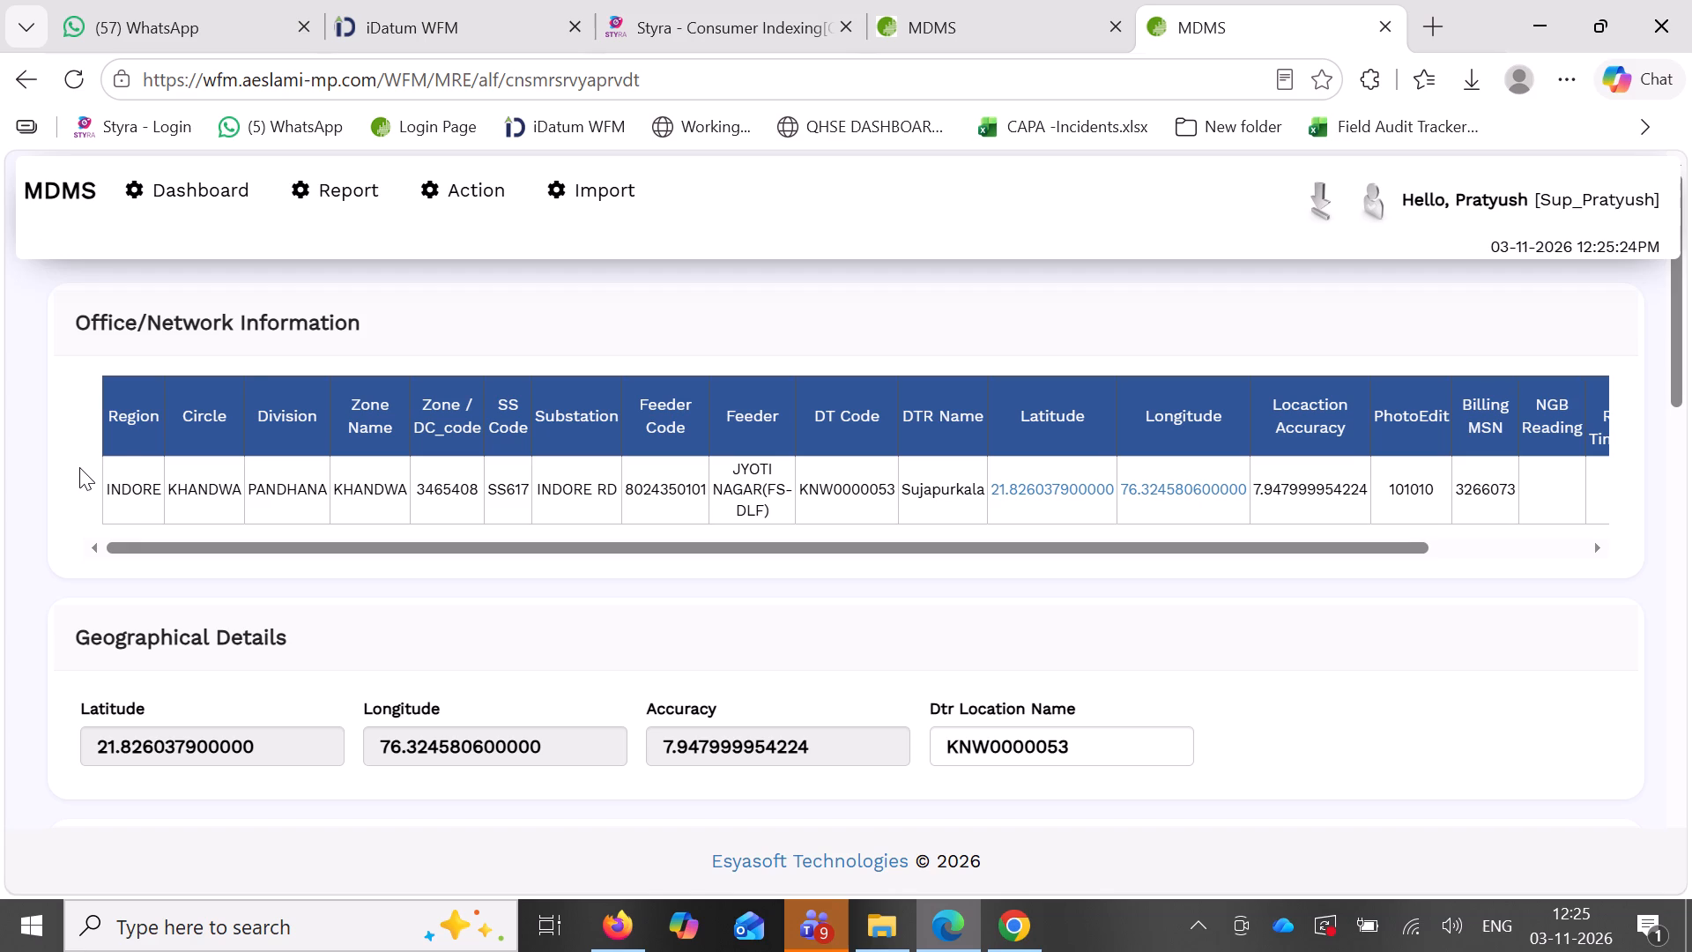
scroll(618, 635, down, 2)
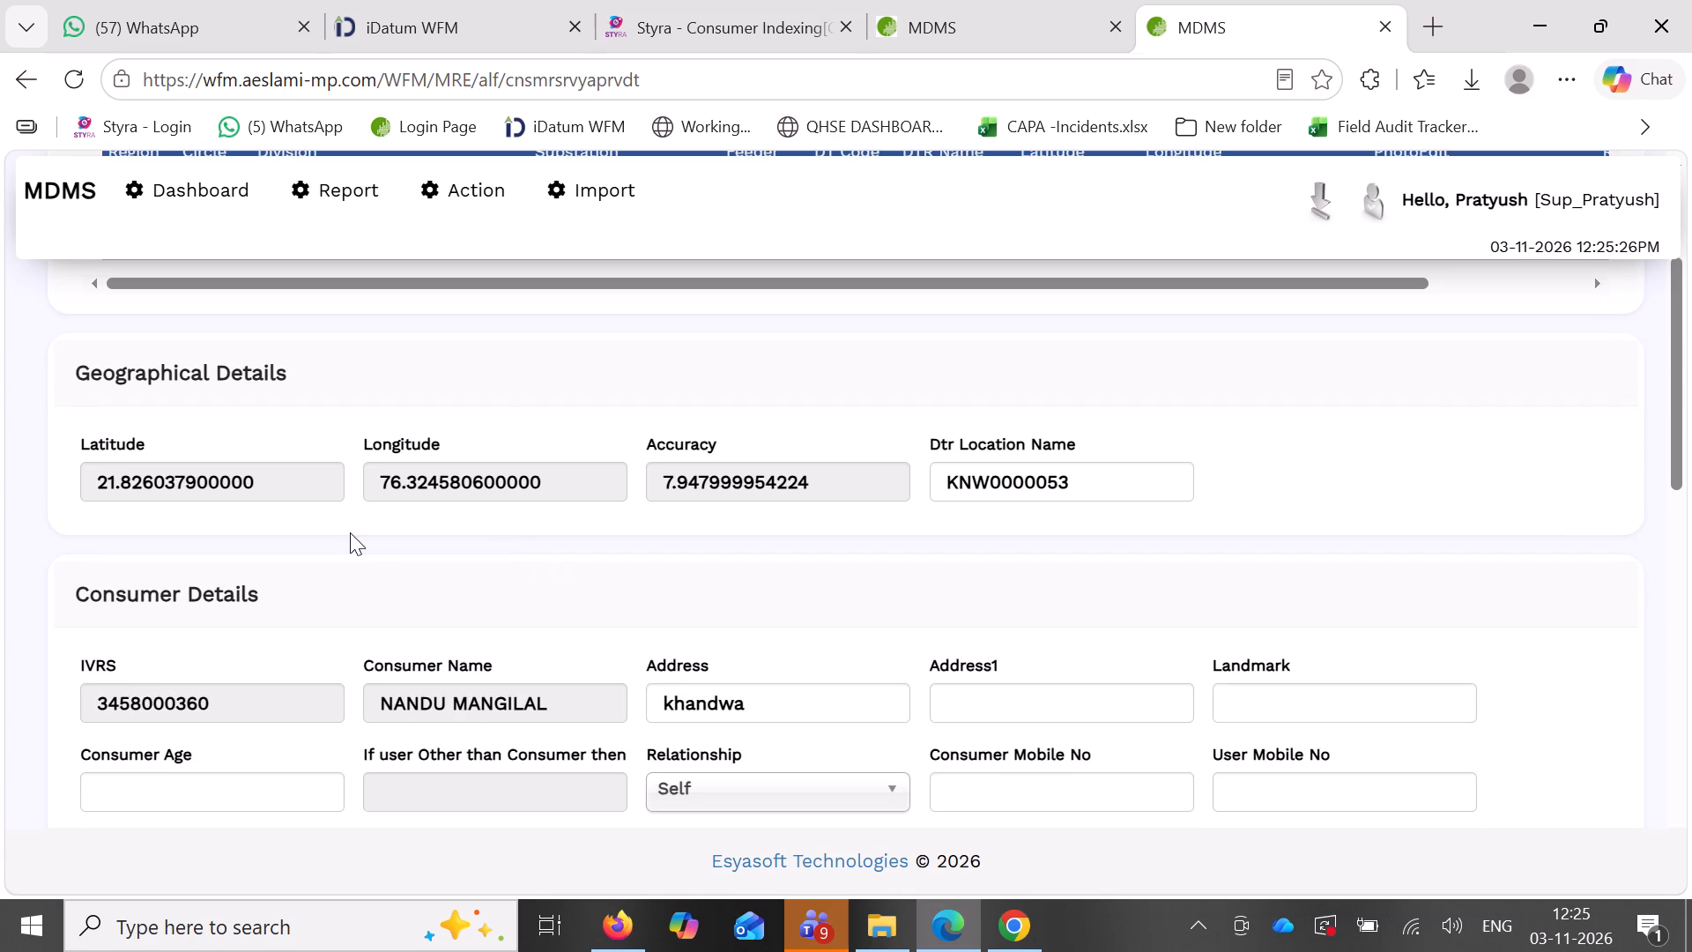
scroll(855, 502, down, 3)
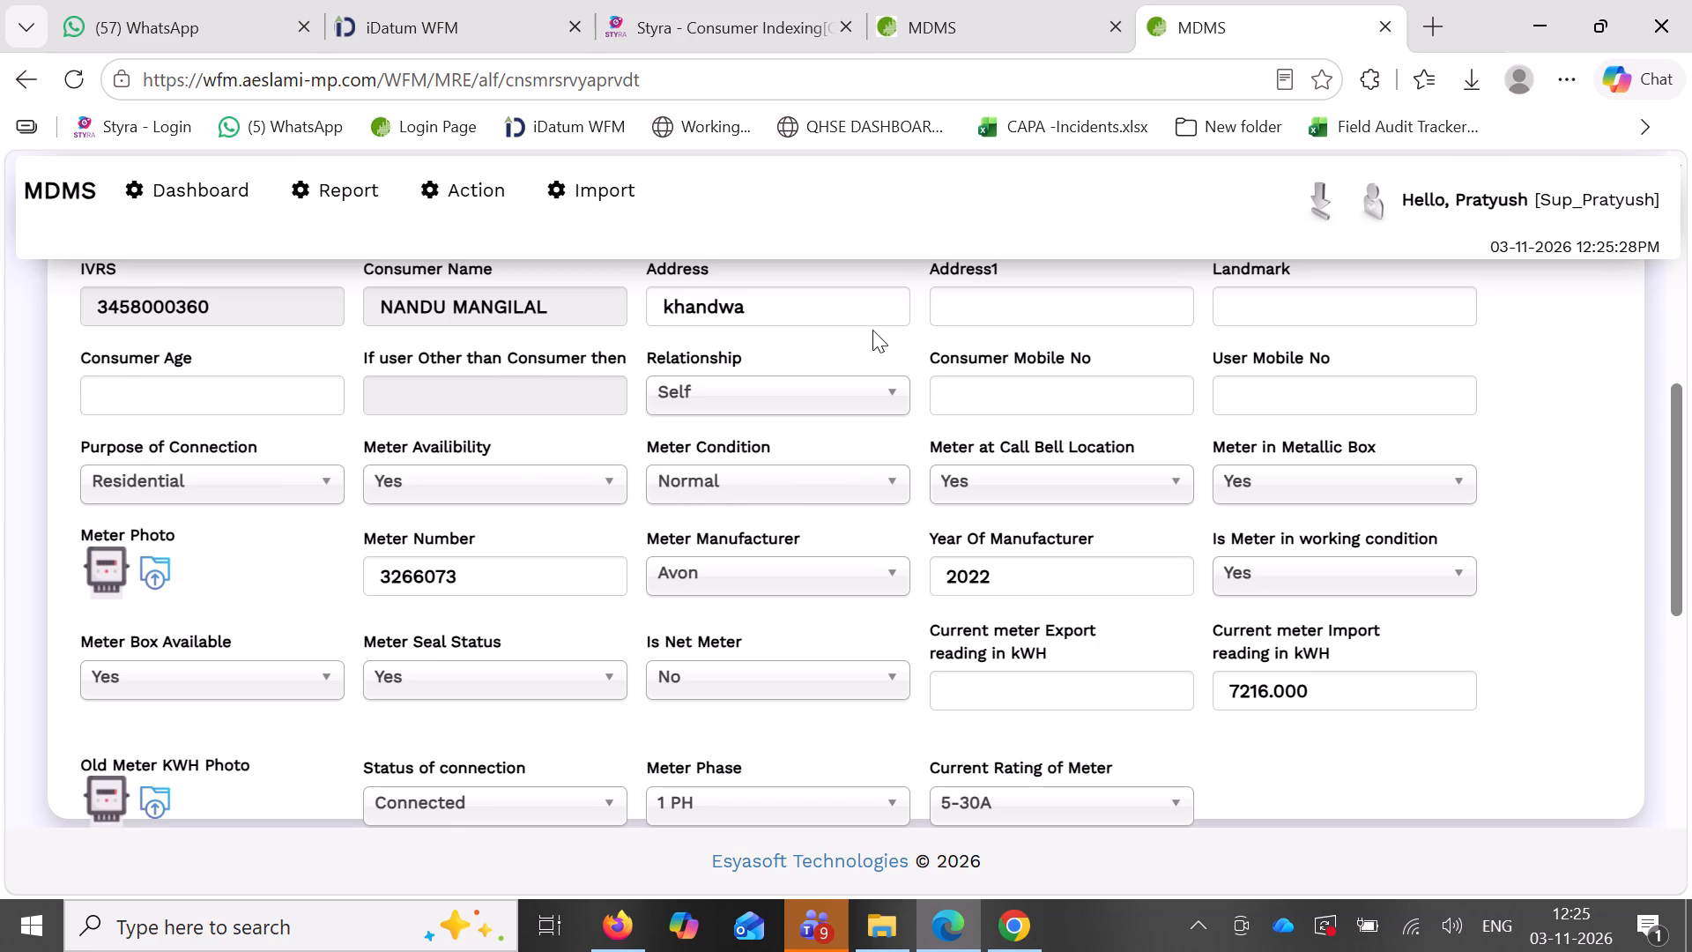
click(108, 571)
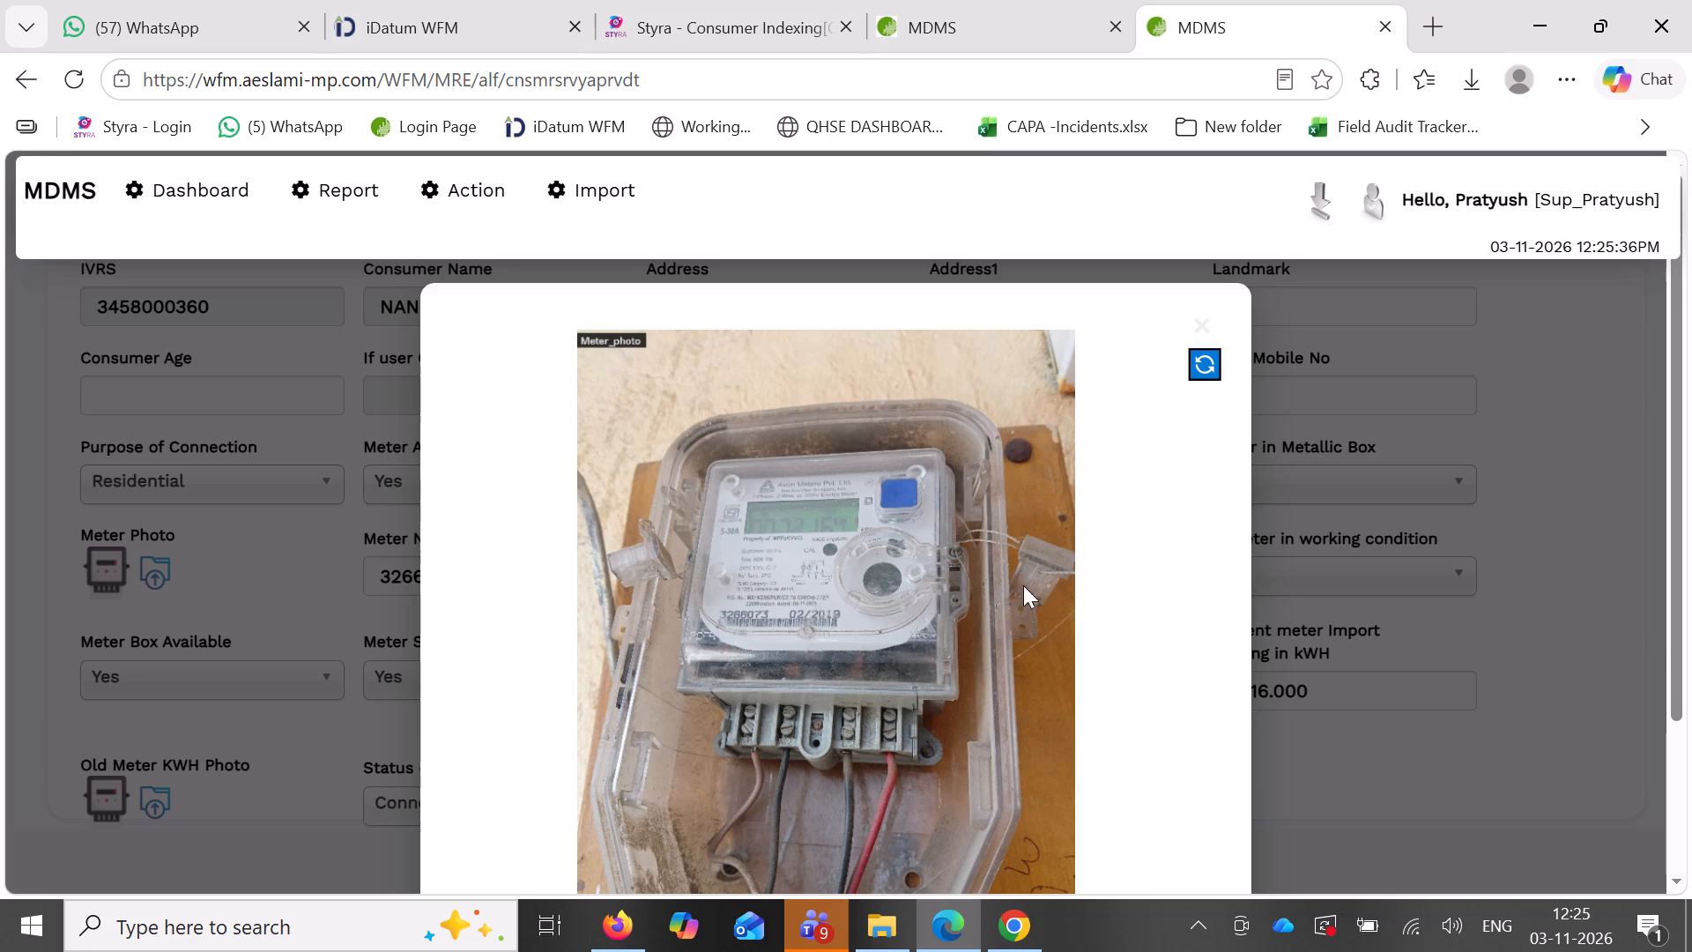
click(1207, 333)
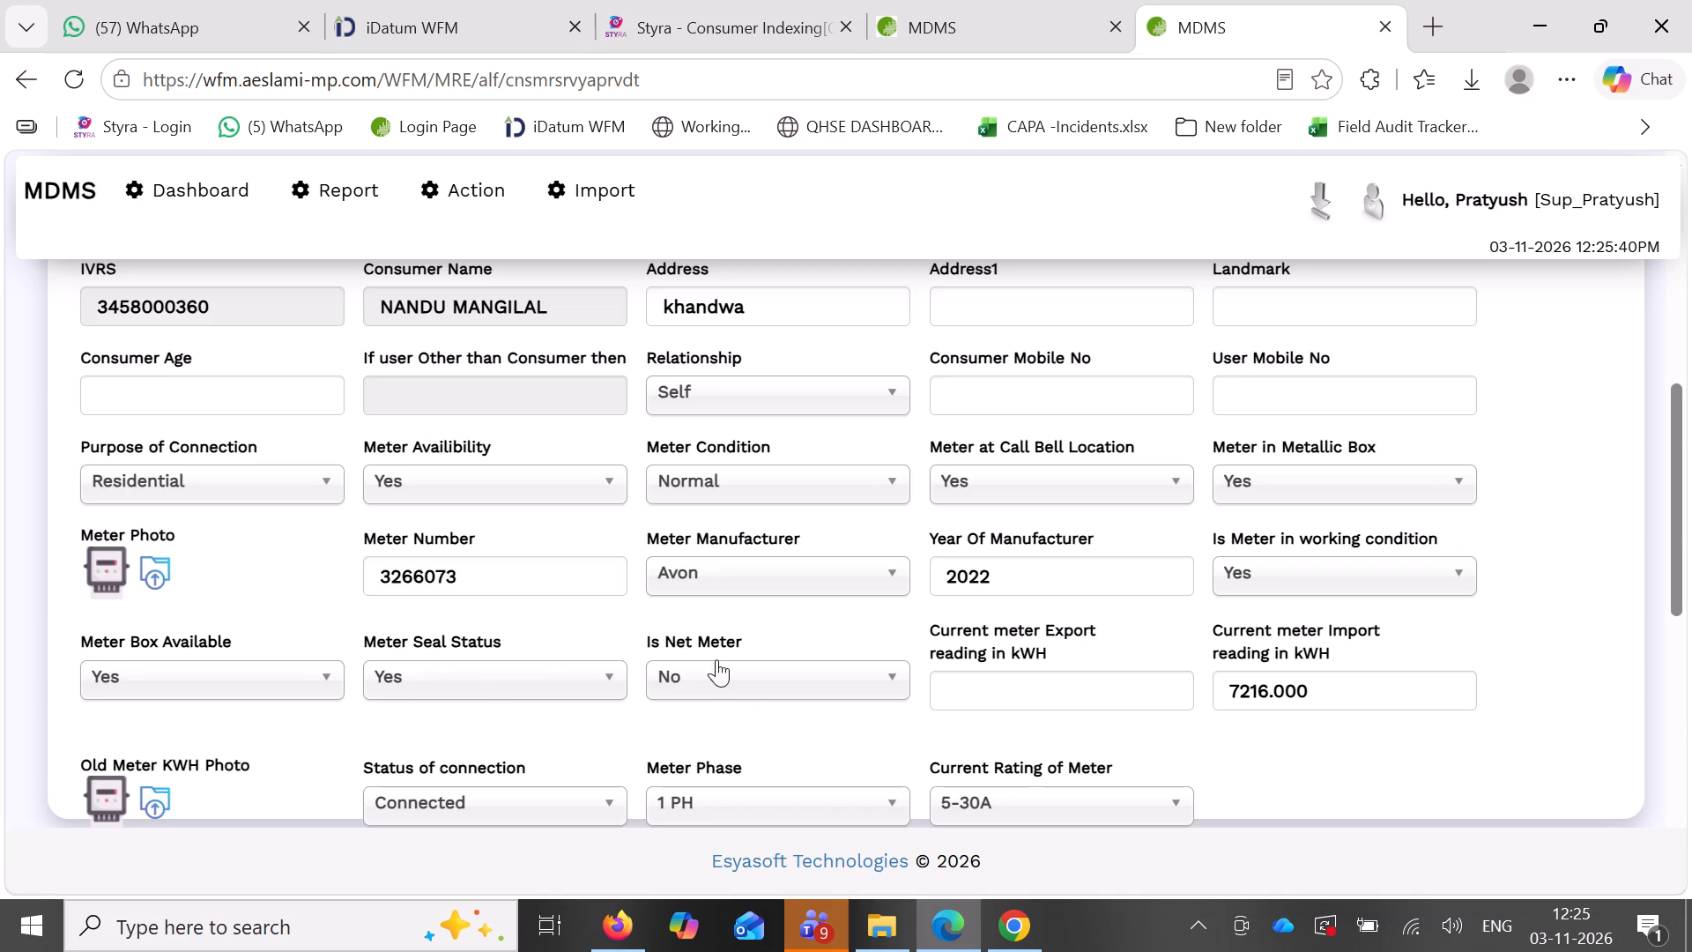
scroll(672, 571, down, 4)
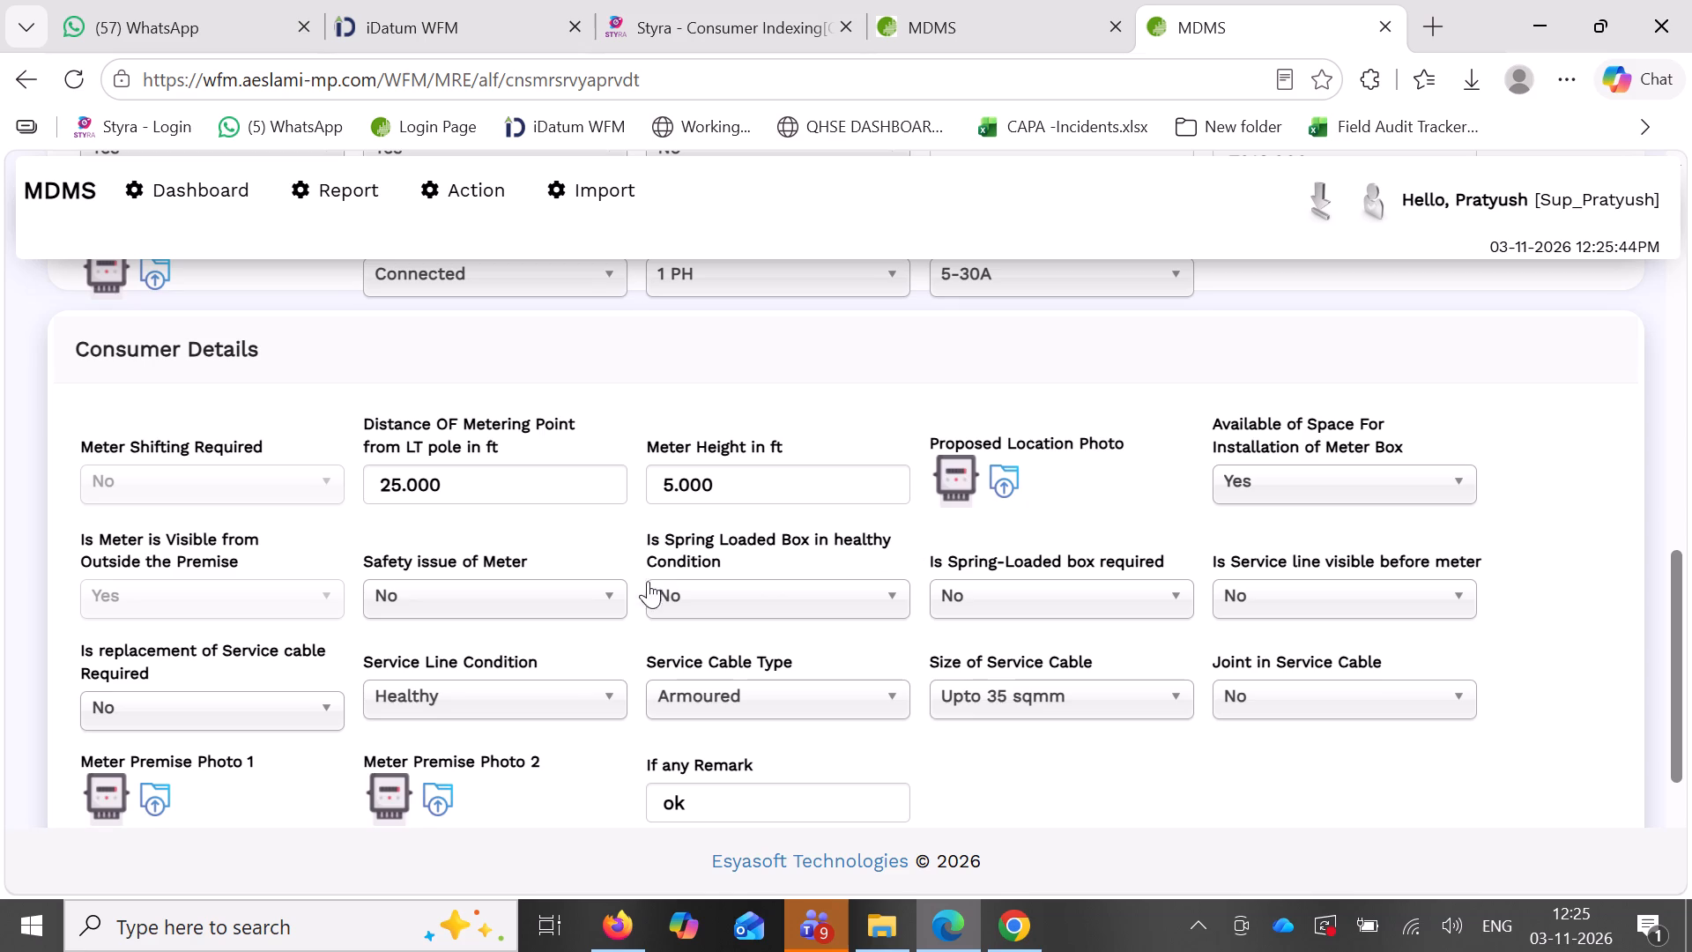
scroll(635, 546, up, 3)
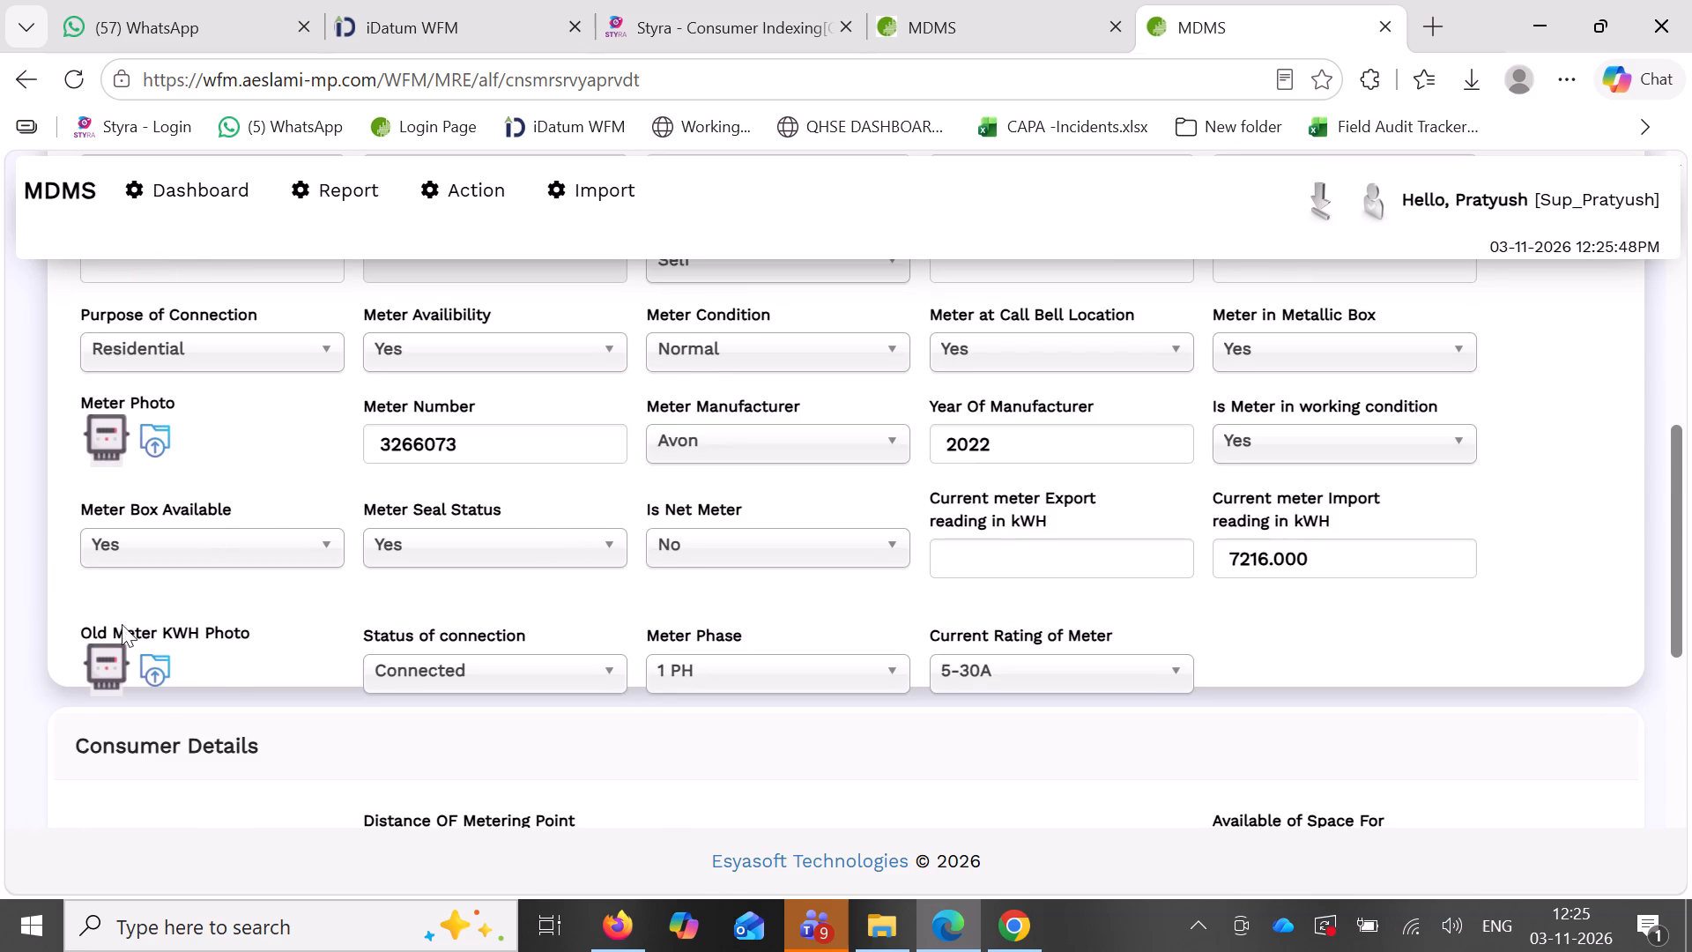
click(110, 674)
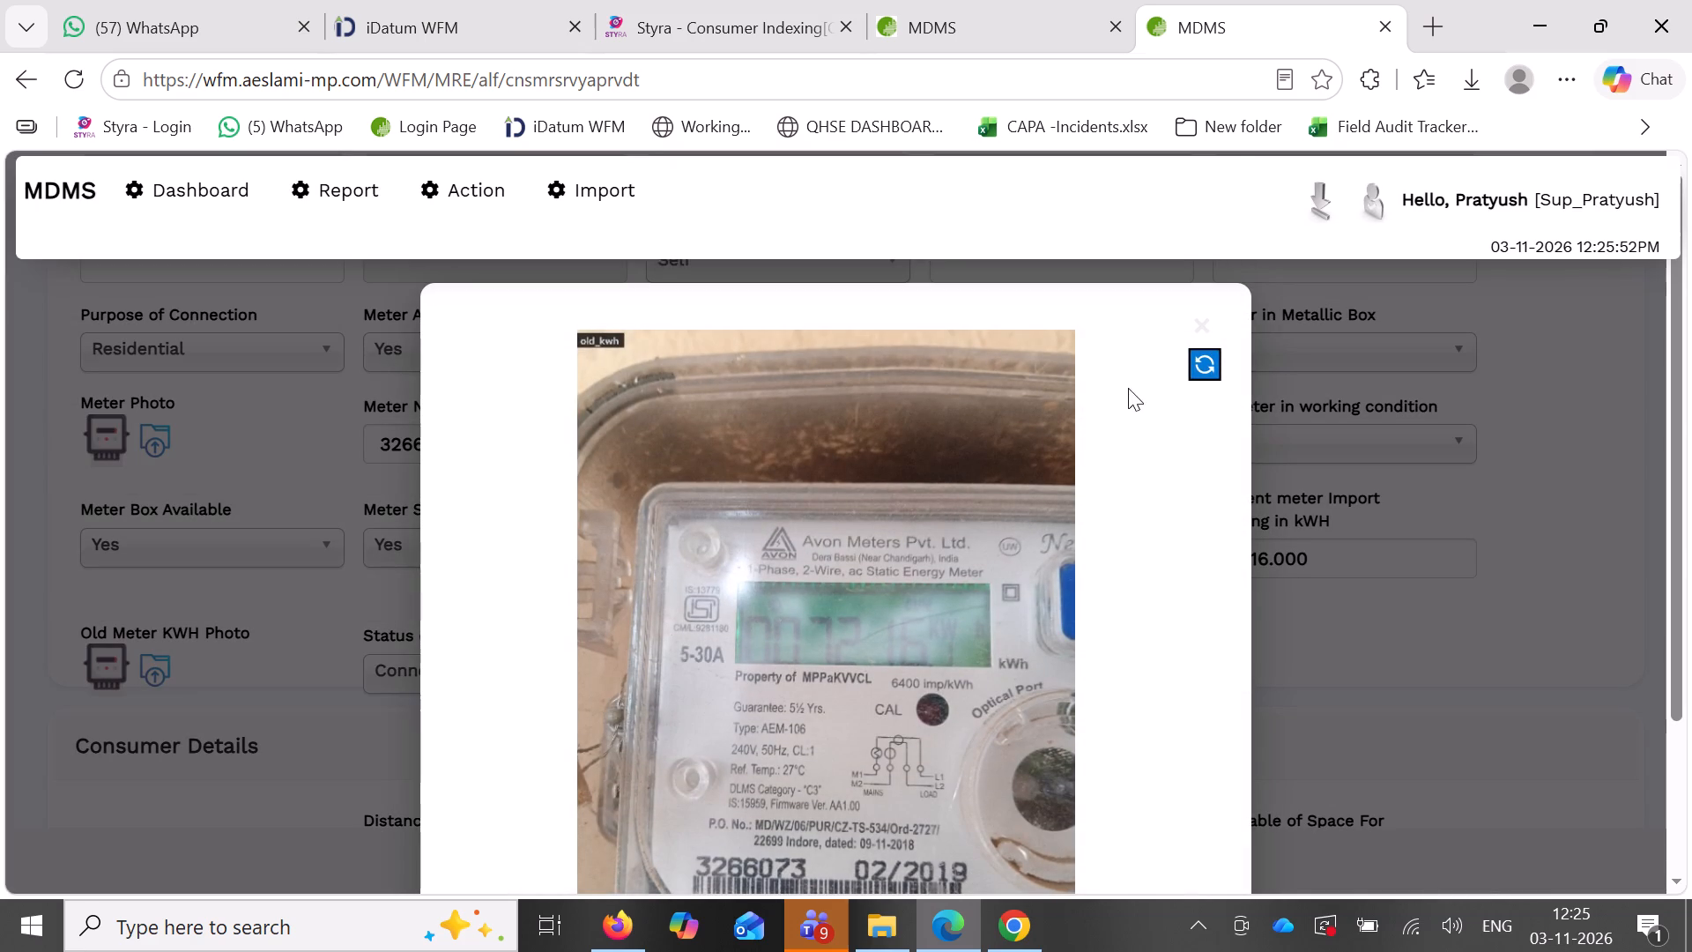
click(1200, 328)
Approve the opened consumer survey with the remark "ok" and return to the pending list.
scroll(938, 562, down, 8)
click(852, 686)
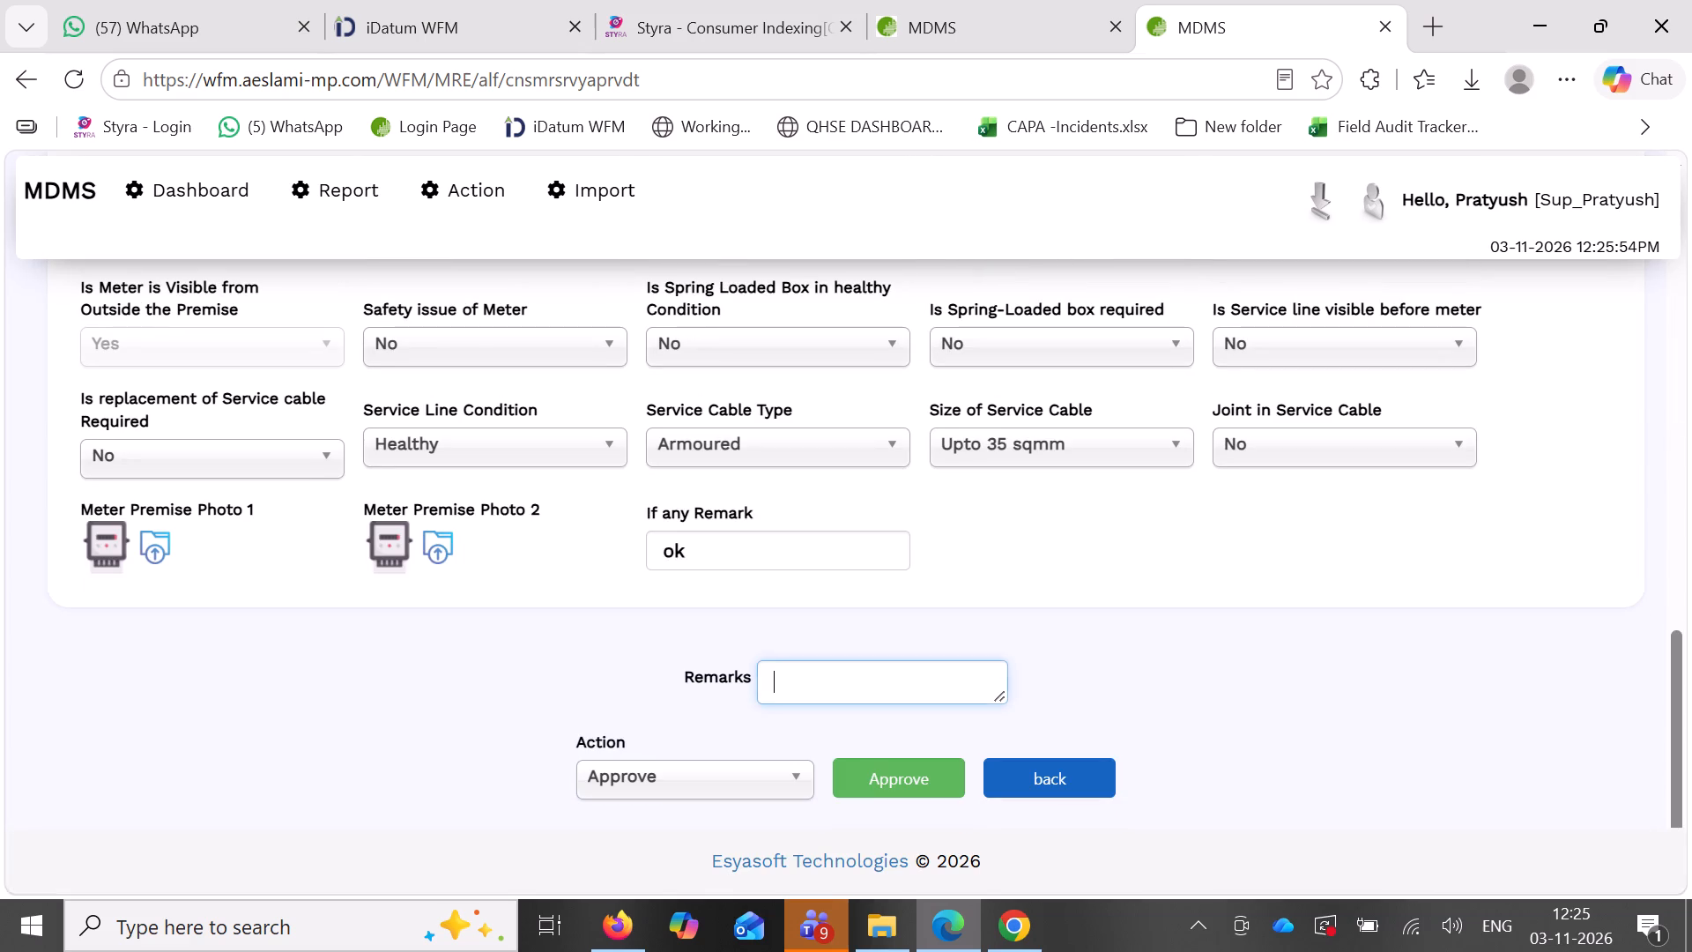
key(k)
click(906, 748)
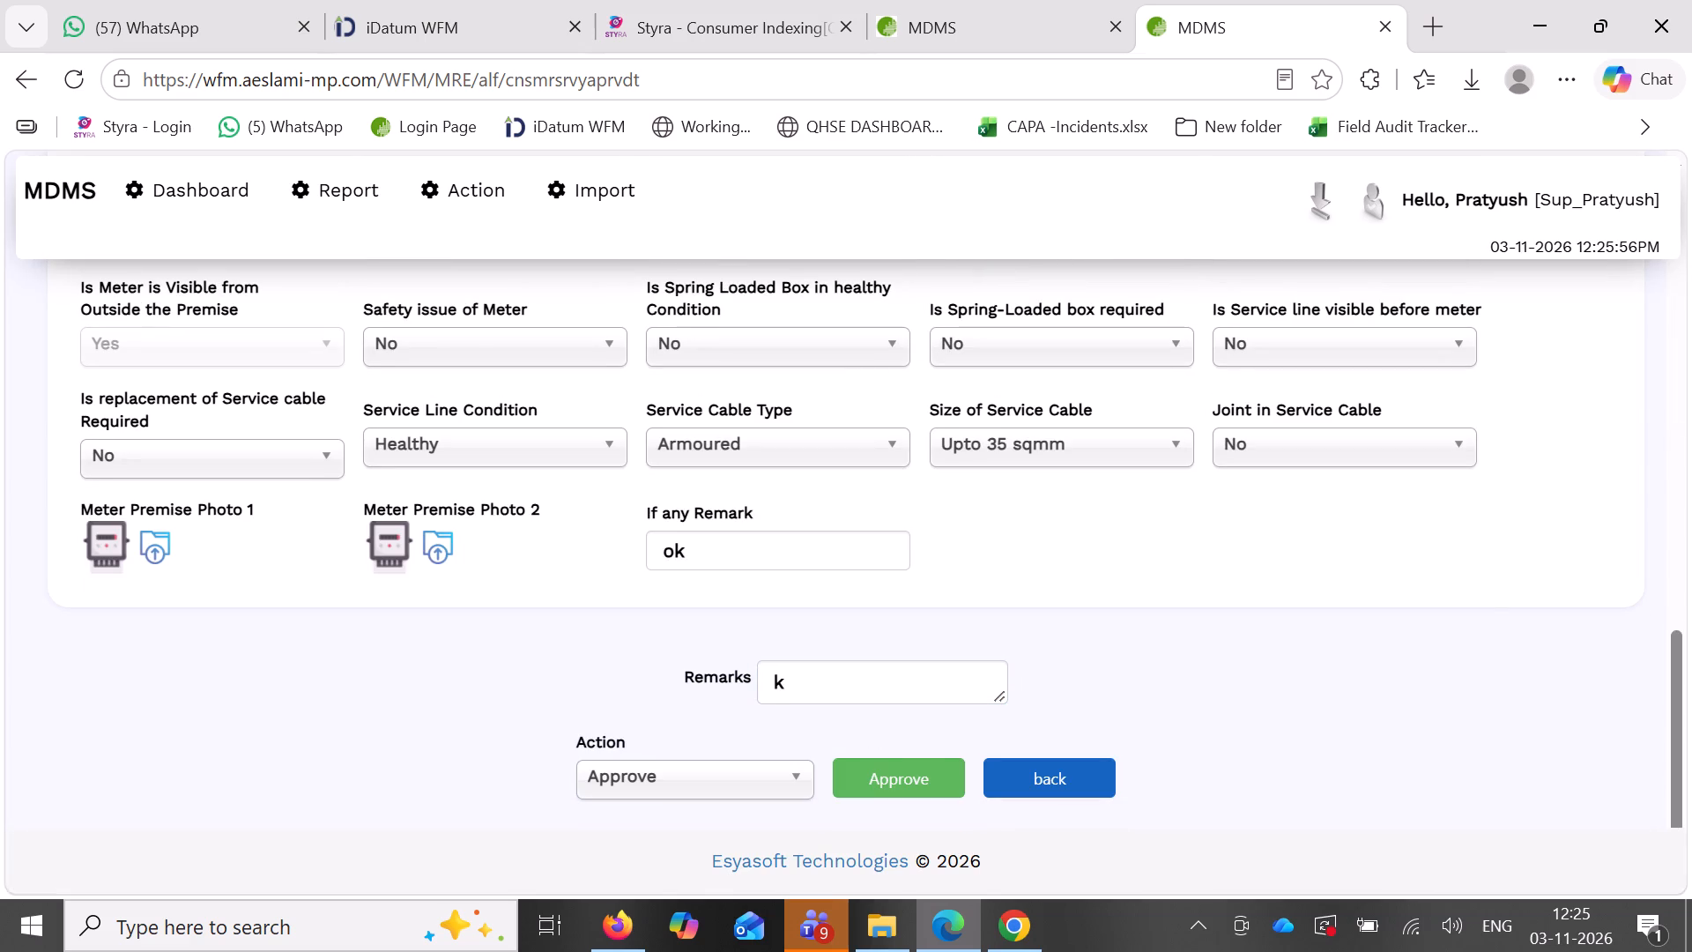
click(773, 682)
key(o)
click(914, 789)
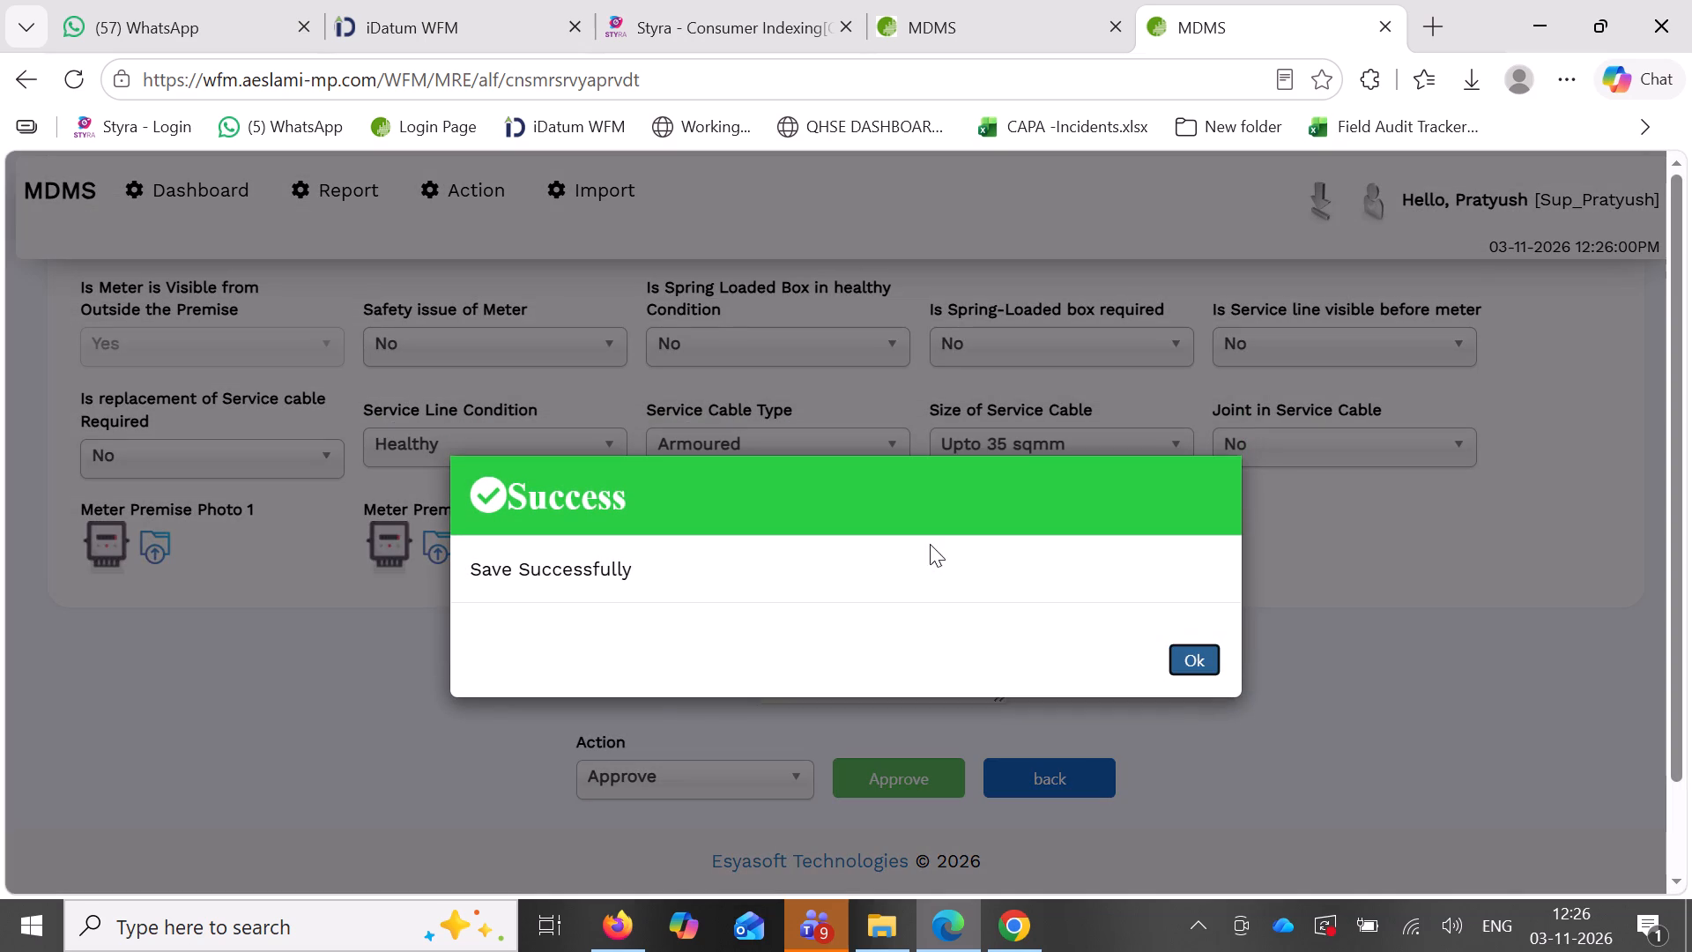
click(1206, 658)
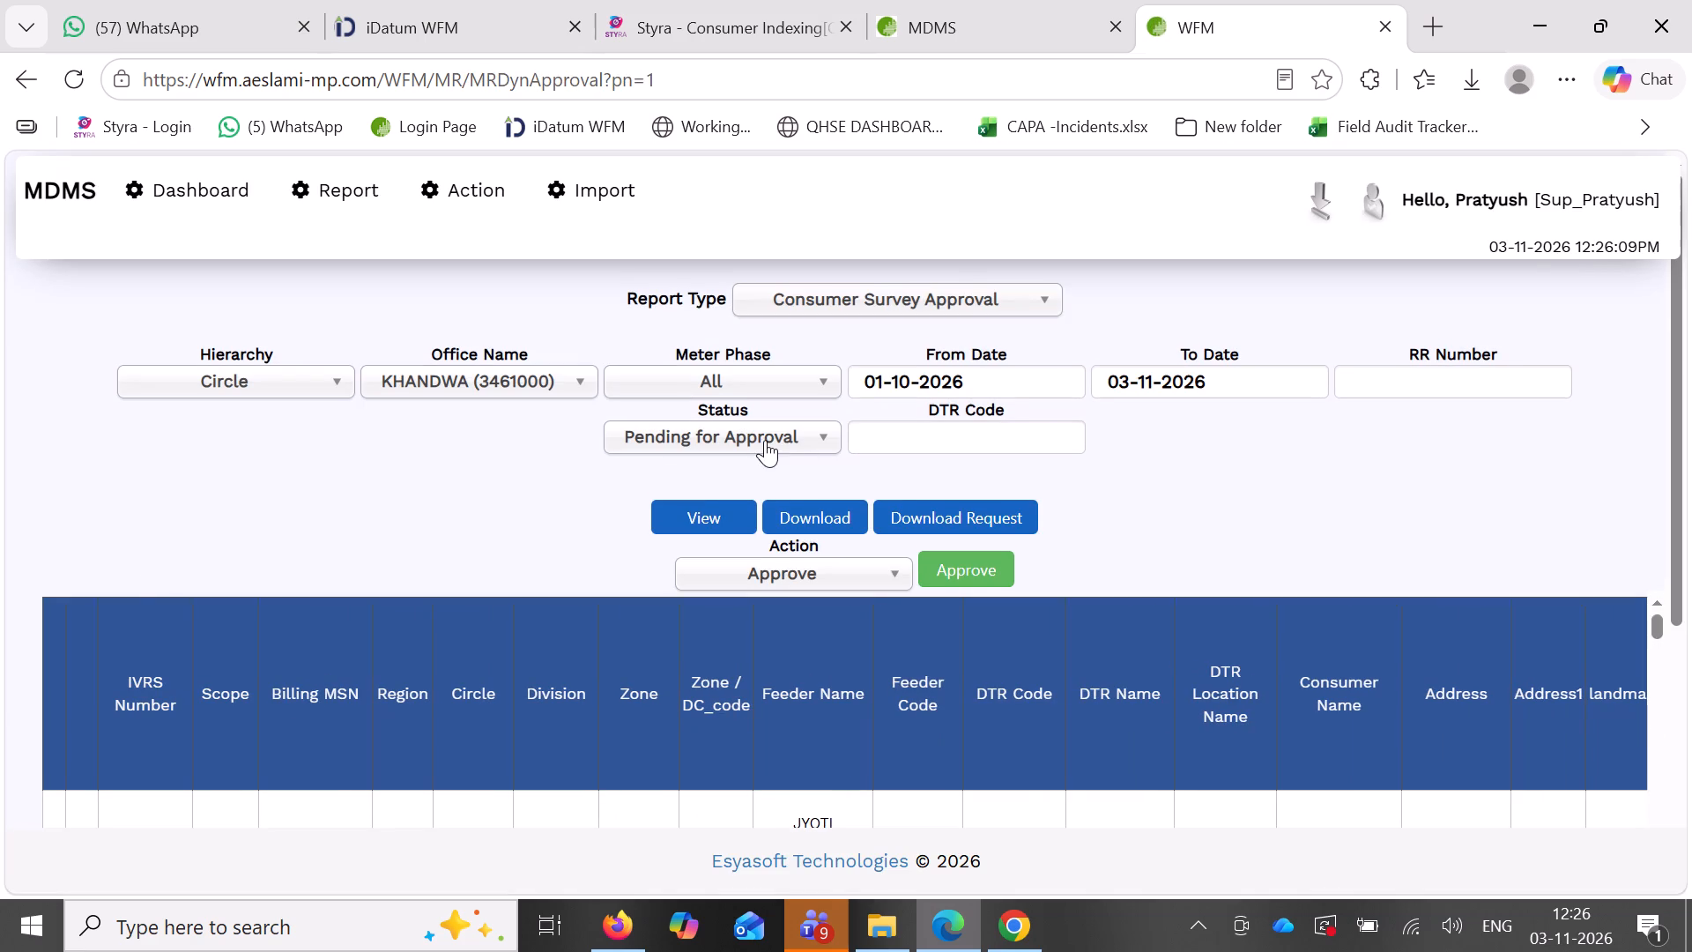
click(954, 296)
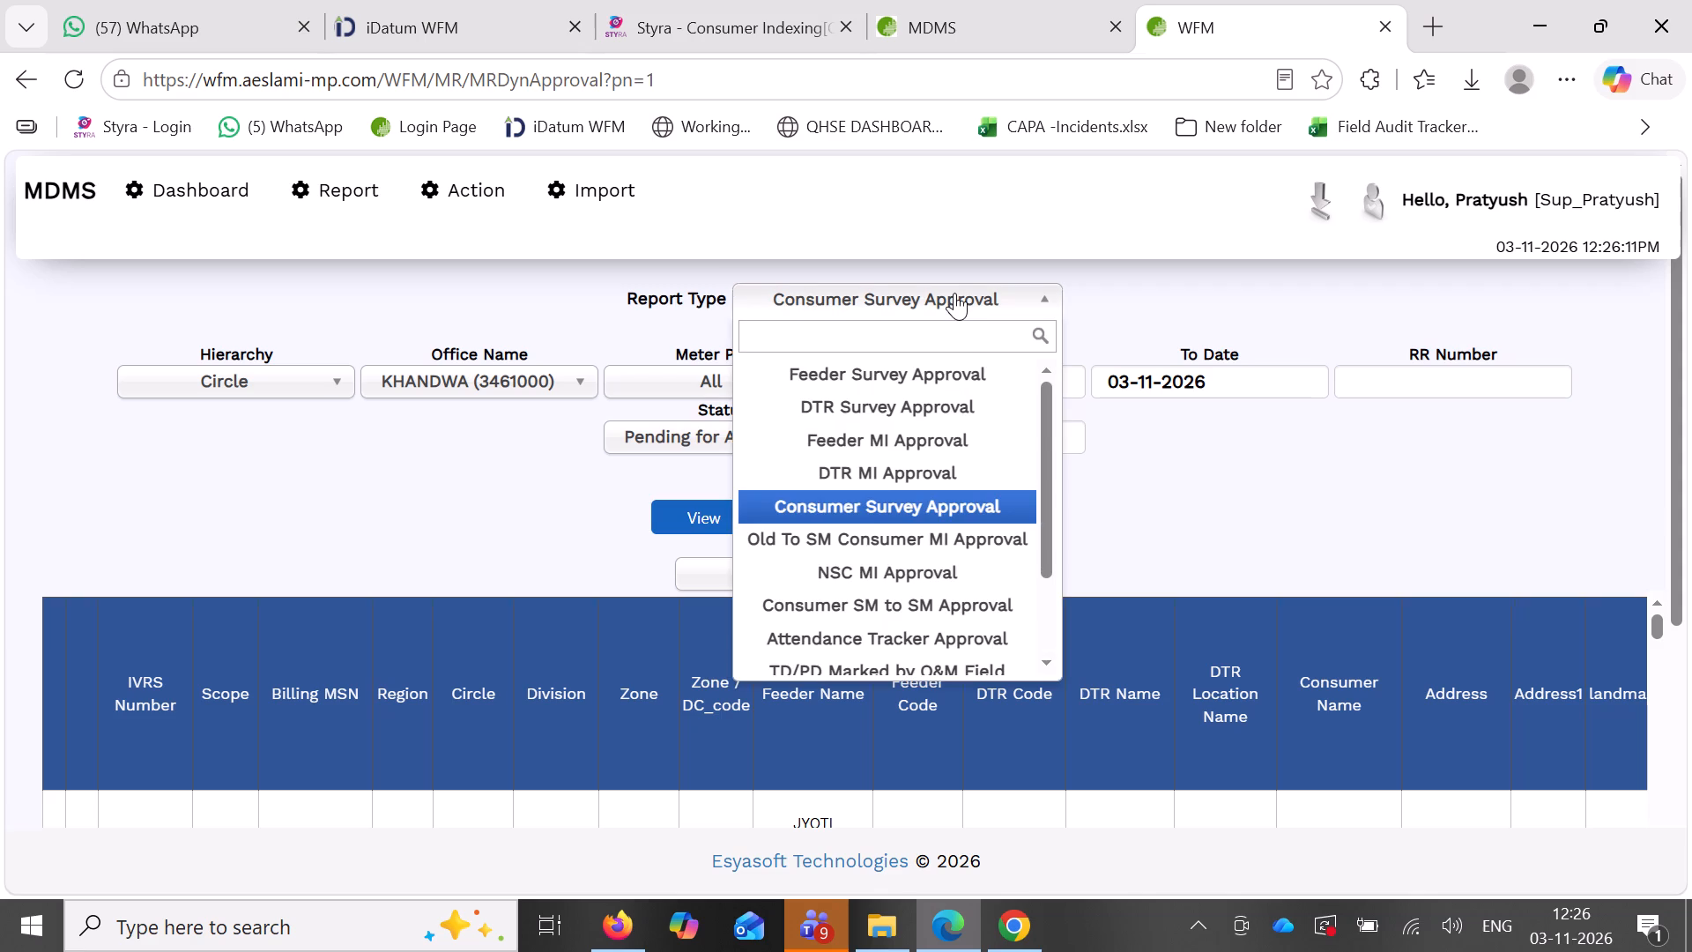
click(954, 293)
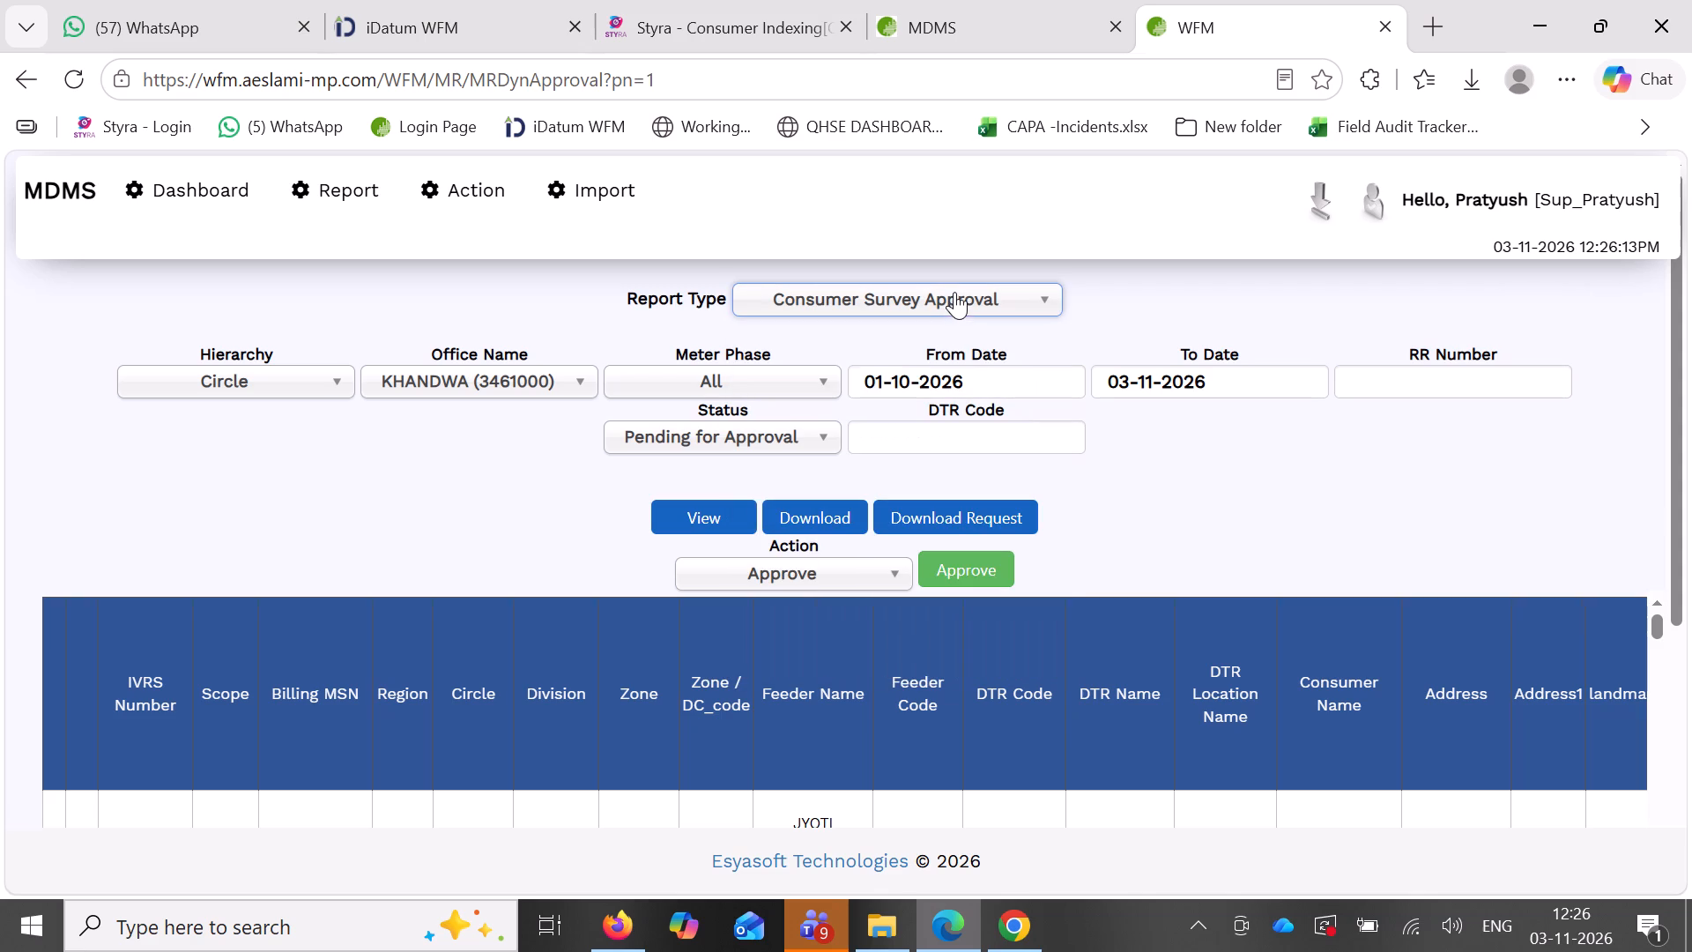
Open the survey now first in the pending grid and check its Old Meter KWH Photo against the recorded reading.
scroll(567, 548, down, 3)
click(78, 456)
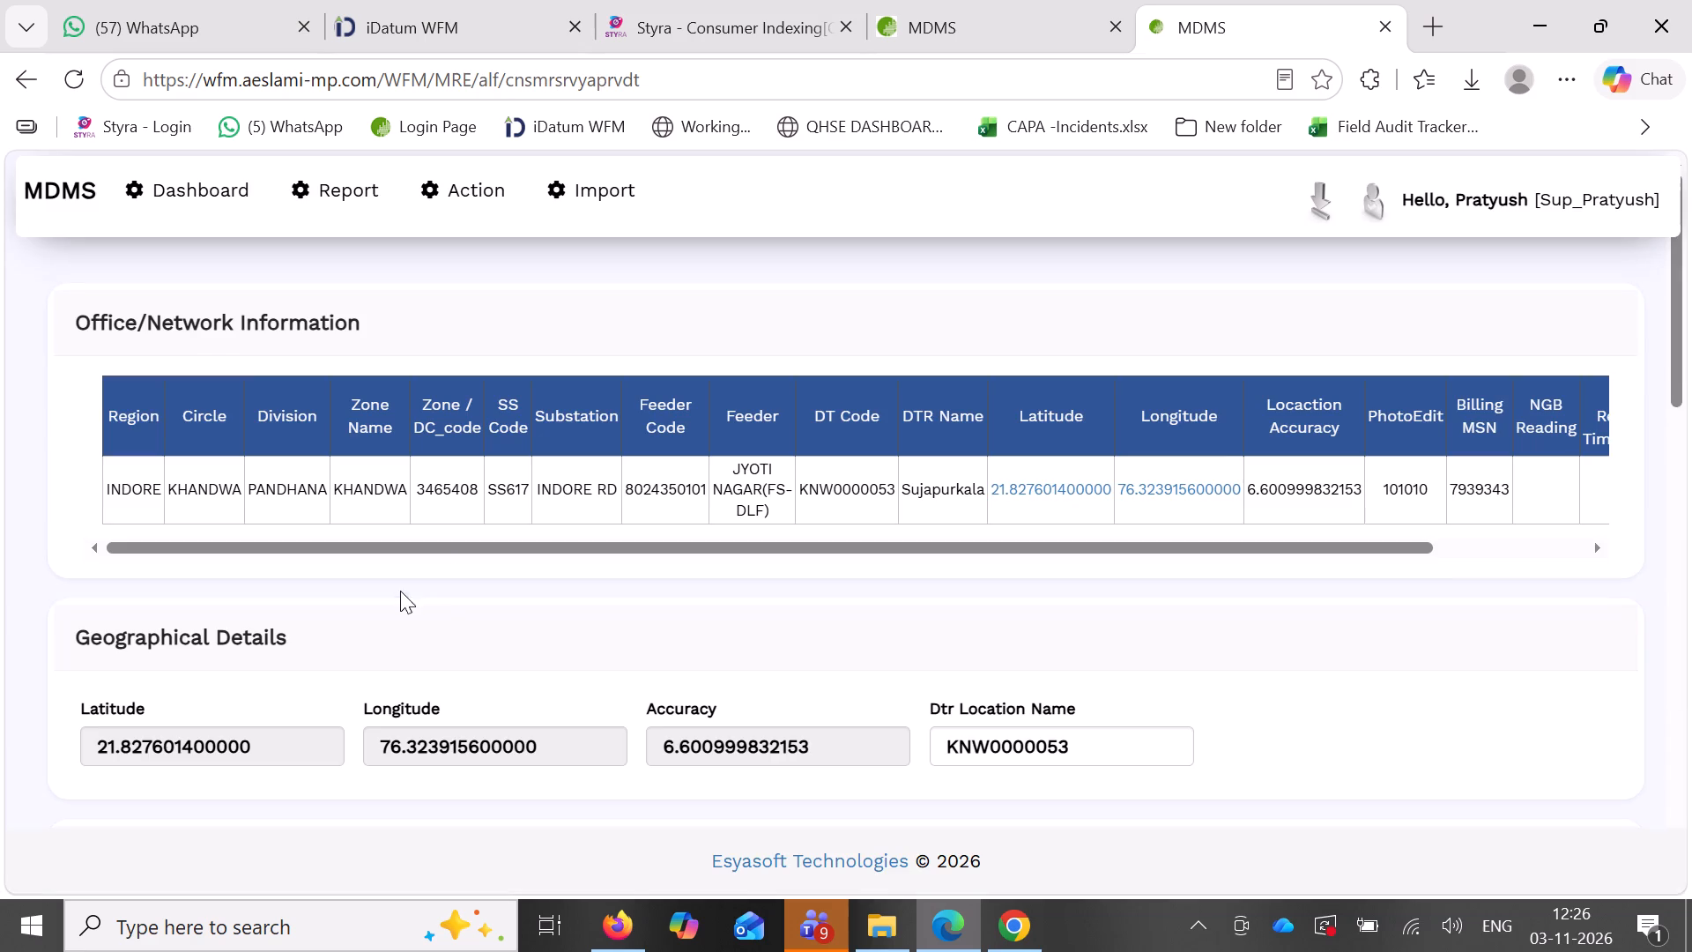
scroll(434, 611, down, 5)
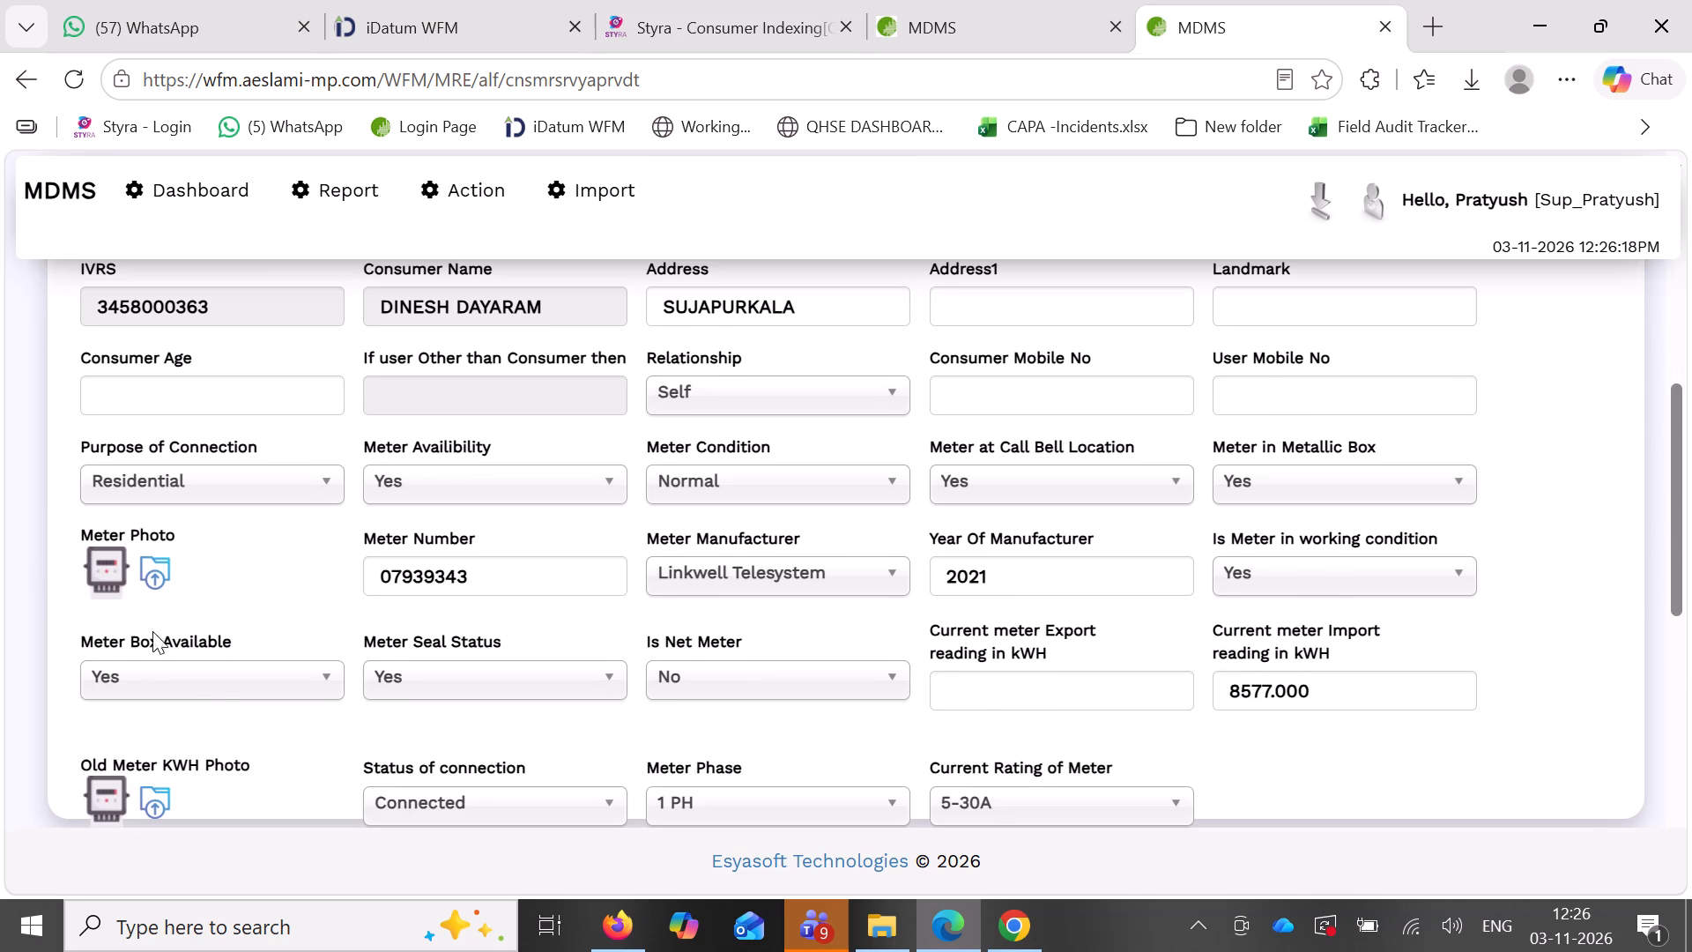
click(116, 792)
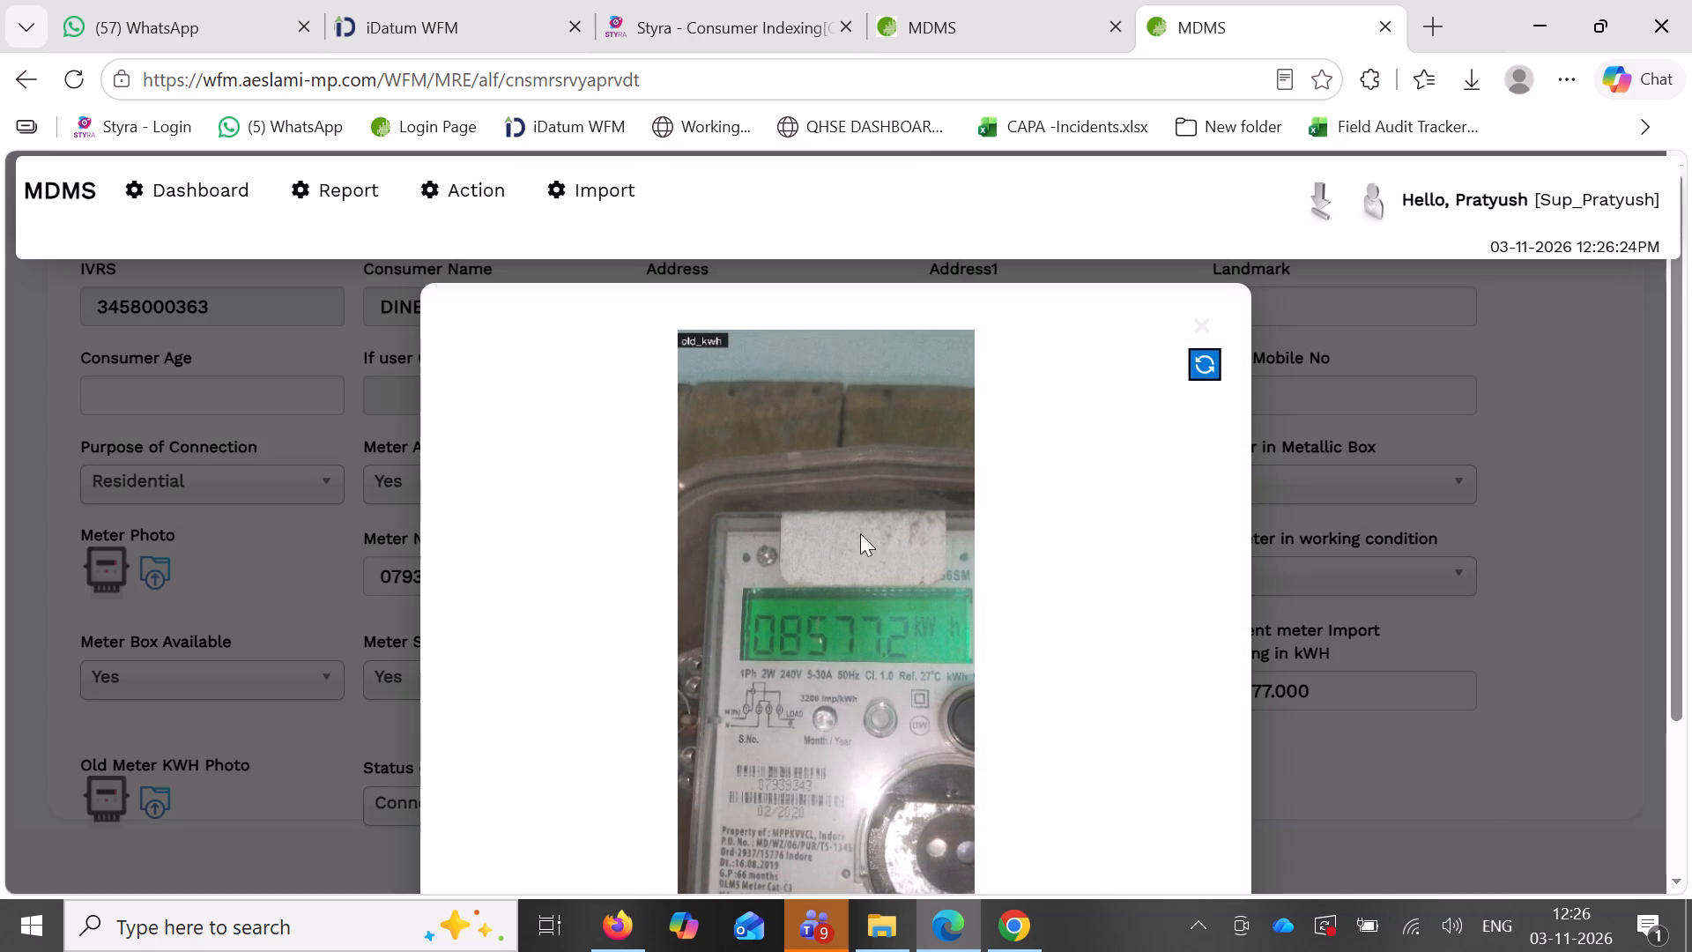
click(1206, 330)
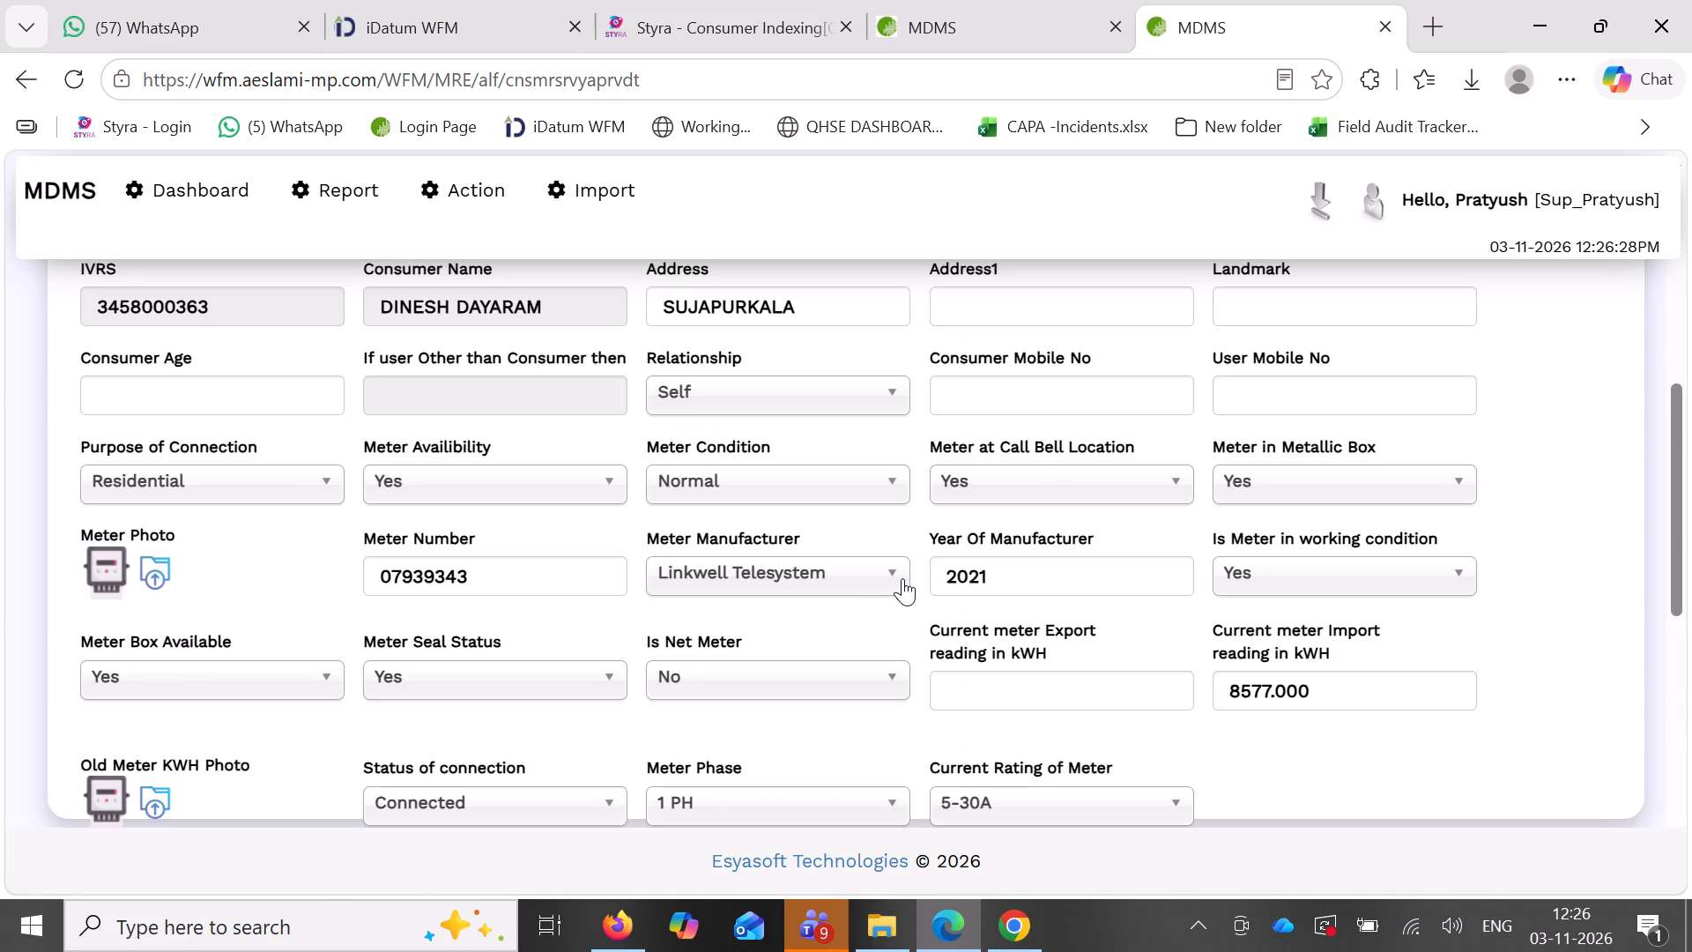
Review the remaining survey details, approve this survey with the remark "ok" and return to the pending list.
scroll(904, 570, down, 8)
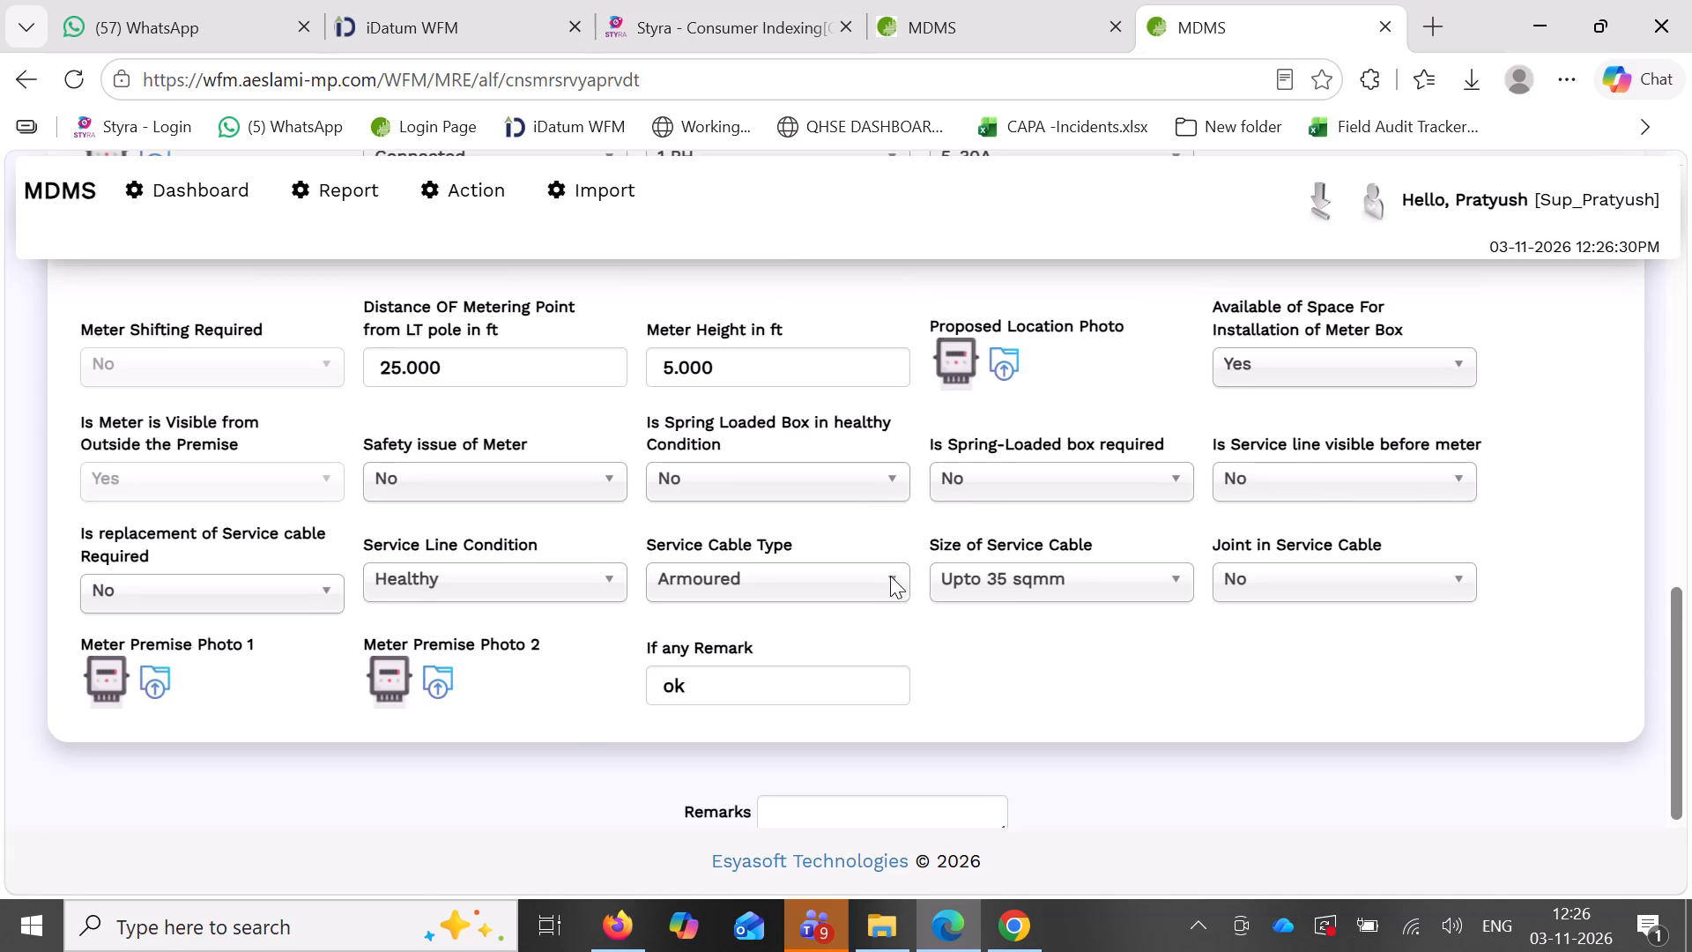
scroll(887, 575, up, 3)
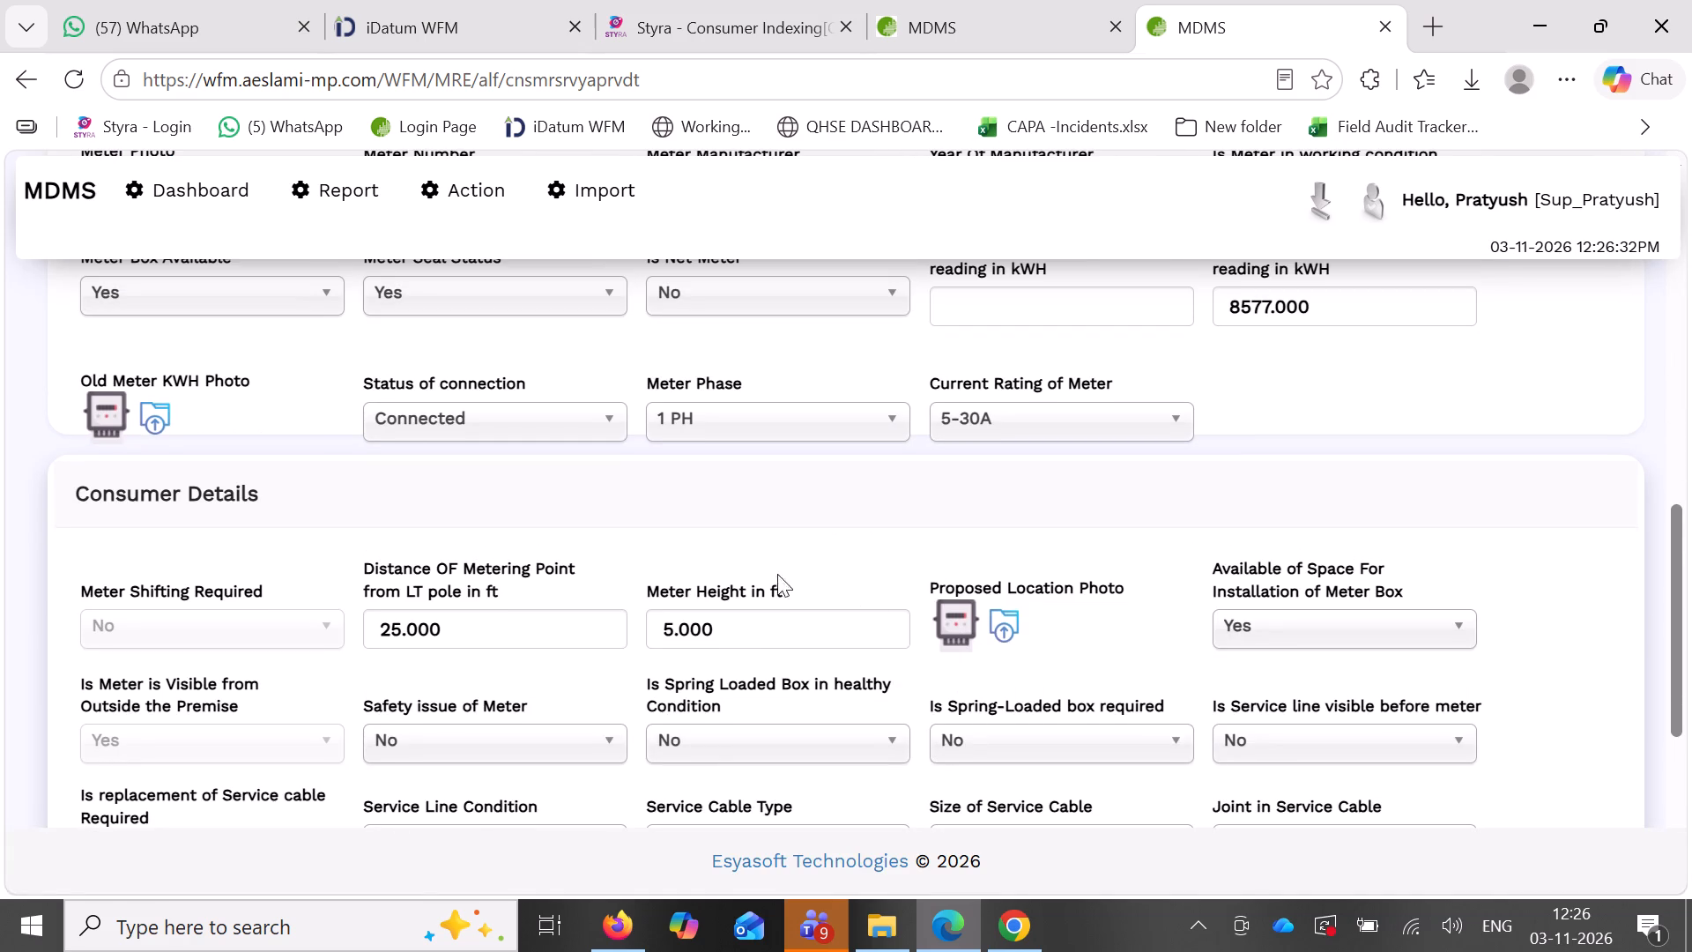
scroll(805, 563, down, 6)
click(824, 681)
key(o)
key(k)
scroll(891, 721, down, 2)
click(881, 784)
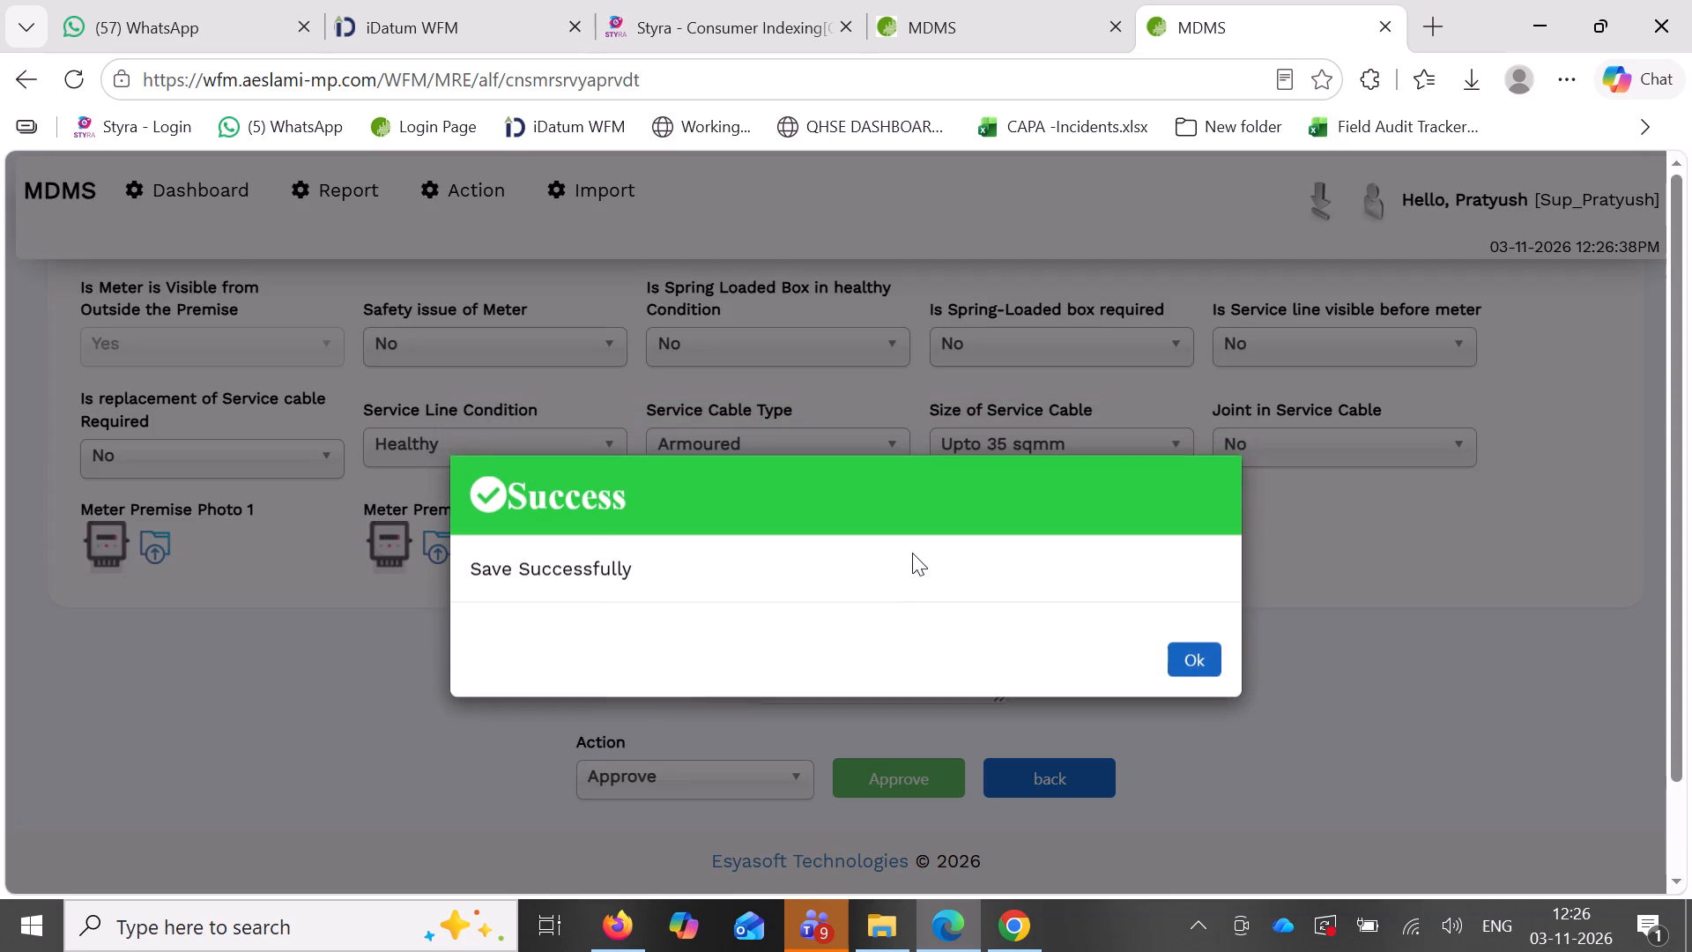
click(1210, 651)
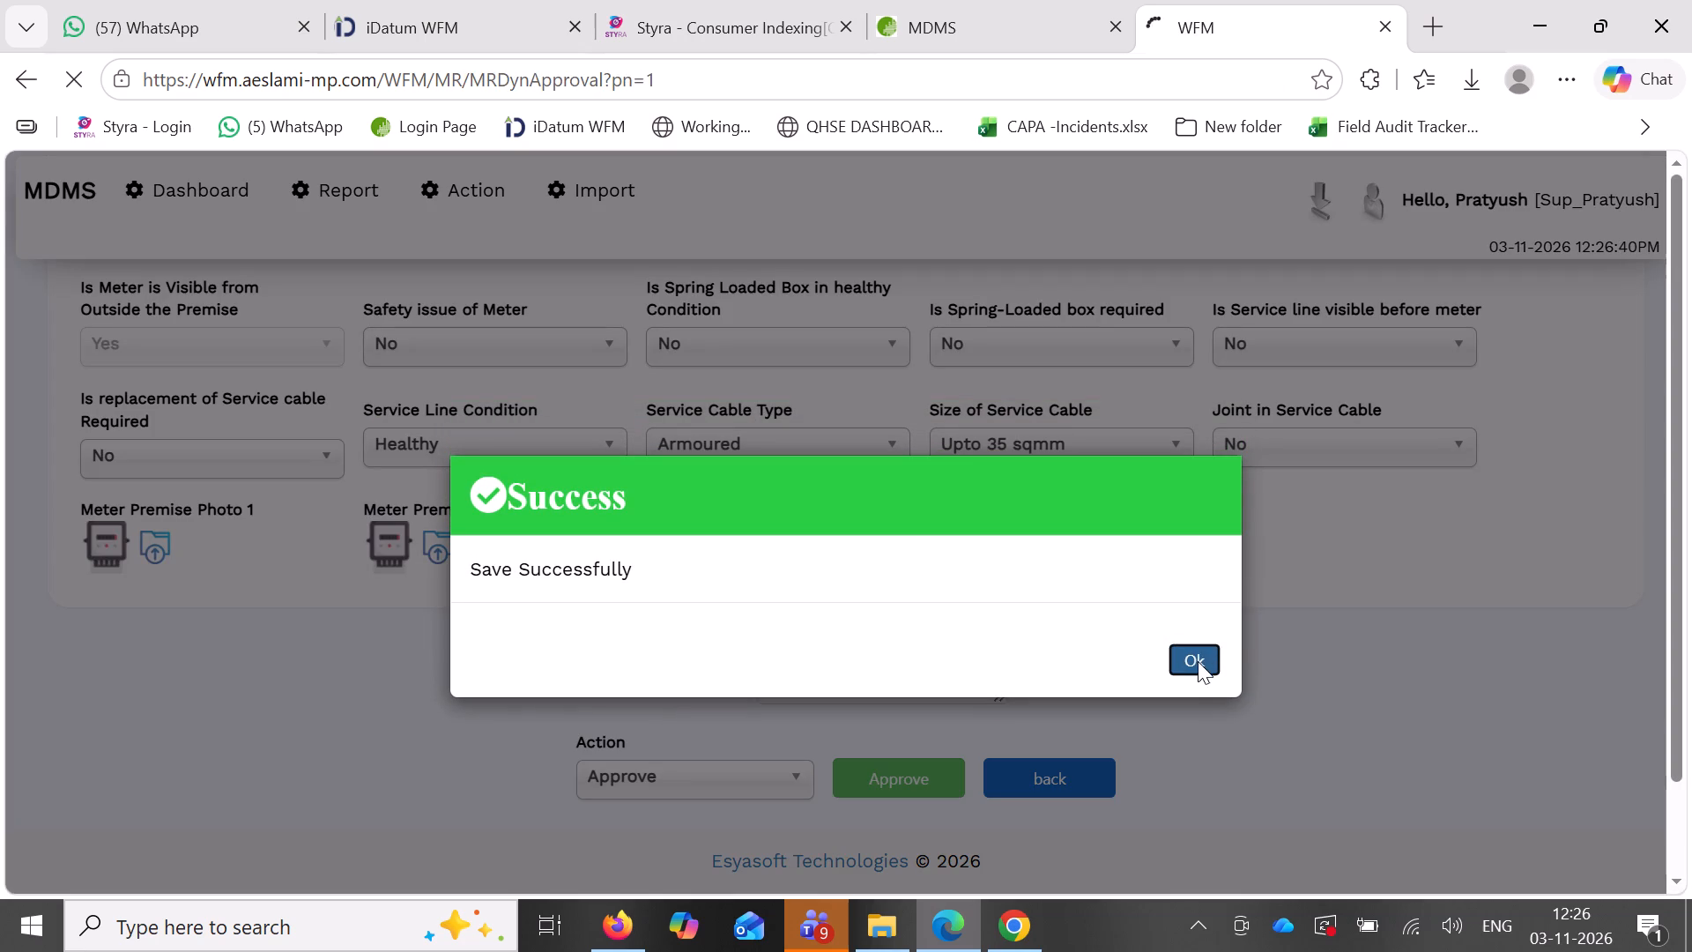
click(1200, 660)
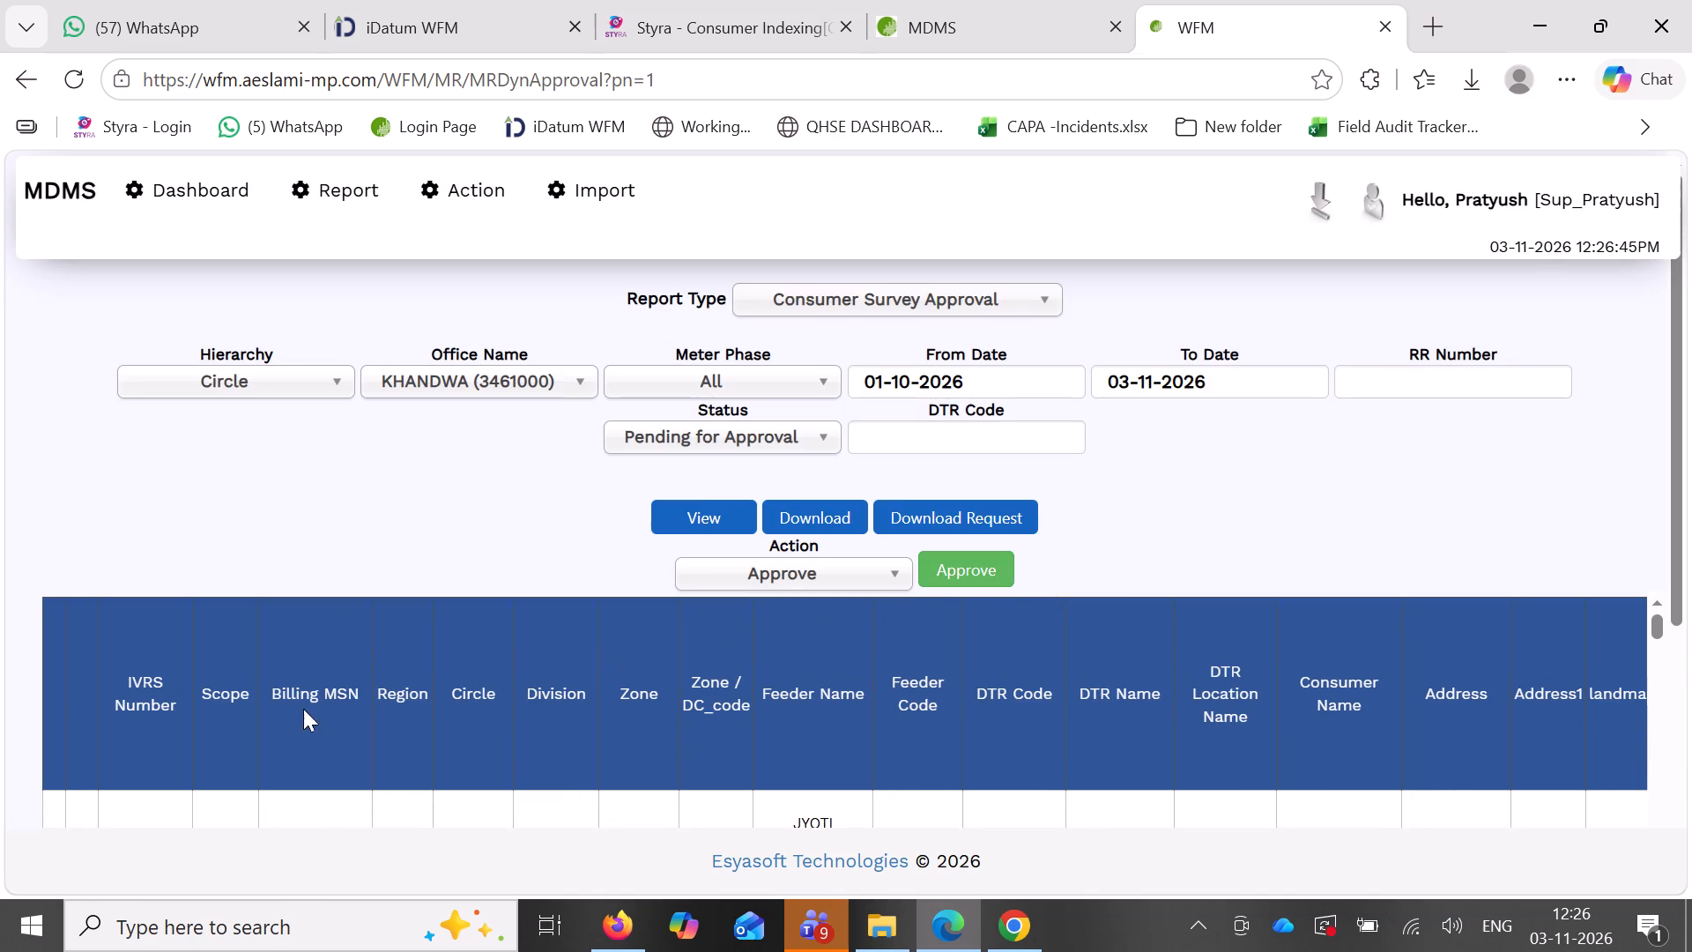
Locate the next pending consumer survey in the approval grid.
scroll(137, 774, down, 1)
scroll(241, 686, up, 3)
scroll(328, 561, down, 2)
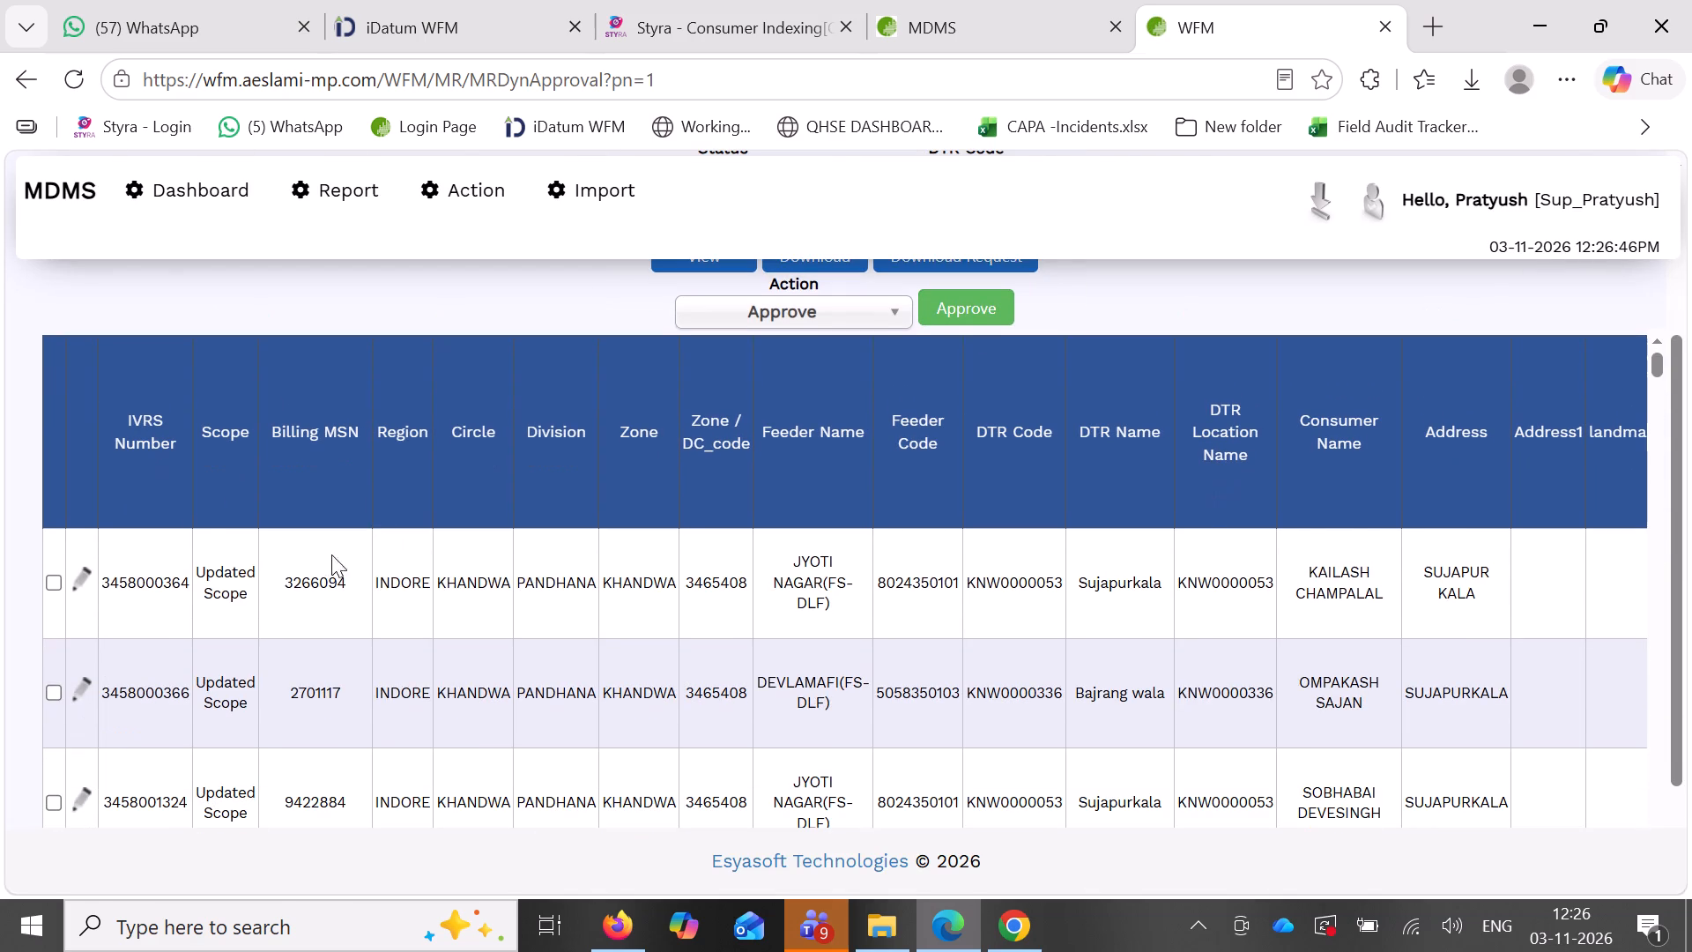
Open the survey in the first row of the pending grid and check its Old Meter KWH Photo.
click(84, 597)
click(81, 588)
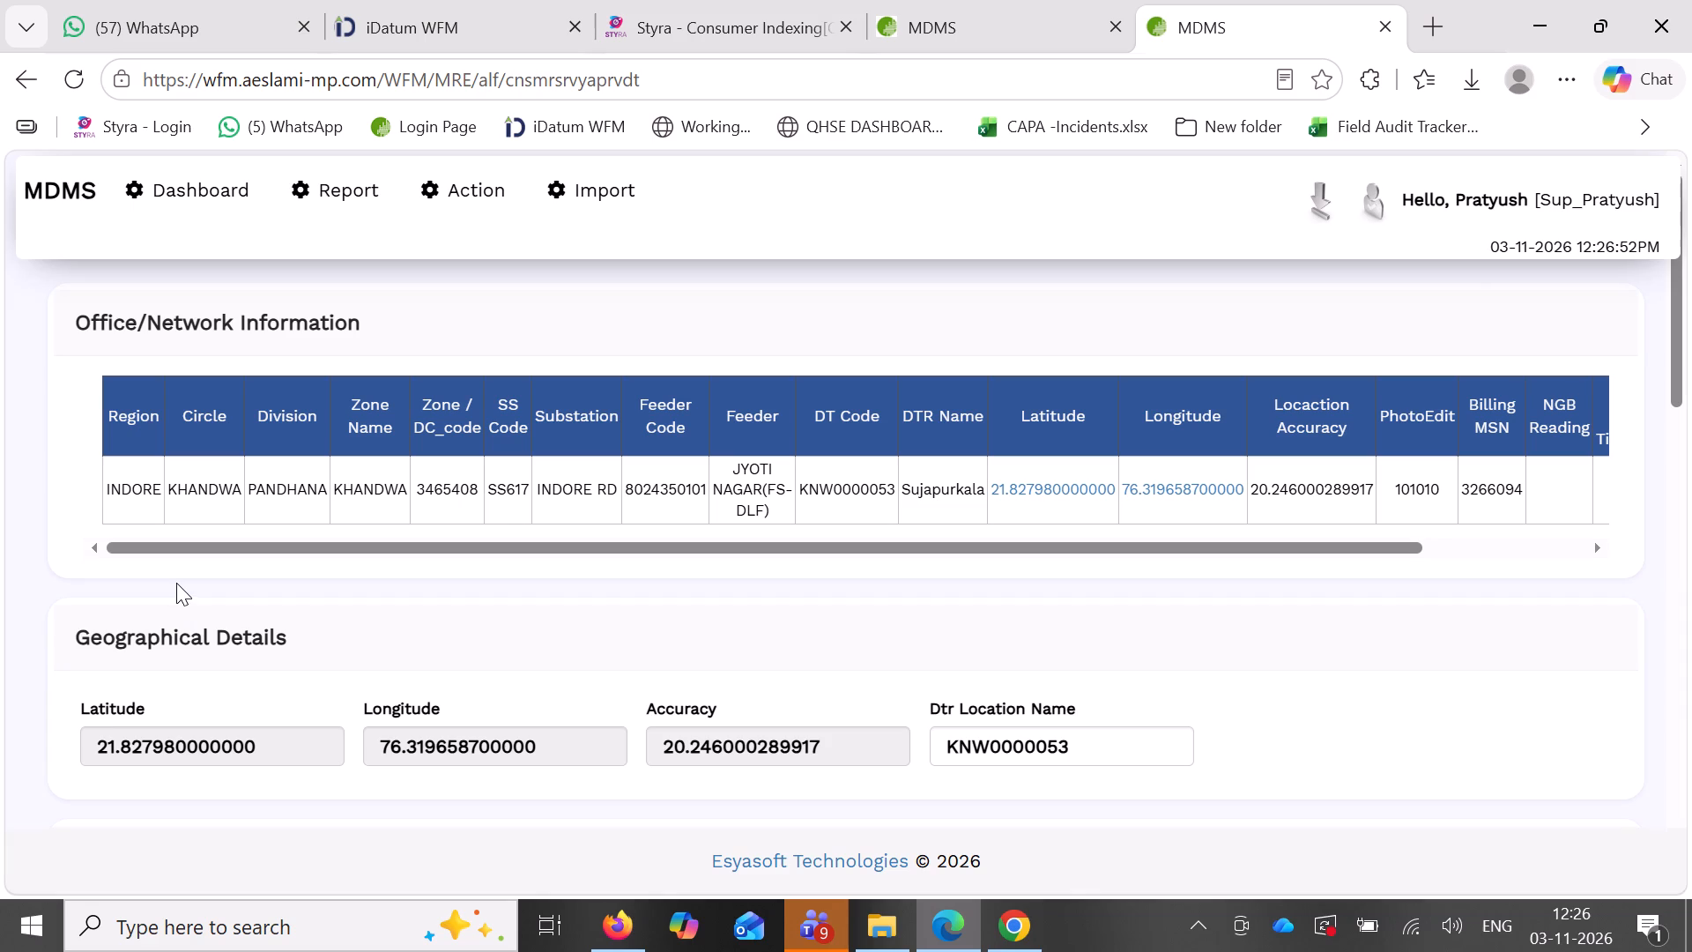
scroll(954, 585, down, 2)
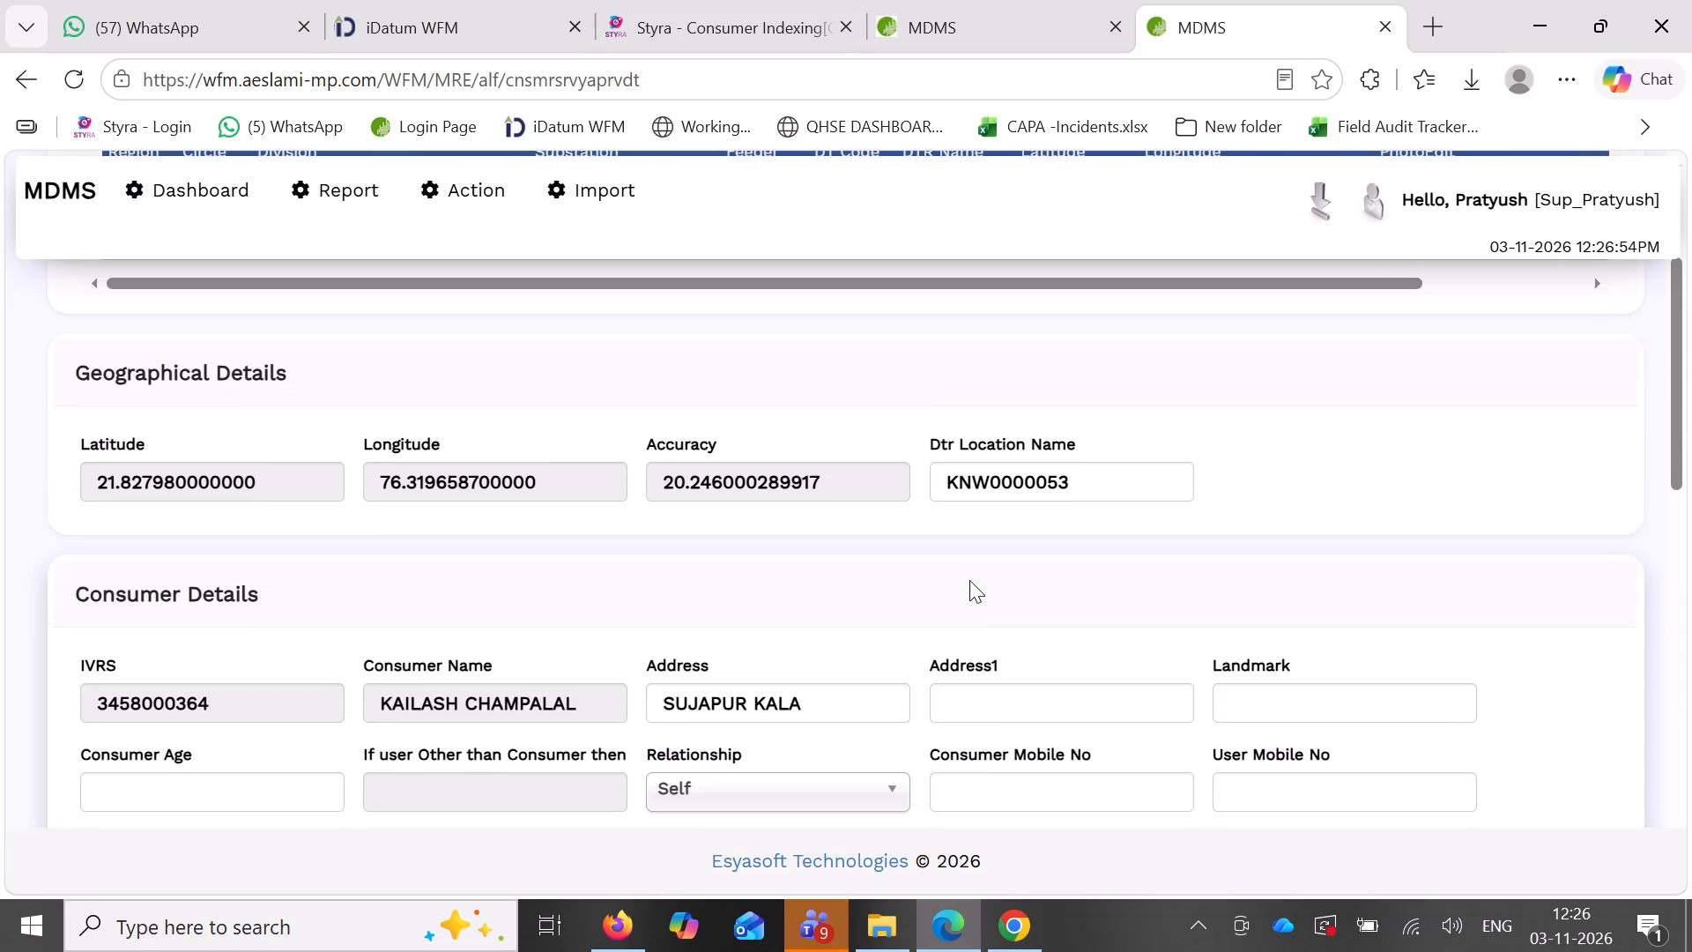
scroll(1043, 565, down, 3)
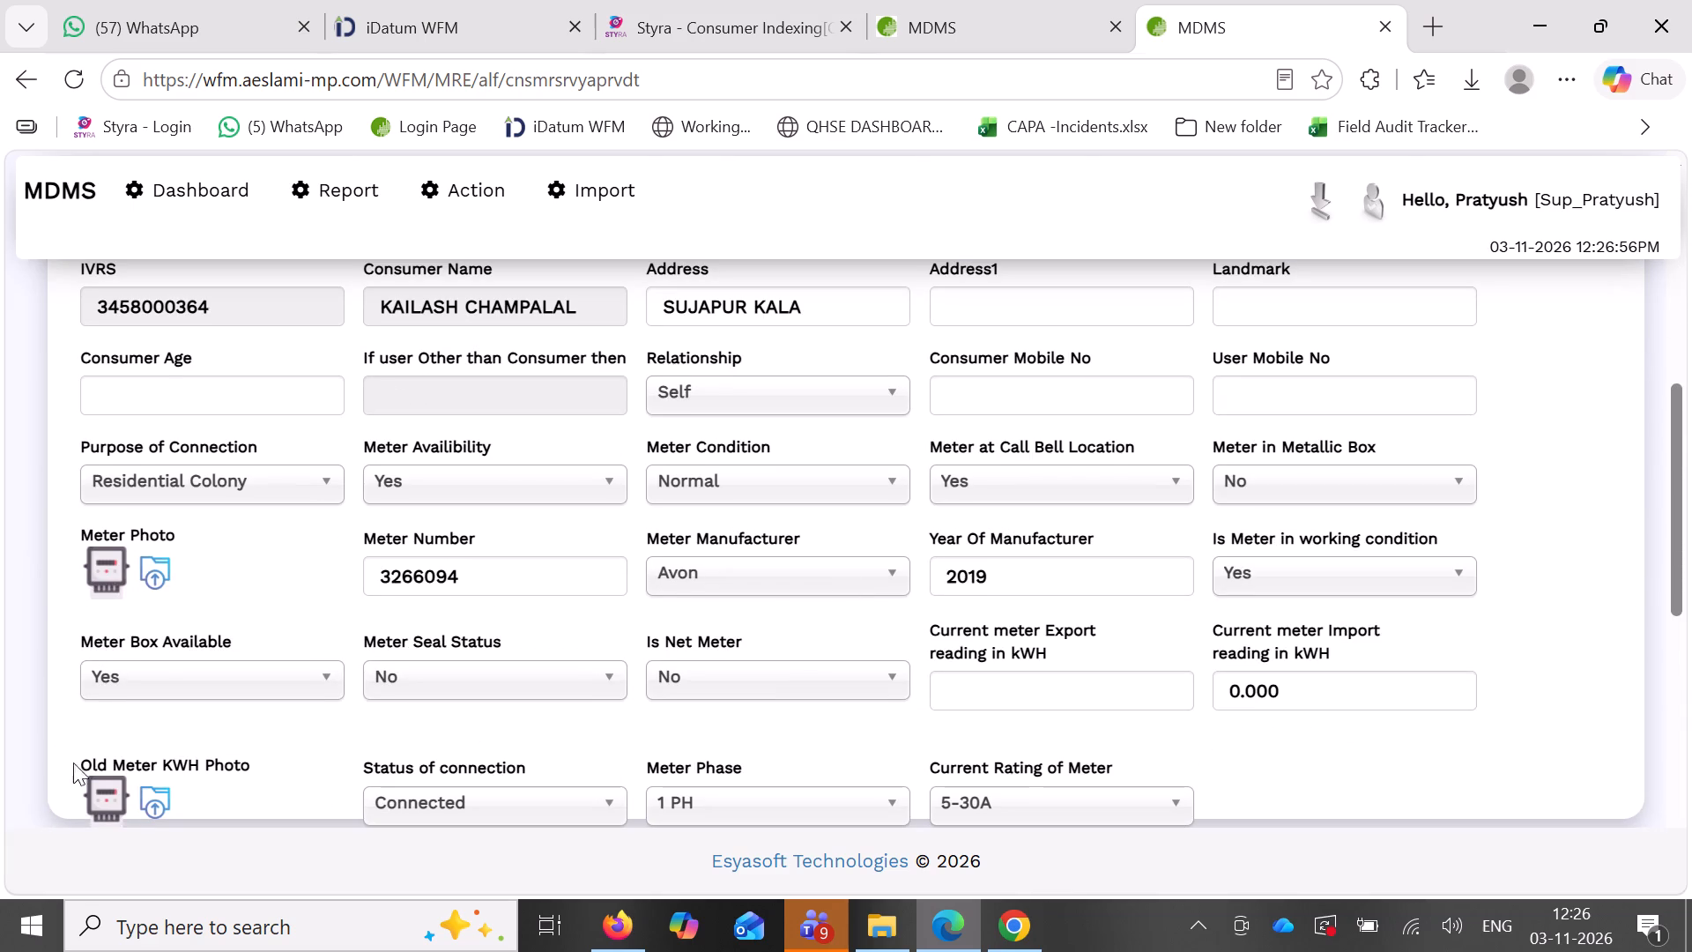
click(99, 784)
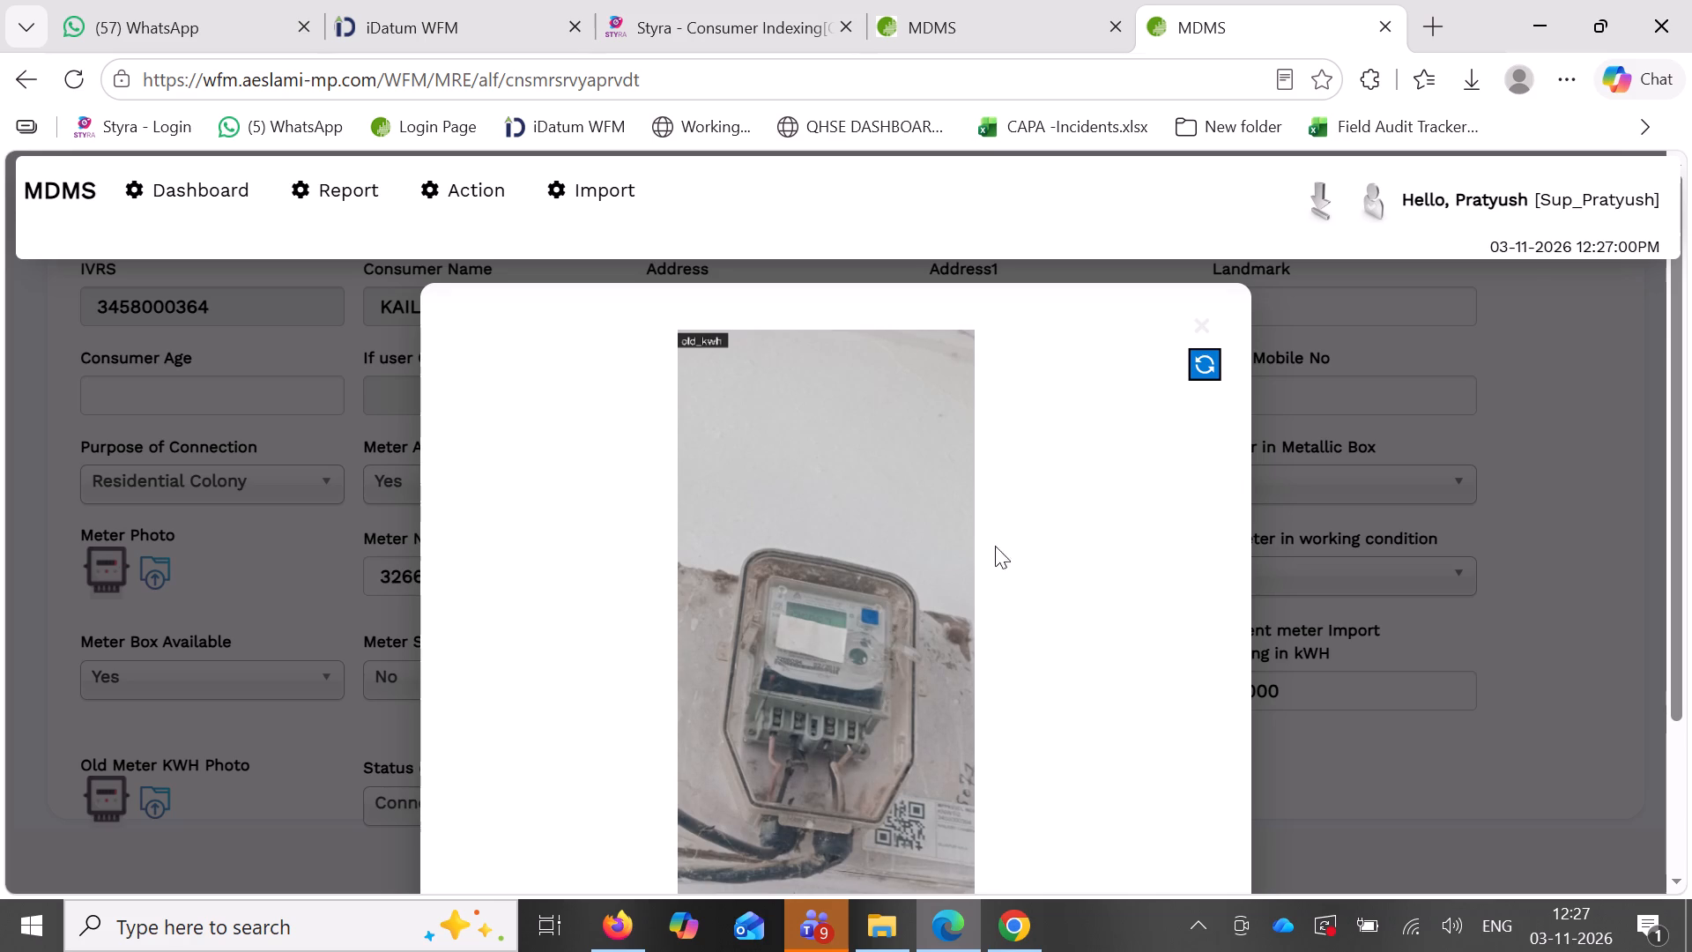
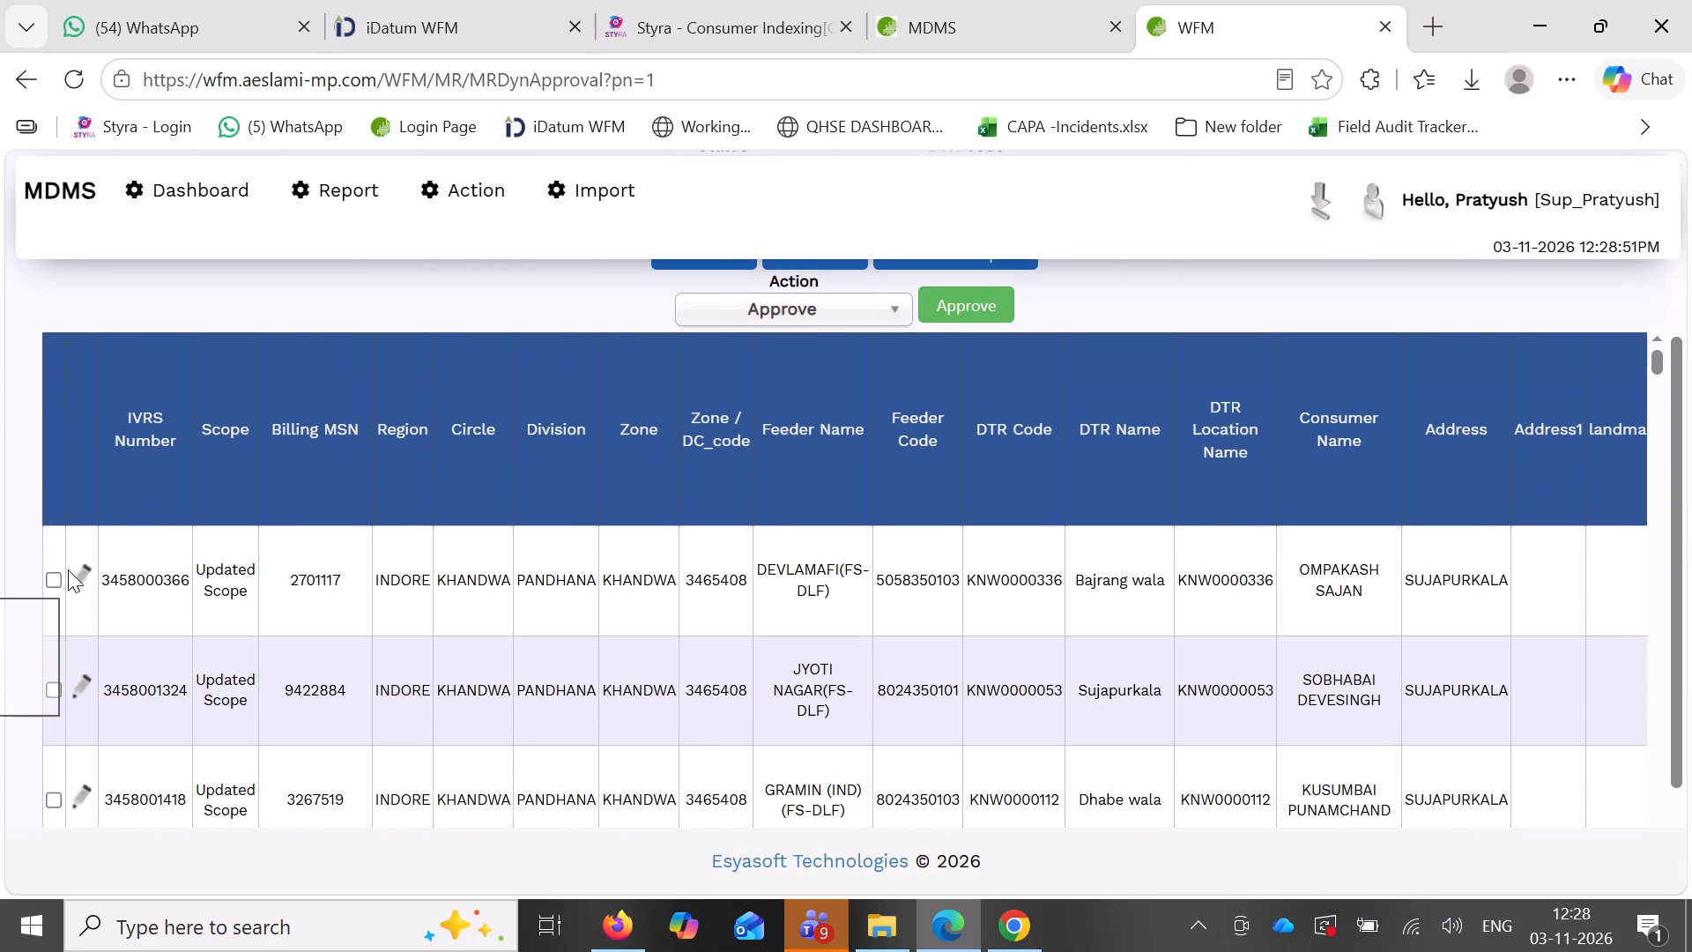
Open the first pending survey, on the Bajrang wala DTR, and check its Old Meter KWH Photo against the recorded import reading.
click(74, 574)
click(11, 632)
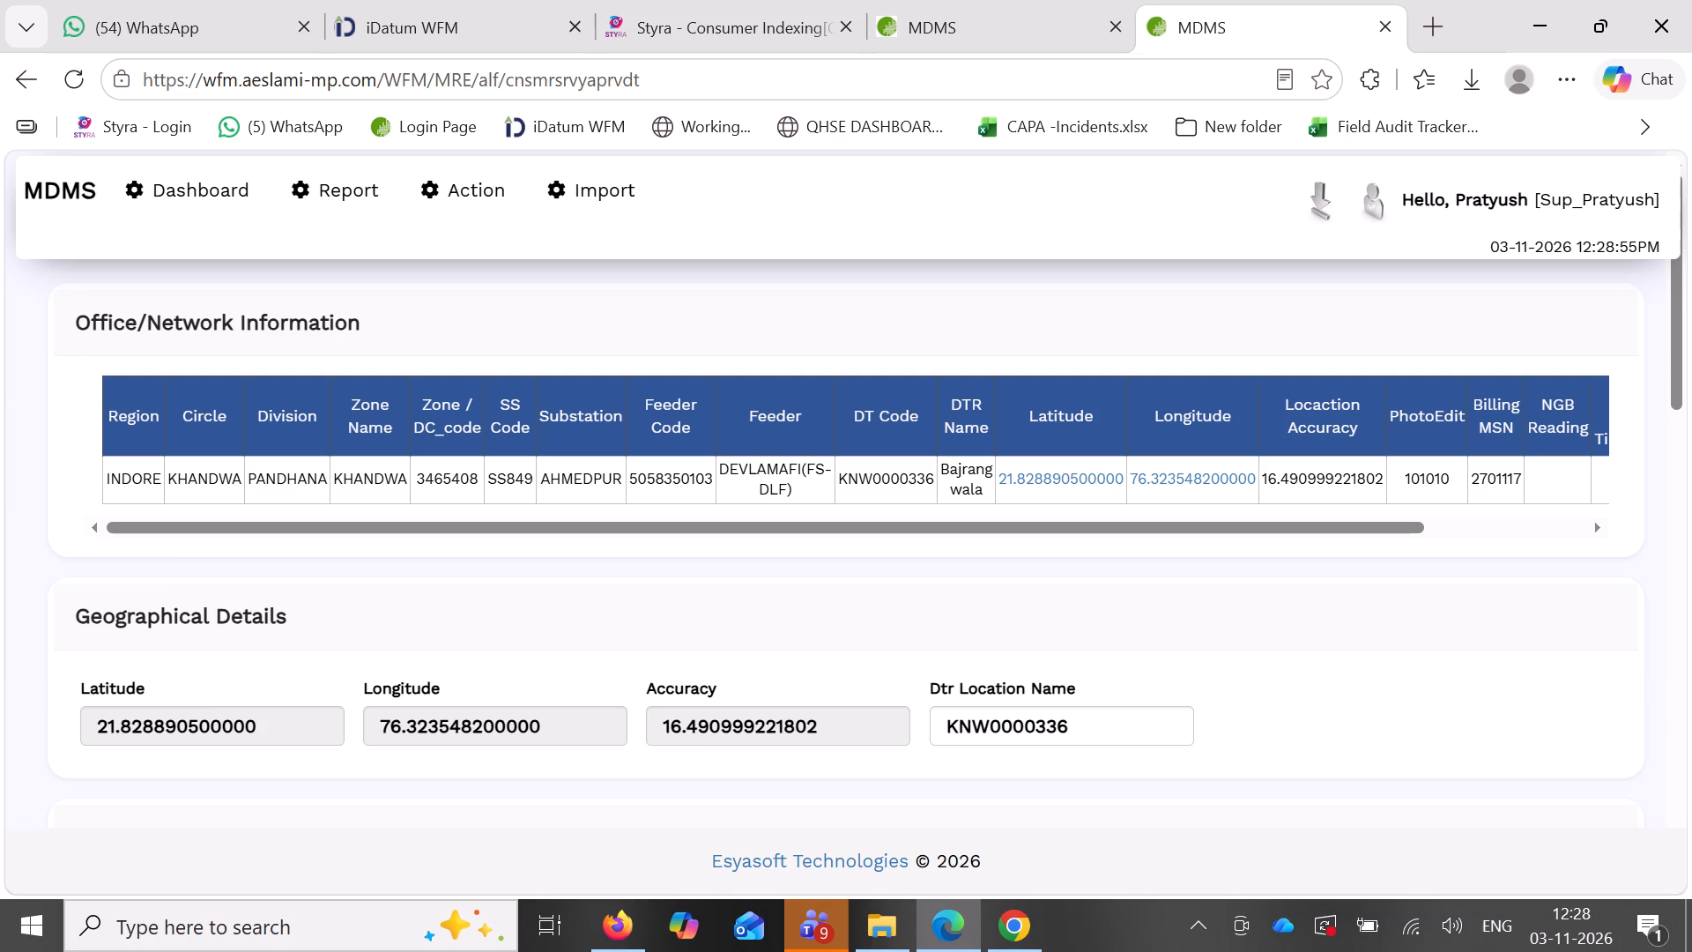
scroll(570, 623, down, 1)
scroll(295, 671, down, 2)
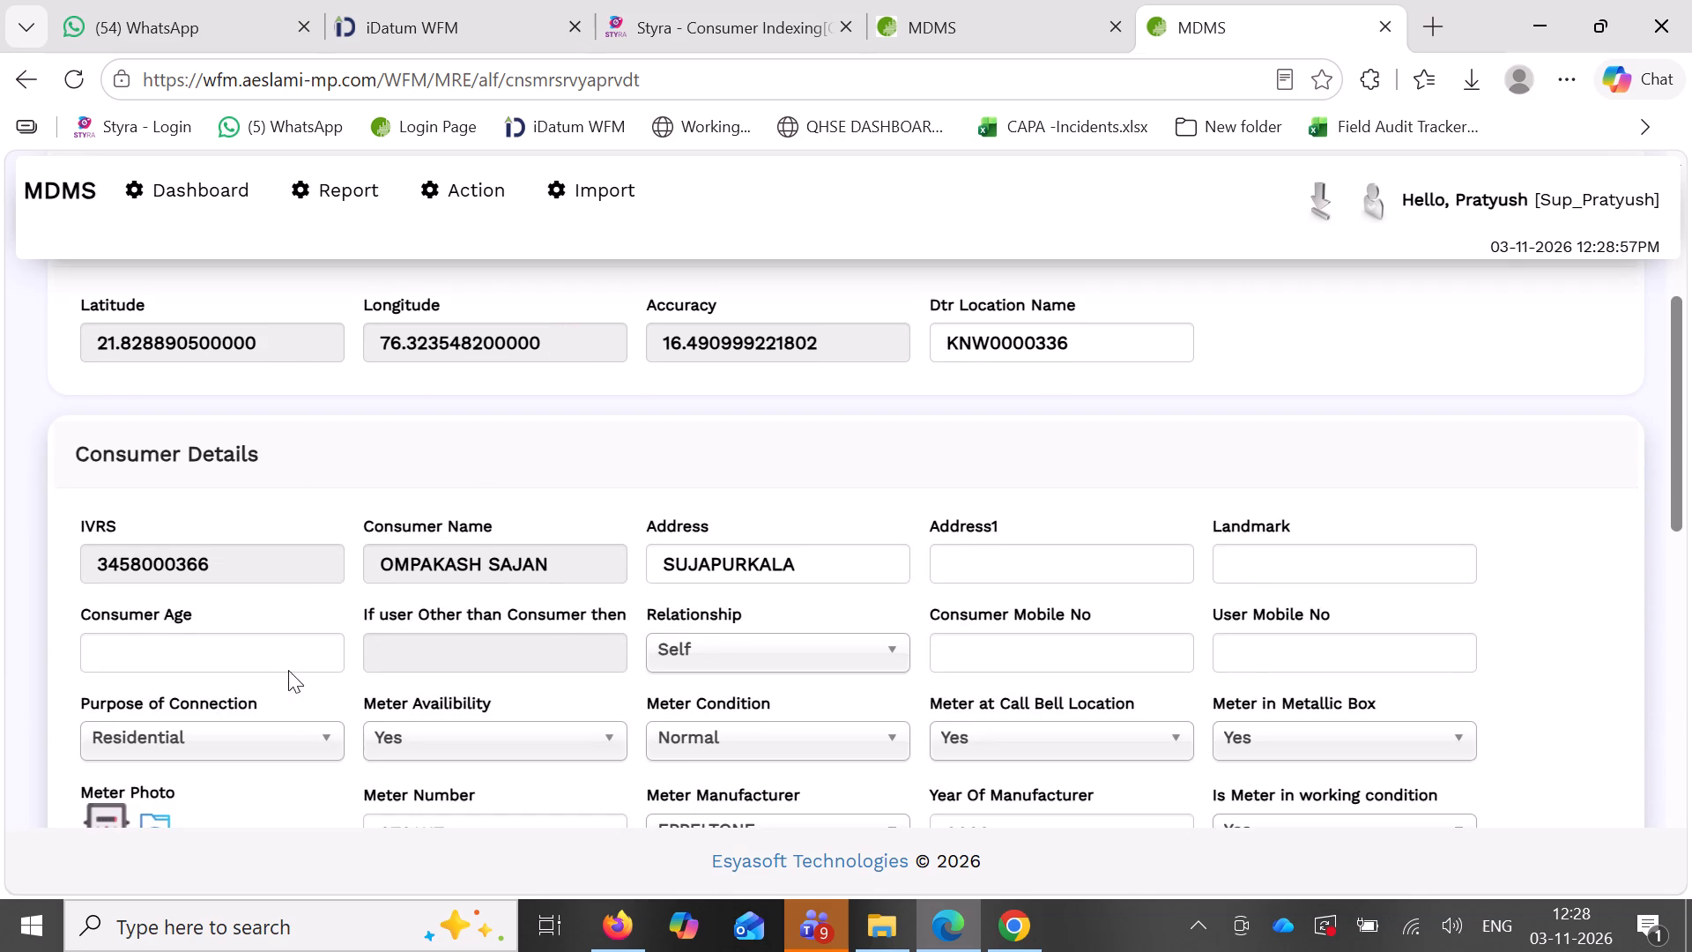
scroll(878, 539, down, 5)
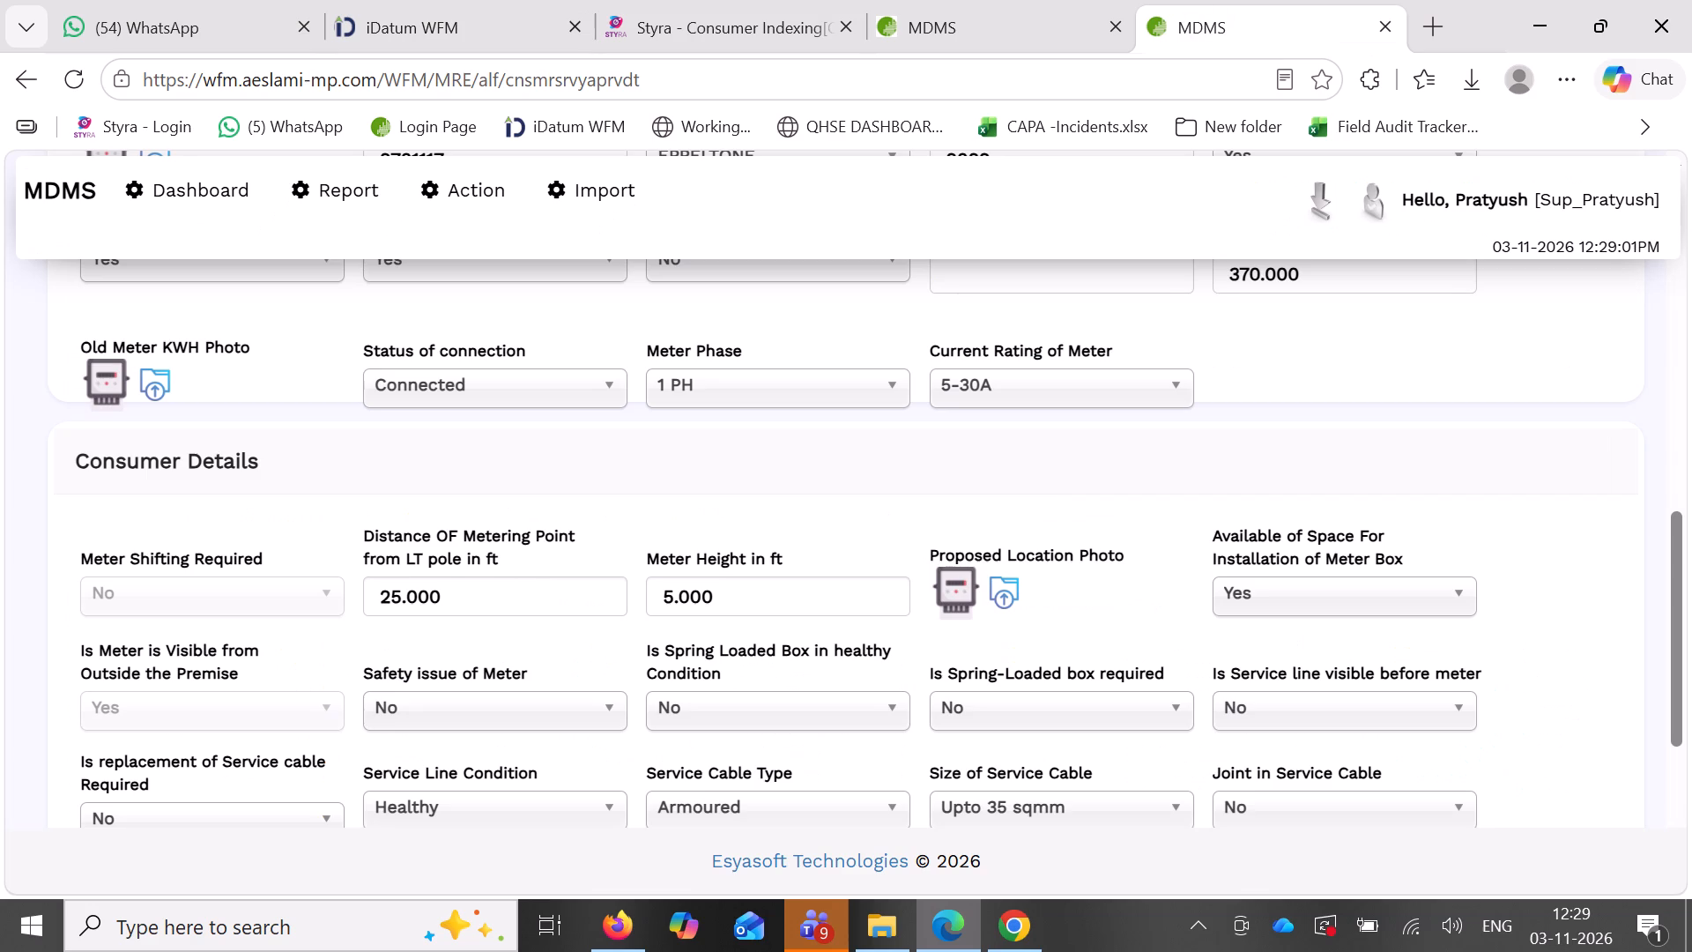
click(88, 375)
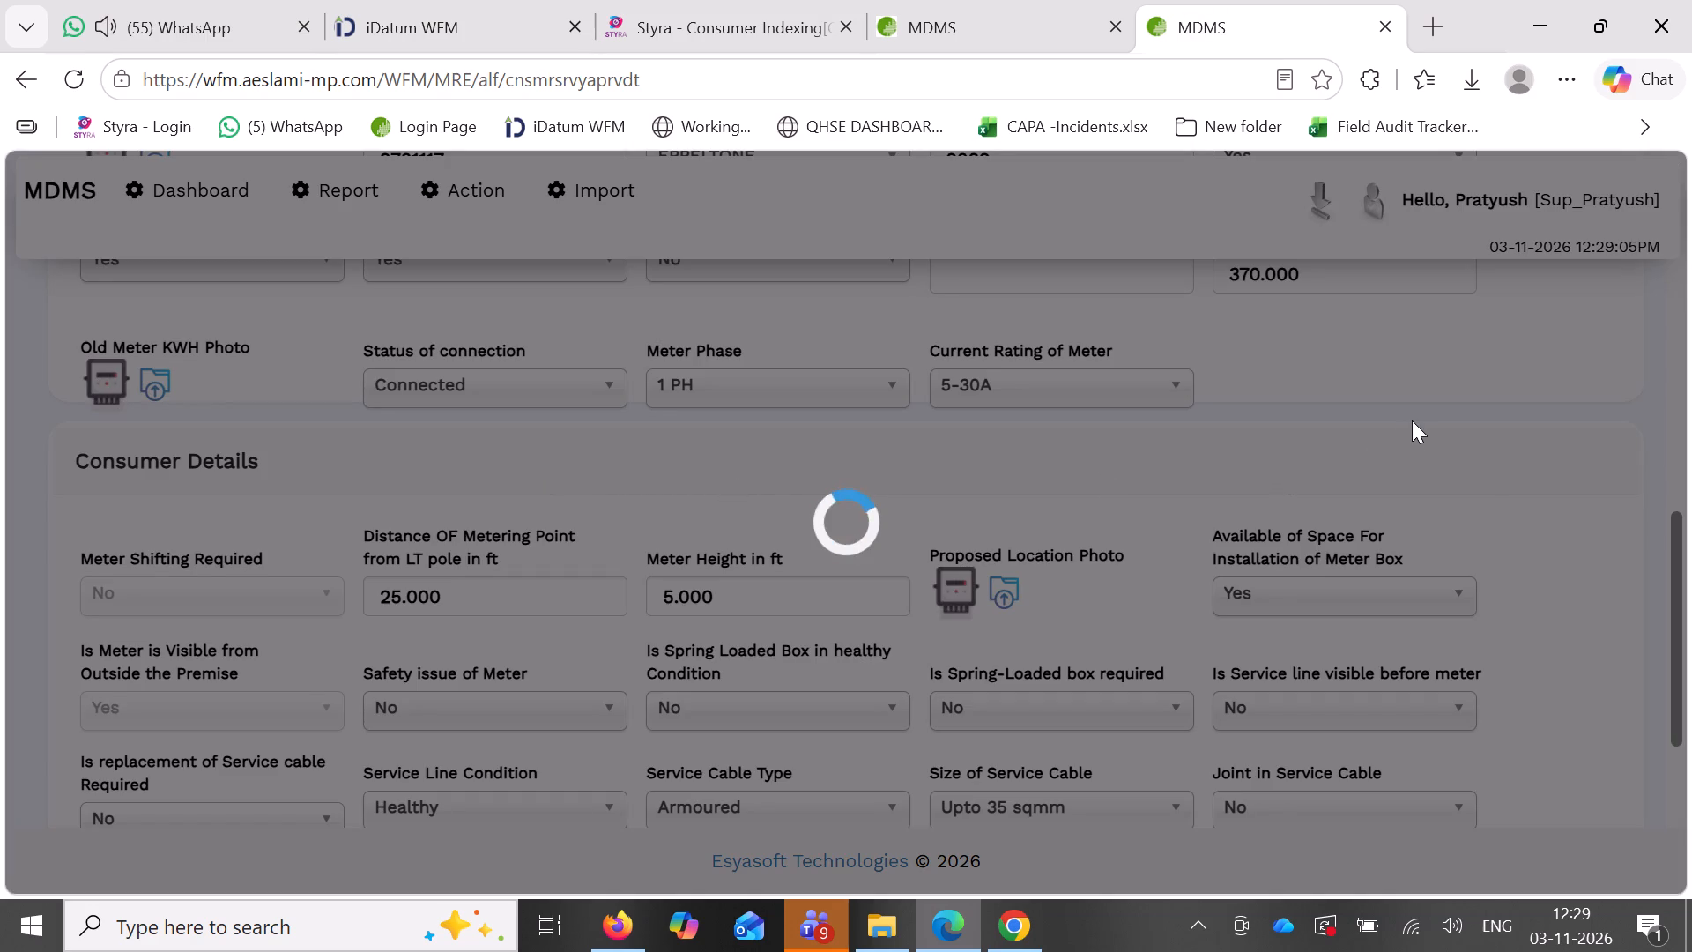
scroll(1412, 420, up, 10)
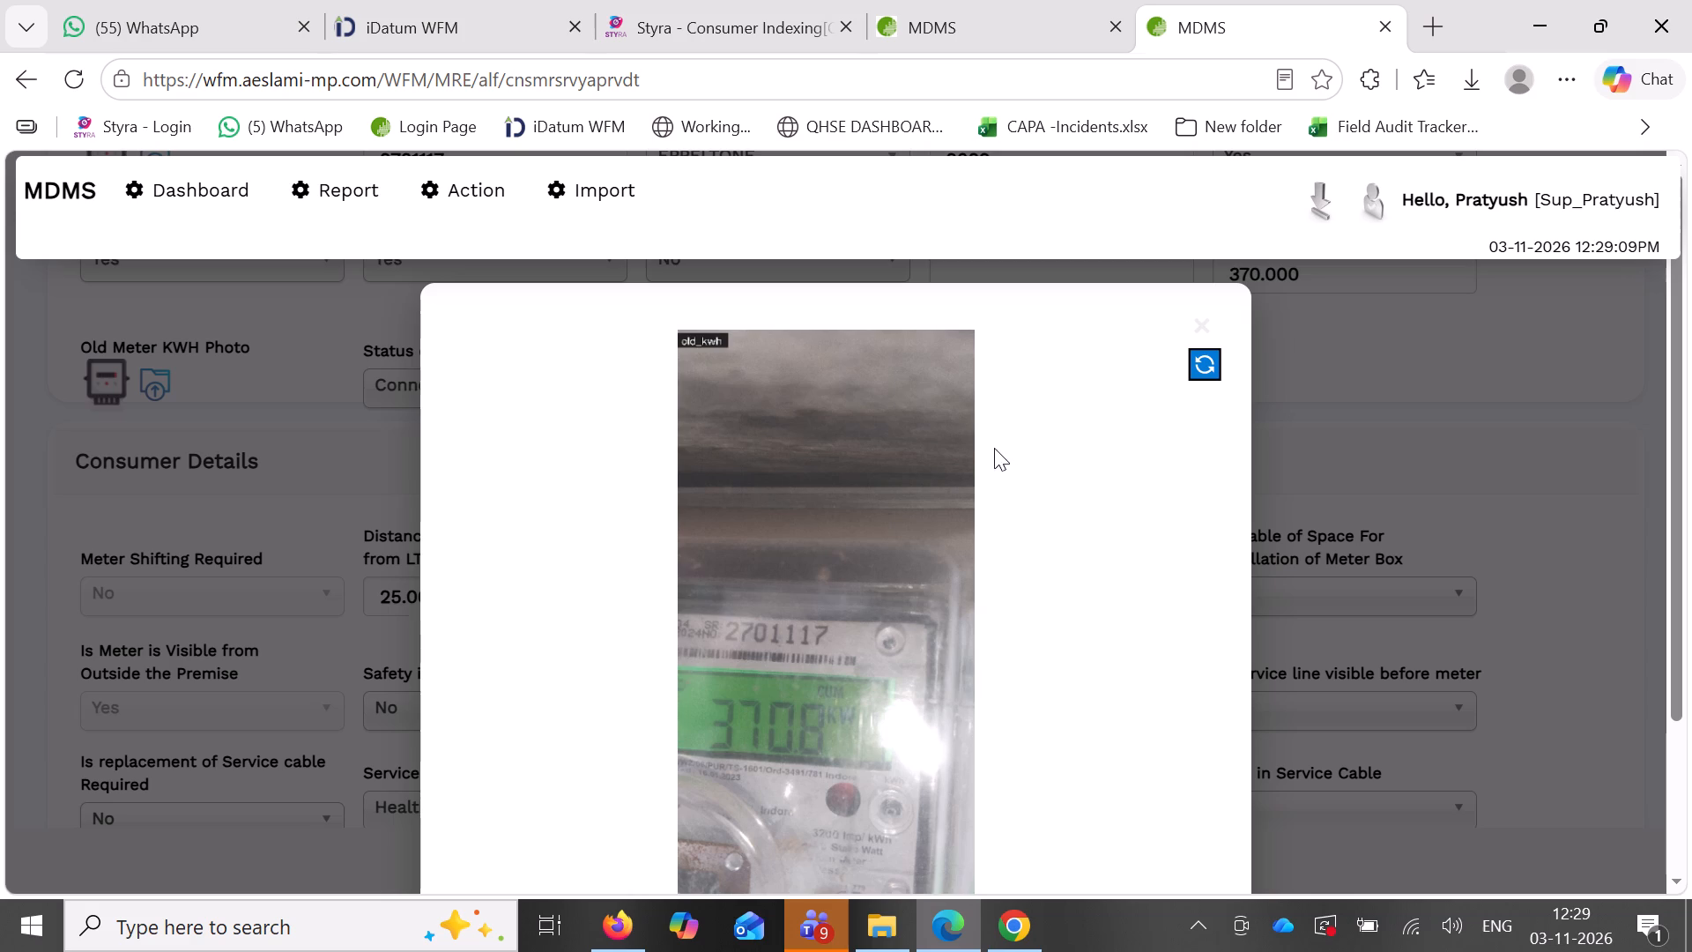
click(1198, 319)
scroll(1065, 402, up, 2)
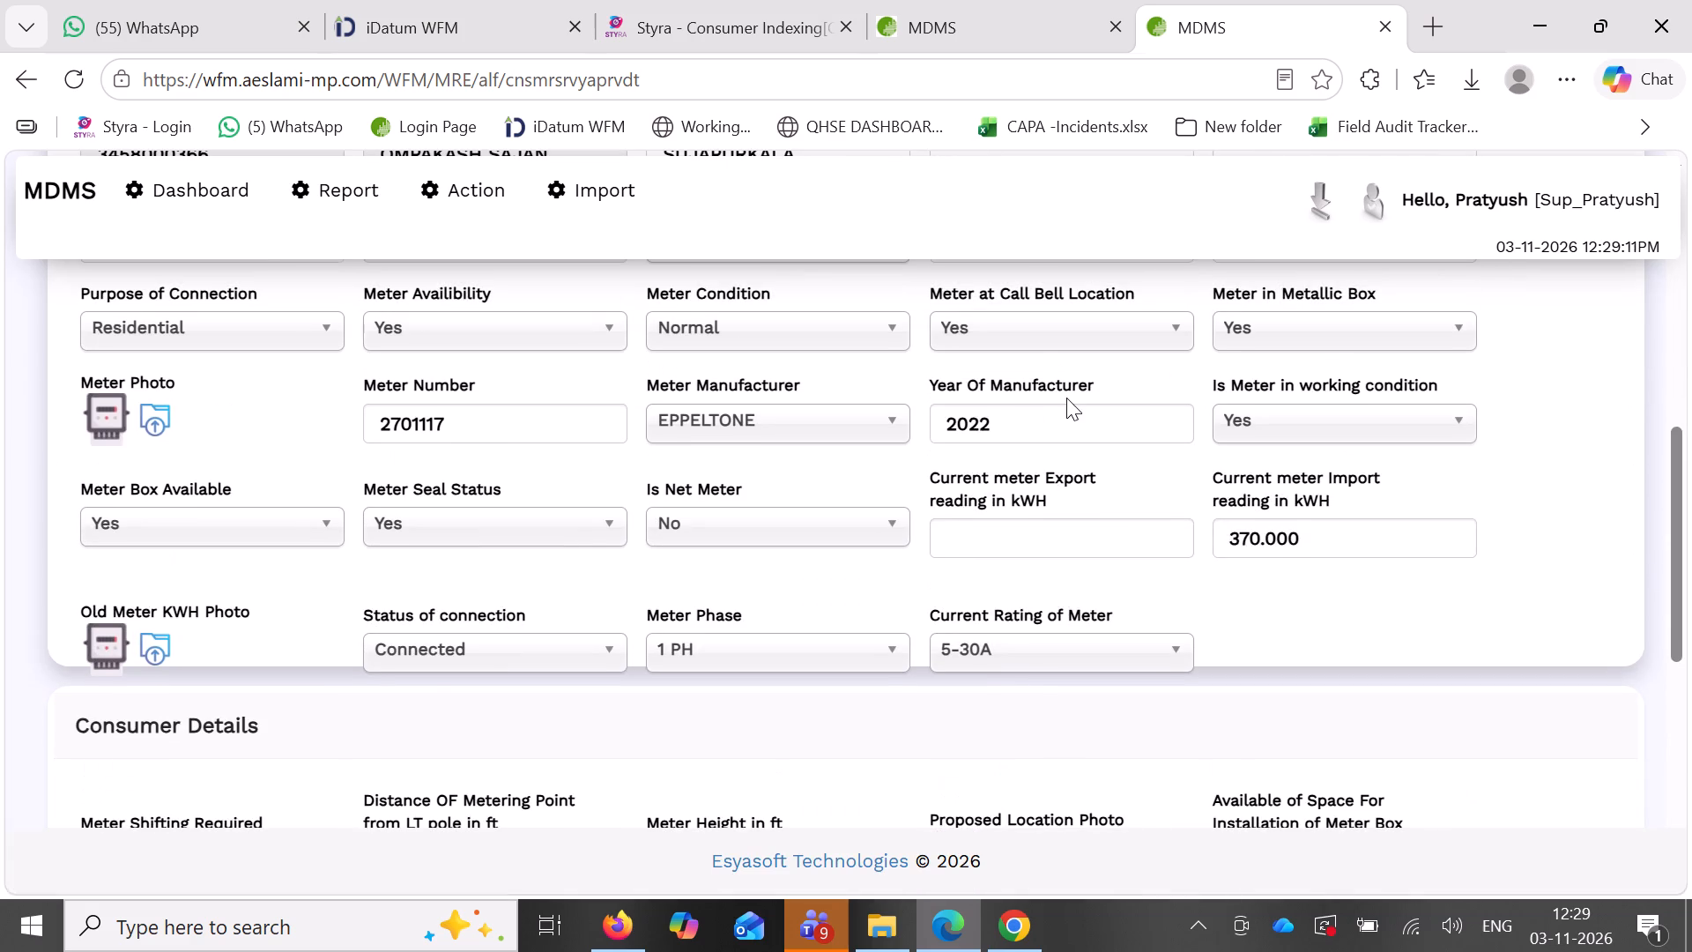
Approve this consumer survey with the remark "ok" and return to the pending list.
scroll(1069, 398, down, 7)
scroll(921, 536, down, 4)
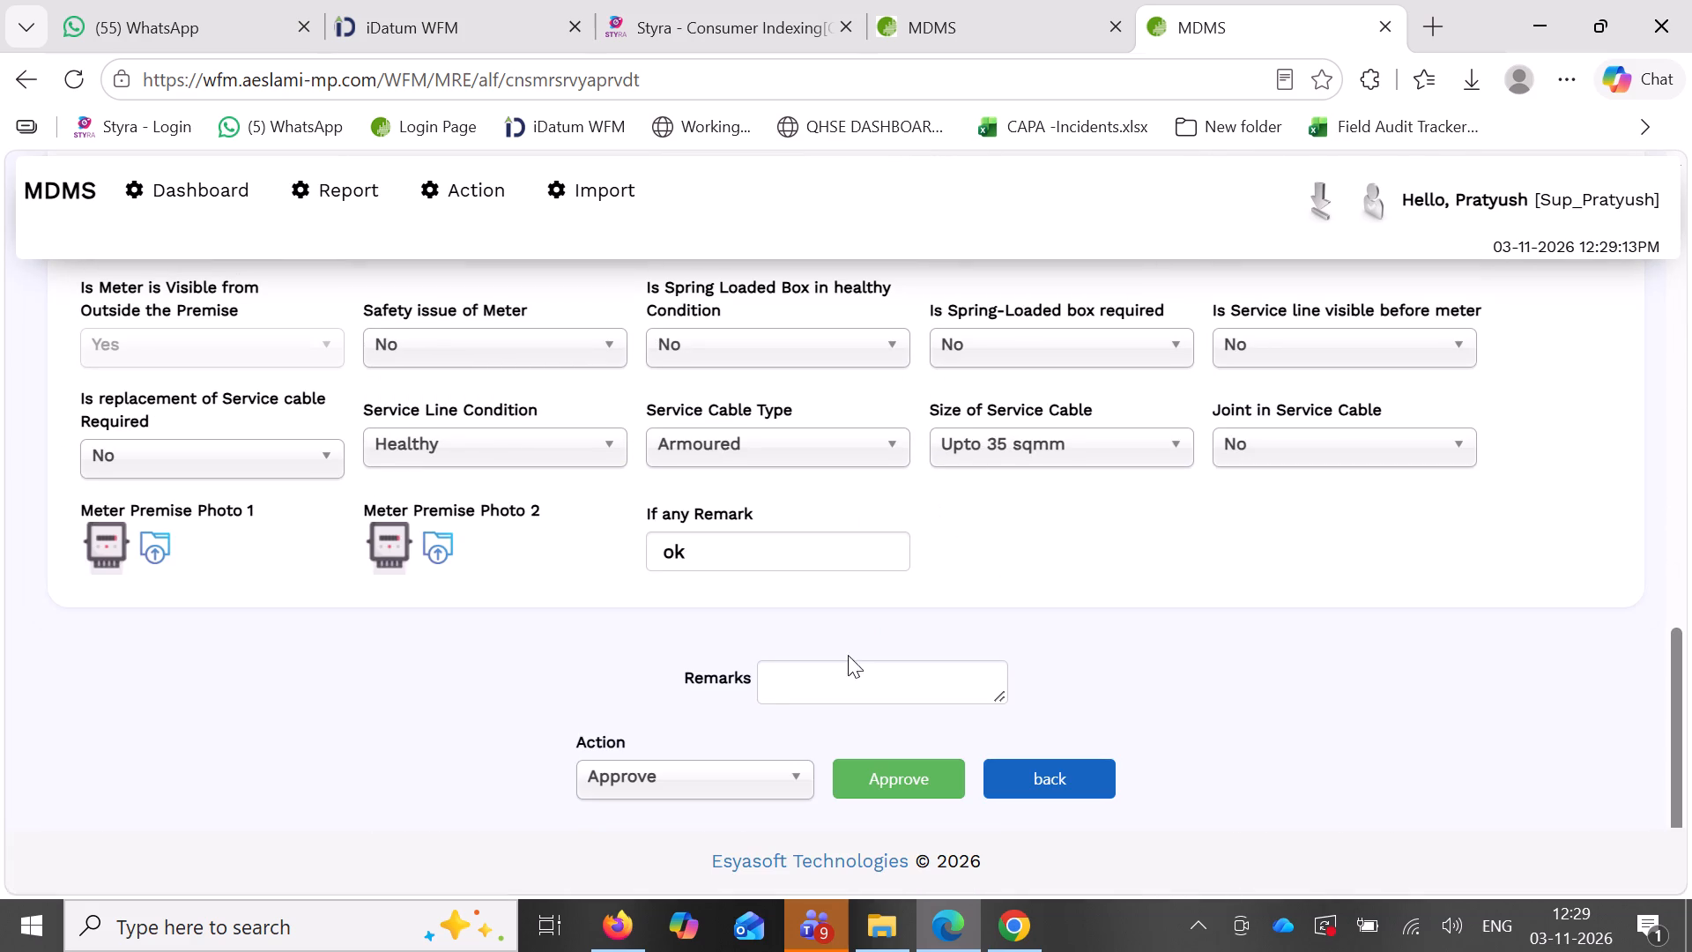
click(829, 691)
key(o)
key(k)
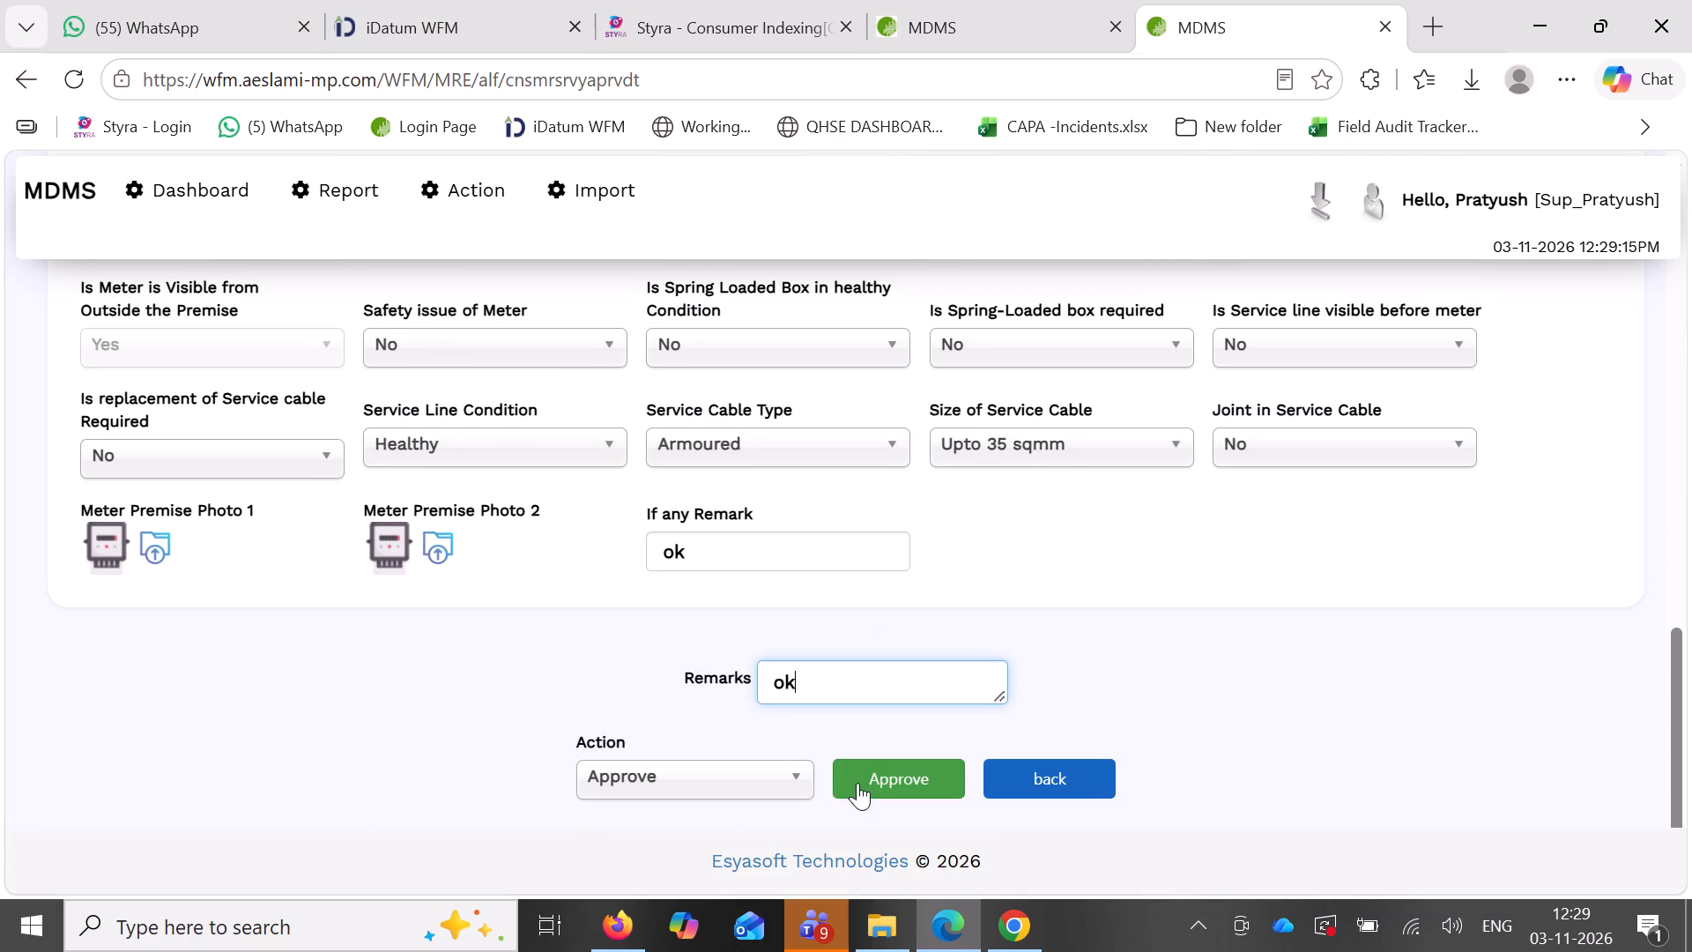
click(882, 794)
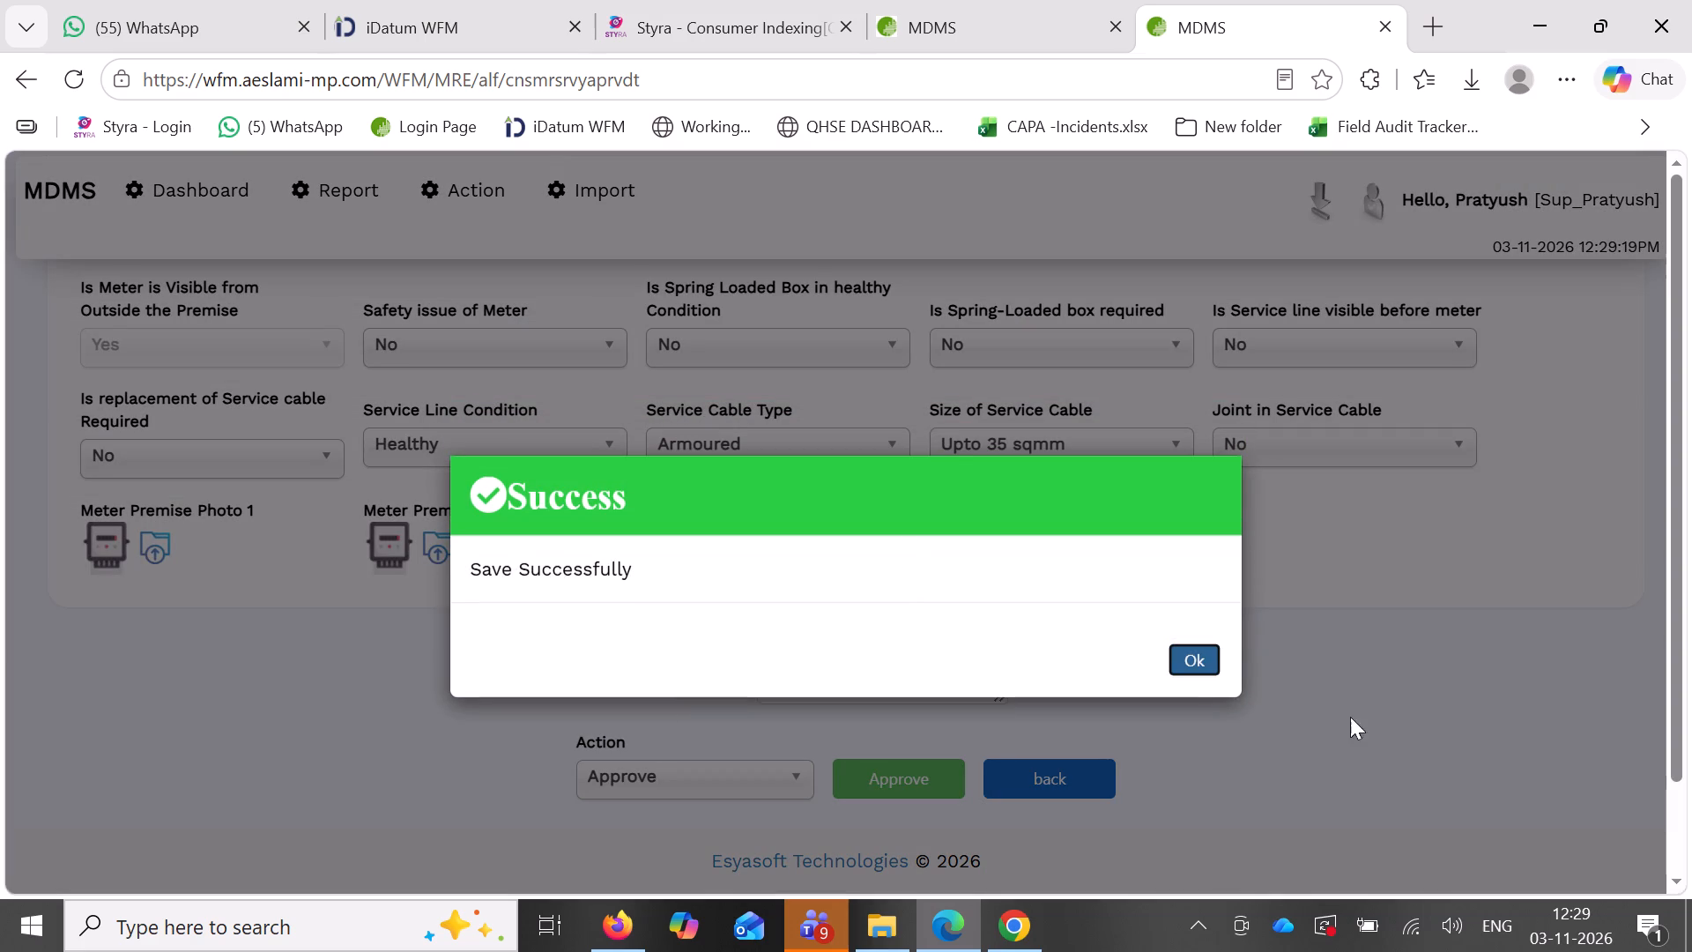
click(1190, 664)
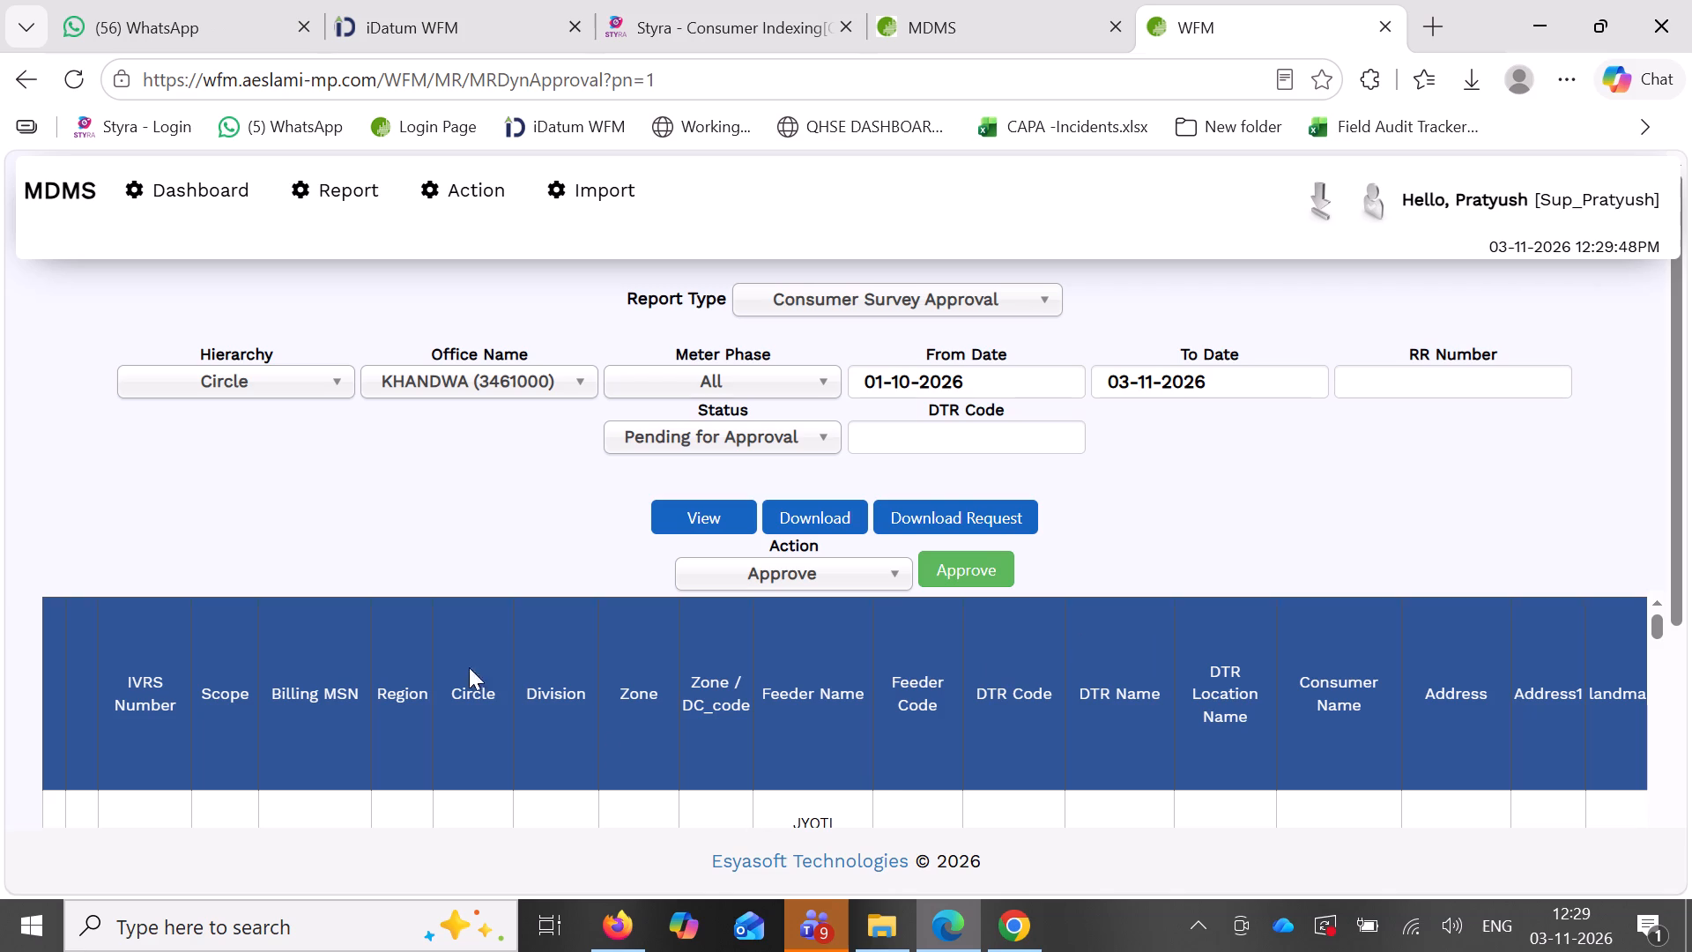
Open the survey now first in the pending grid, on the Sujapurkala DTR, and check its Old Meter KWH Photo.
scroll(330, 498, down, 1)
scroll(195, 523, down, 3)
scroll(164, 532, up, 4)
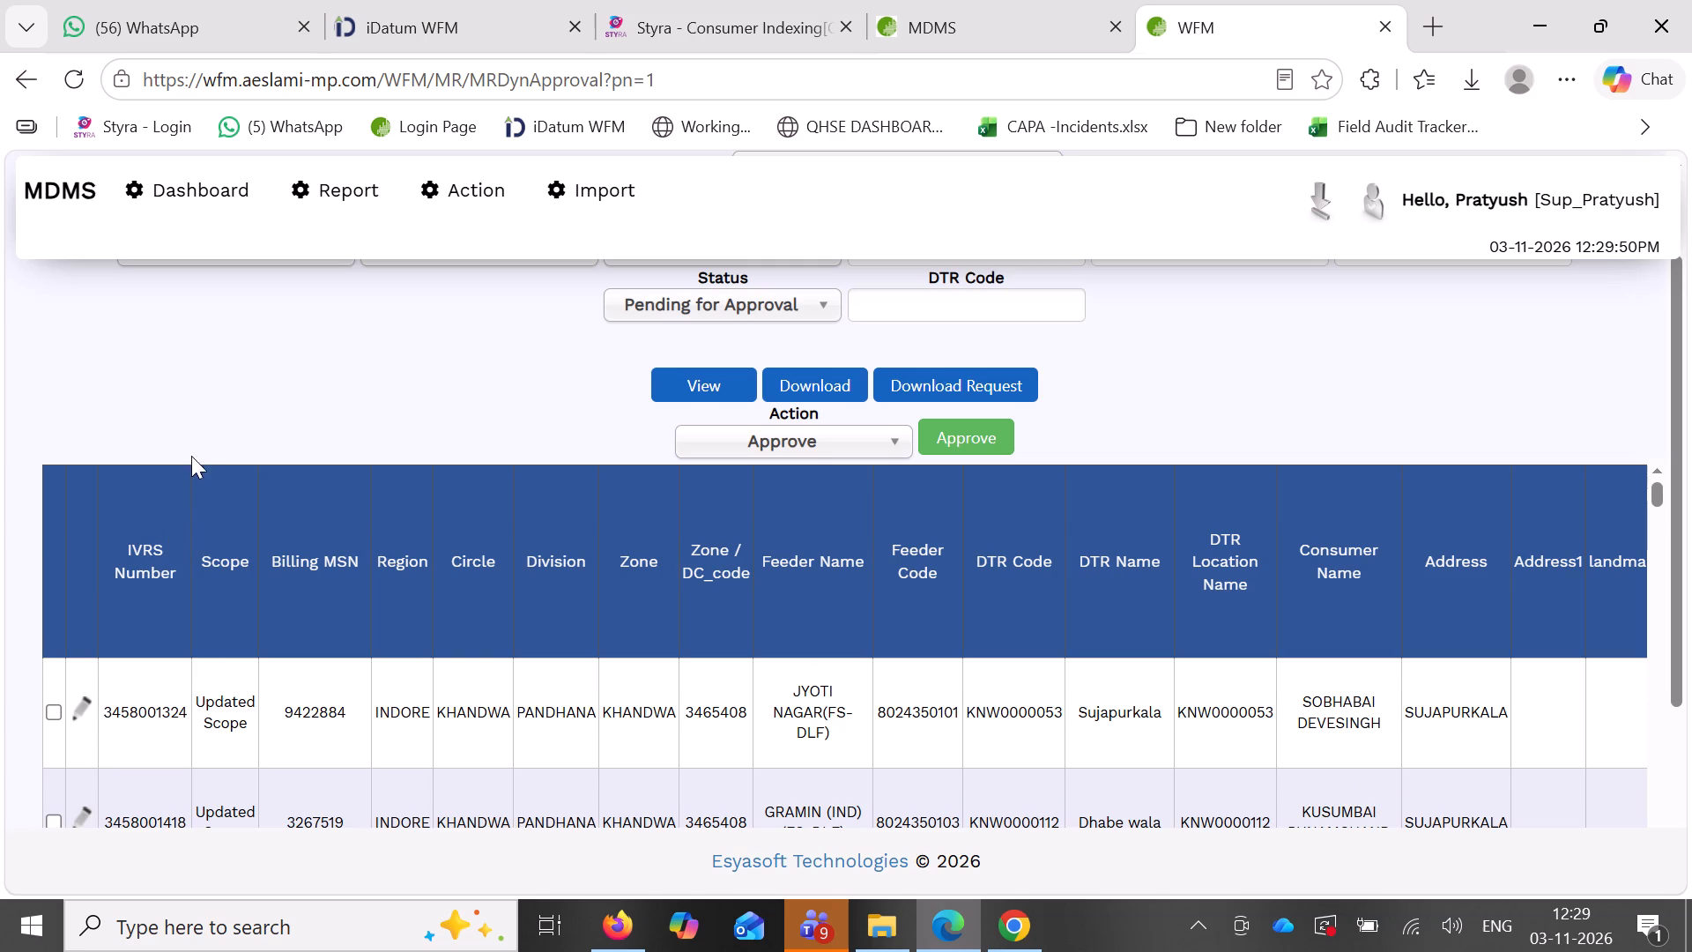
scroll(221, 413, down, 2)
click(89, 453)
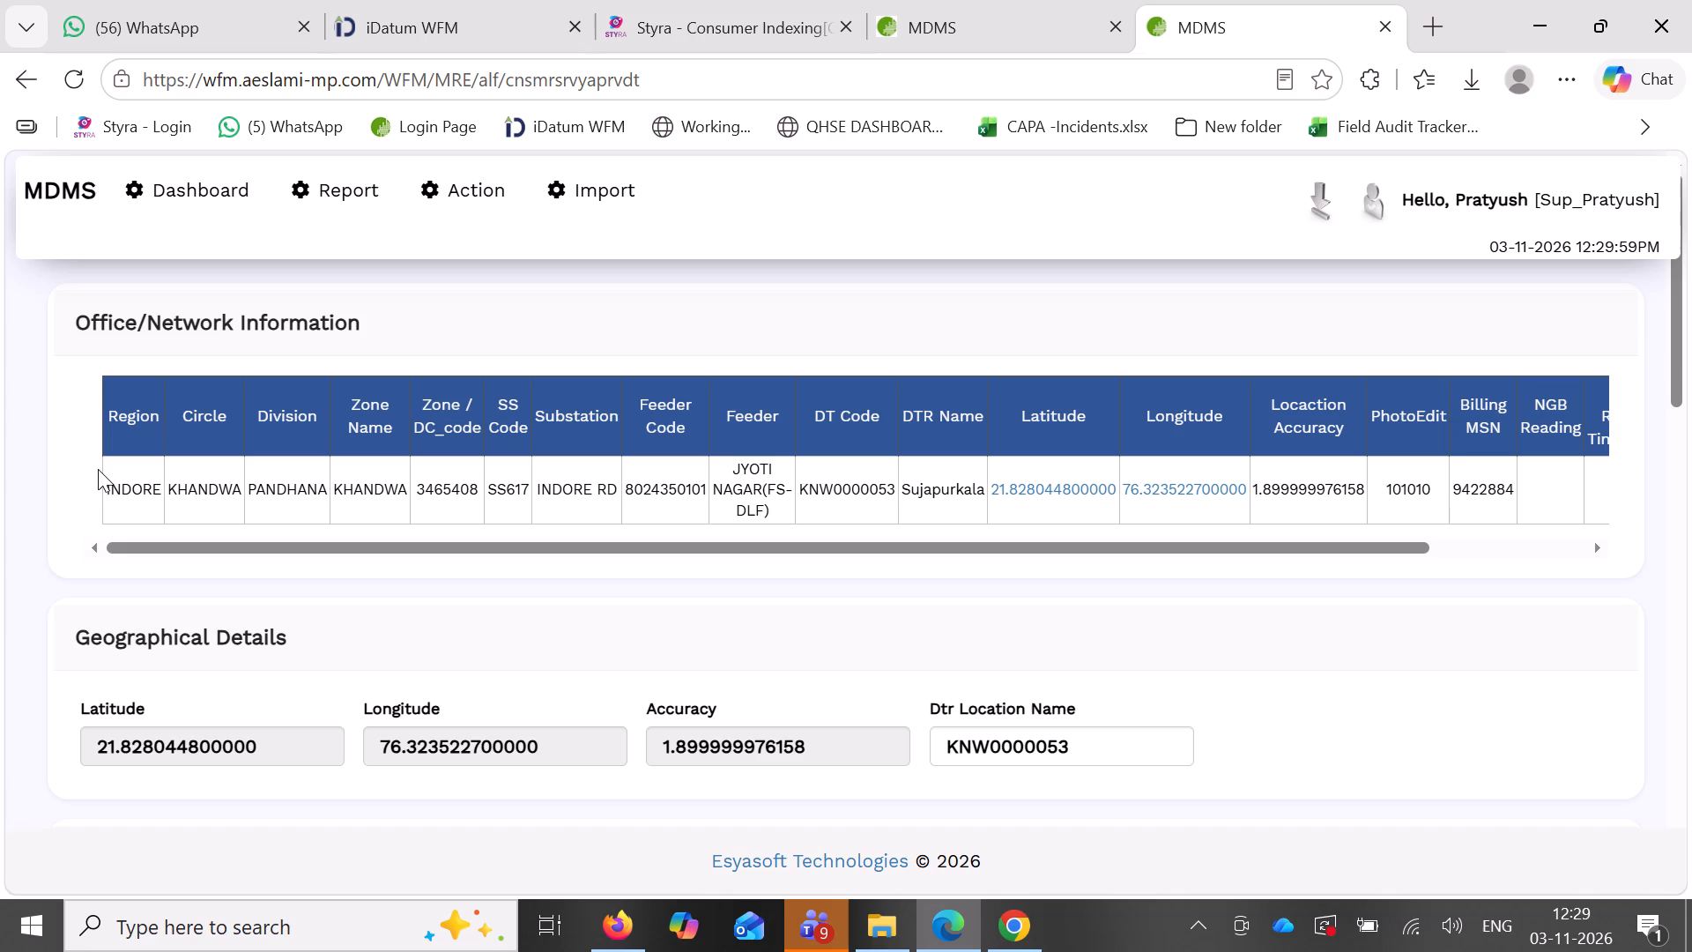
scroll(369, 603, down, 3)
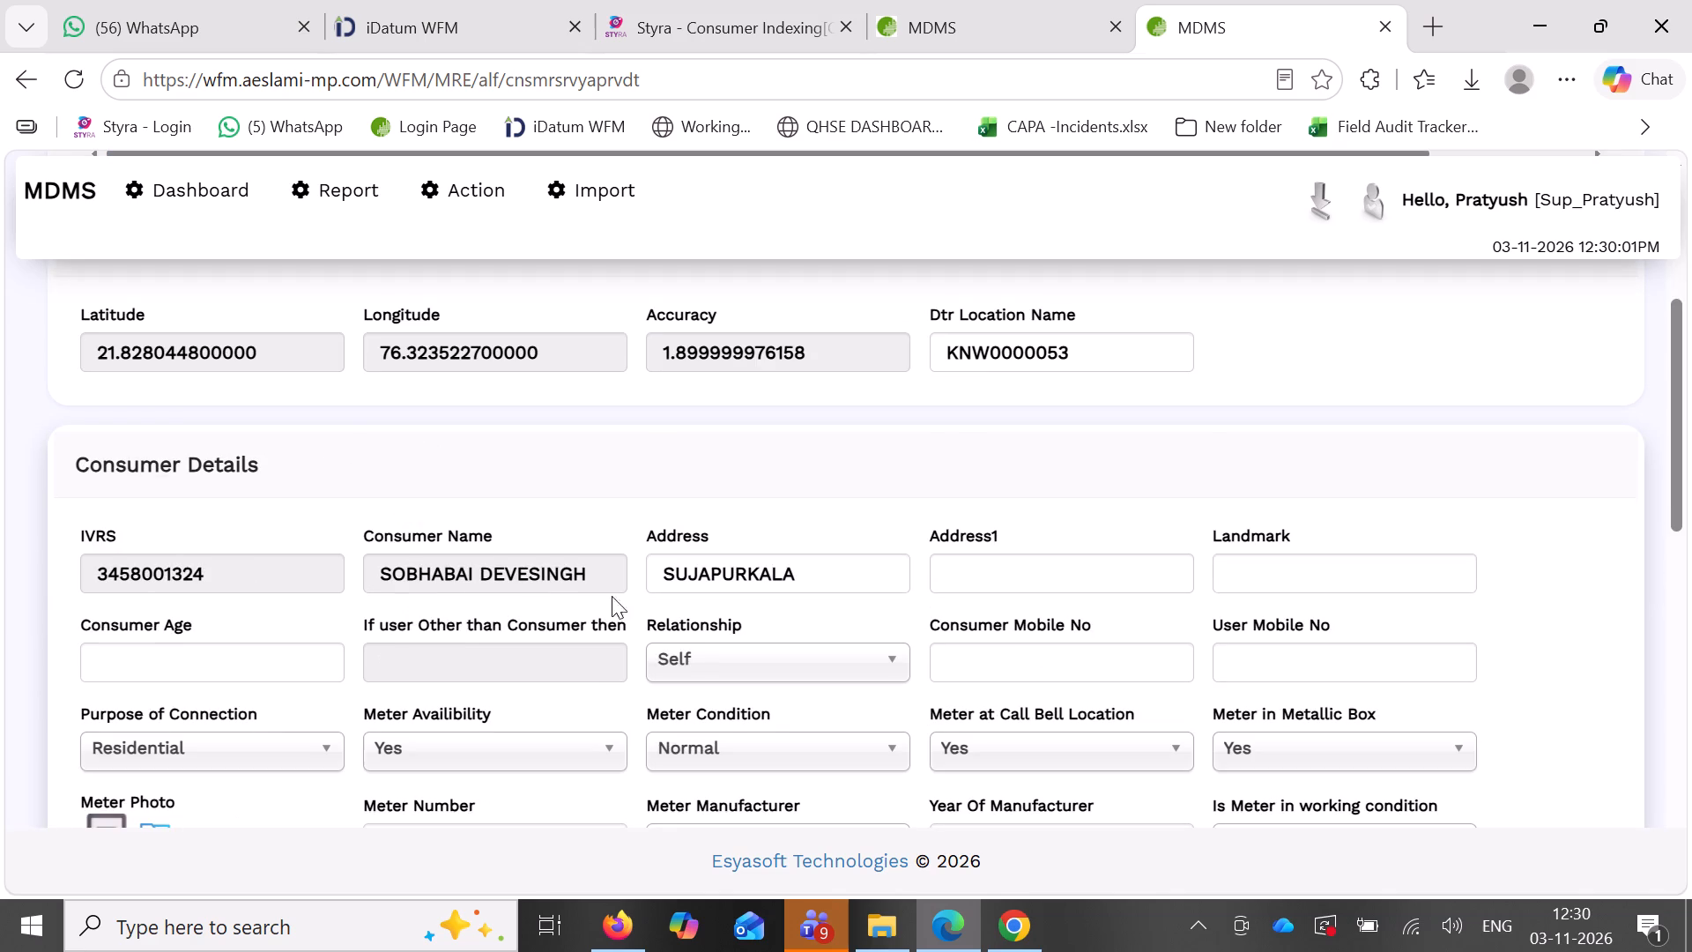
scroll(854, 442, down, 3)
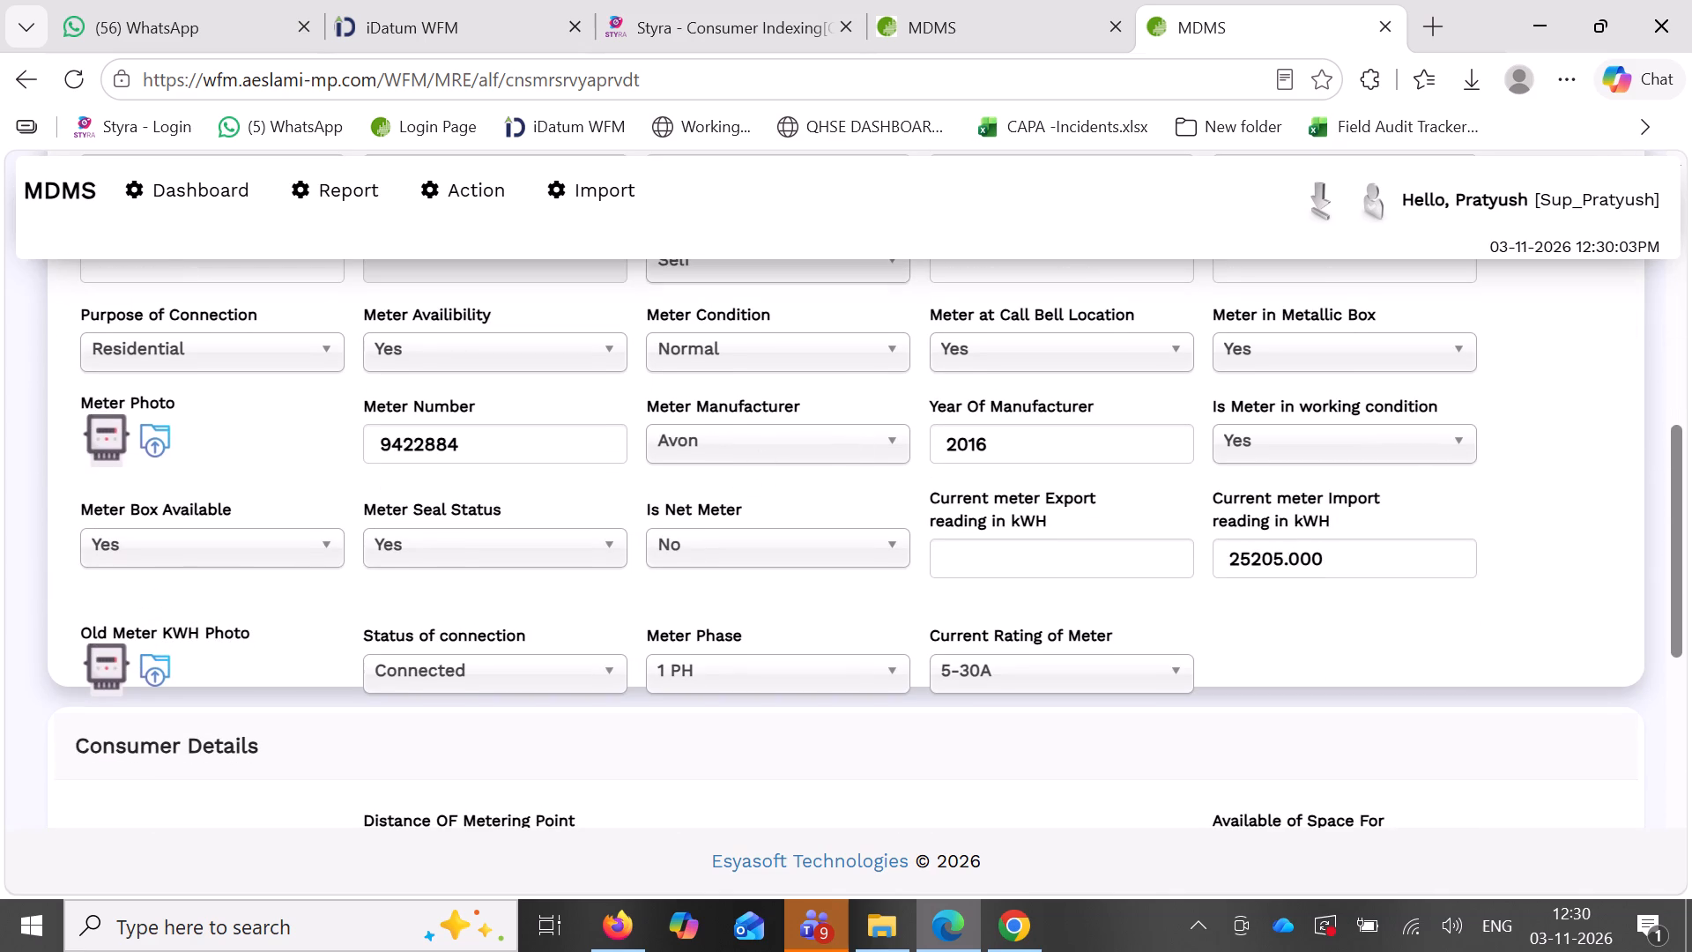
click(86, 668)
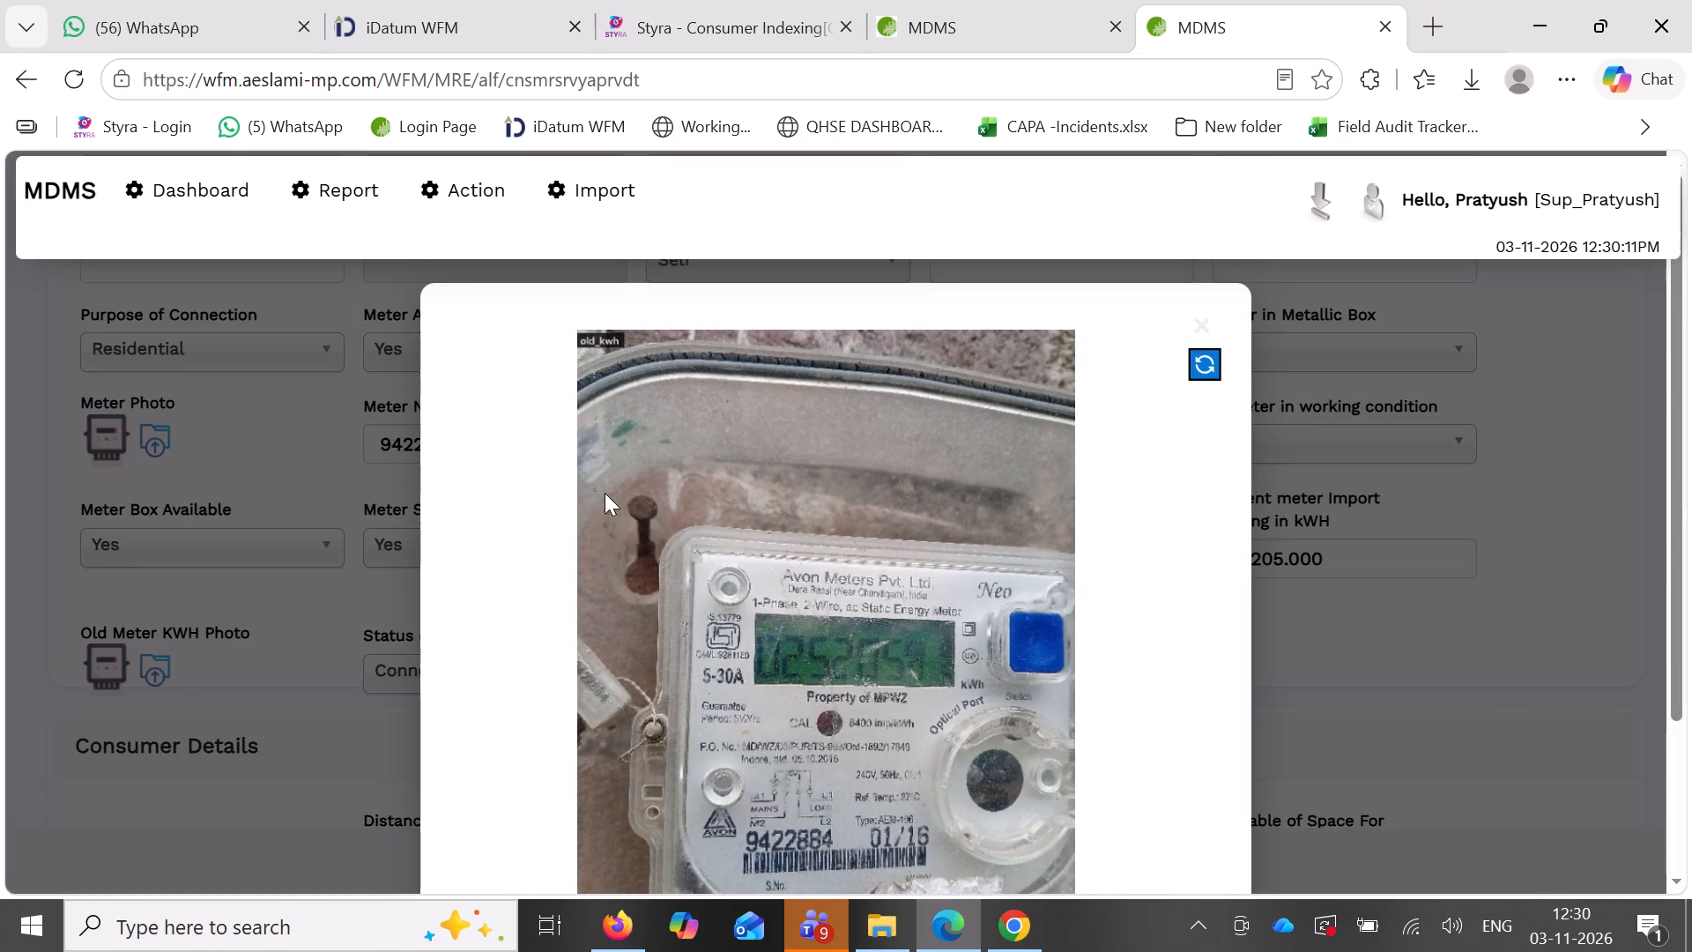
click(1206, 319)
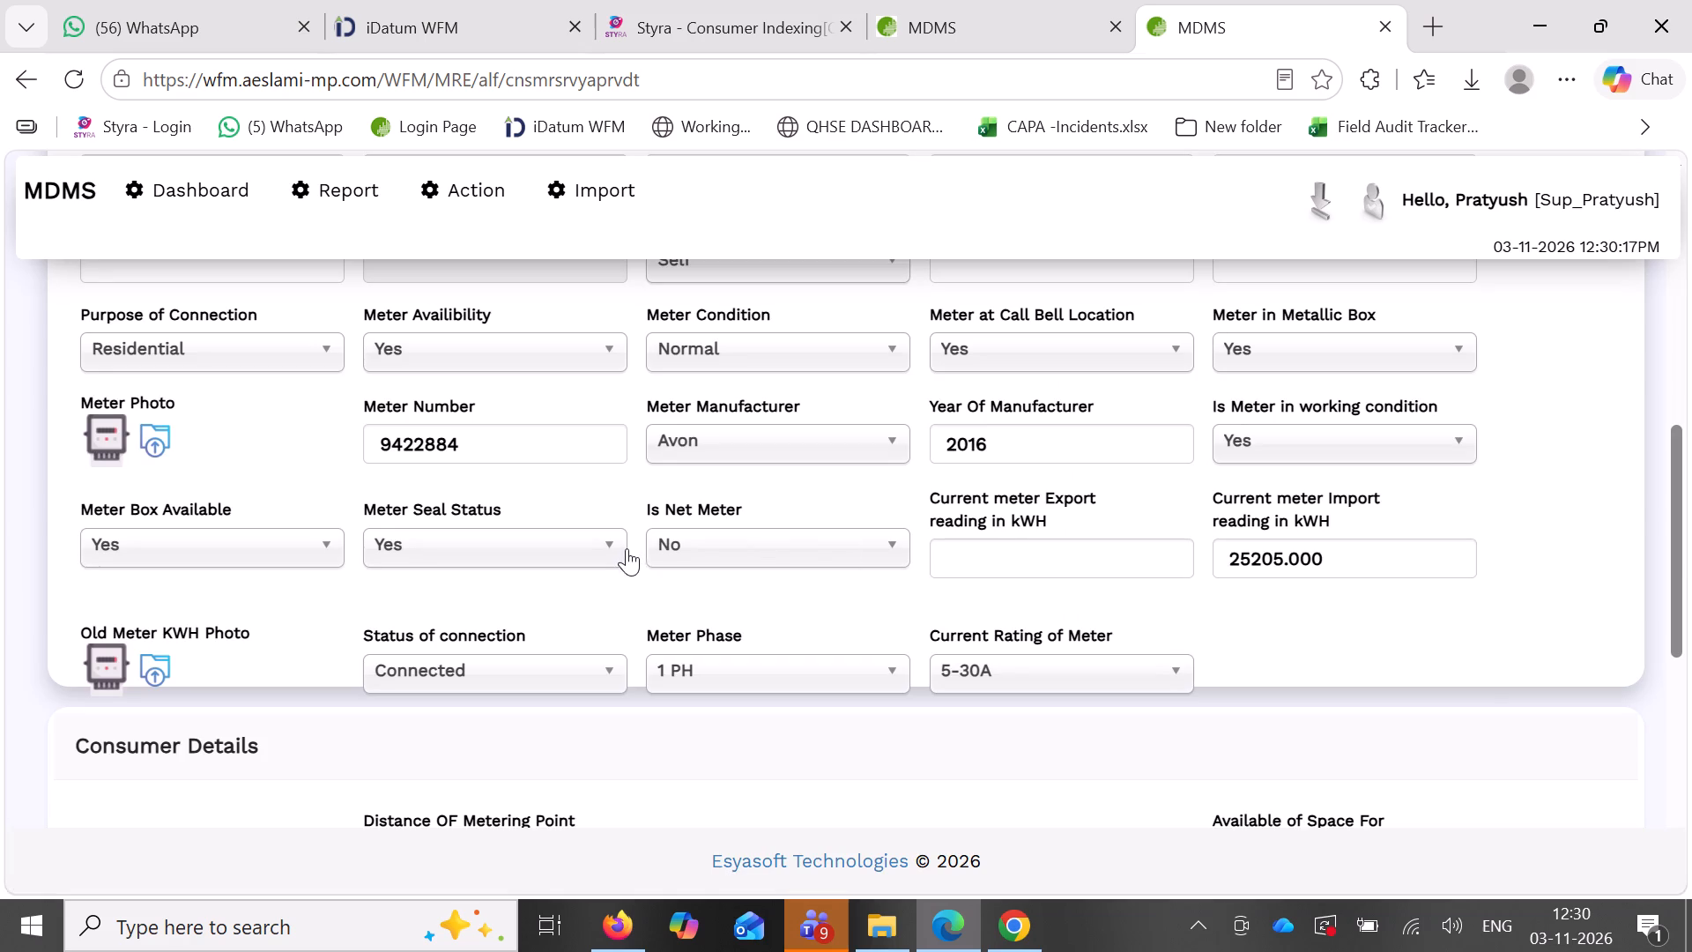
Approve the Sujapurkala DTR survey with the remark "ok" and return to the pending list.
scroll(641, 544, down, 7)
click(819, 694)
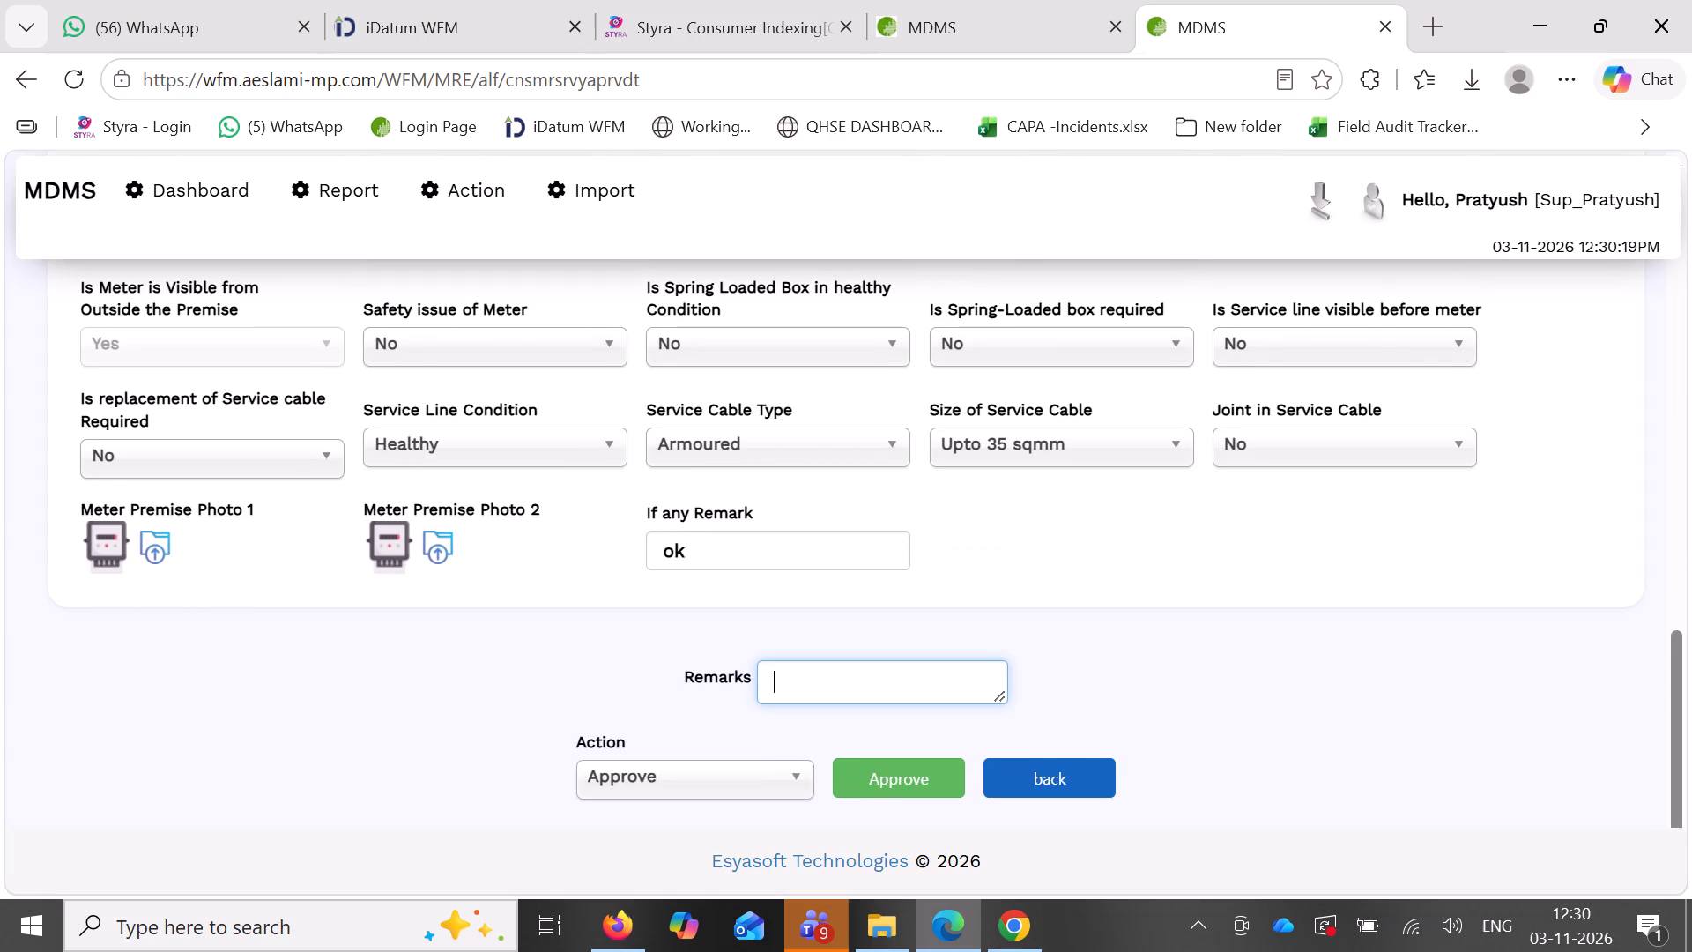
key(o)
key(k)
click(903, 791)
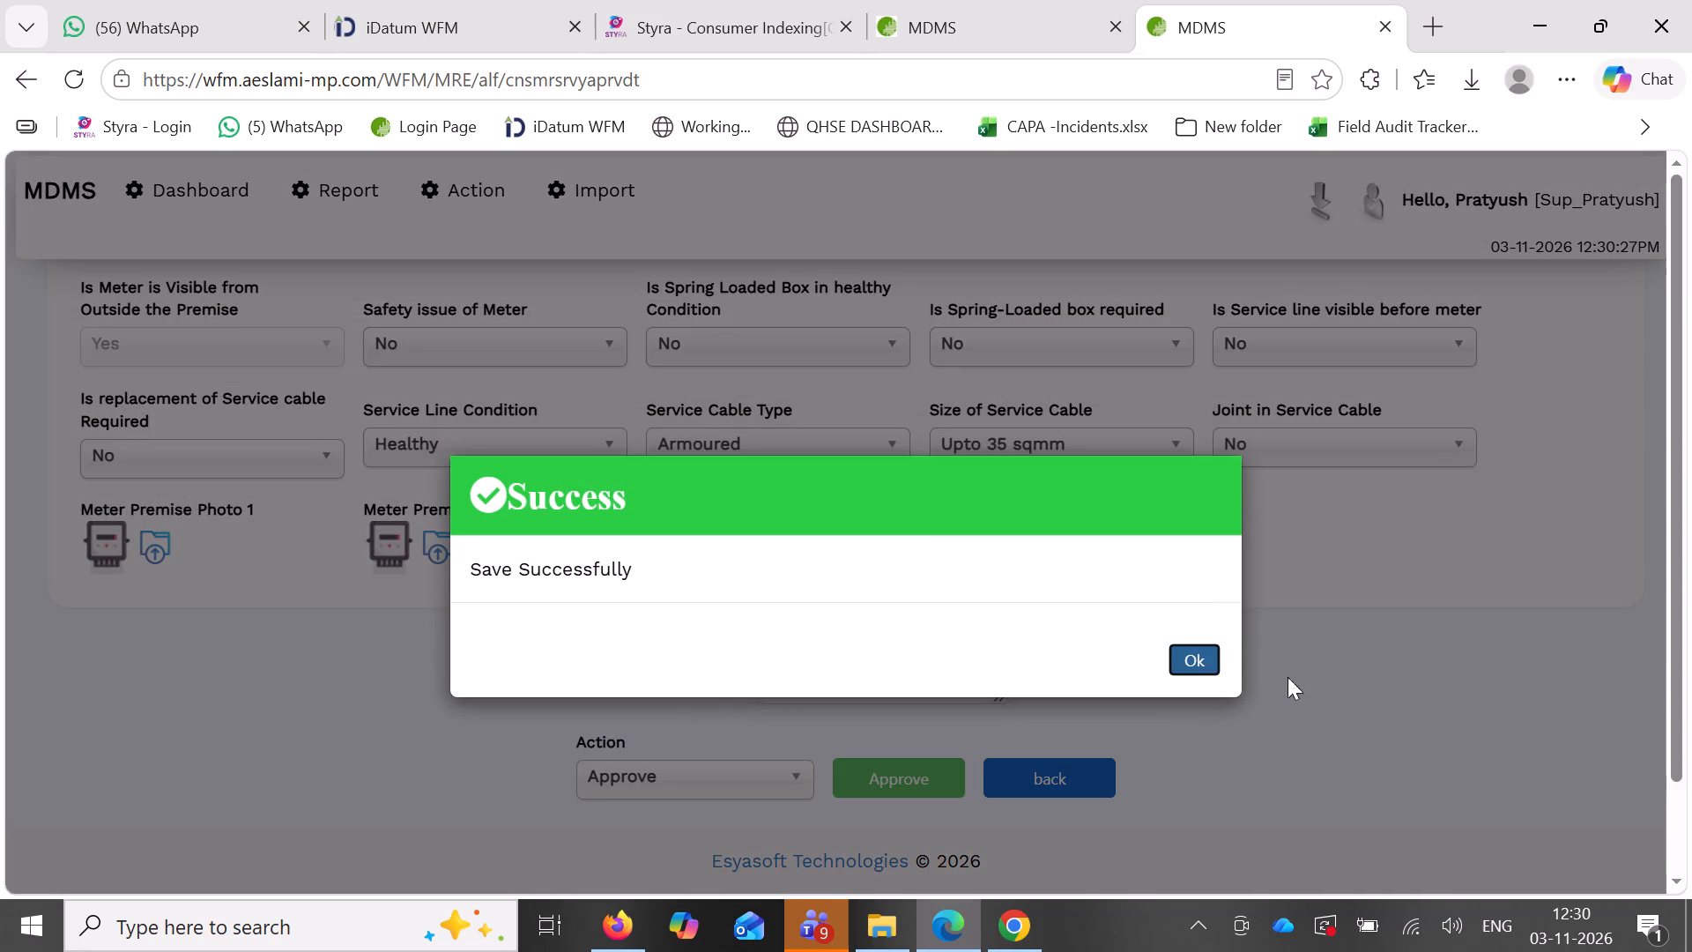
click(1209, 647)
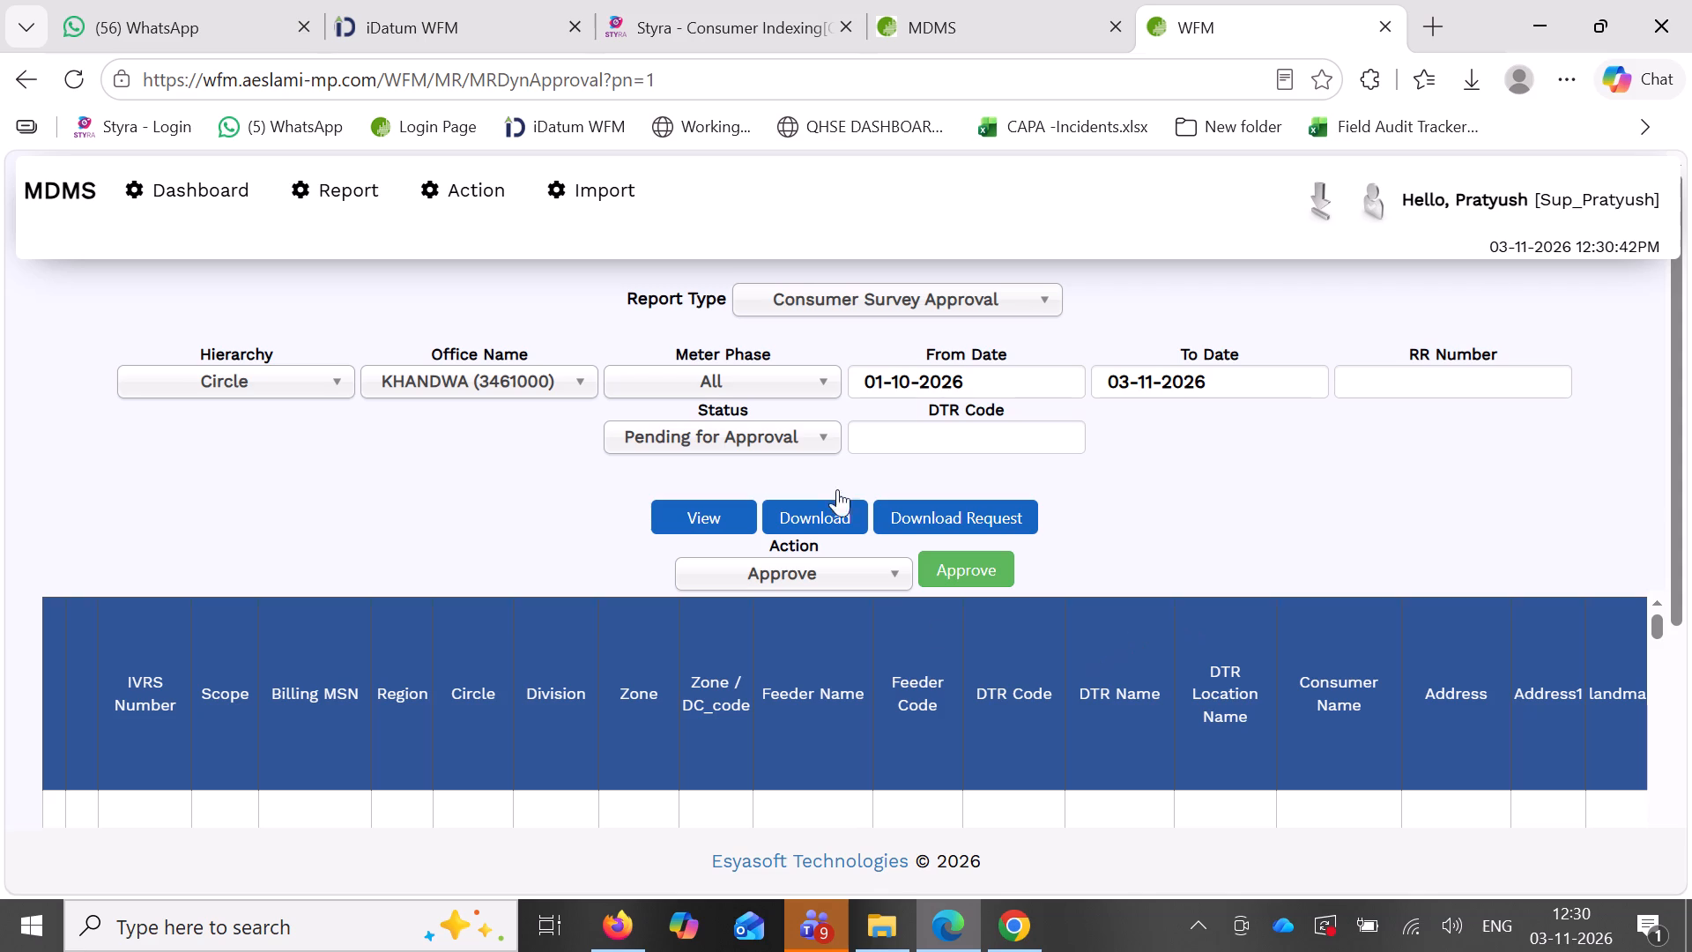
Open the next pending survey, on the Dhabe wala DTR, and check its Old Meter KWH Photo.
scroll(1253, 495, down, 2)
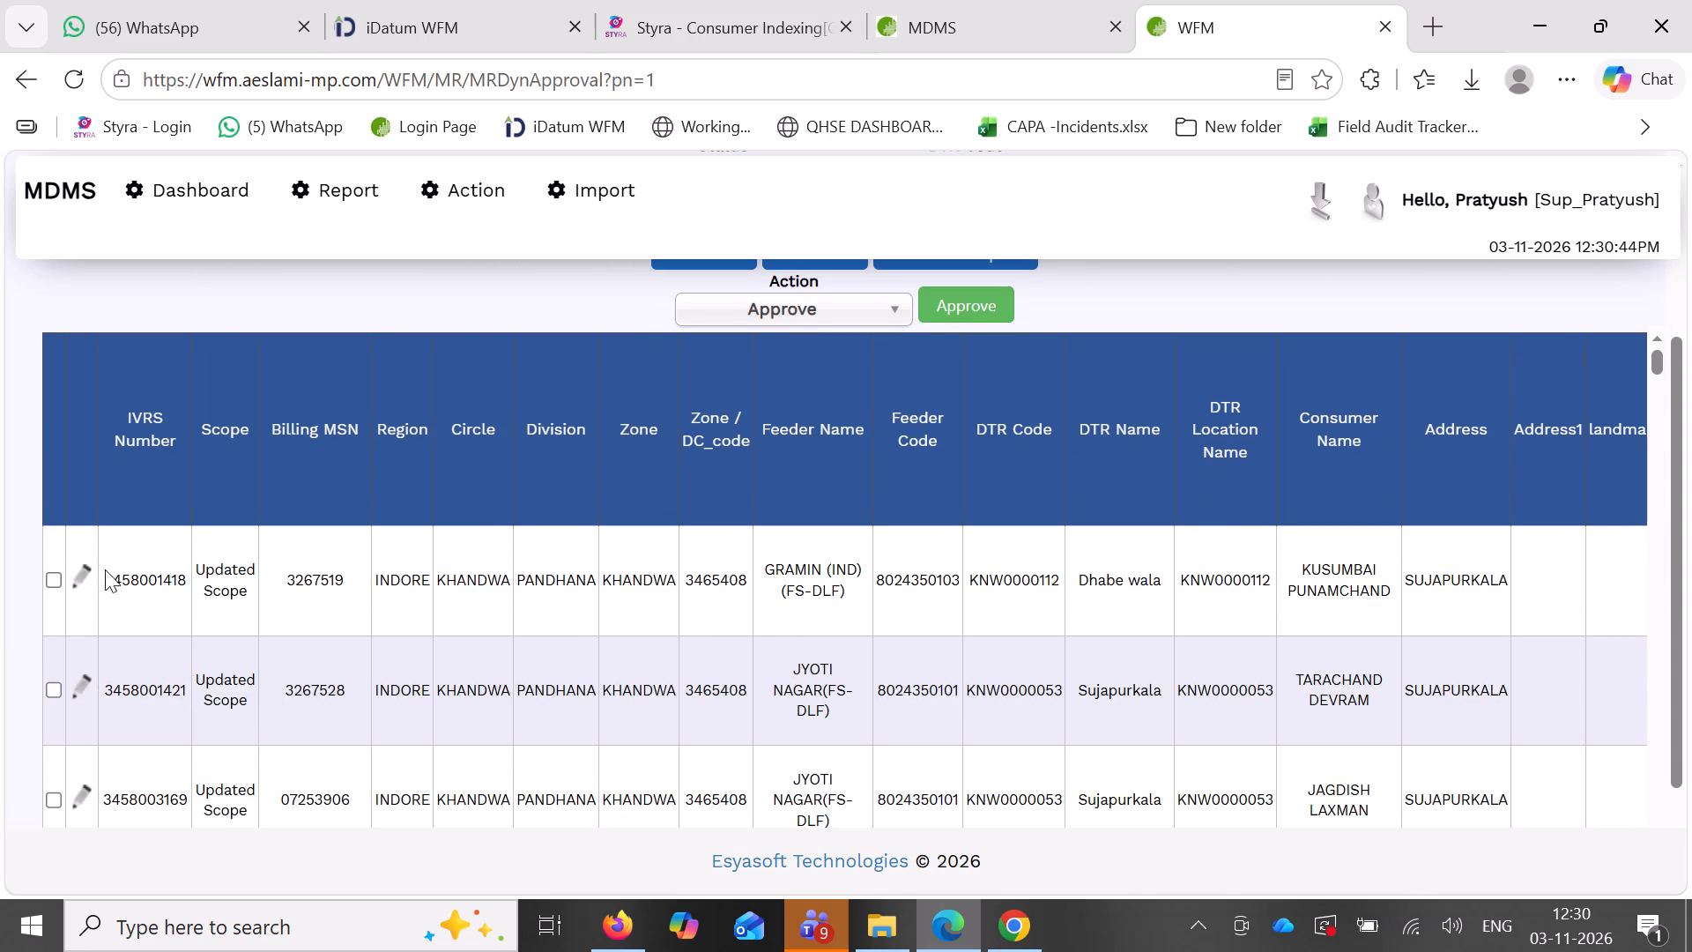
click(85, 577)
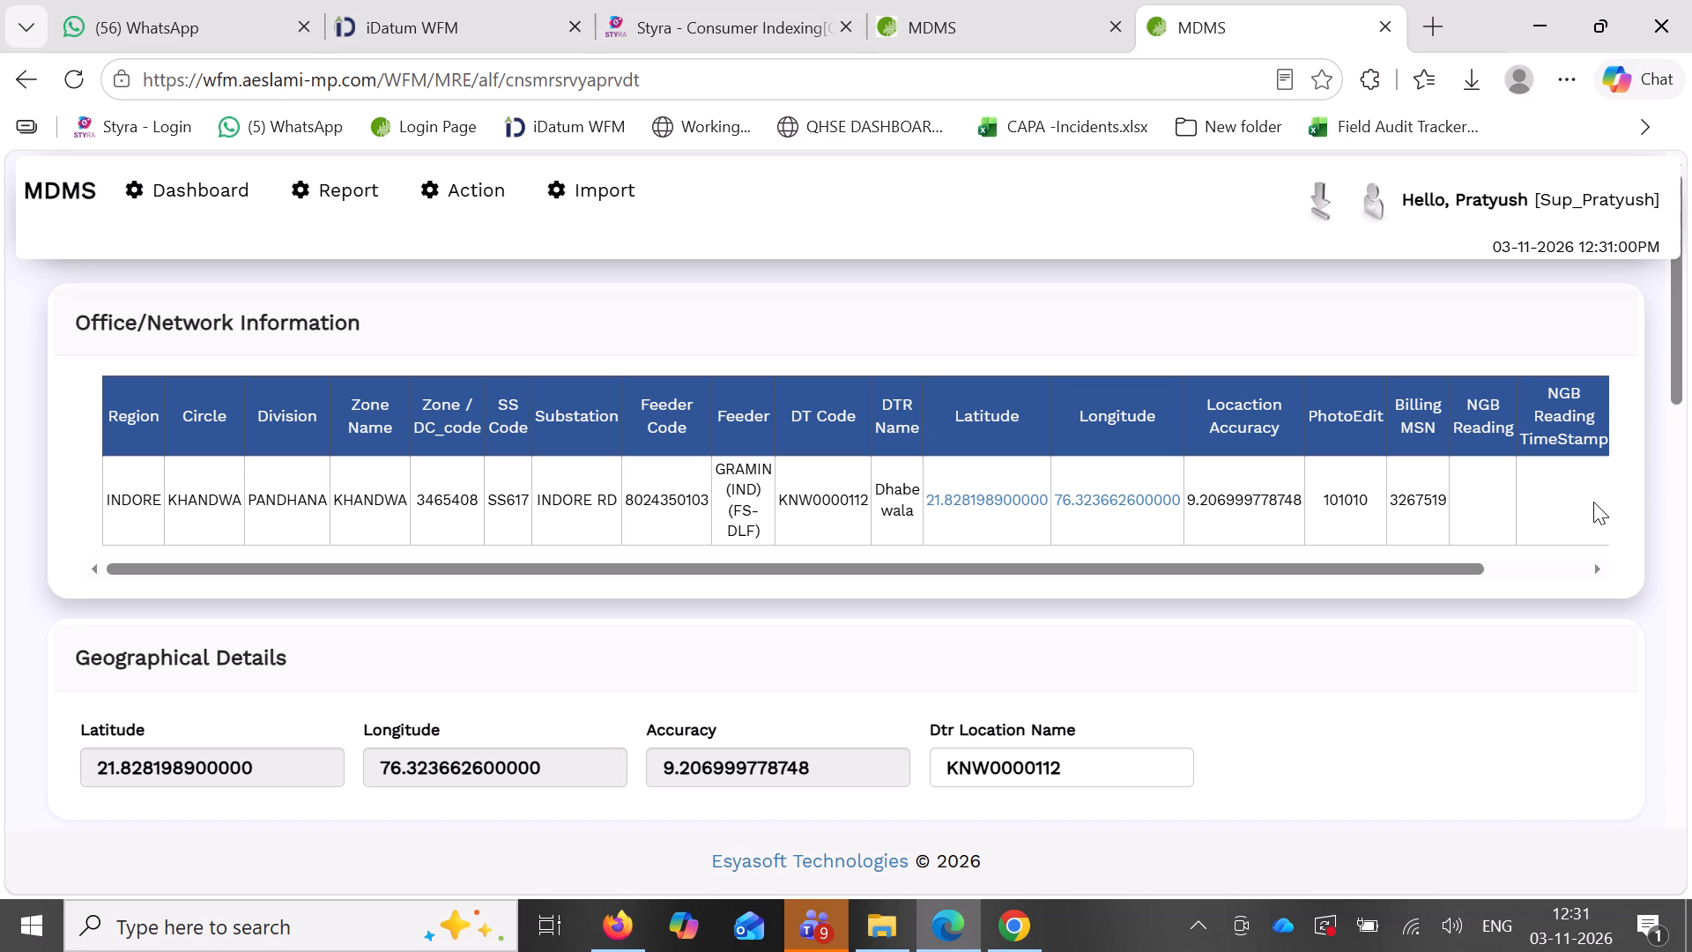
scroll(603, 674, down, 3)
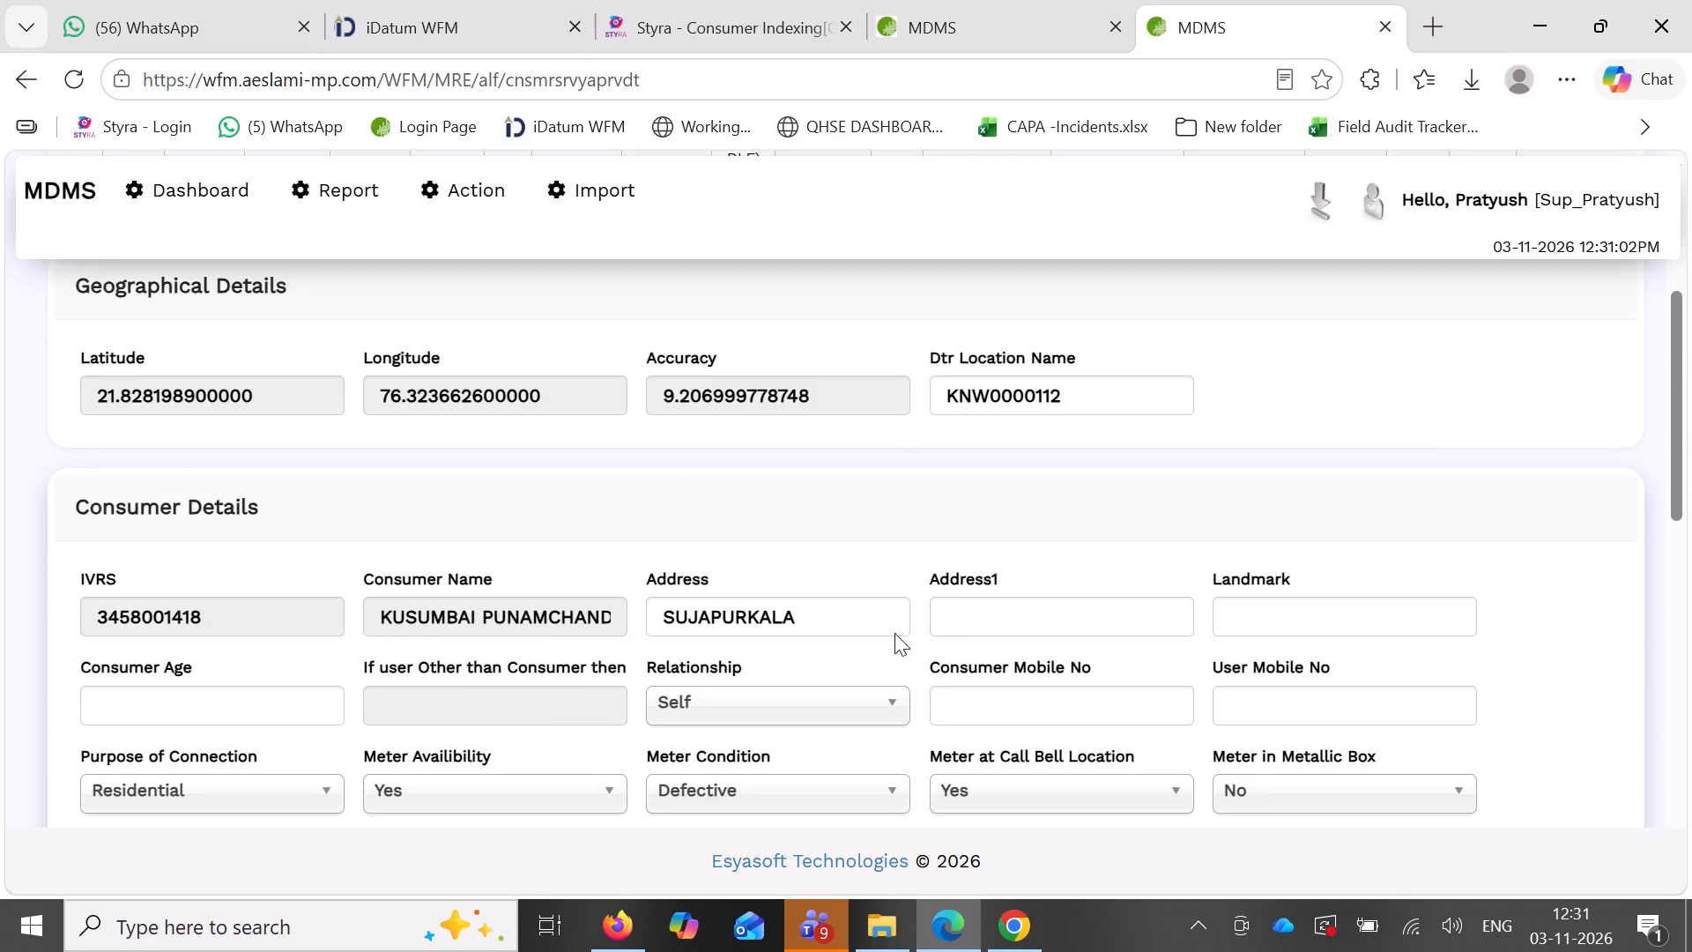
scroll(1063, 609, down, 2)
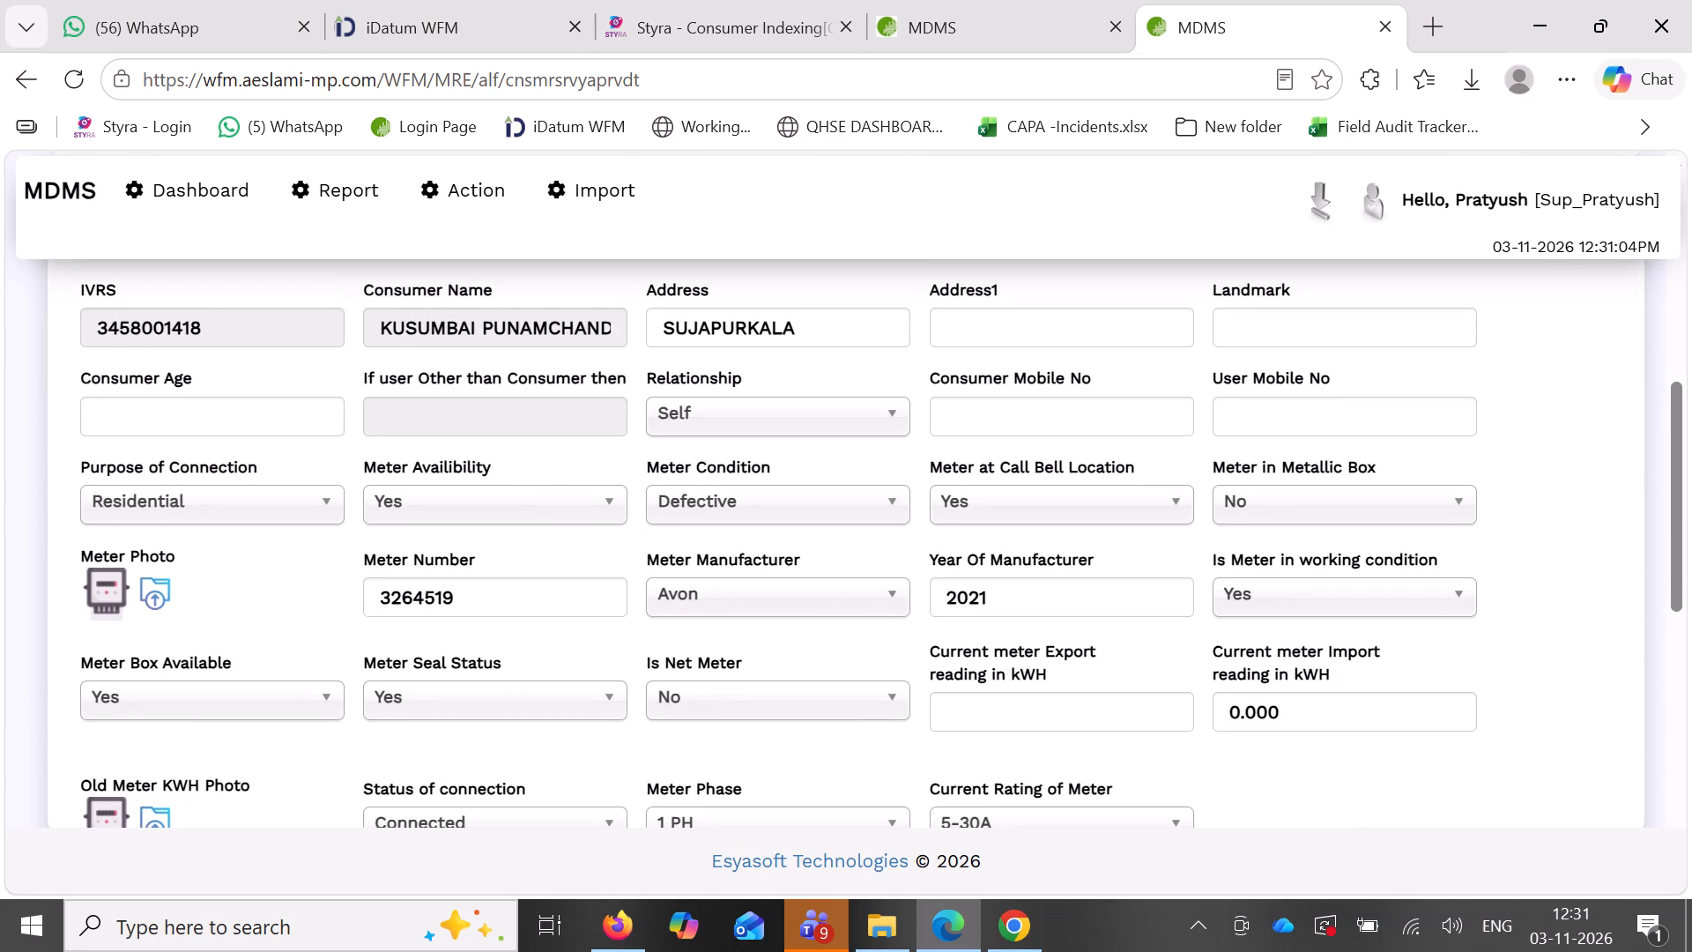
click(100, 813)
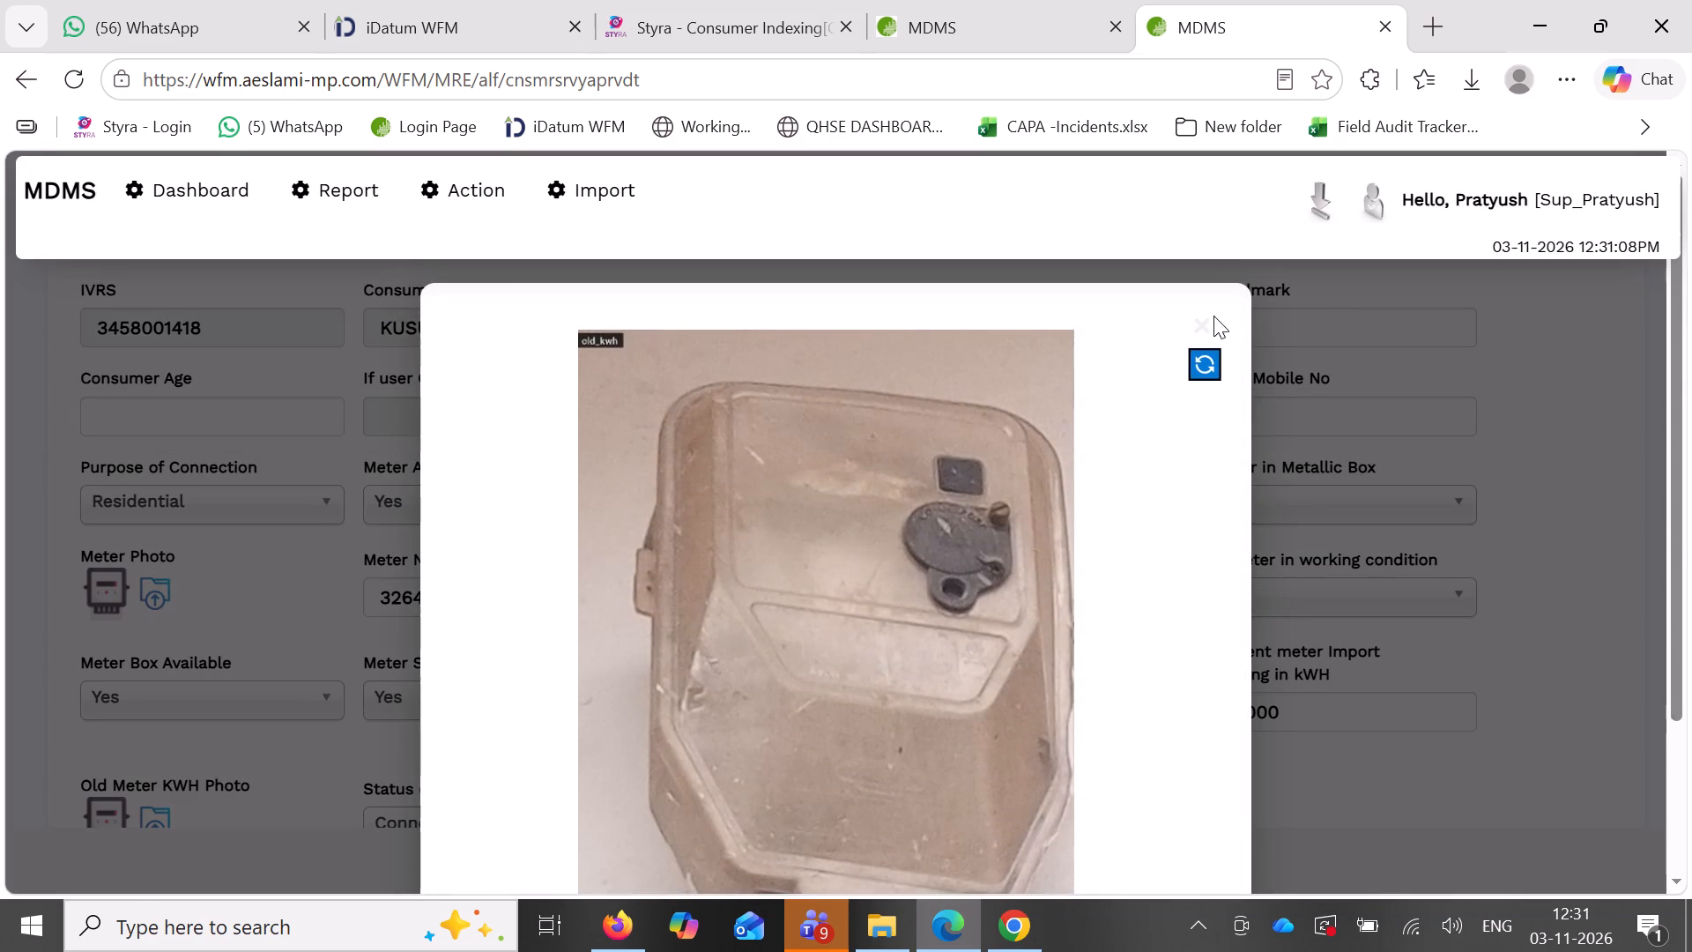
click(1202, 324)
Check the survey's Proposed Location Photo, Old Meter KWH Photo and Meter Photo for evidence of the meter's condition.
scroll(762, 535, down, 4)
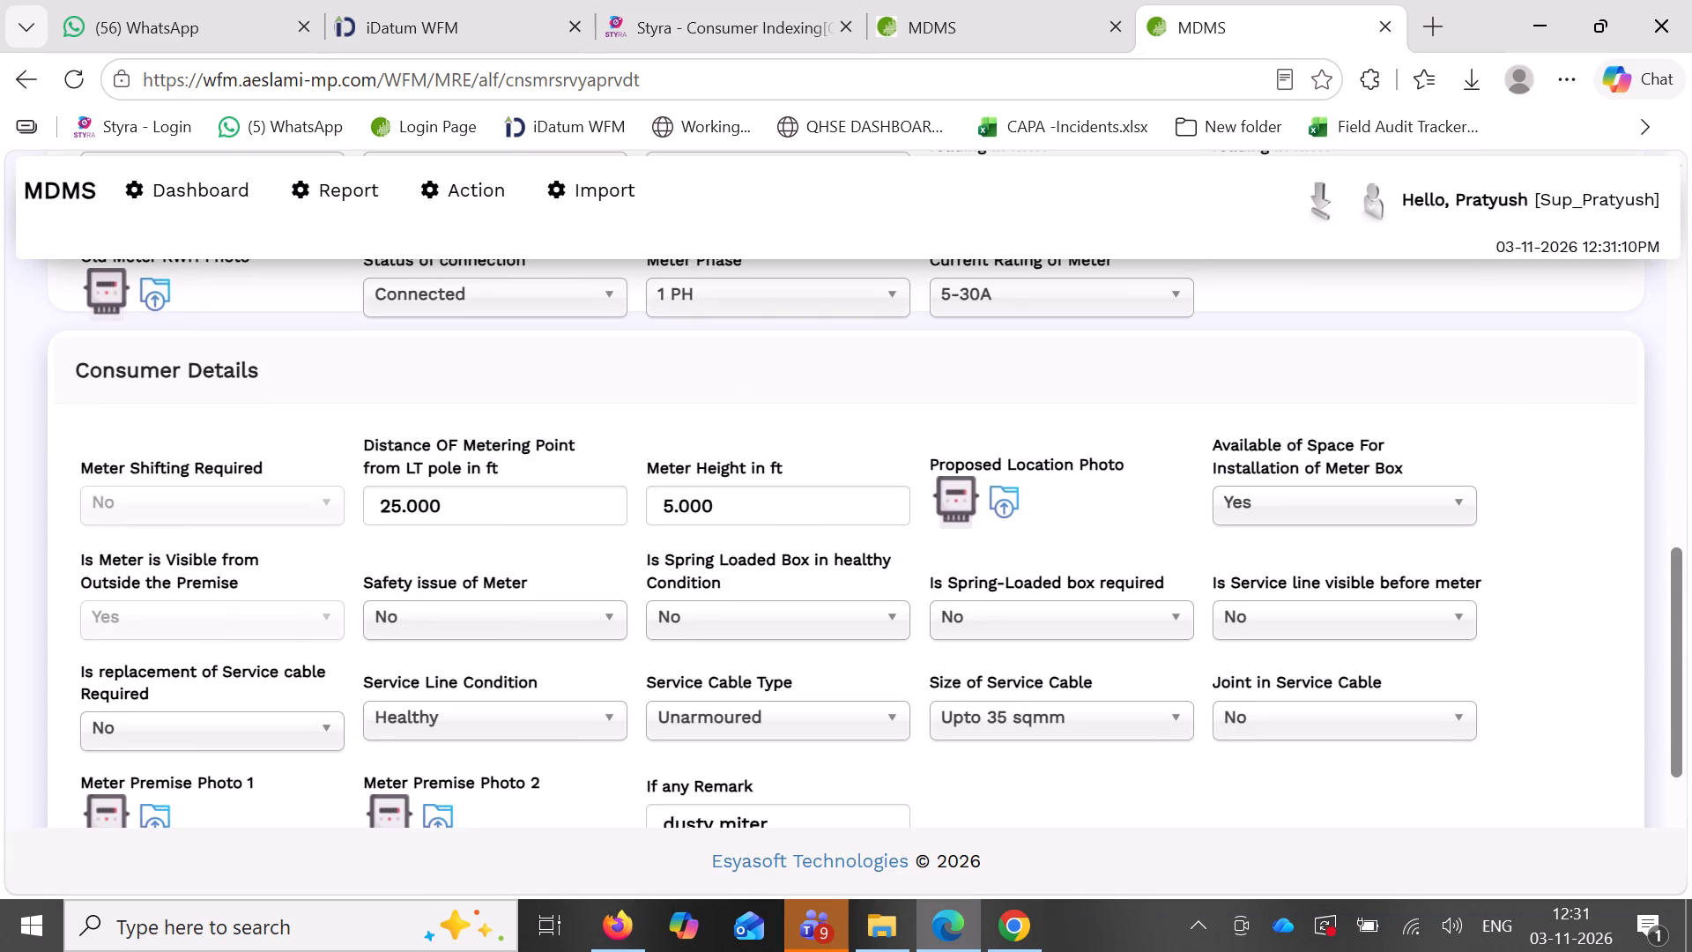
click(955, 502)
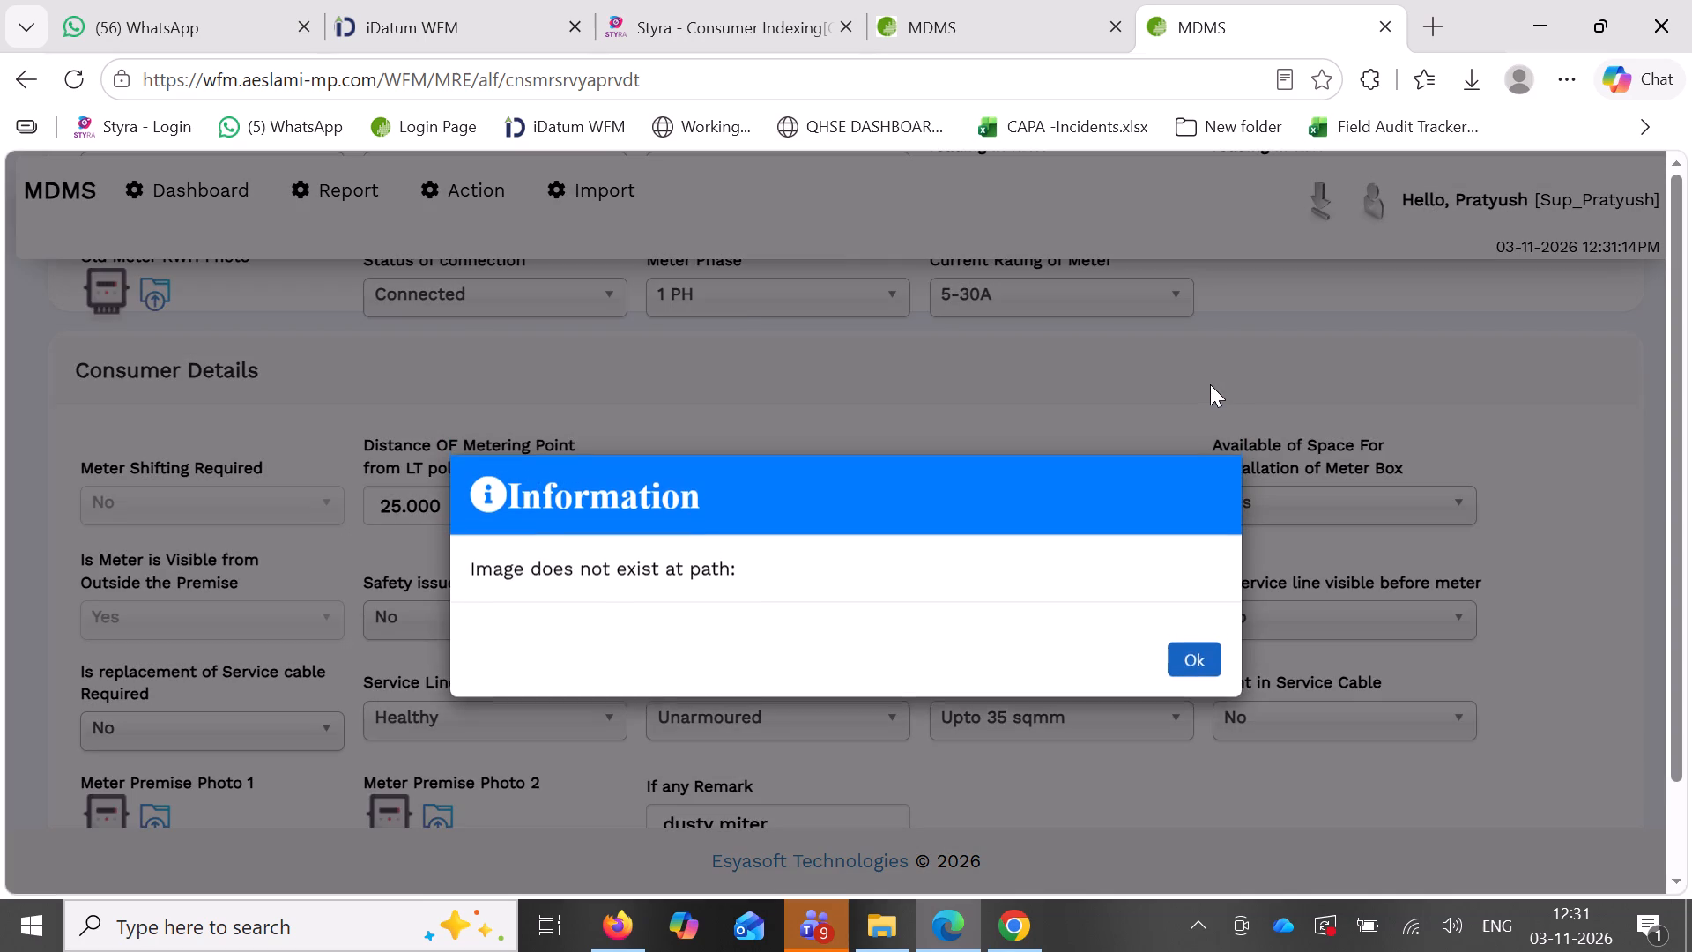
click(1191, 639)
click(1192, 667)
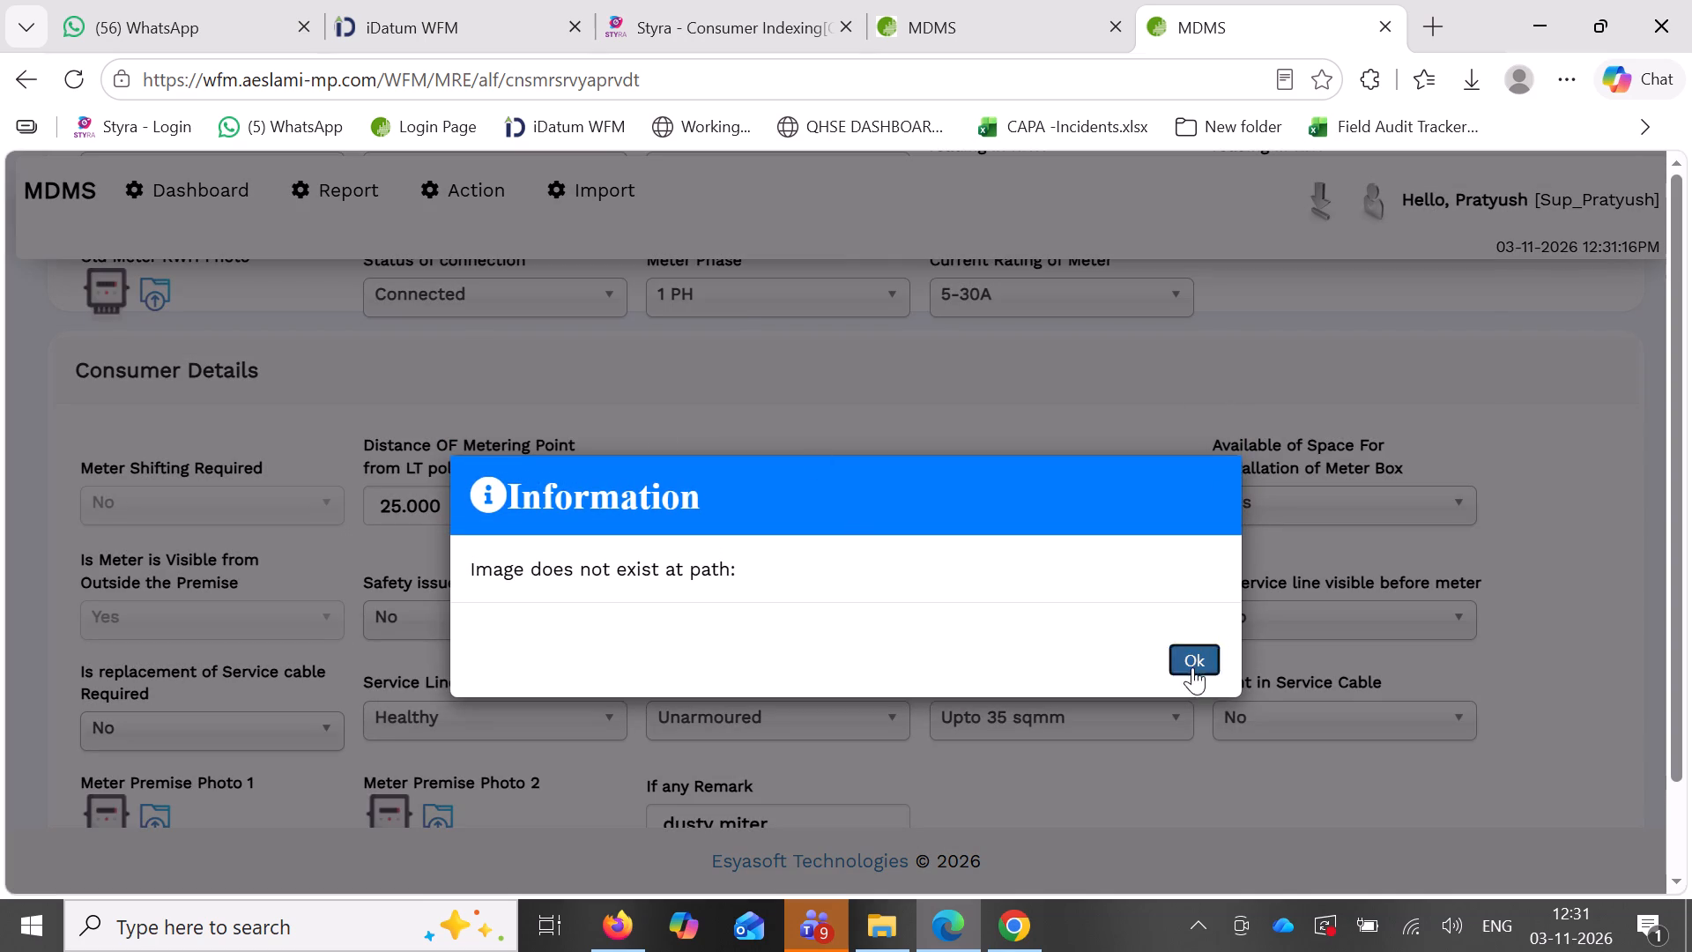
scroll(458, 454, up, 3)
click(110, 688)
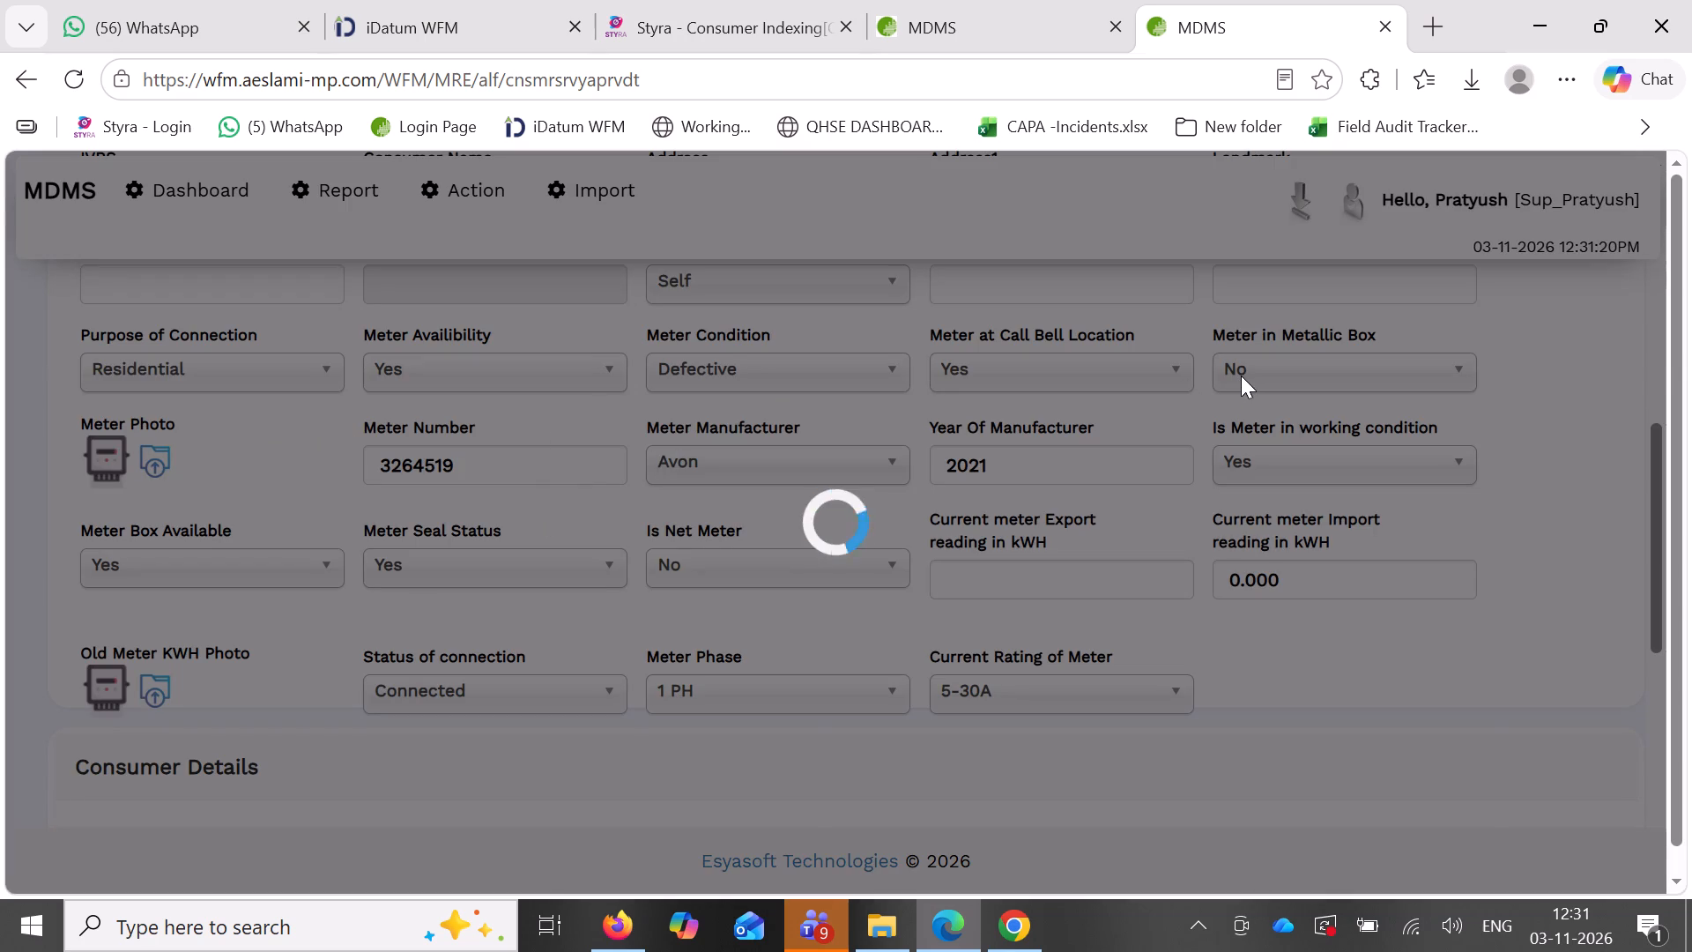
click(1187, 324)
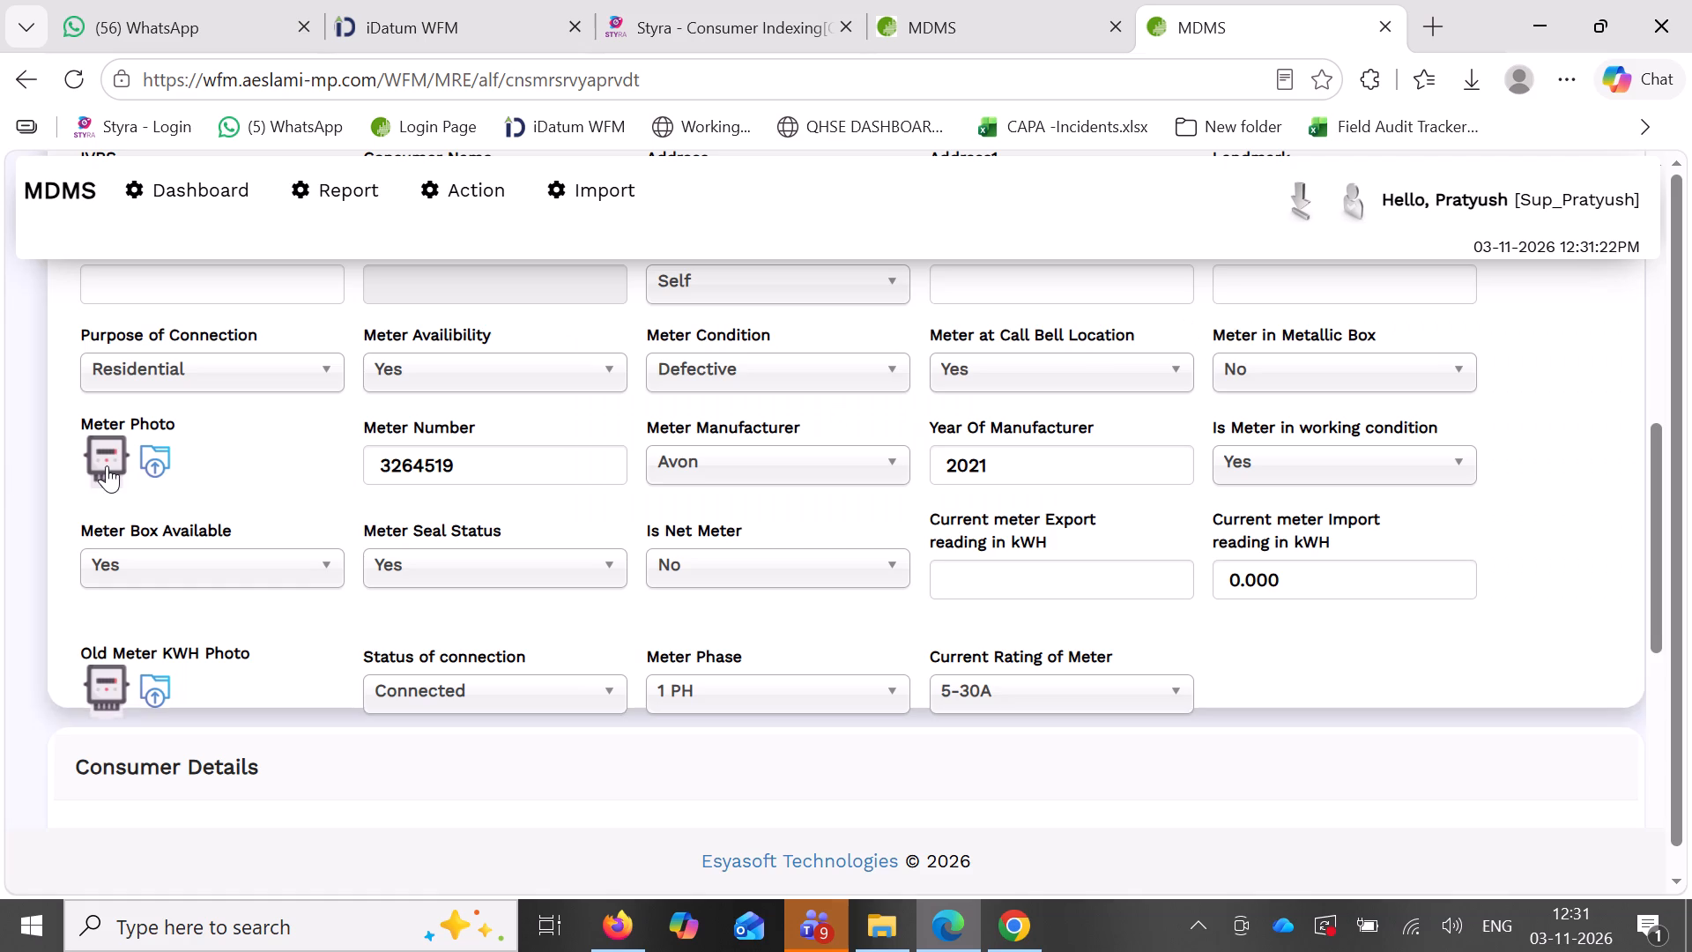
click(113, 465)
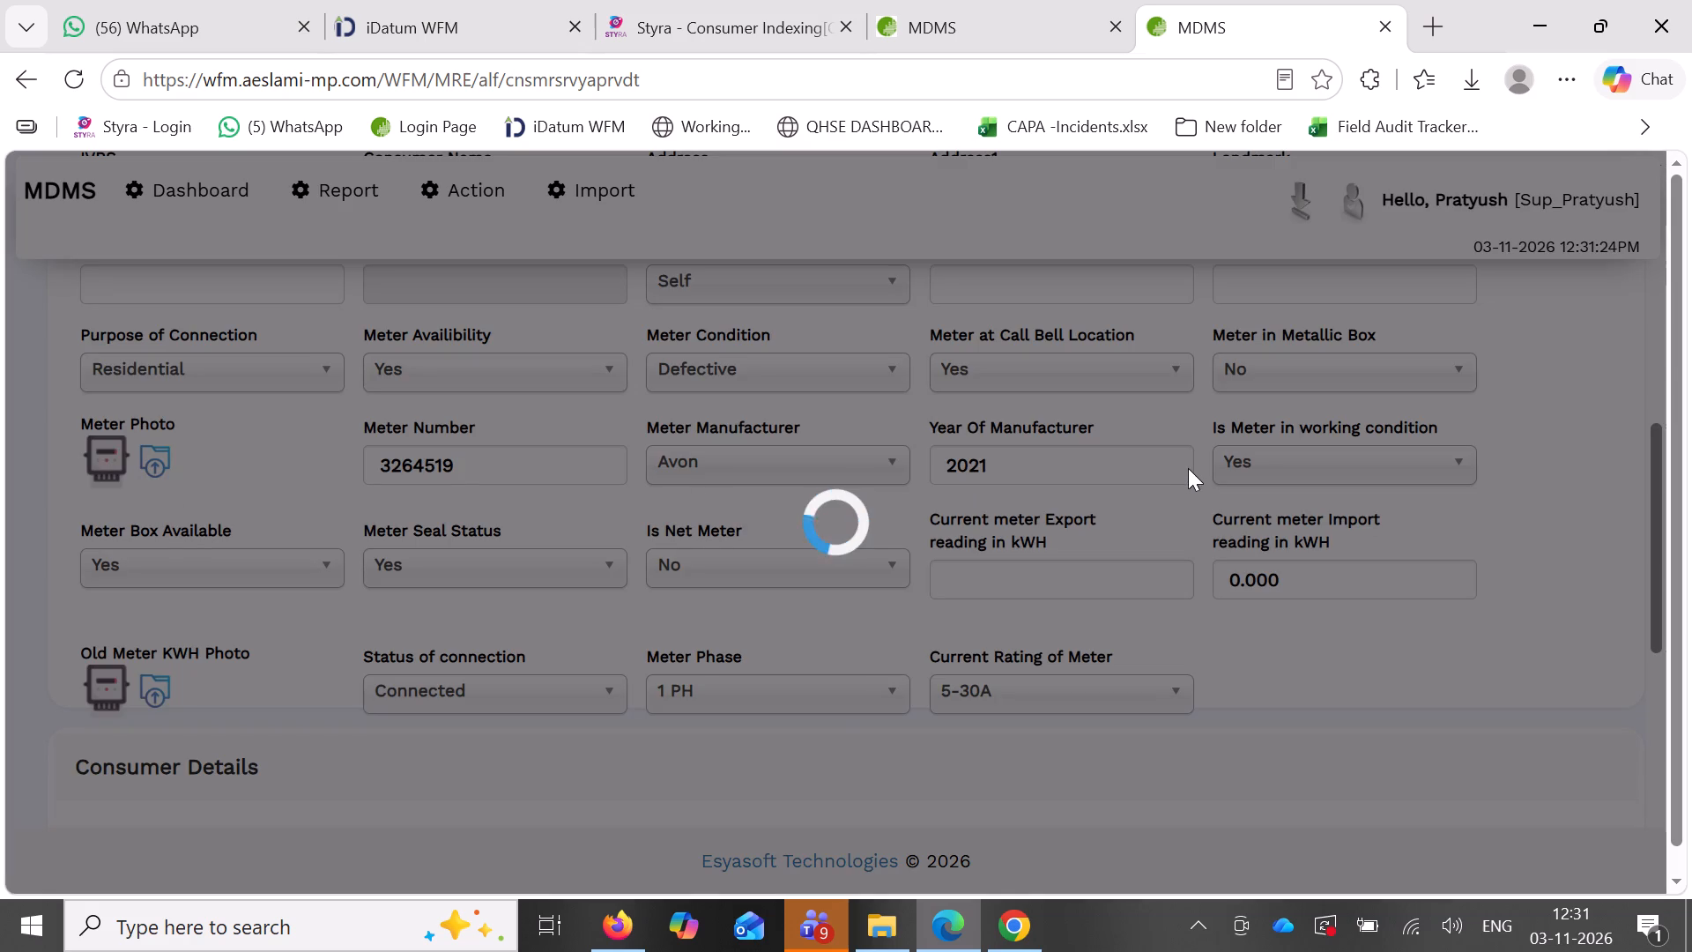
scroll(1051, 559, down, 2)
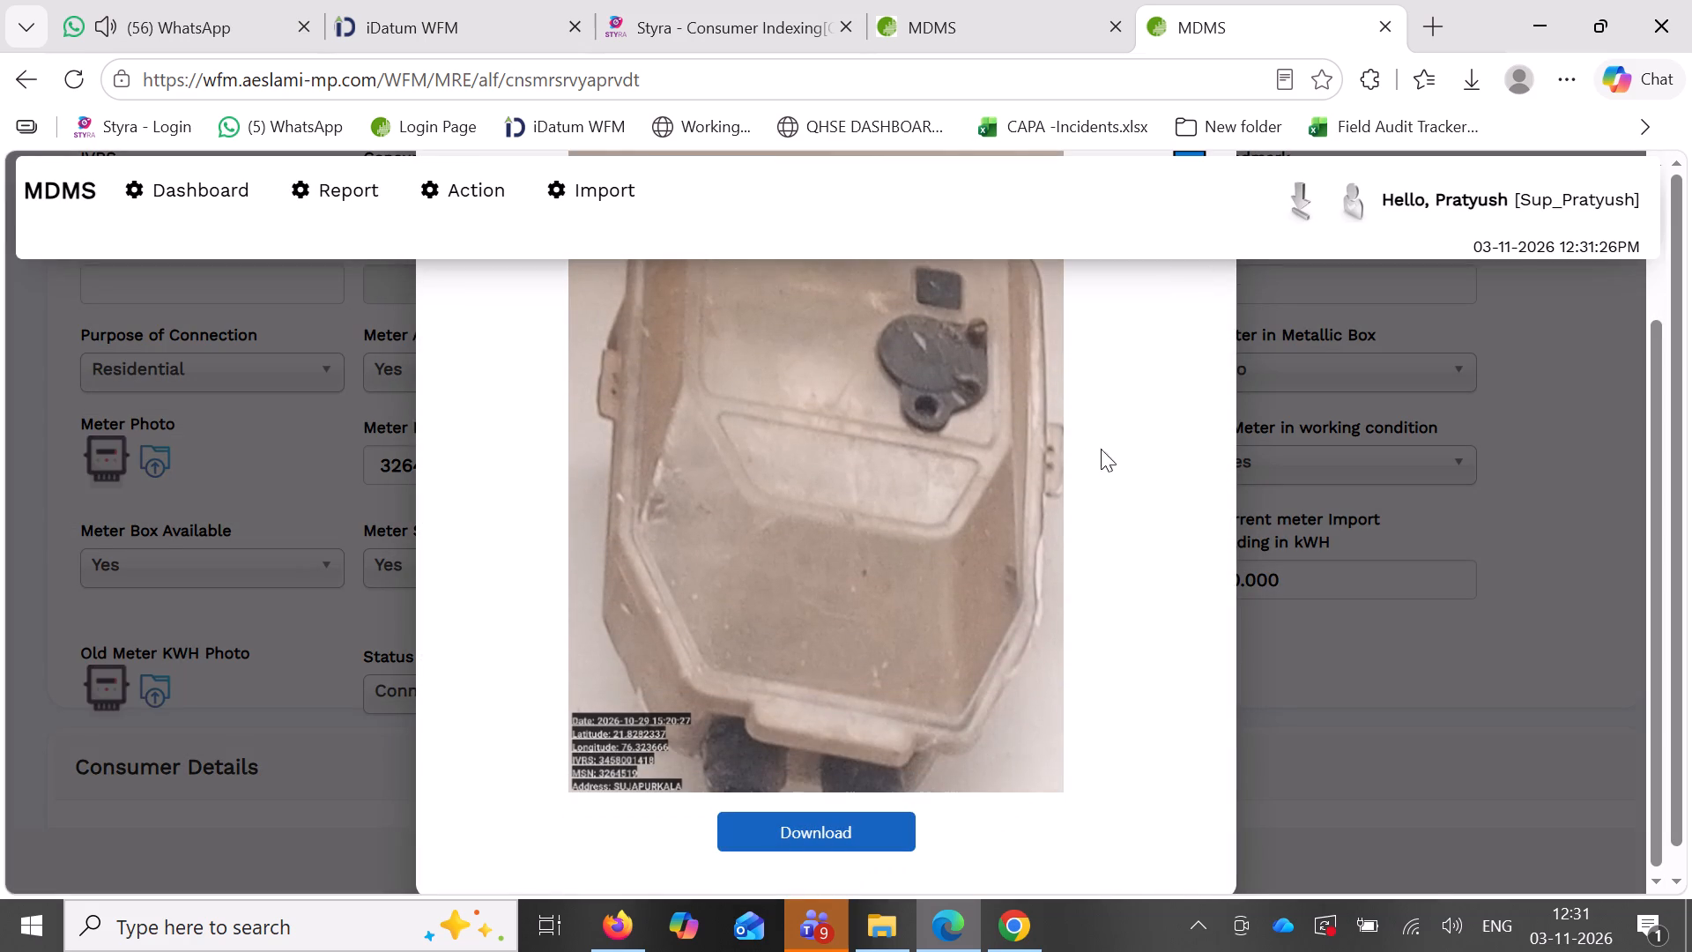
scroll(1156, 441, up, 3)
click(1186, 333)
Approve the Dhabe wala DTR survey with the remark "dusty Old Meter" and return to the pending list.
scroll(900, 585, down, 7)
scroll(978, 626, down, 6)
click(861, 670)
text(dusty Mter\)
key(BackSpace)
key(BackSpace)
key(BackSpace)
key(BackSpace)
key(BackSpace)
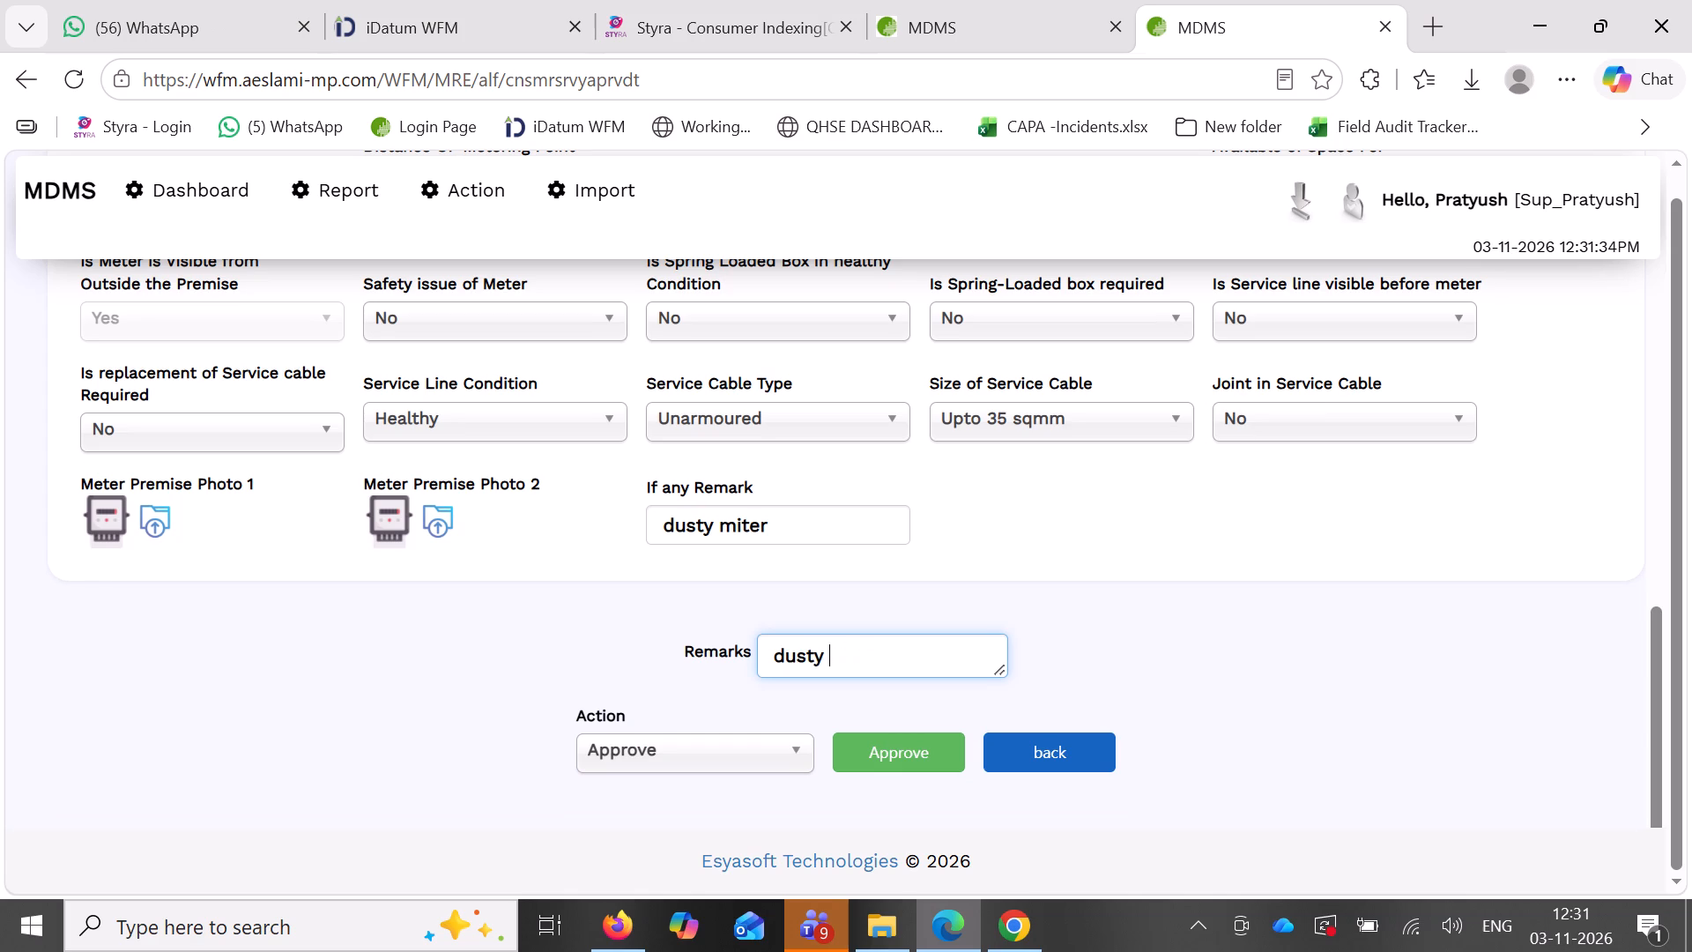
text(Old Mter)
key(BackSpace)
key(BackSpace)
key(BackSpace)
text(eter)
click(901, 766)
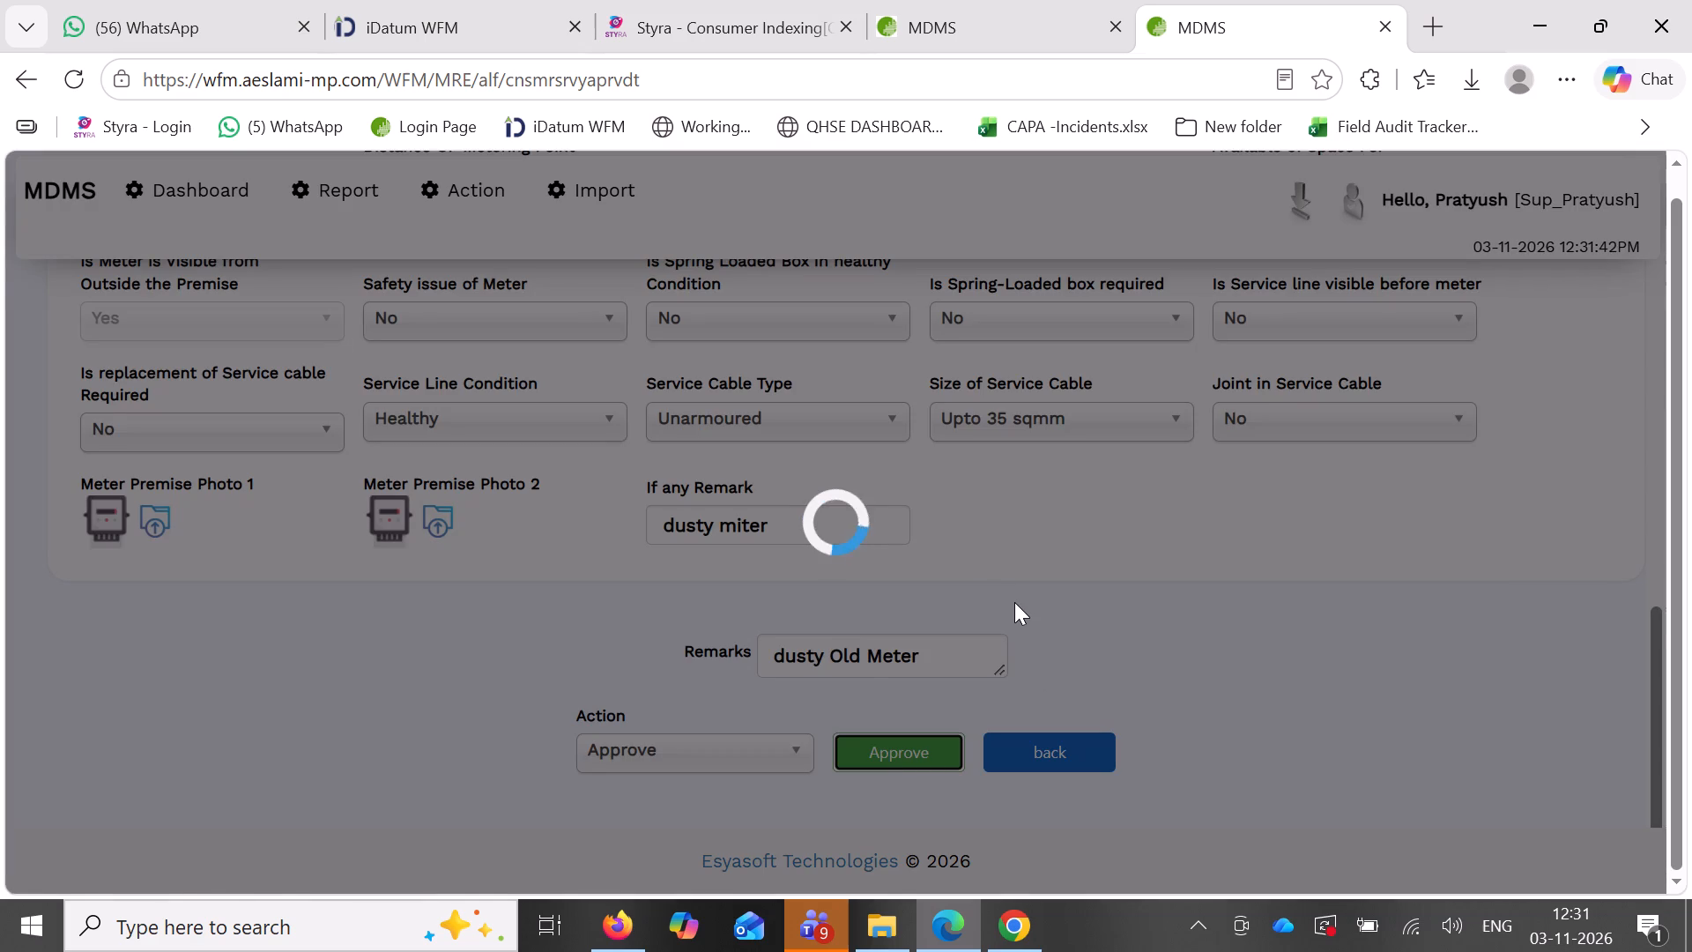
click(1187, 648)
click(1172, 648)
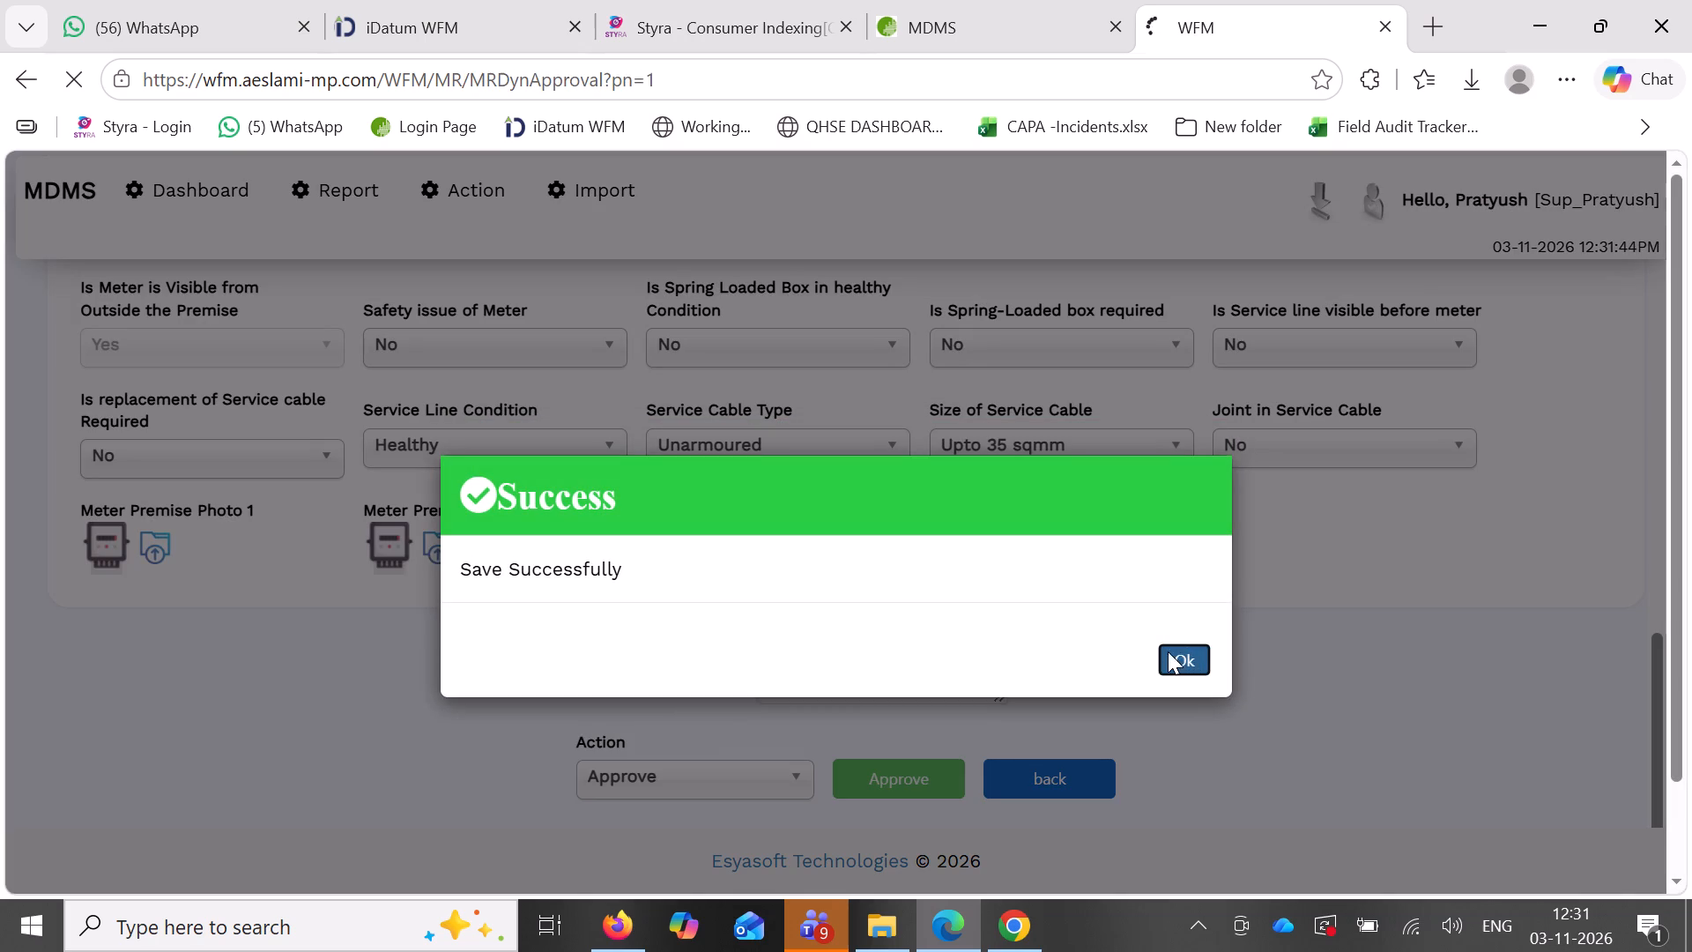
Open the first pending survey in the list, on the Sujapurkala DTR, and check its Old Meter KWH Photo.
click(1181, 659)
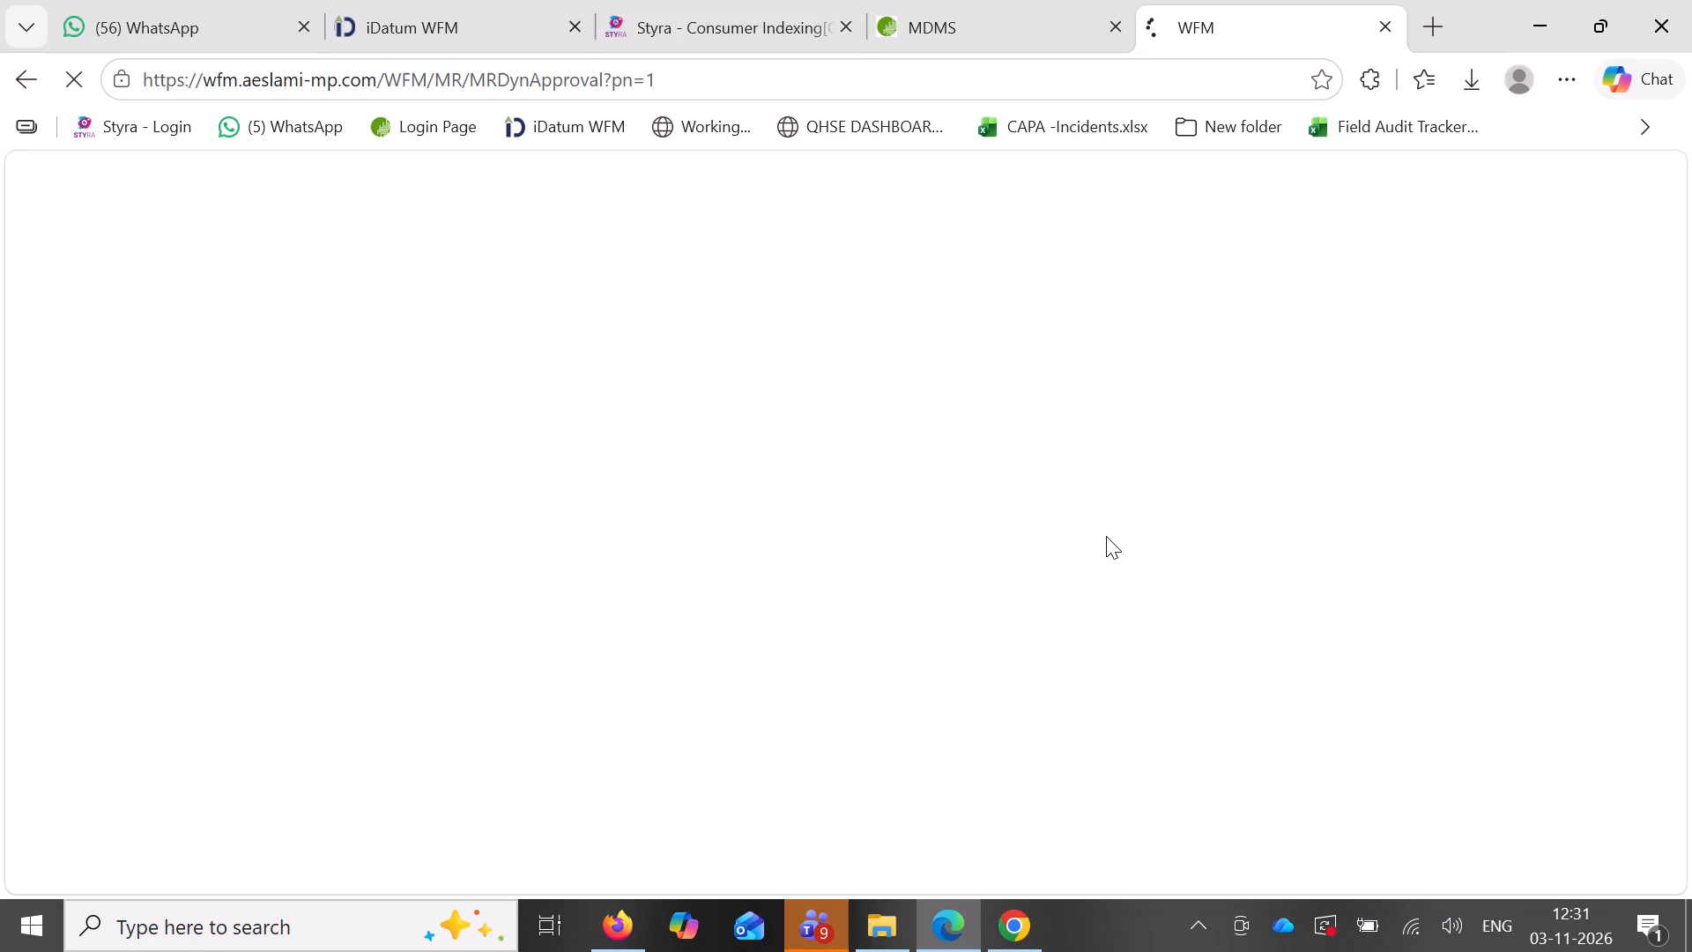
scroll(1434, 688, down, 2)
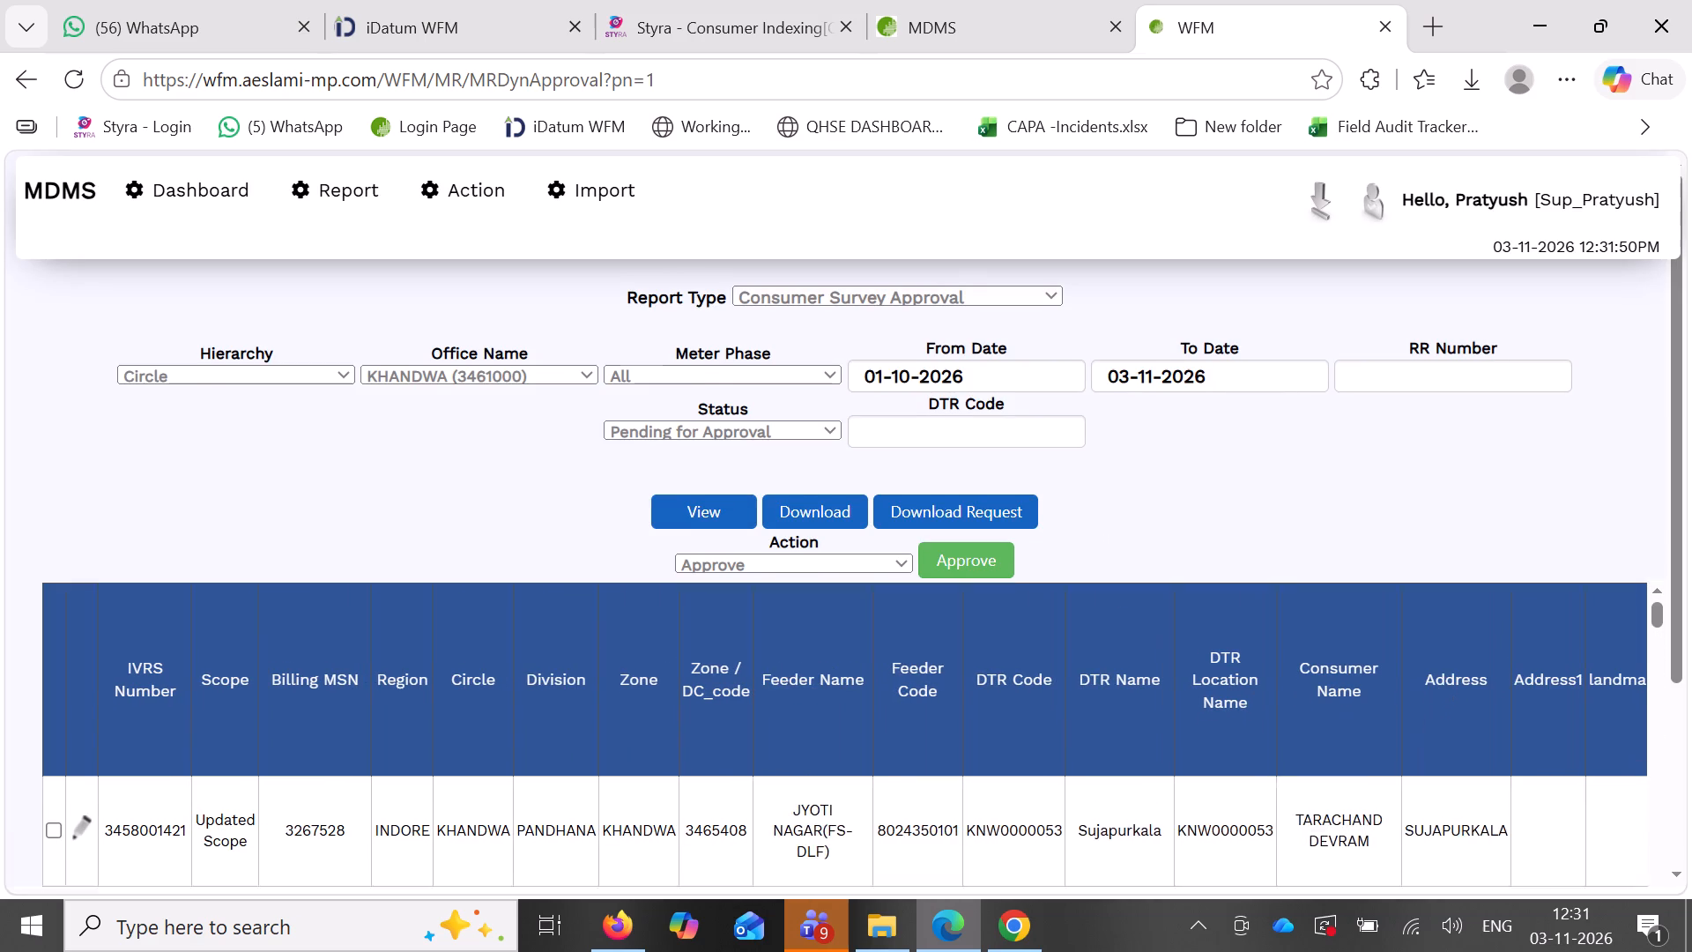
scroll(1325, 638, up, 5)
scroll(1252, 515, down, 4)
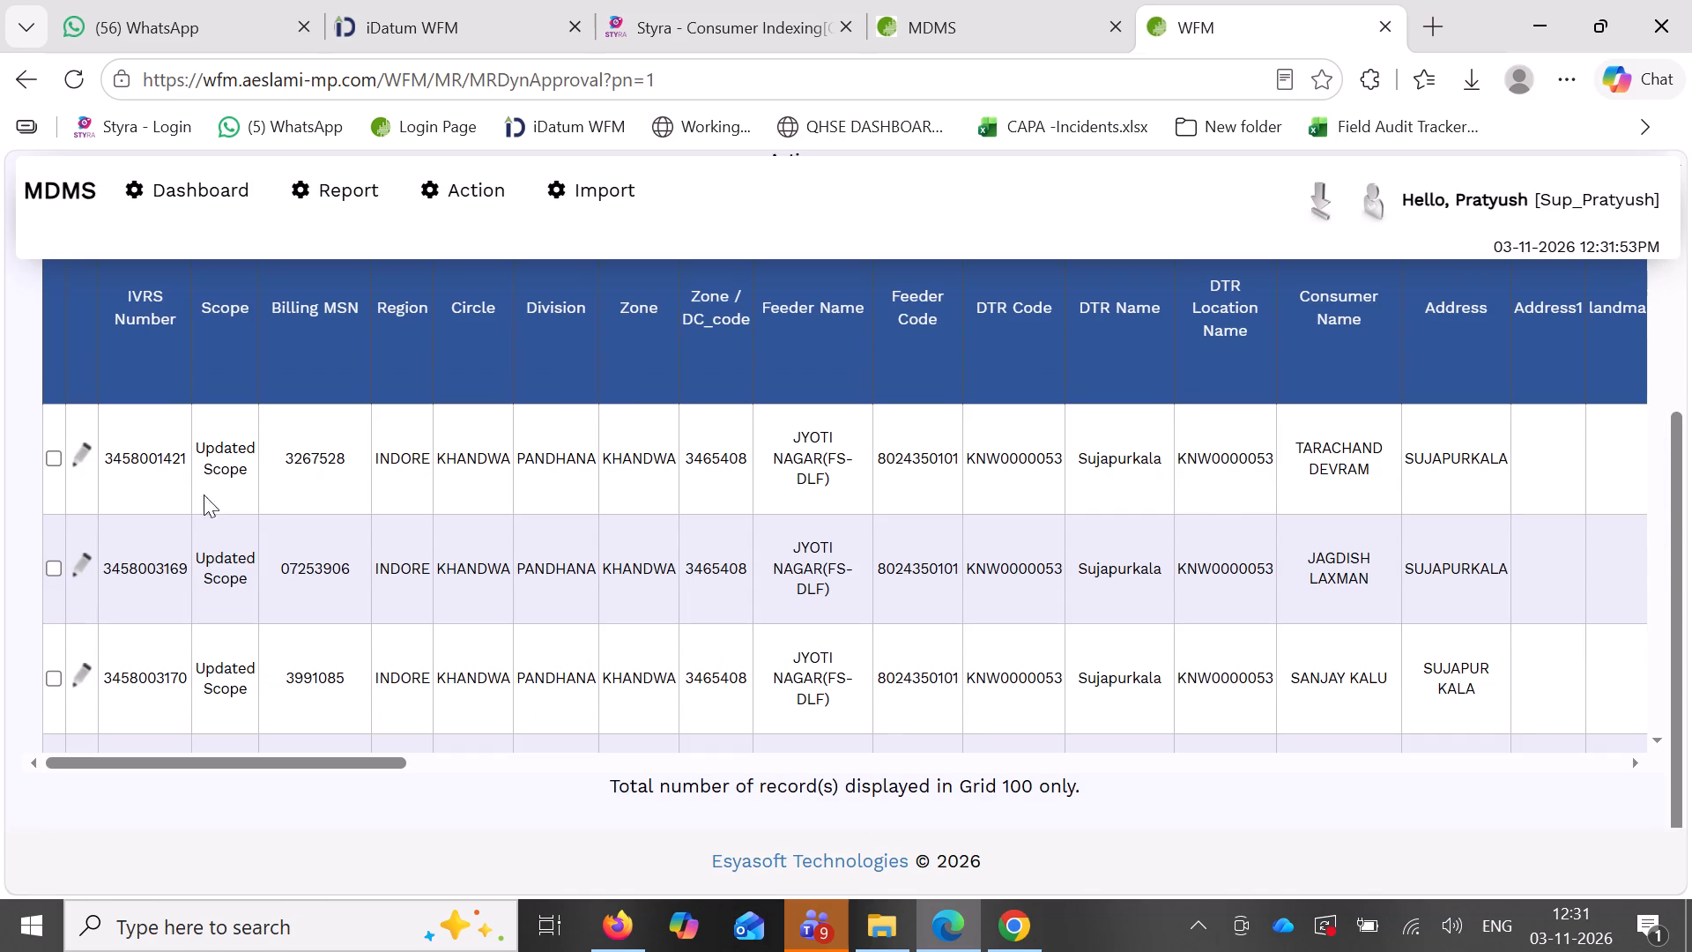
click(81, 463)
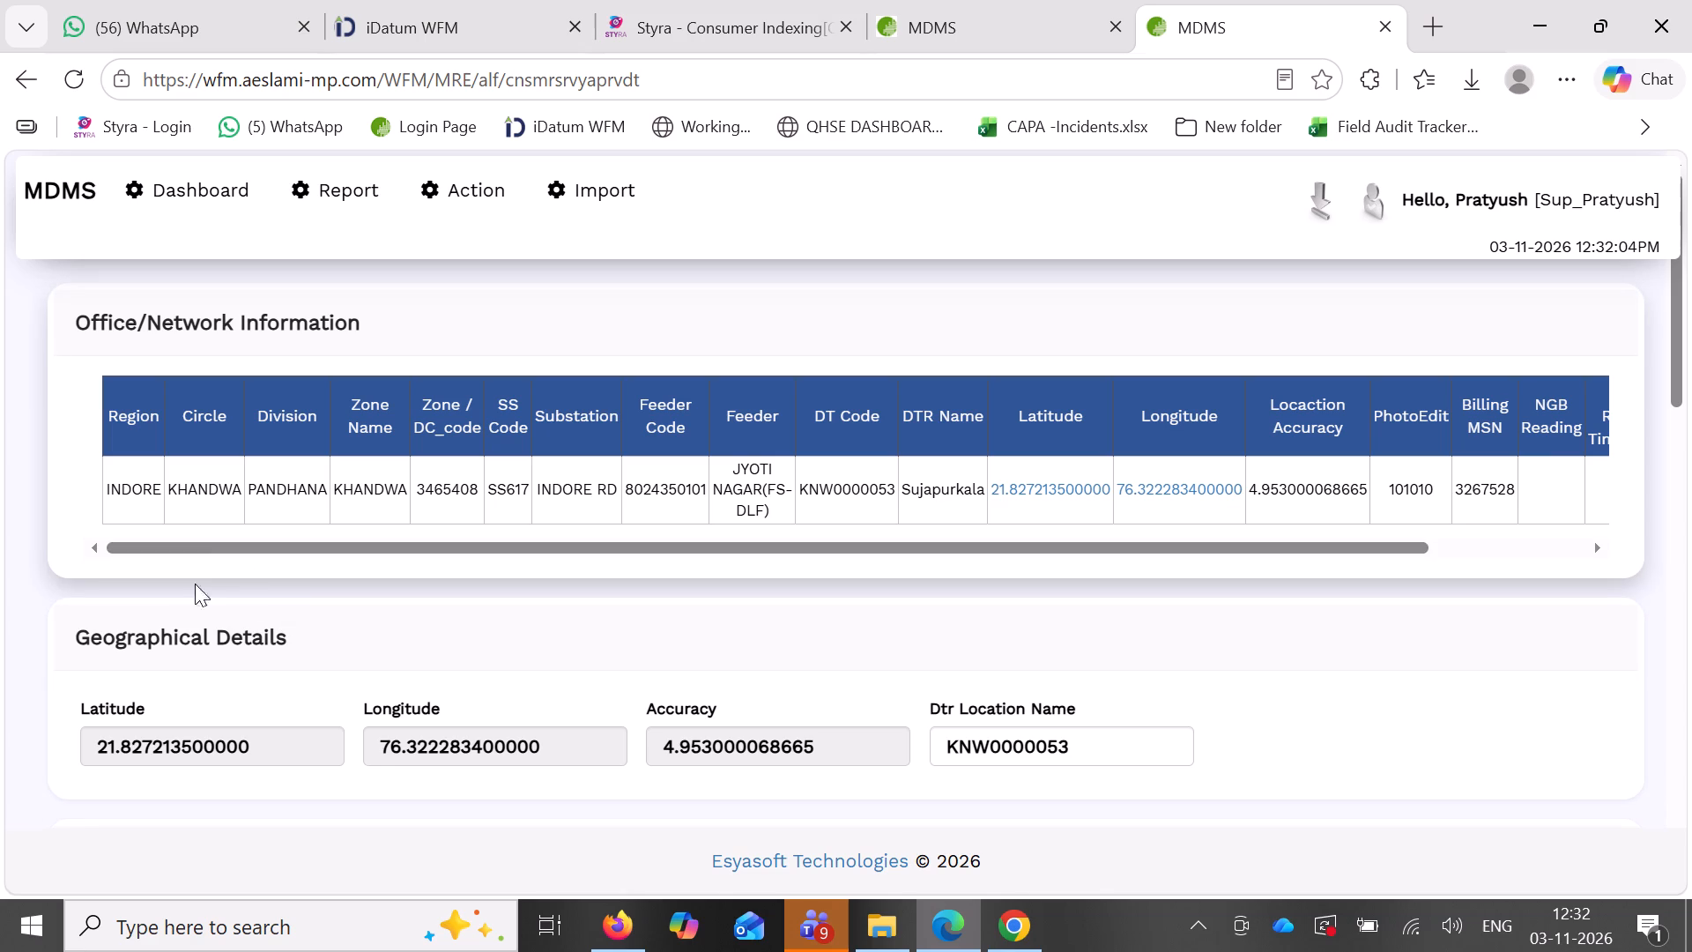
scroll(337, 643, down, 3)
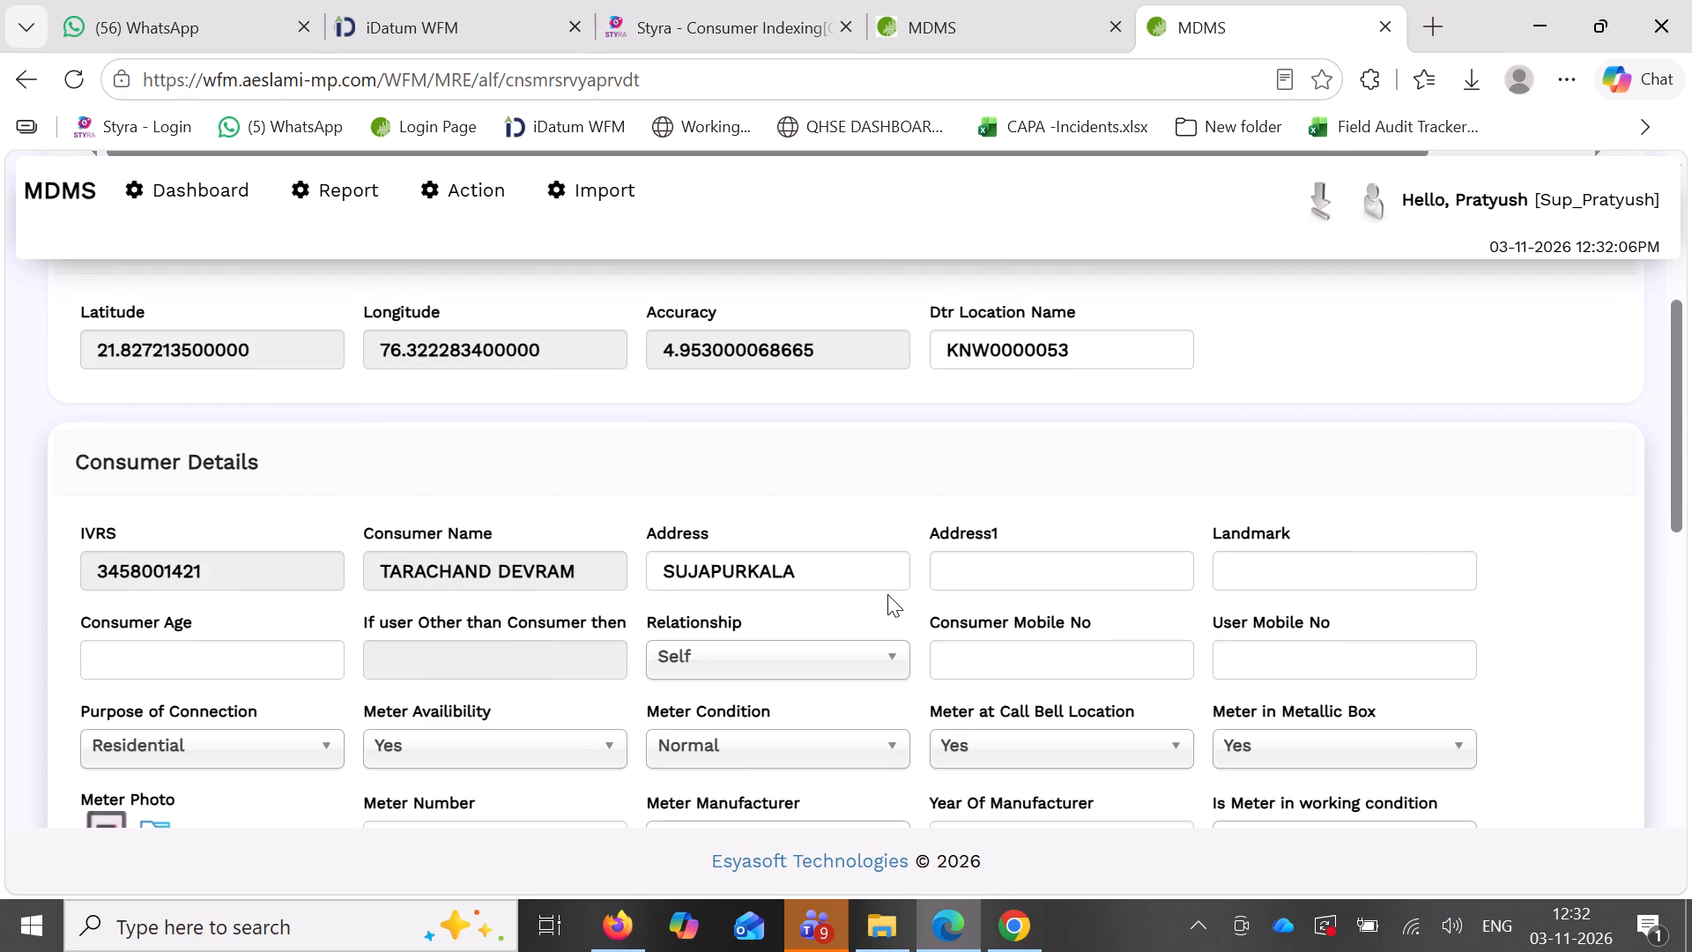
scroll(805, 587, down, 2)
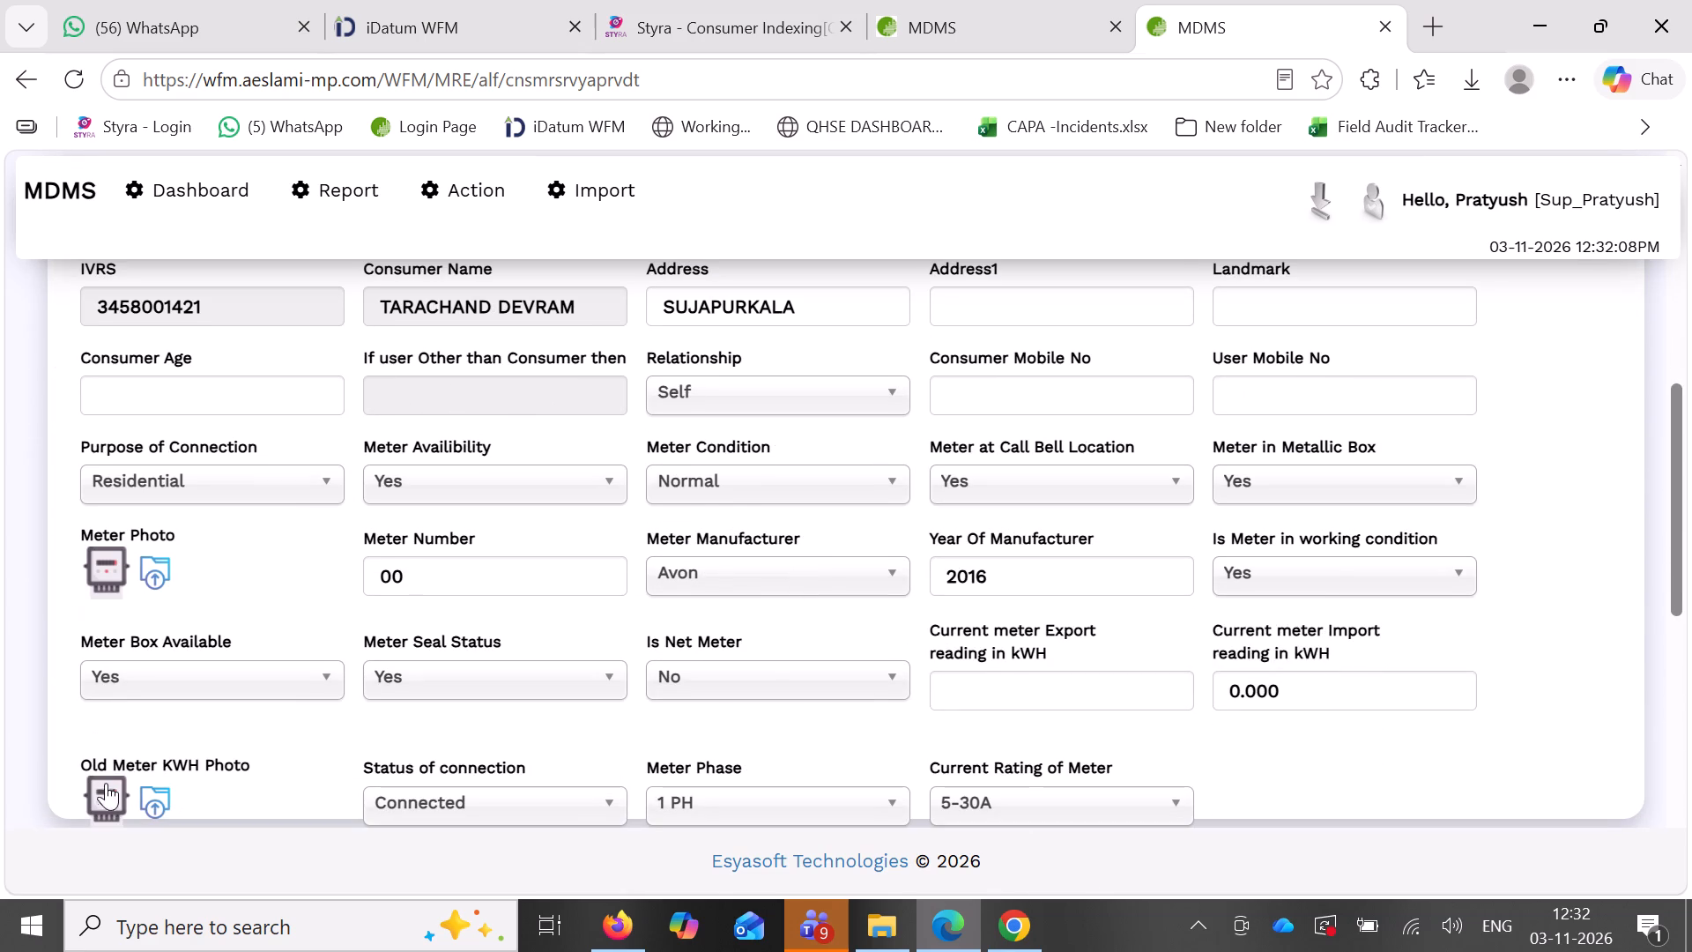
click(107, 795)
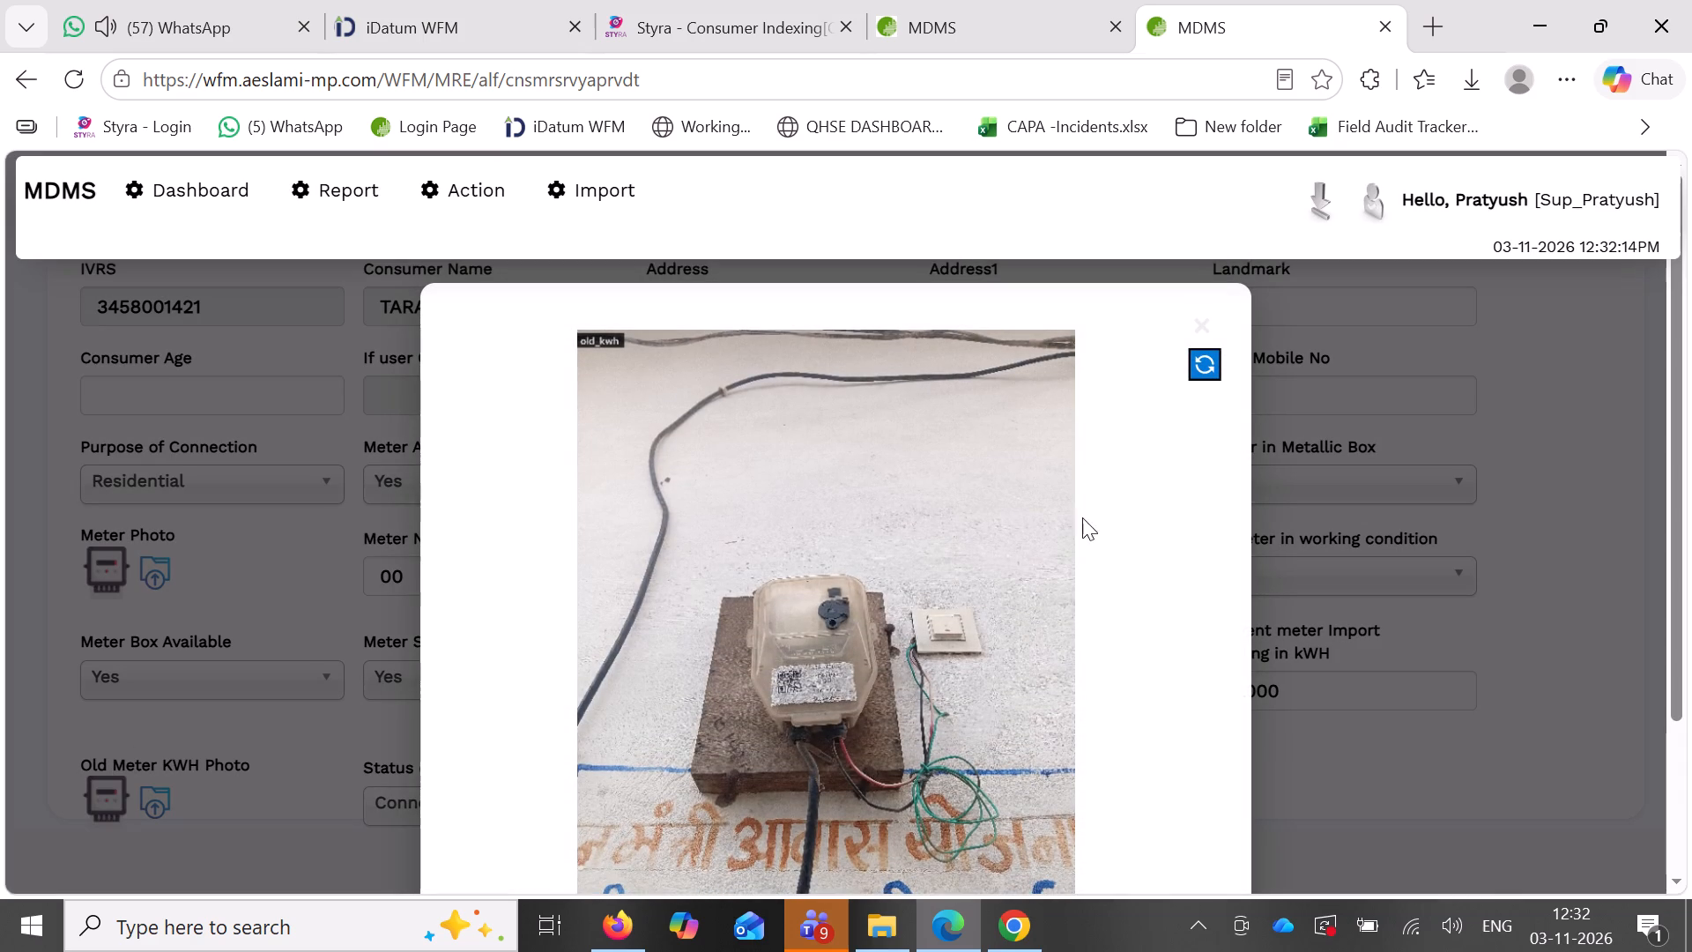
scroll(1033, 572, down, 4)
scroll(1074, 523, up, 3)
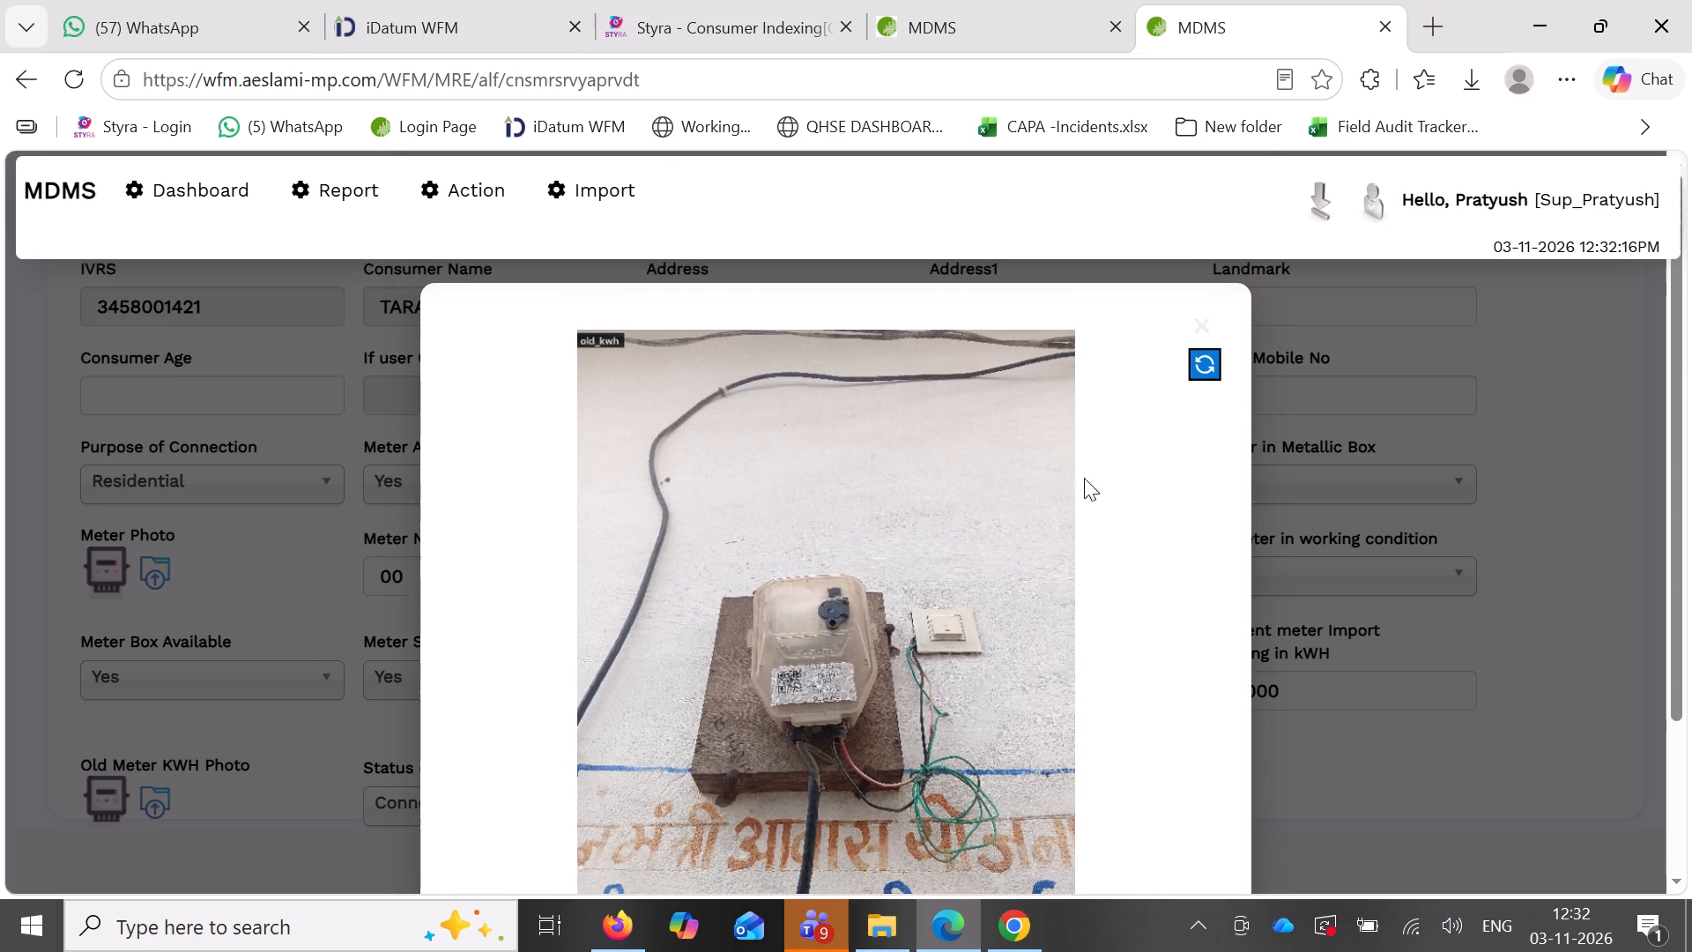
click(1203, 323)
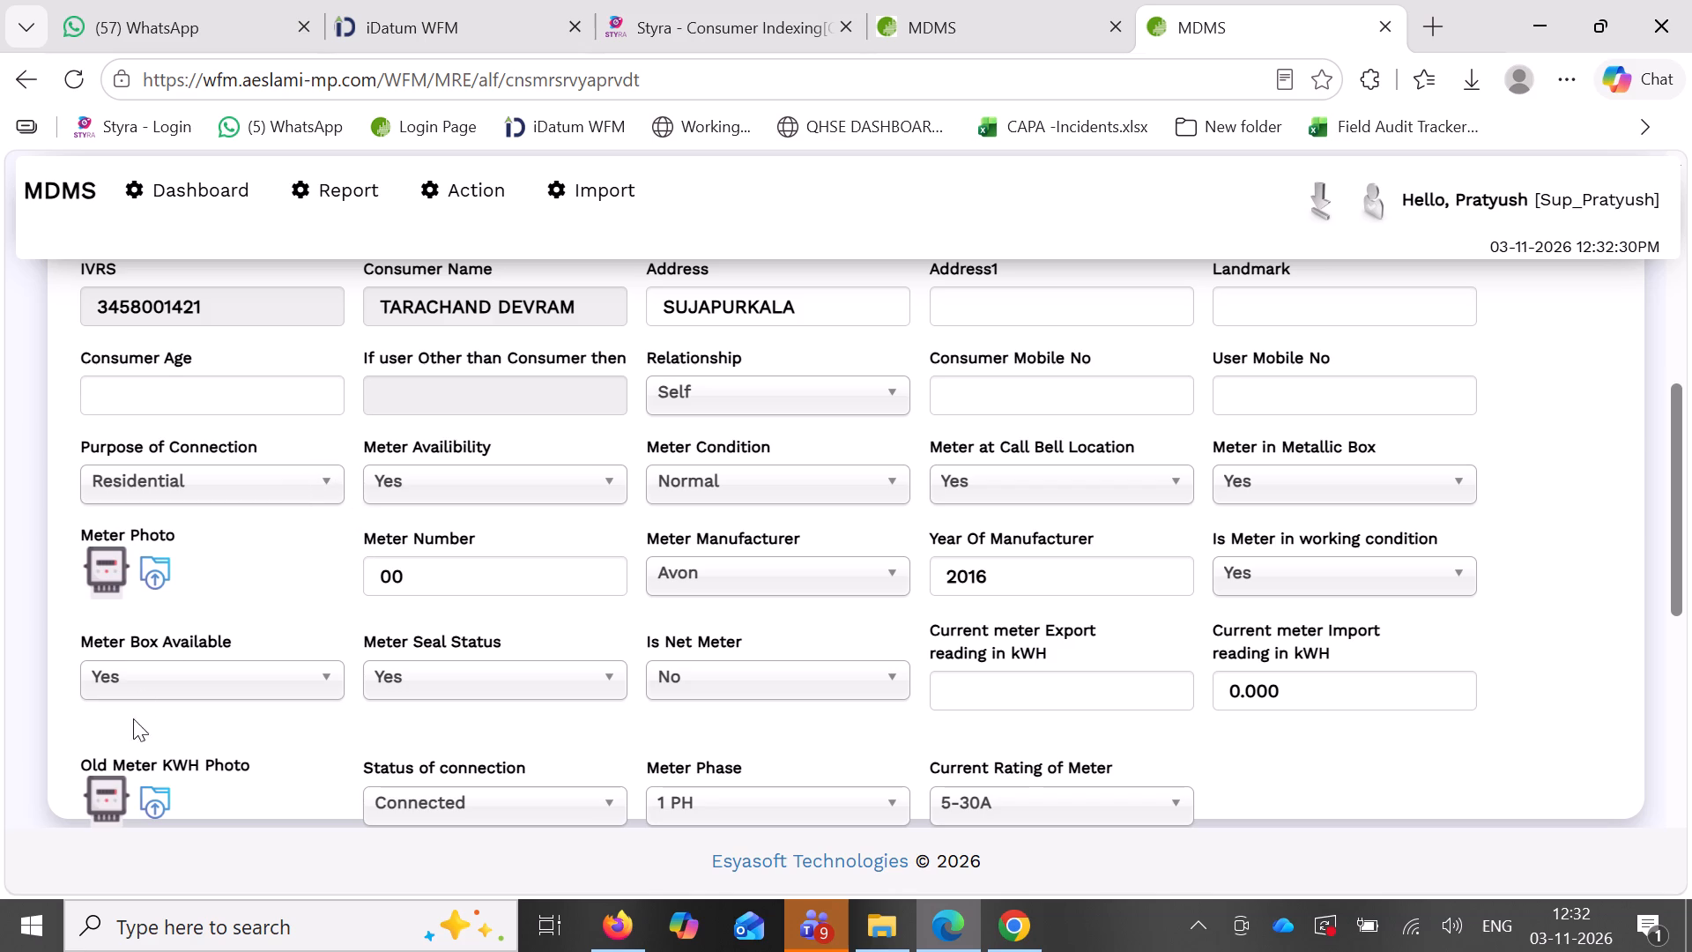
click(102, 802)
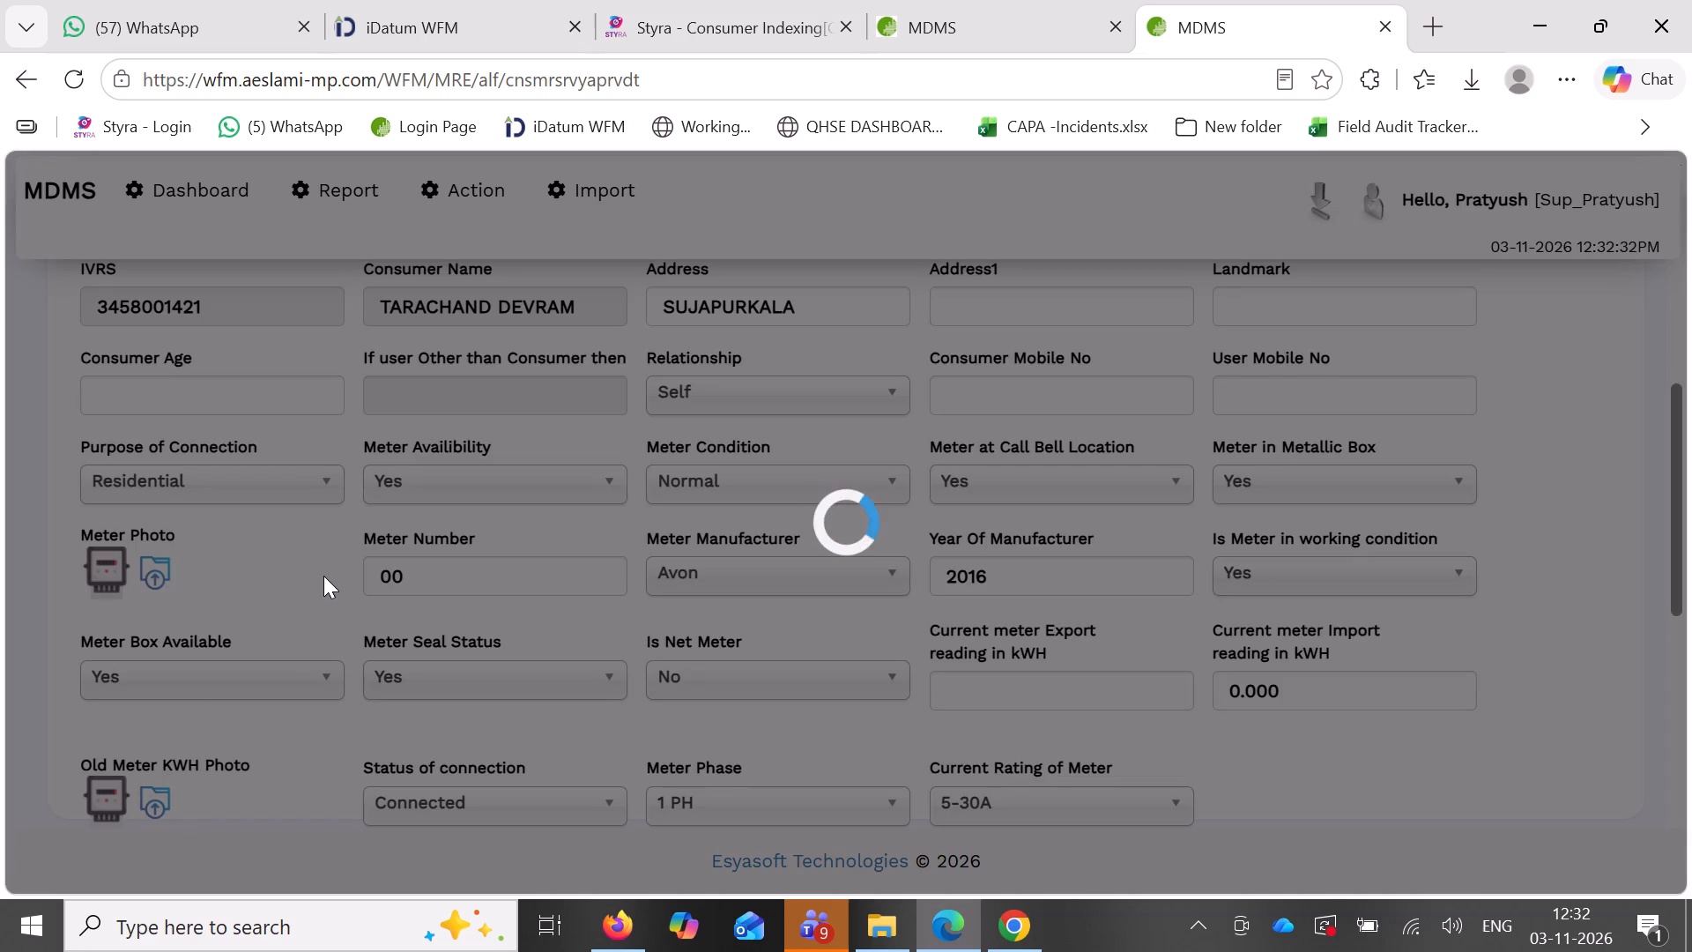
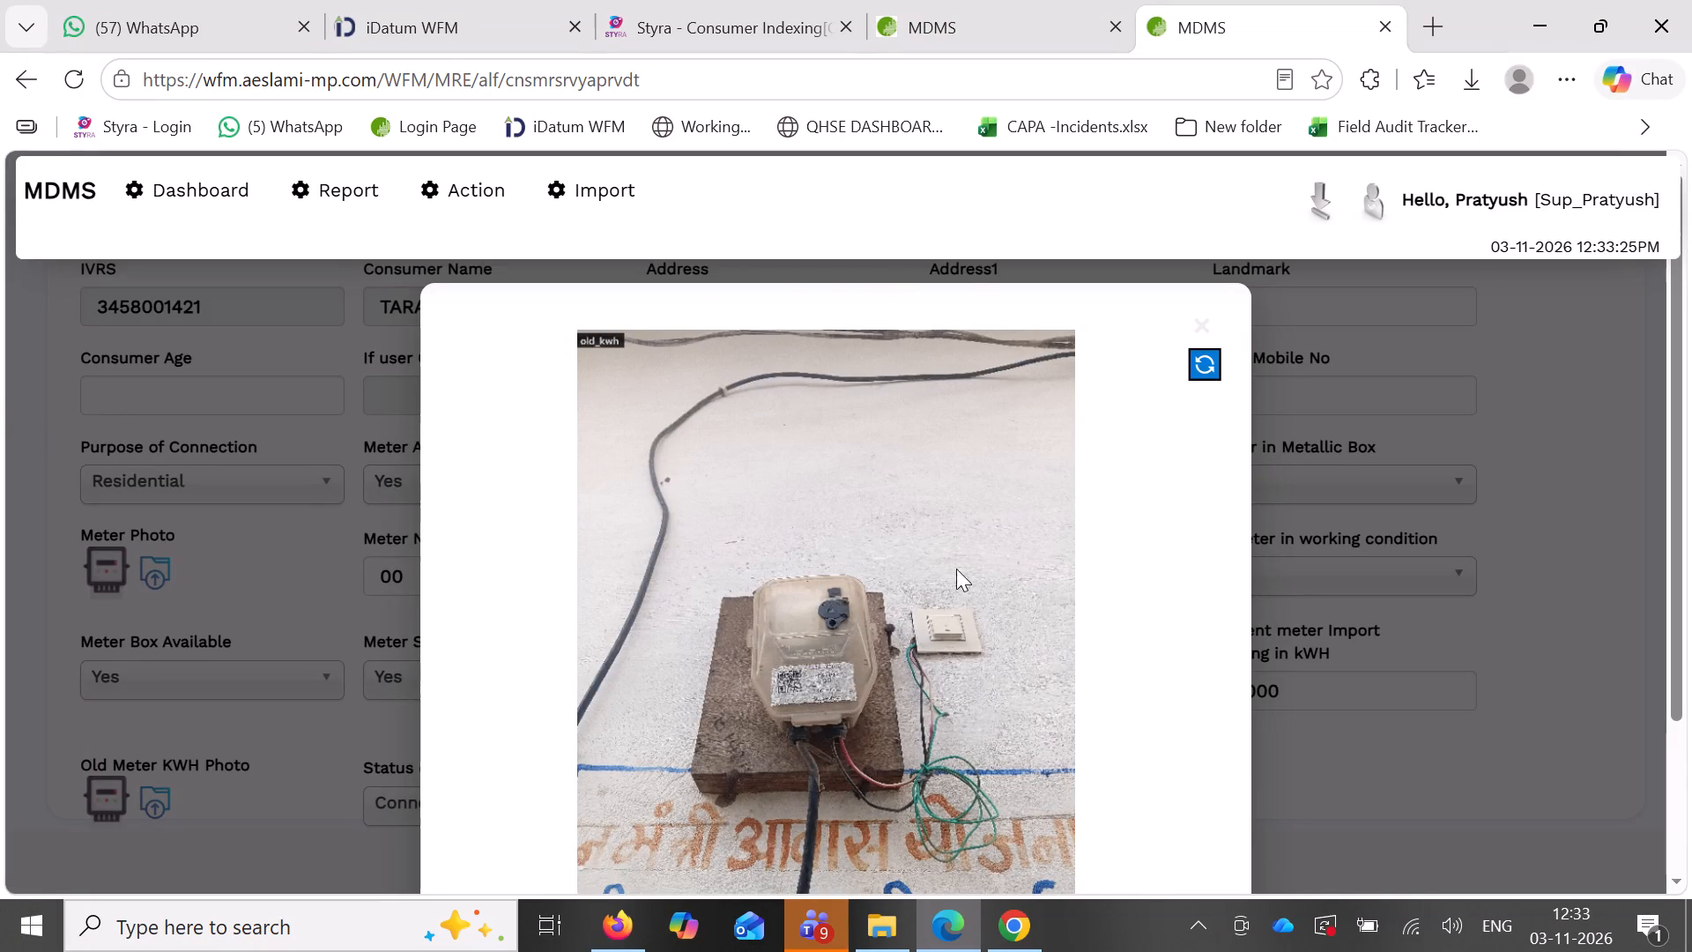
Close the meter photo, approve the Sujapurkala DTR survey with the remark "ok" and return to the pending list.
click(1191, 331)
click(1212, 316)
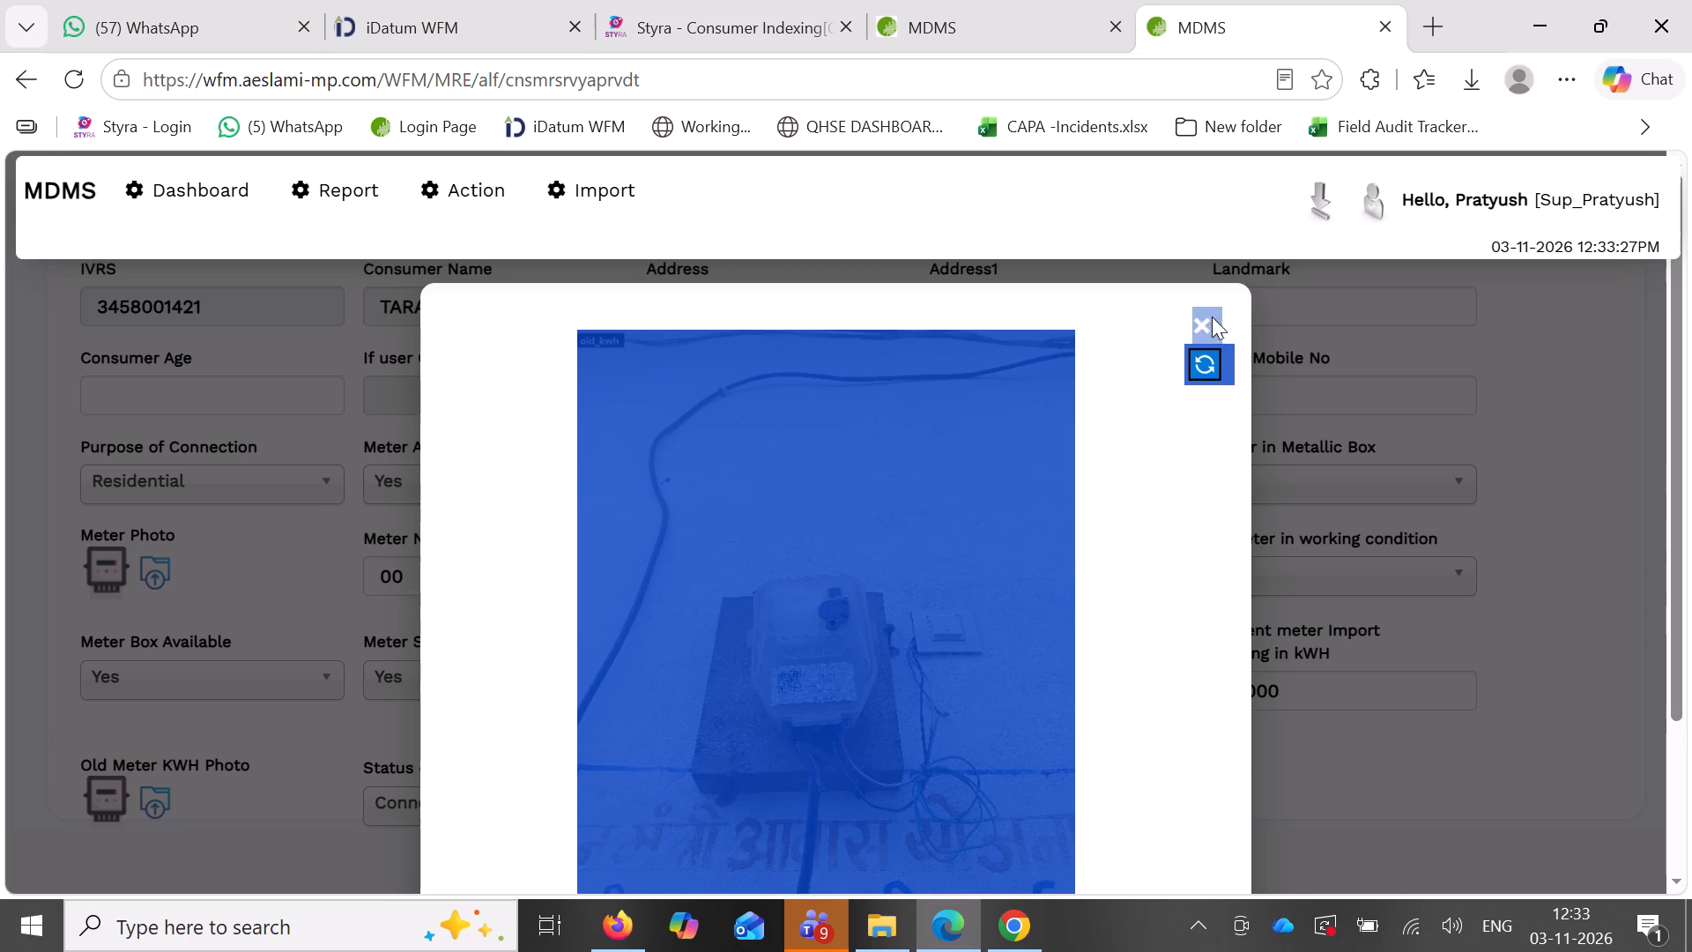
click(1201, 326)
scroll(561, 593, down, 4)
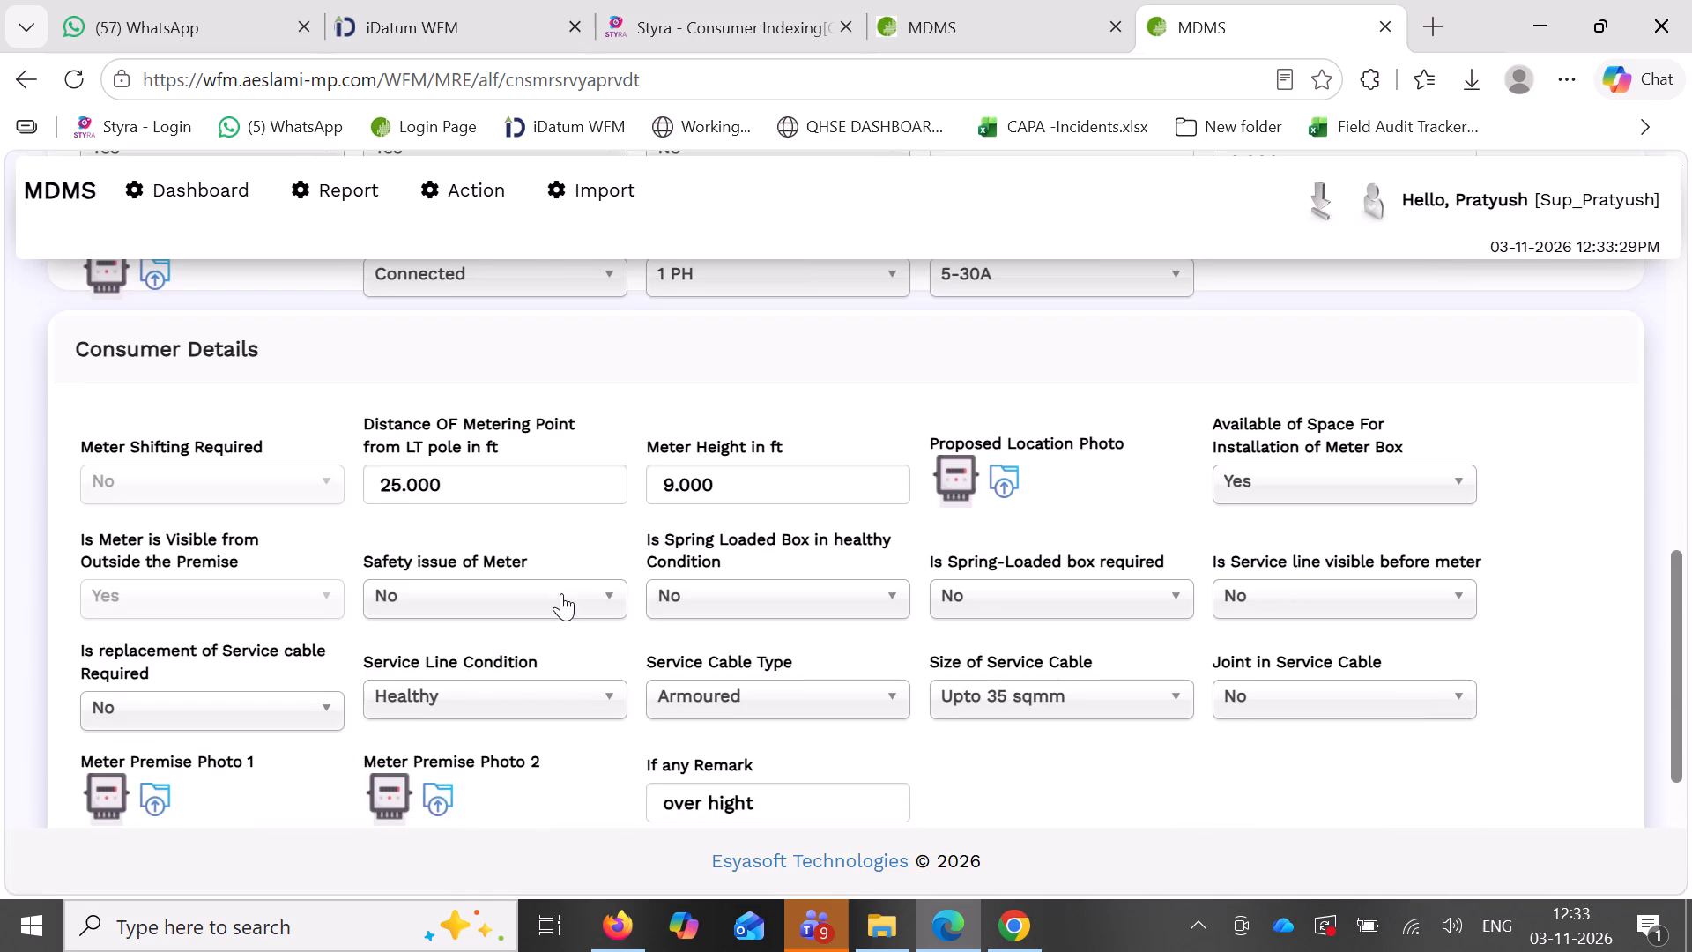
scroll(608, 494, down, 9)
click(814, 686)
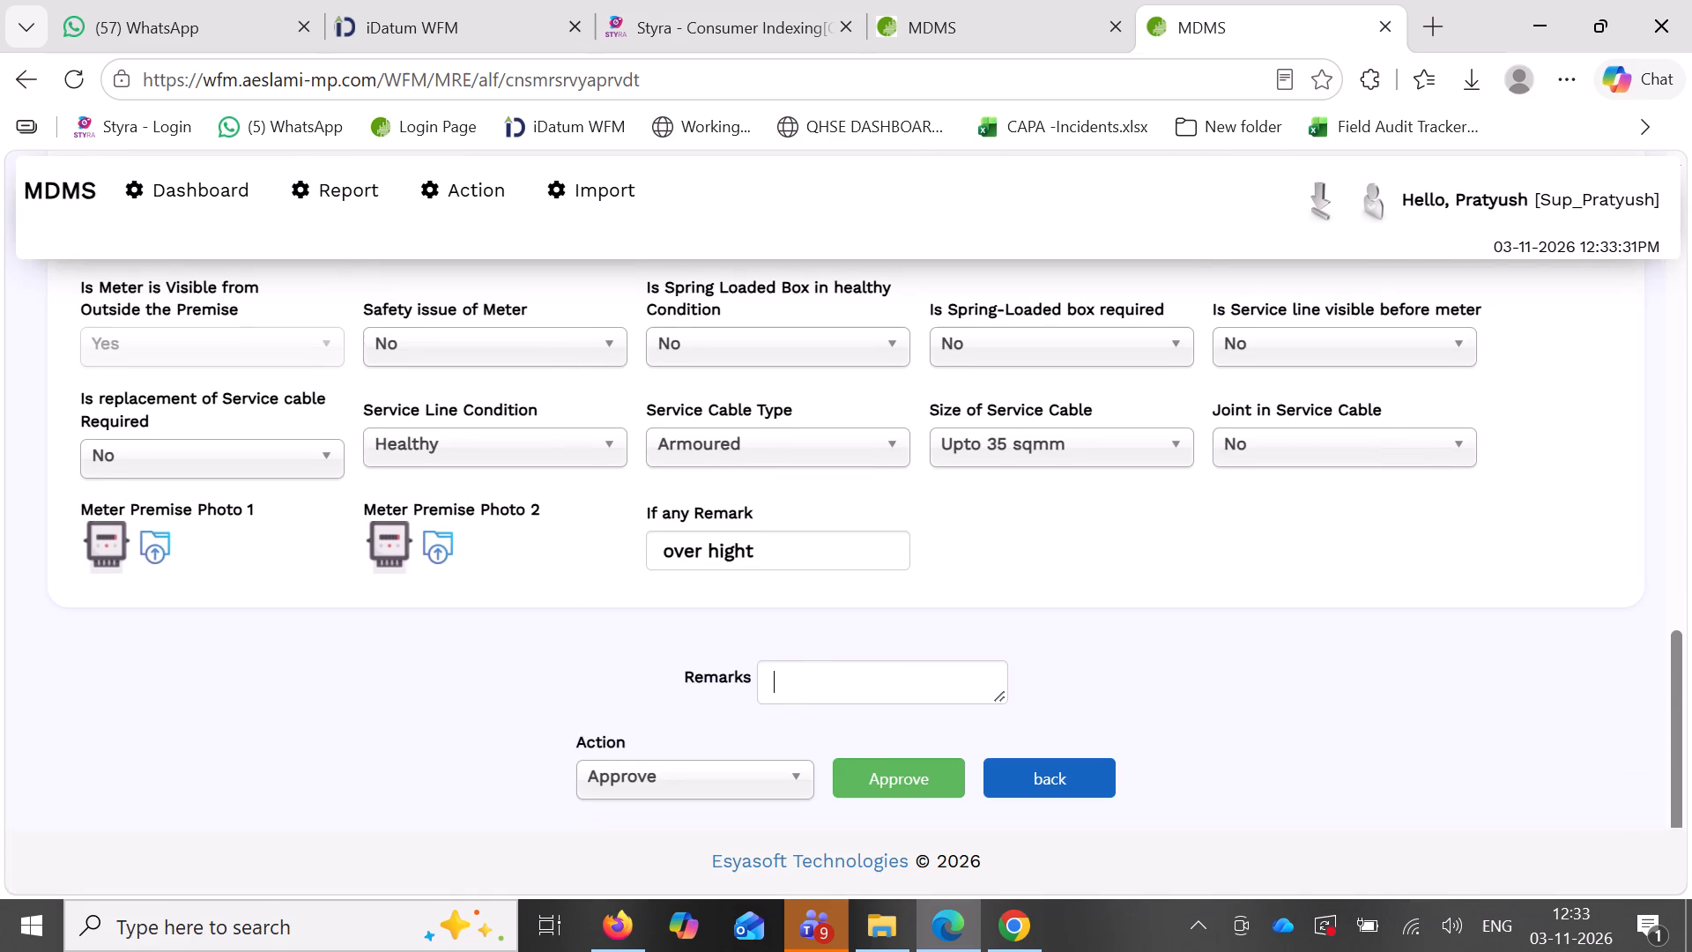
text(ok)
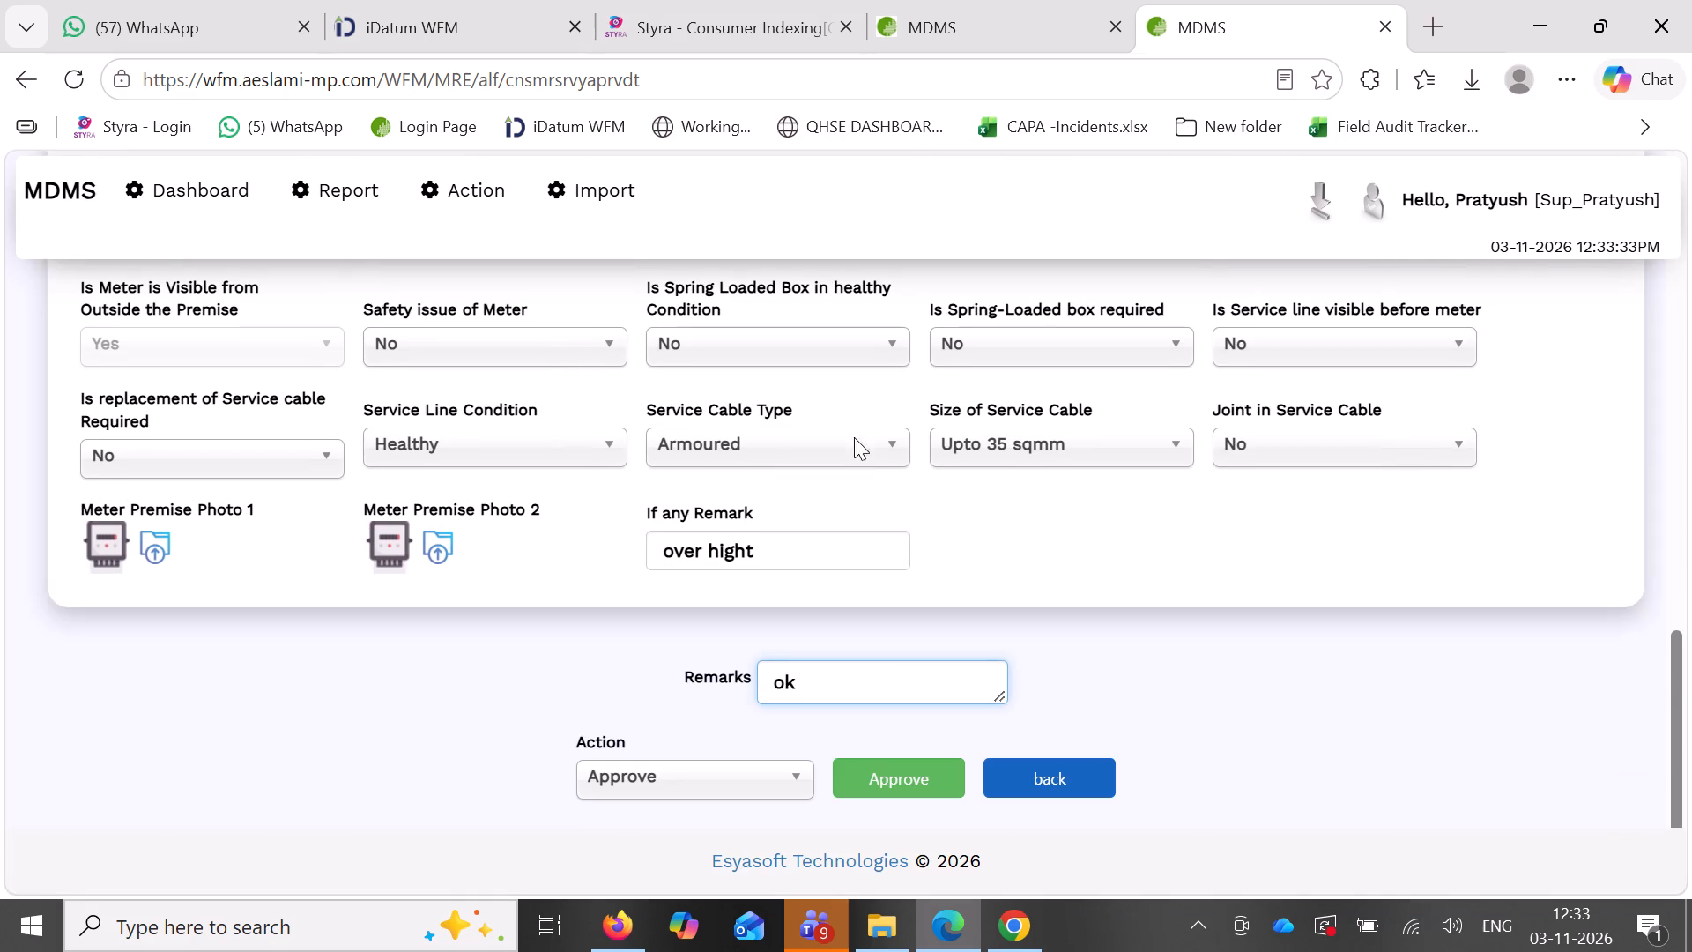
click(902, 777)
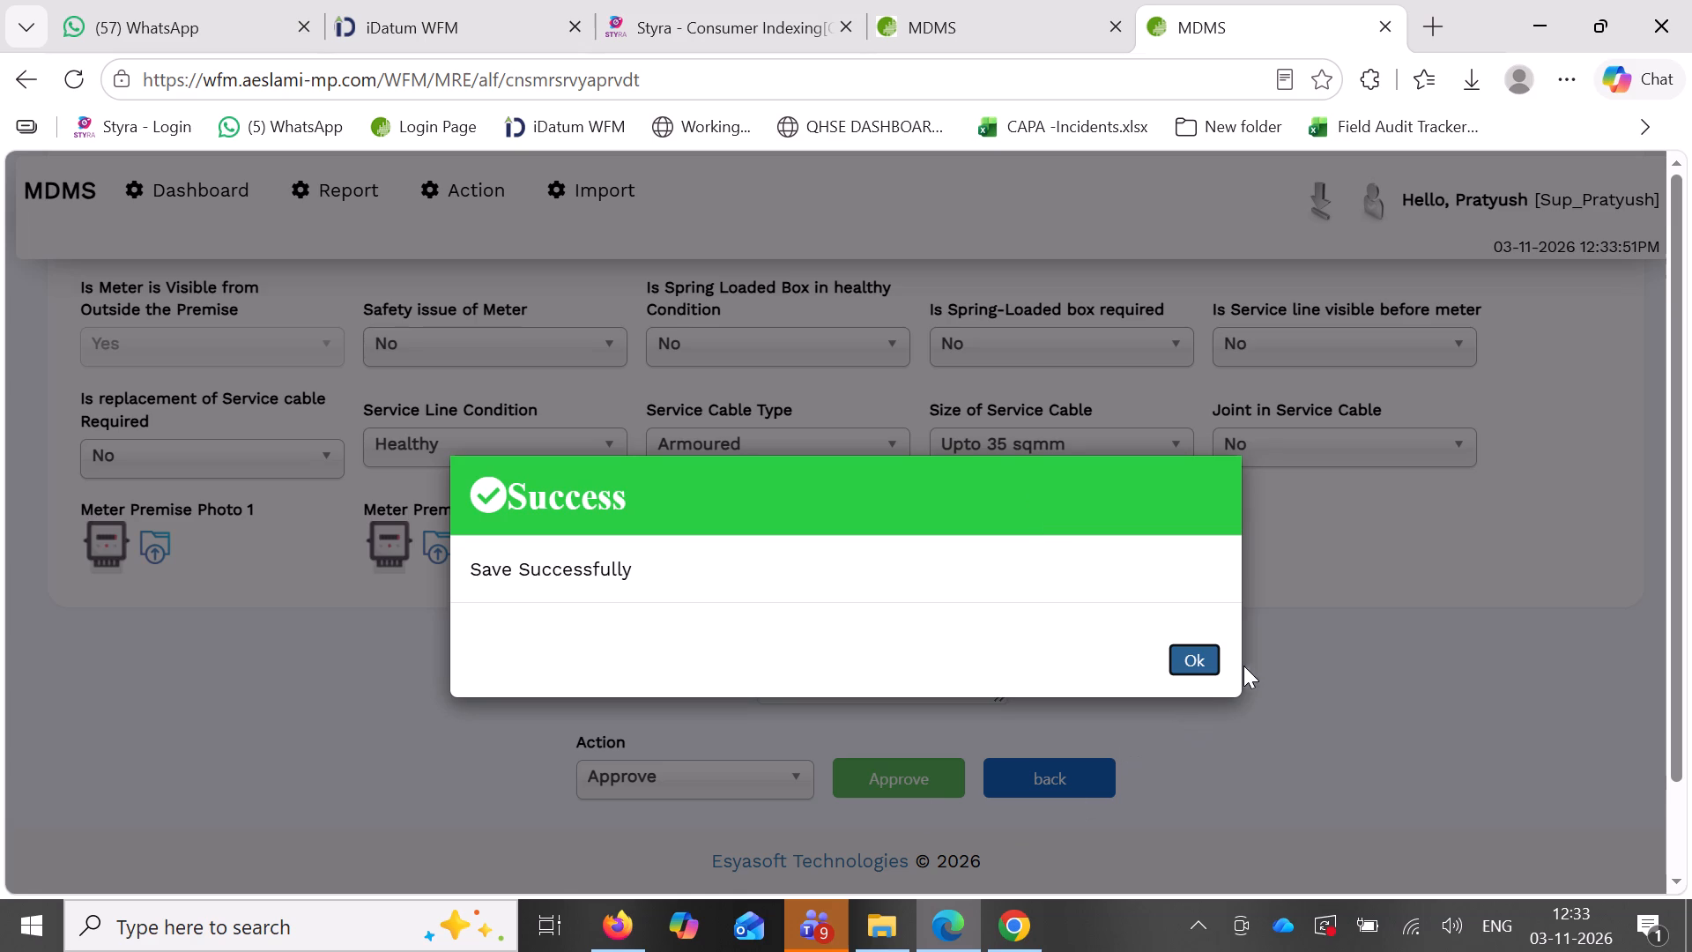
click(1184, 658)
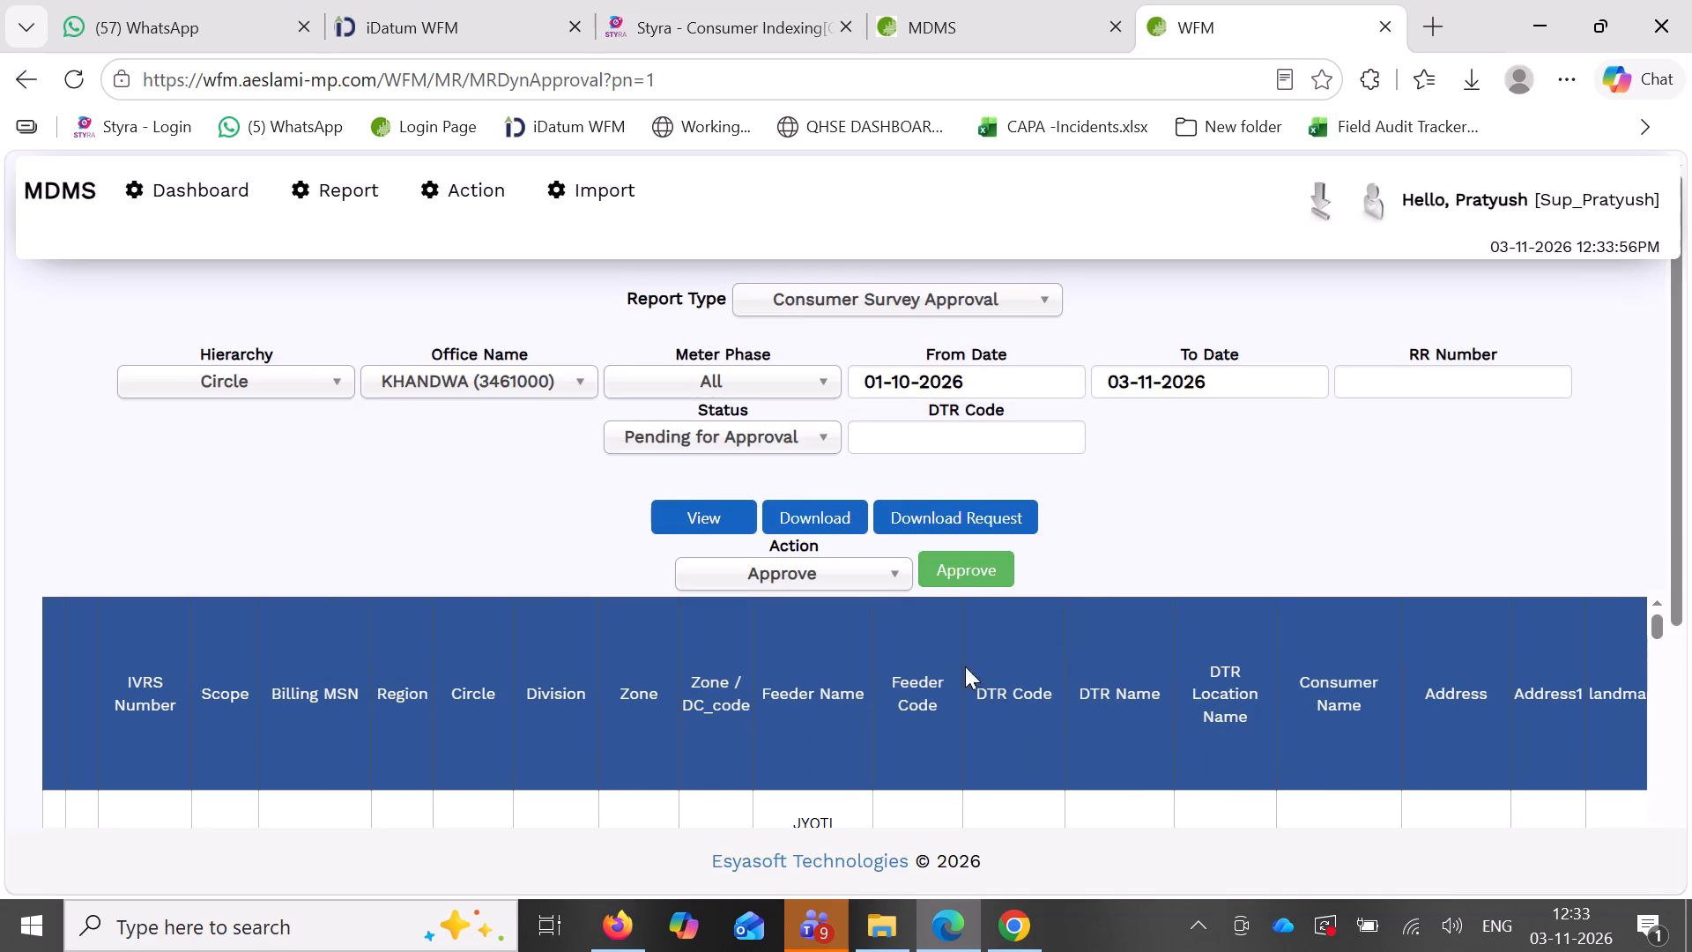
Open the first pending survey in the list, on the Sujapurkala DTR, and check its Old Meter KWH Photo.
scroll(543, 520, down, 3)
click(90, 454)
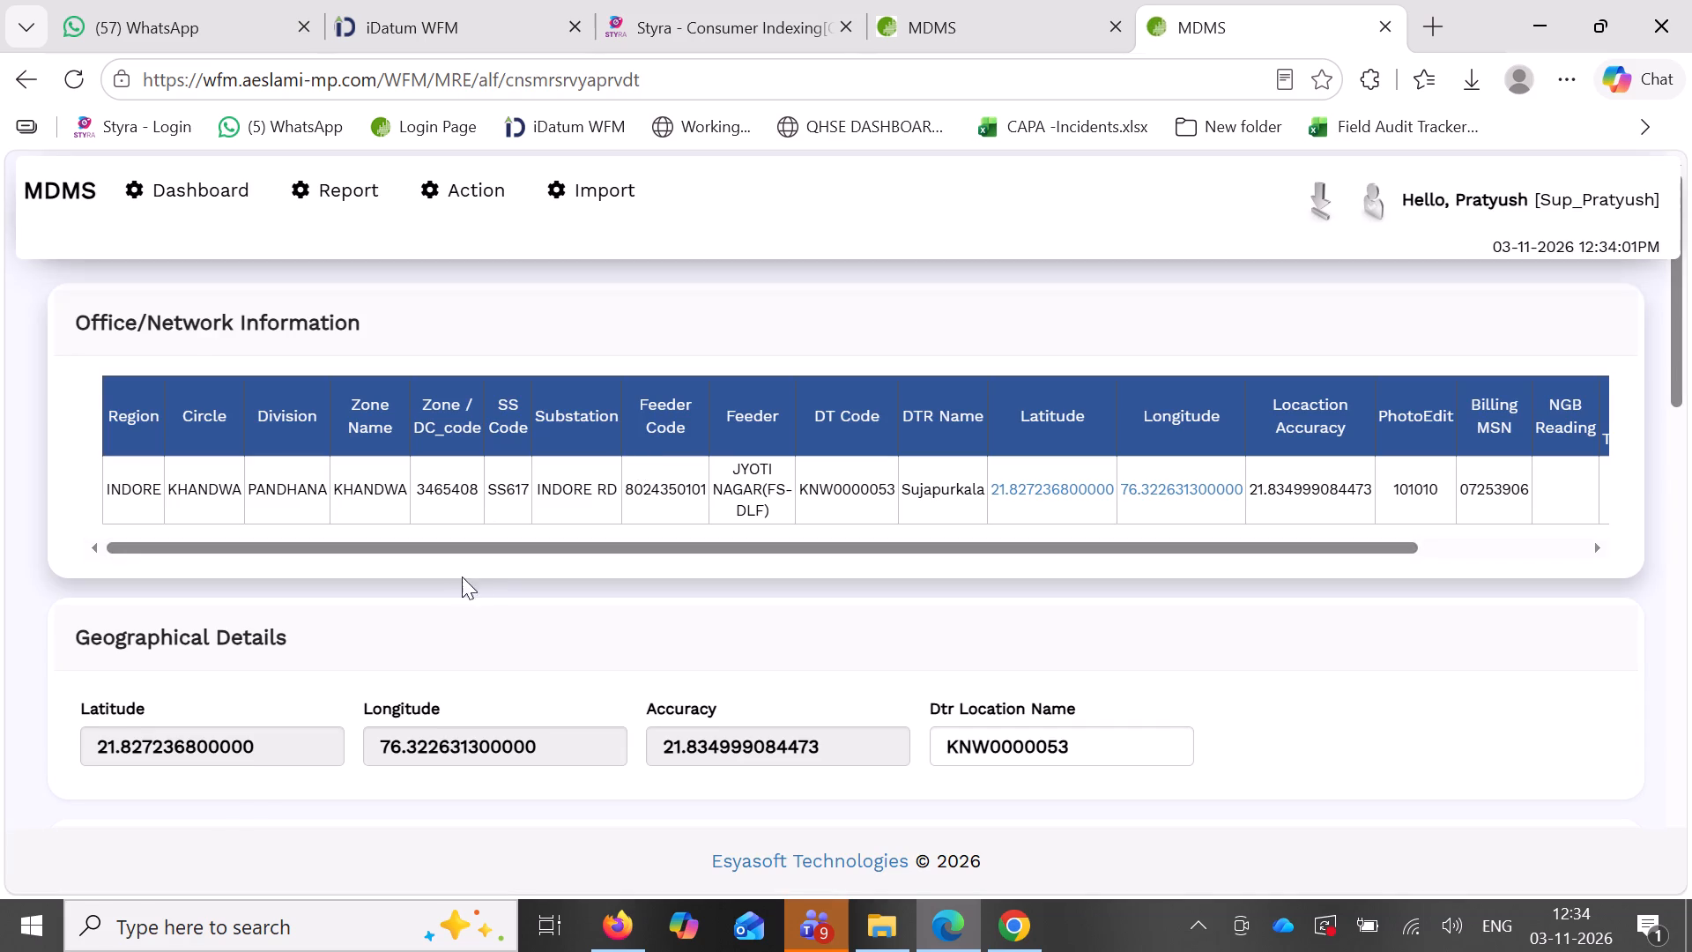
scroll(487, 569, down, 3)
scroll(595, 475, down, 3)
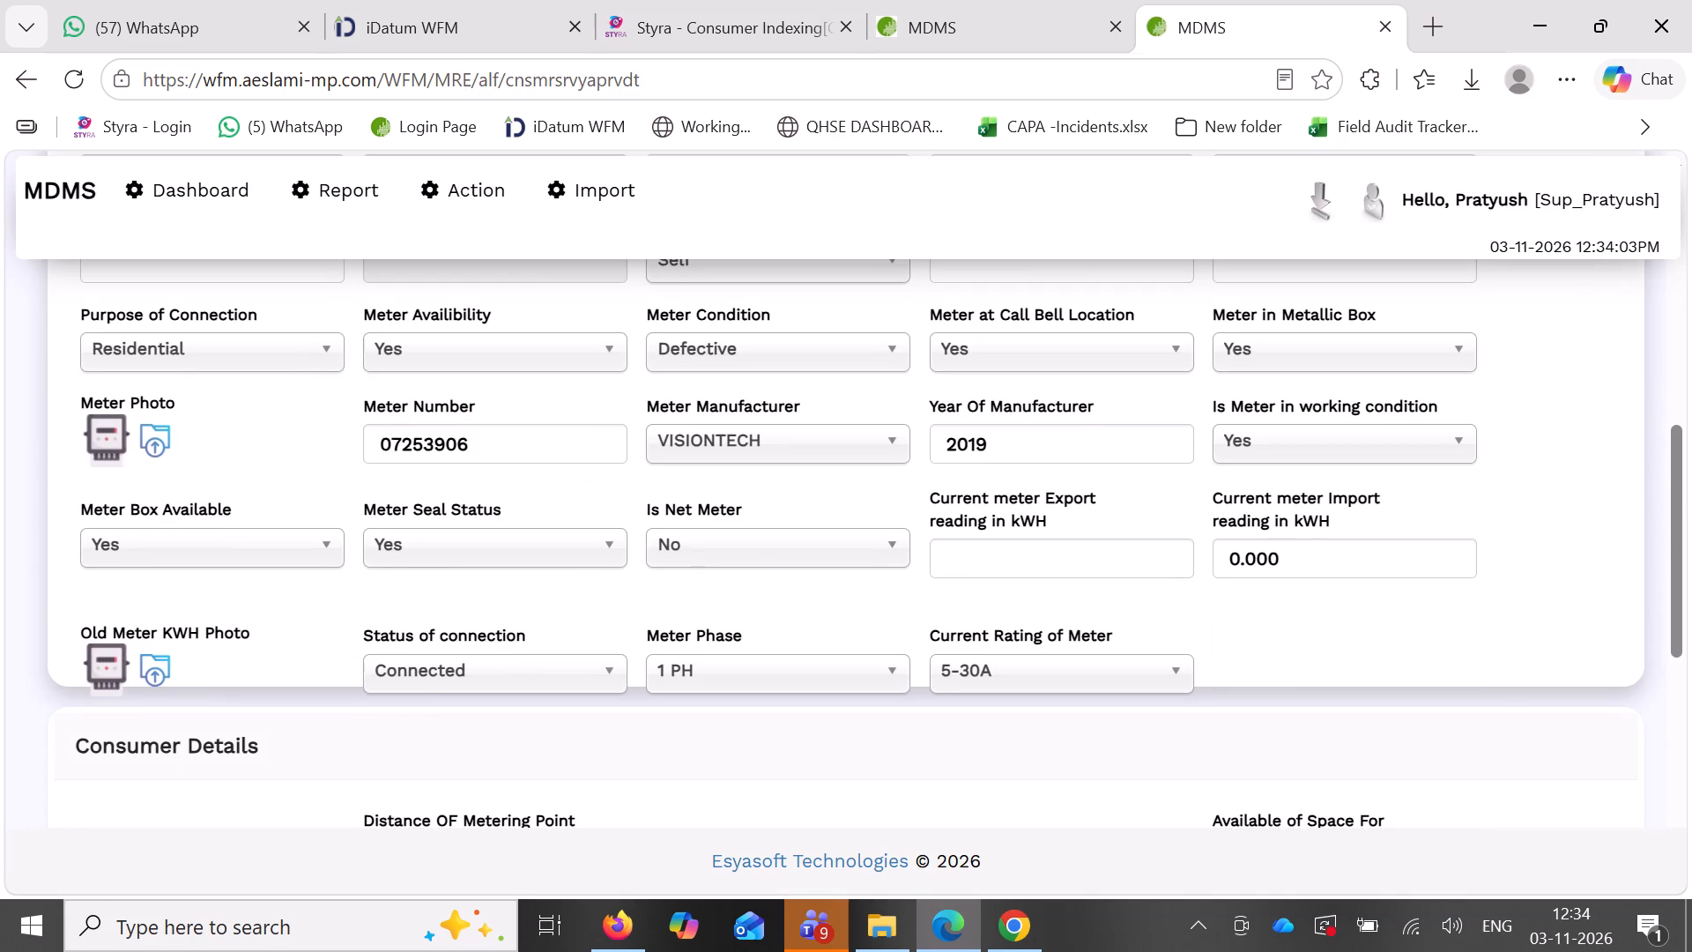
click(108, 656)
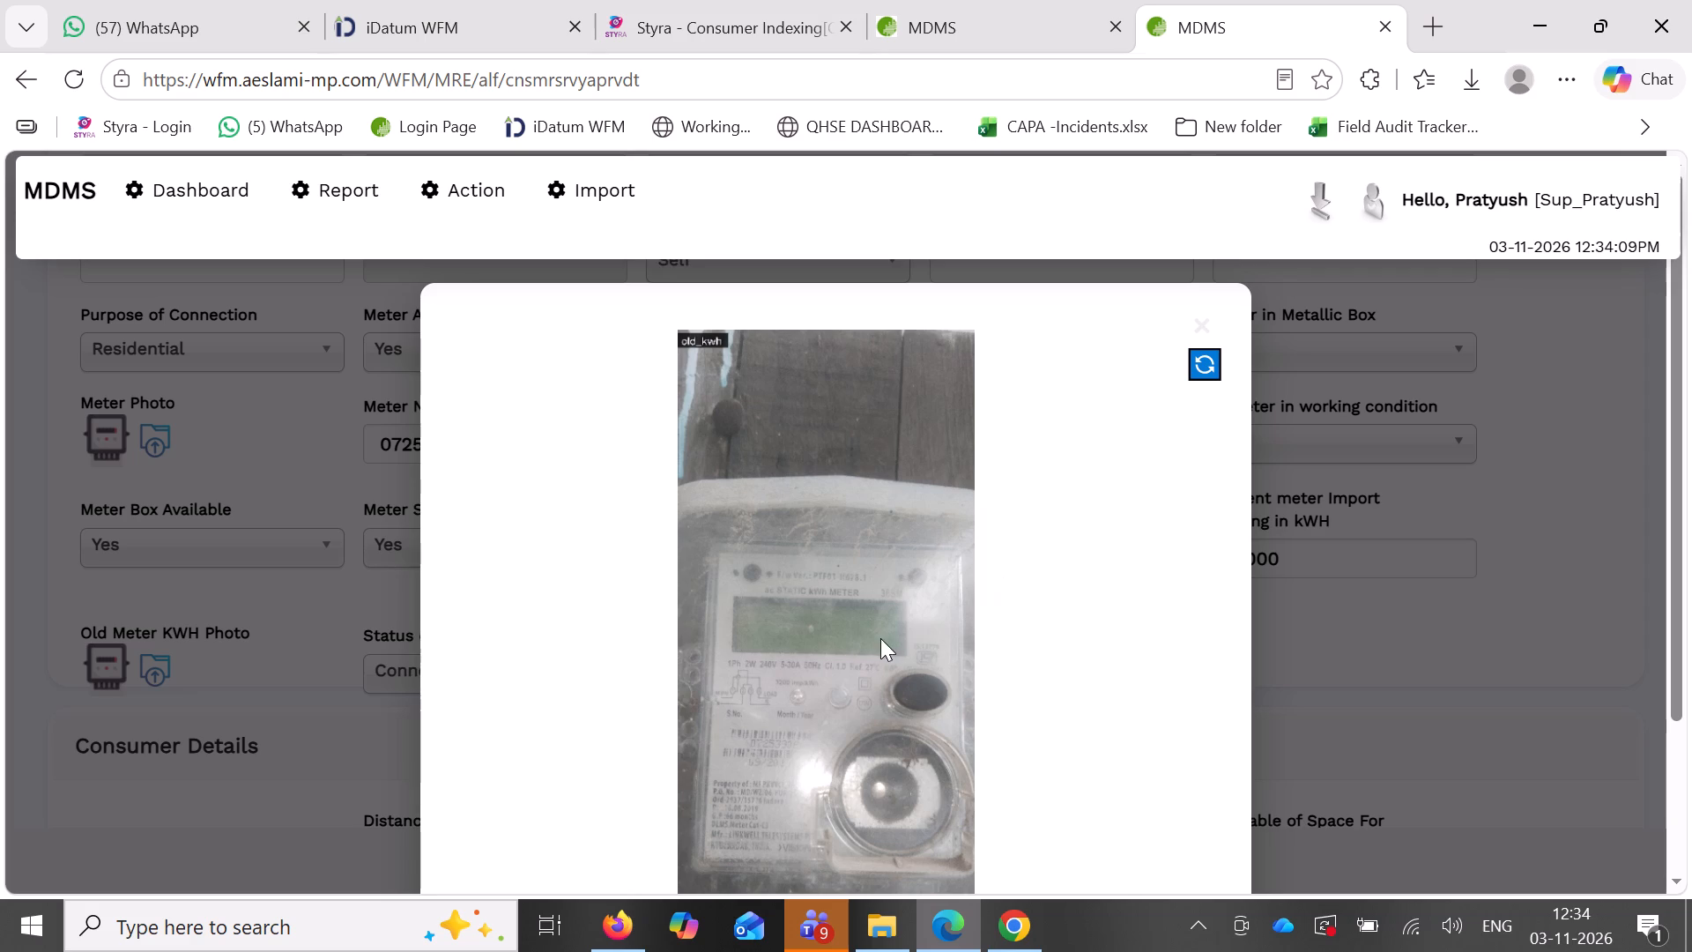
click(1195, 327)
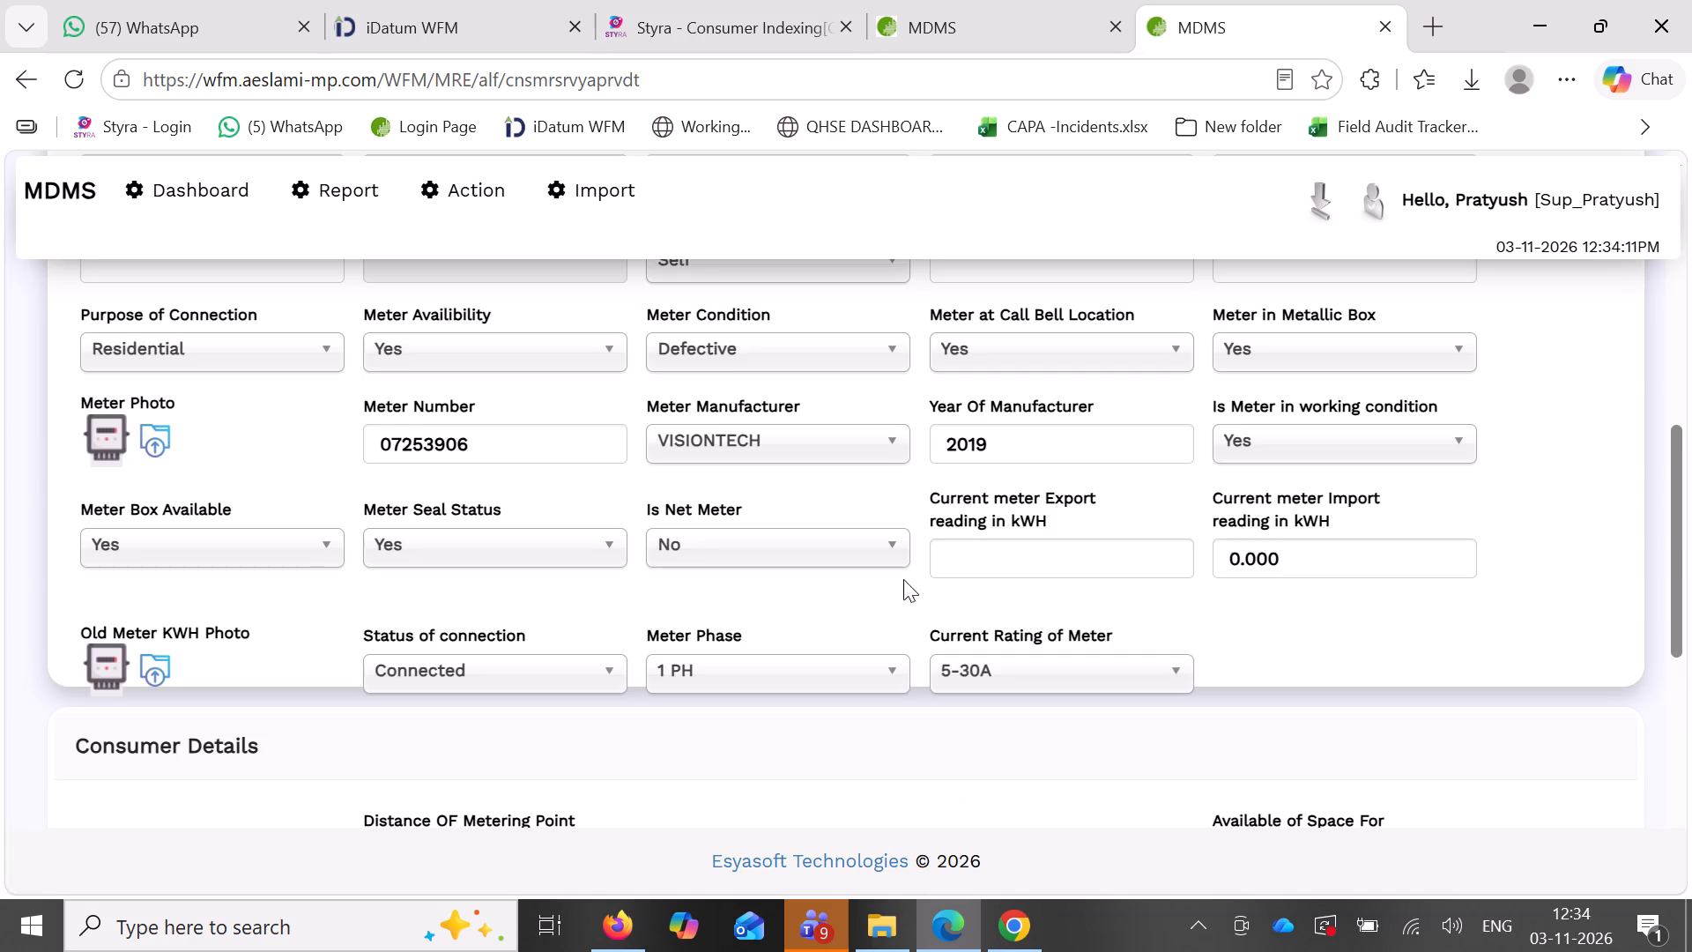
Approve the open survey of the defective VISIONTECH meter with the remark "ok" and return to the pending list.
scroll(384, 605, down, 2)
scroll(783, 584, down, 2)
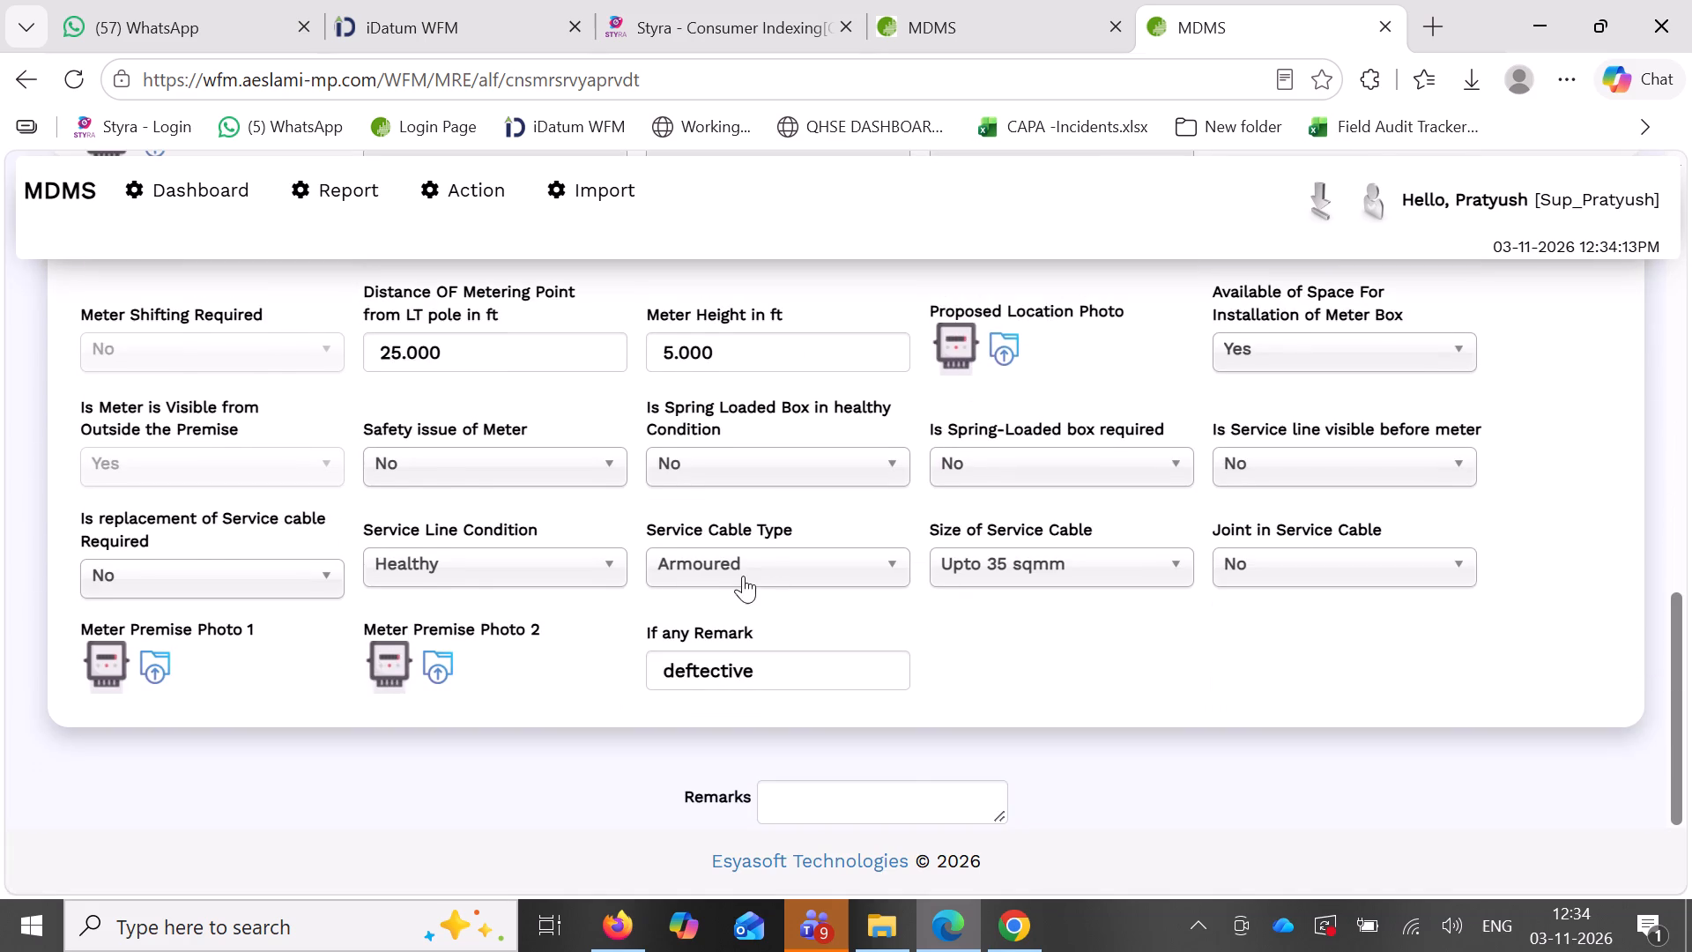
scroll(738, 565, down, 5)
click(816, 677)
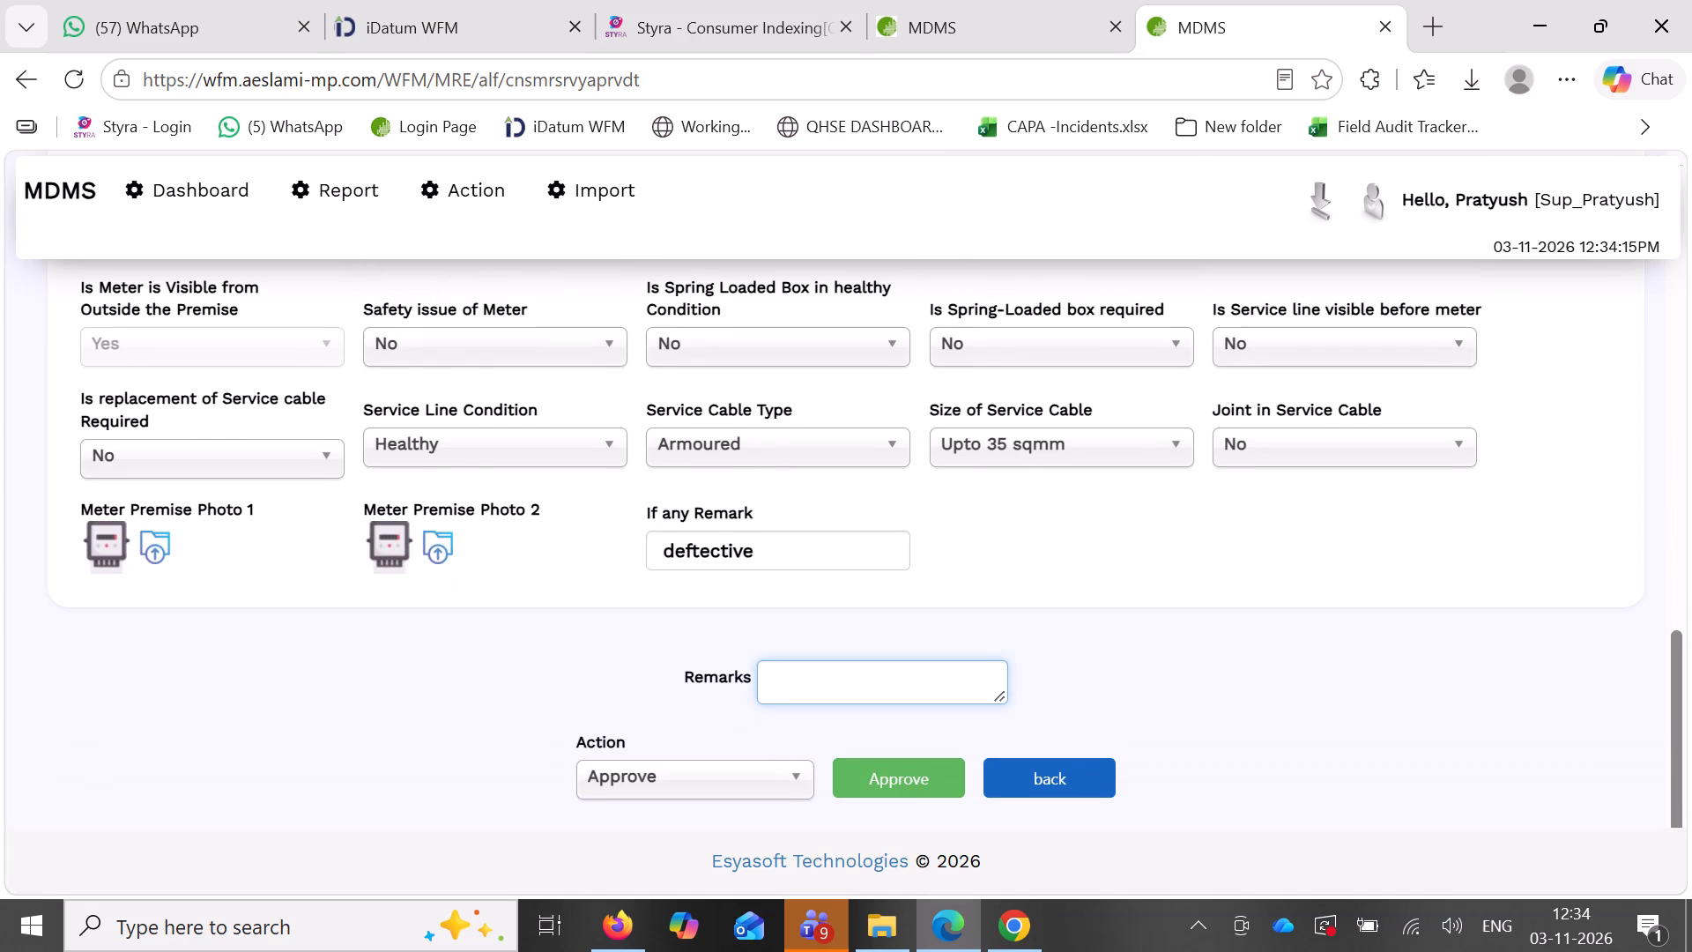
text(ok)
click(939, 789)
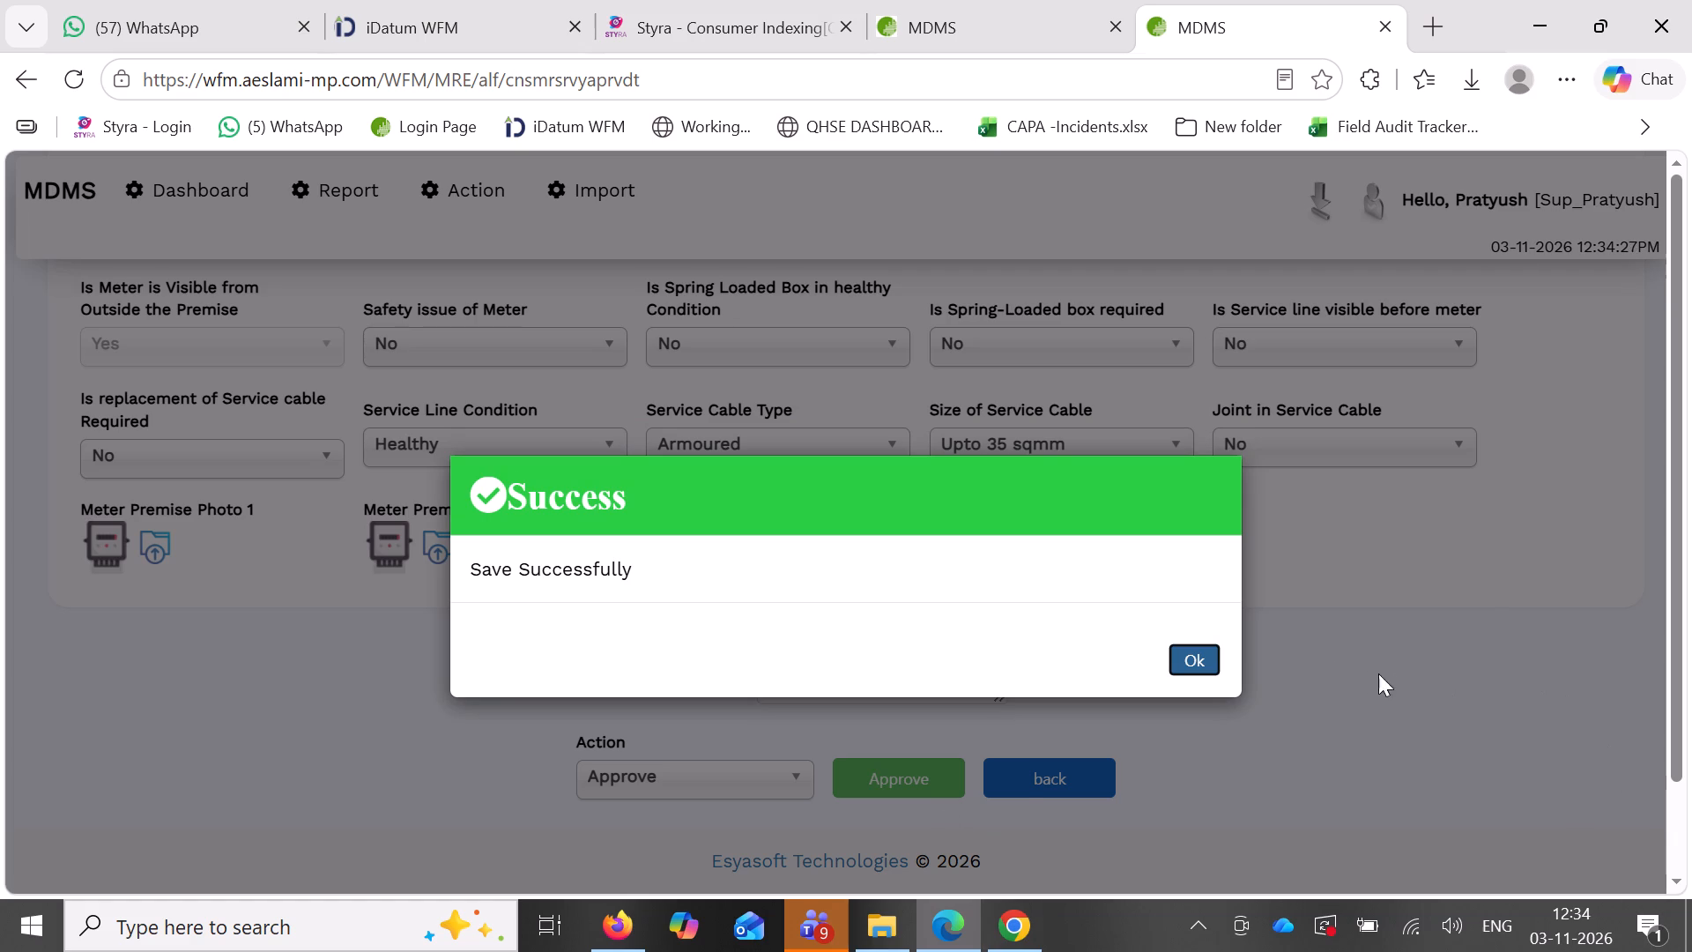
click(1210, 660)
click(1198, 667)
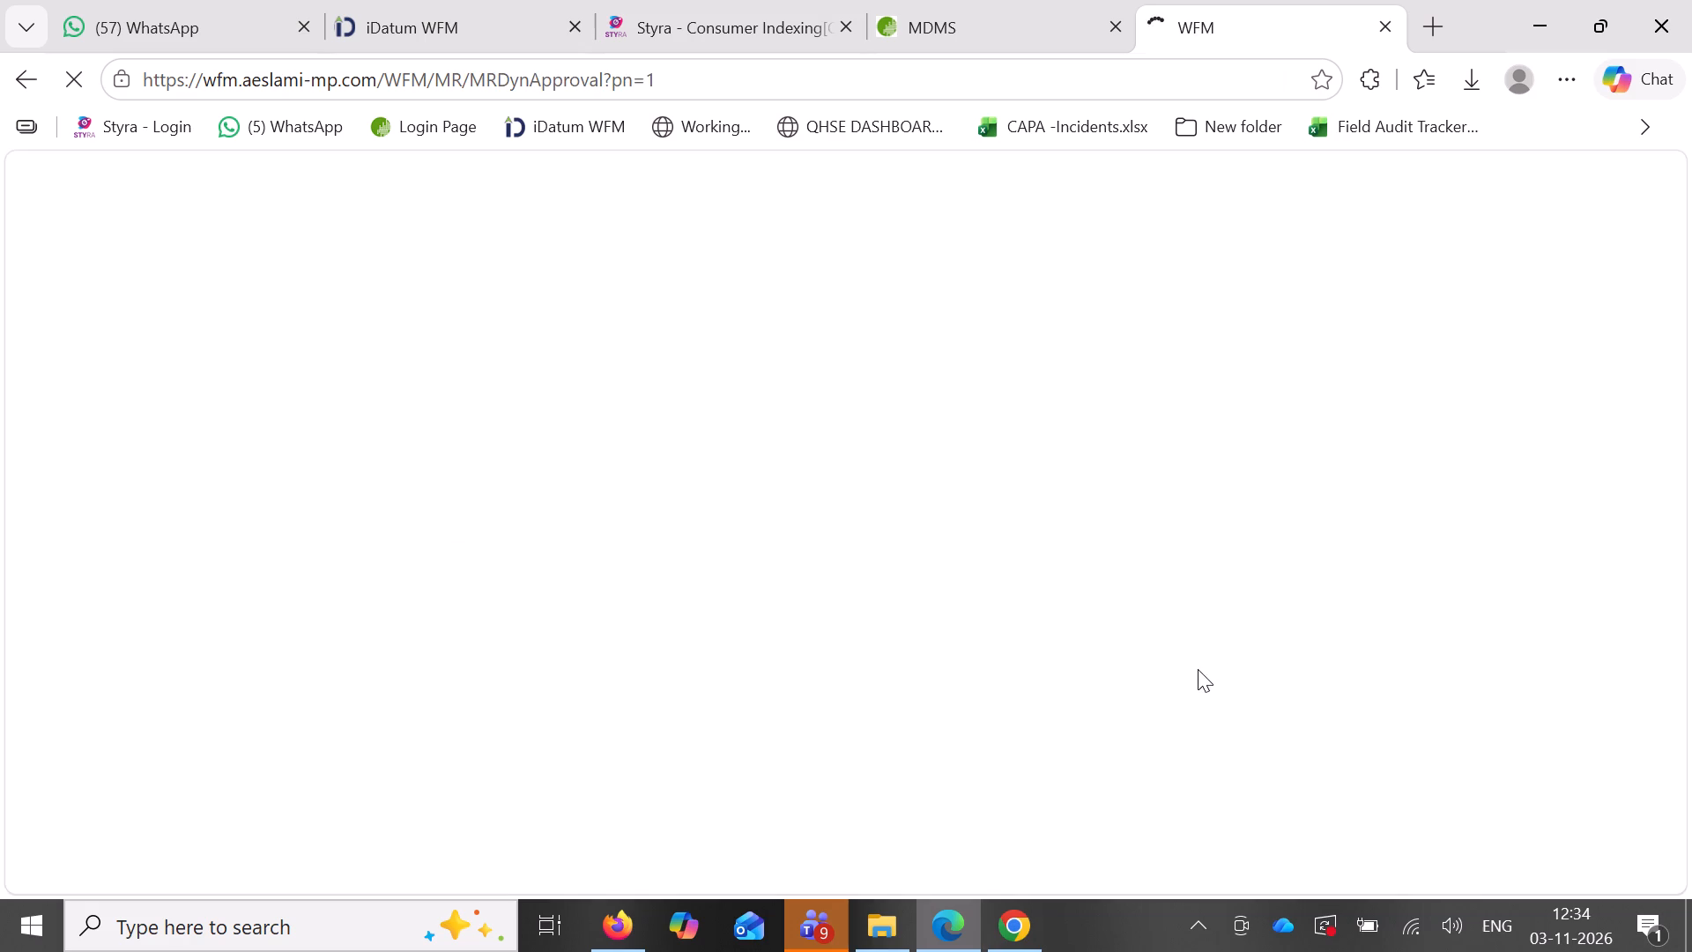
click(1194, 671)
Open the first survey now pending on the Sujapurkala DTR and check its Old Meter KWH Photo.
scroll(253, 622, down, 3)
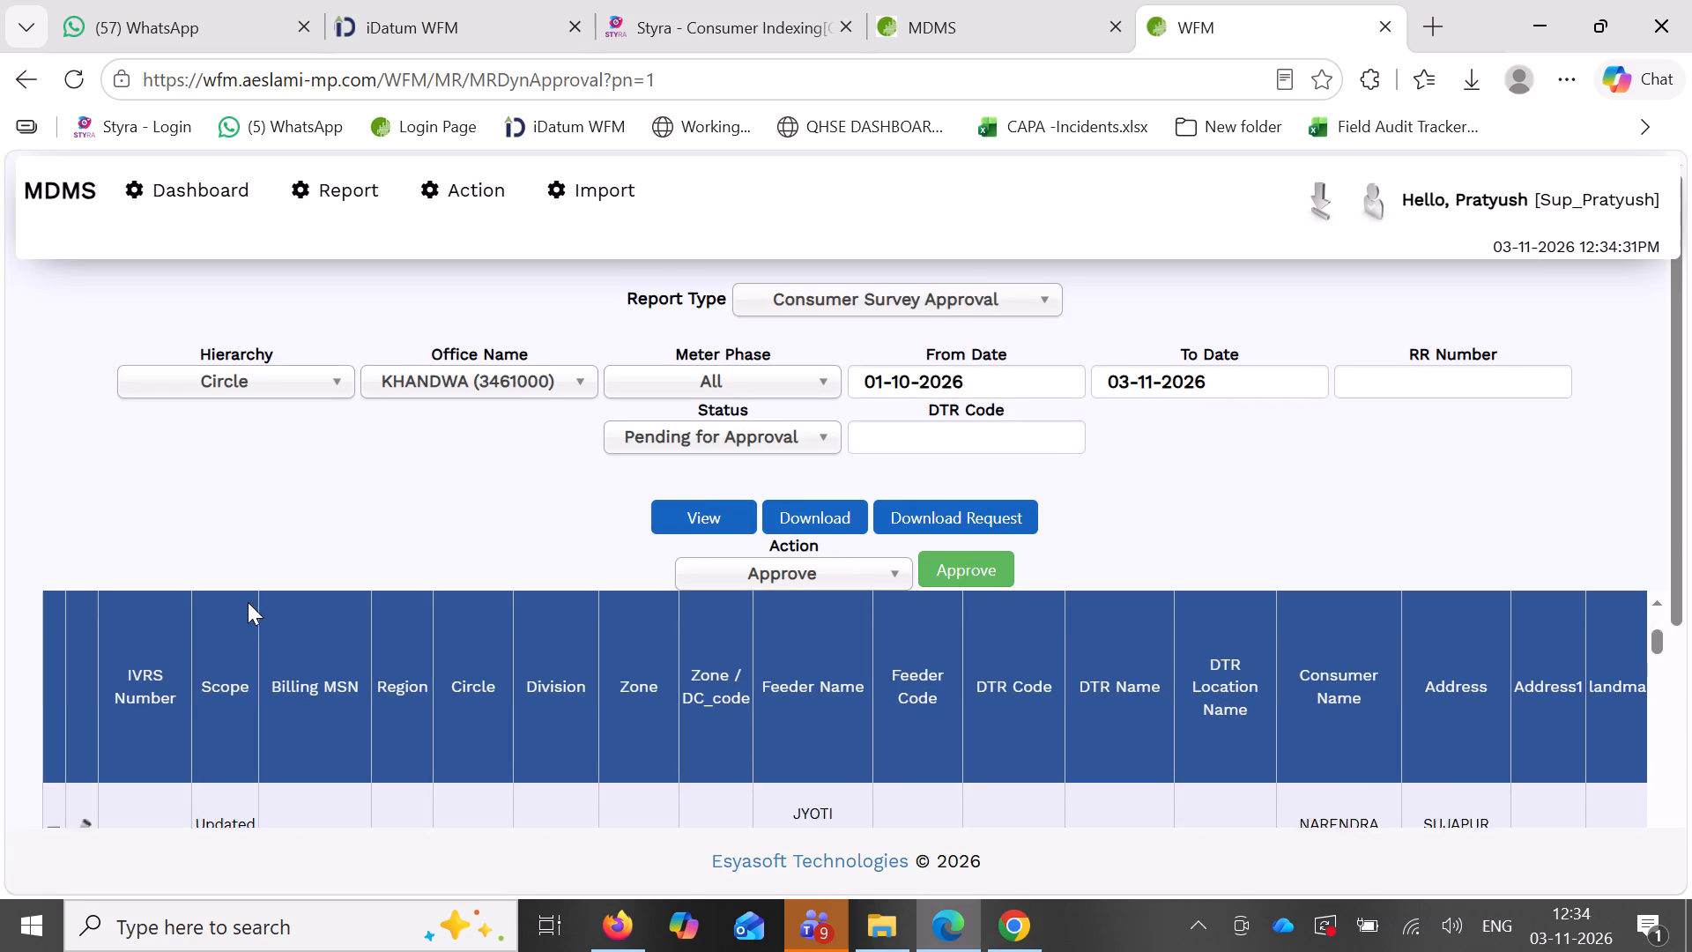
scroll(242, 654, up, 9)
scroll(281, 484, down, 4)
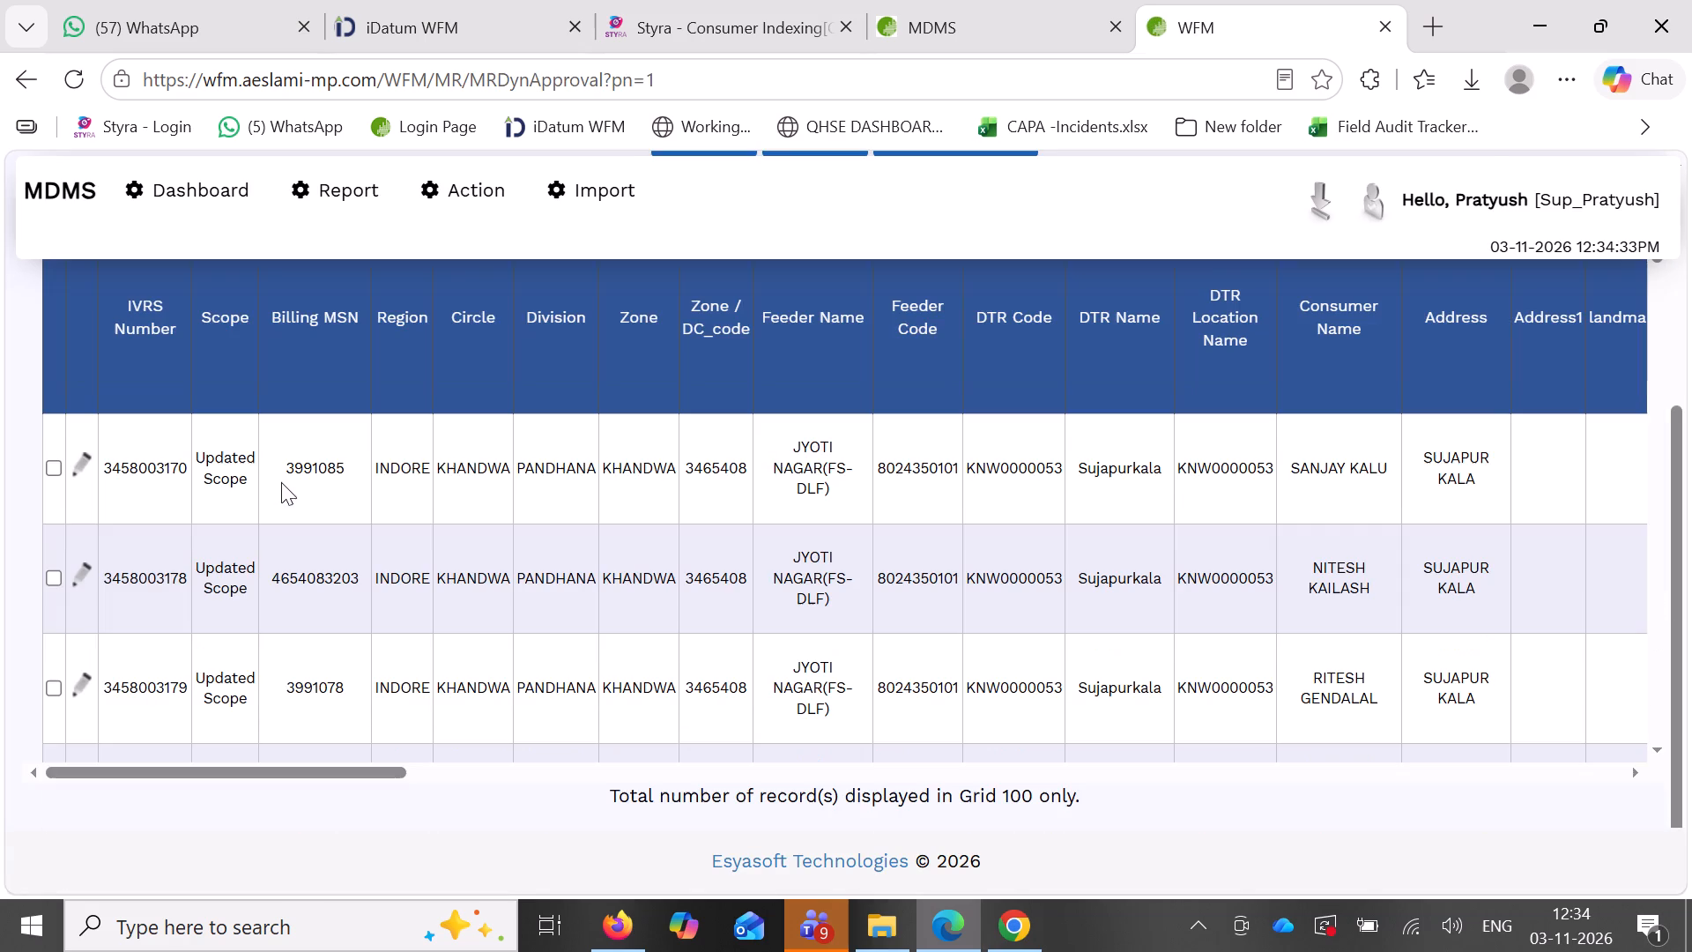
click(86, 457)
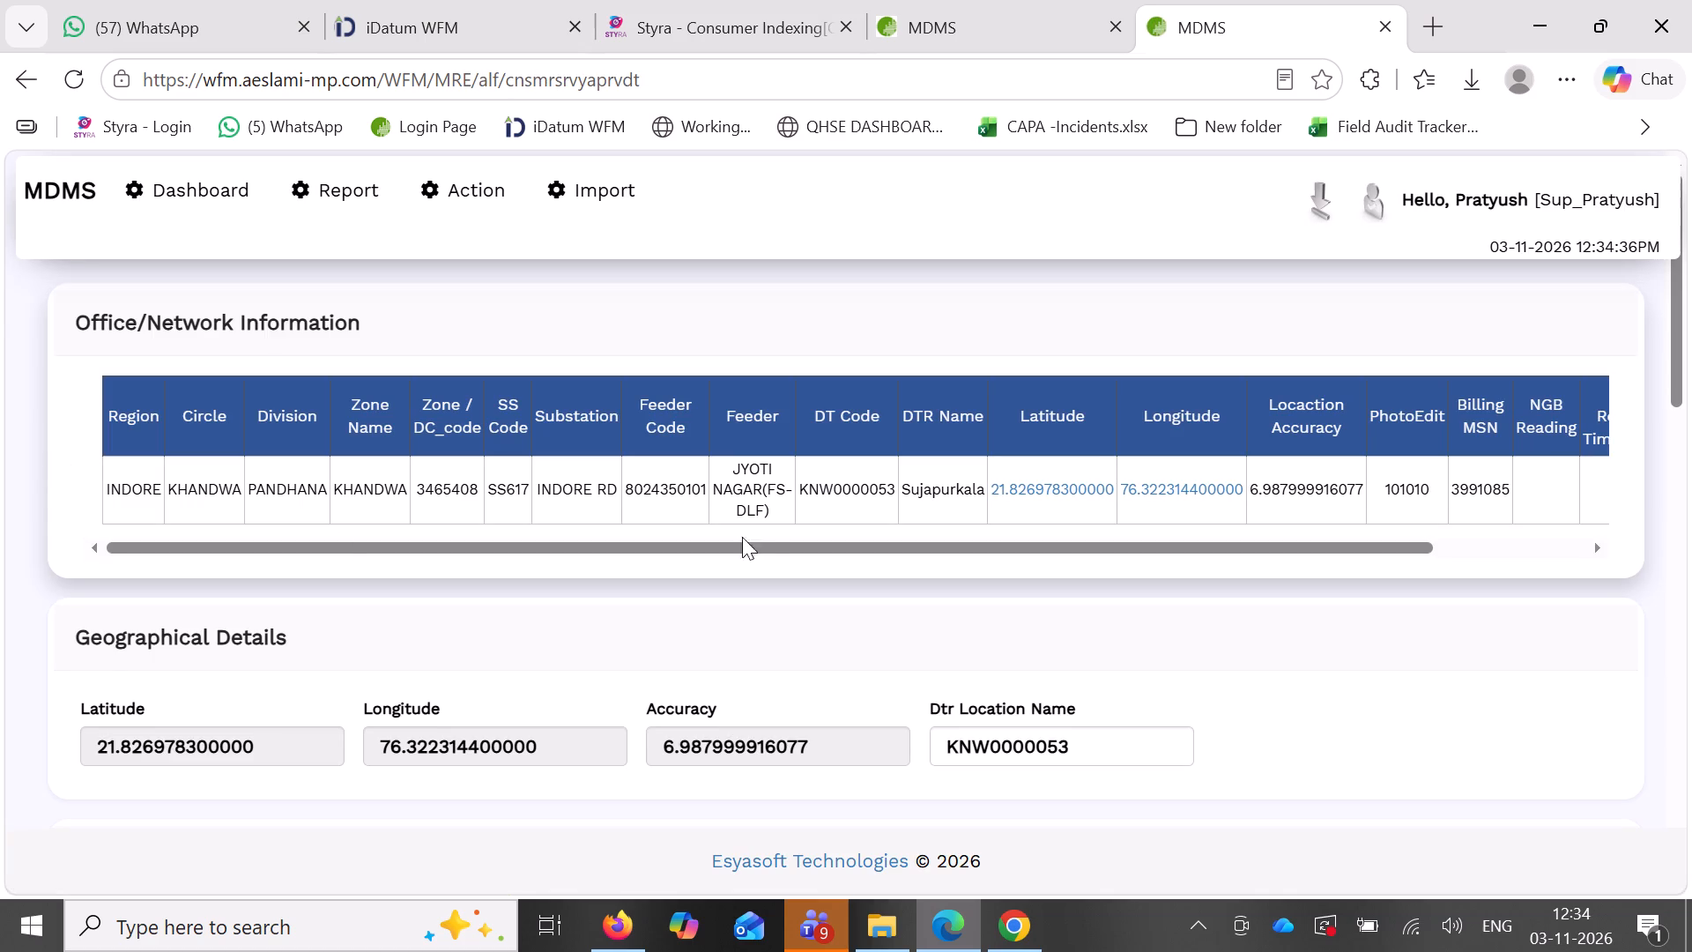
scroll(767, 547, down, 6)
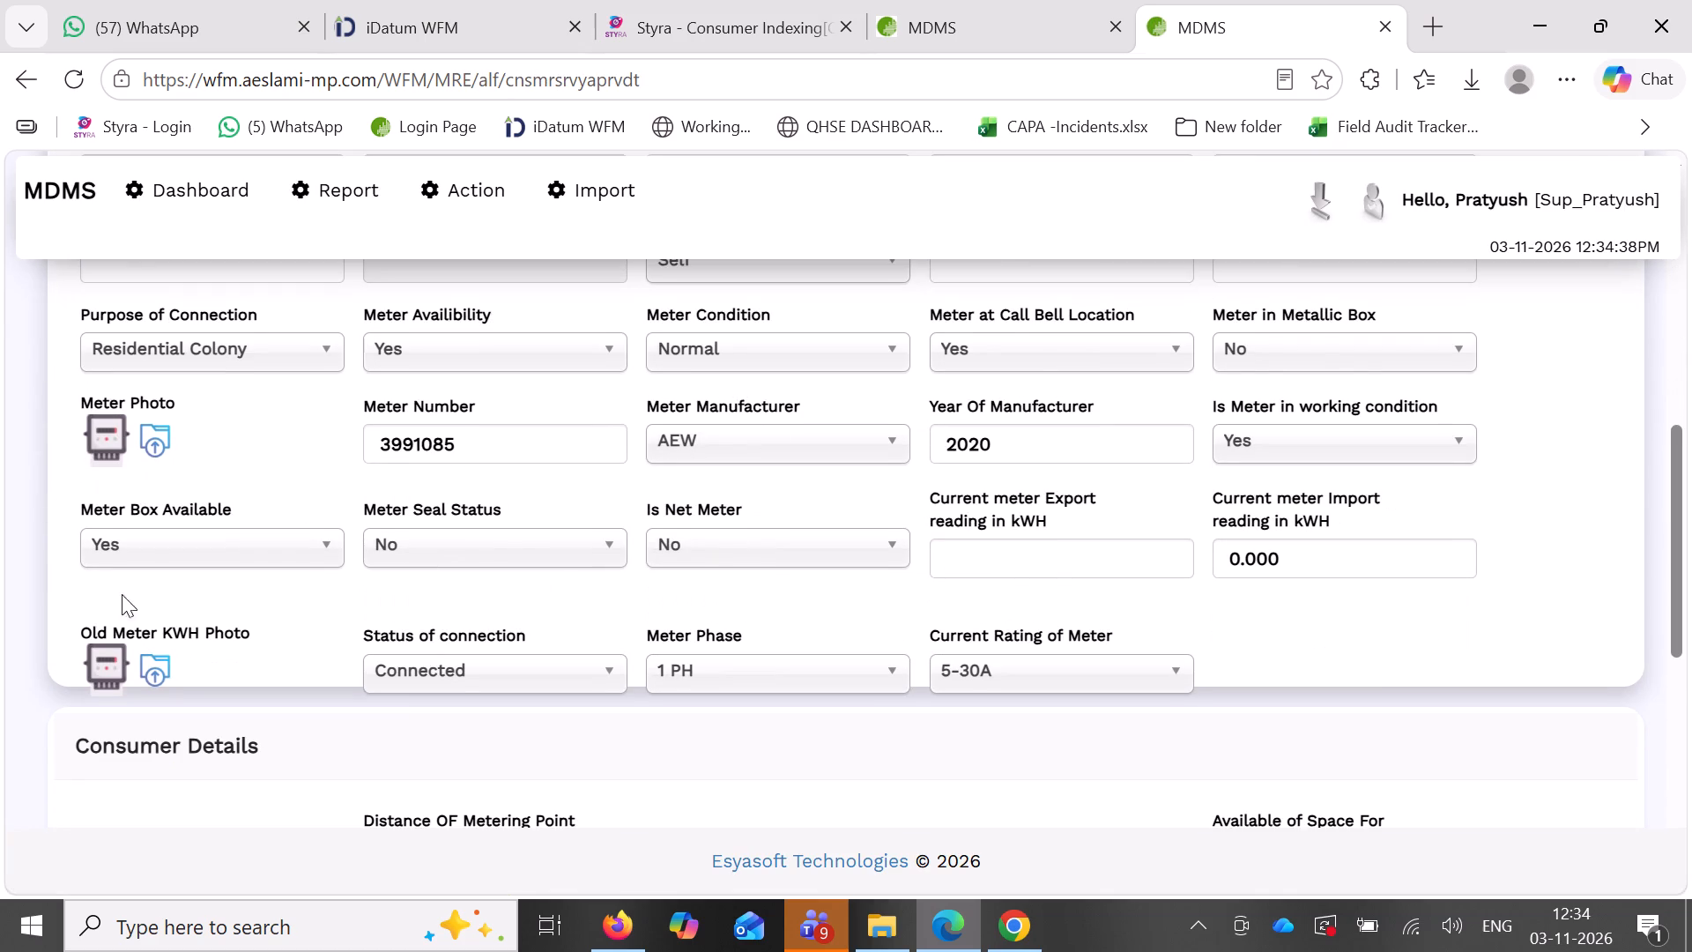
click(96, 674)
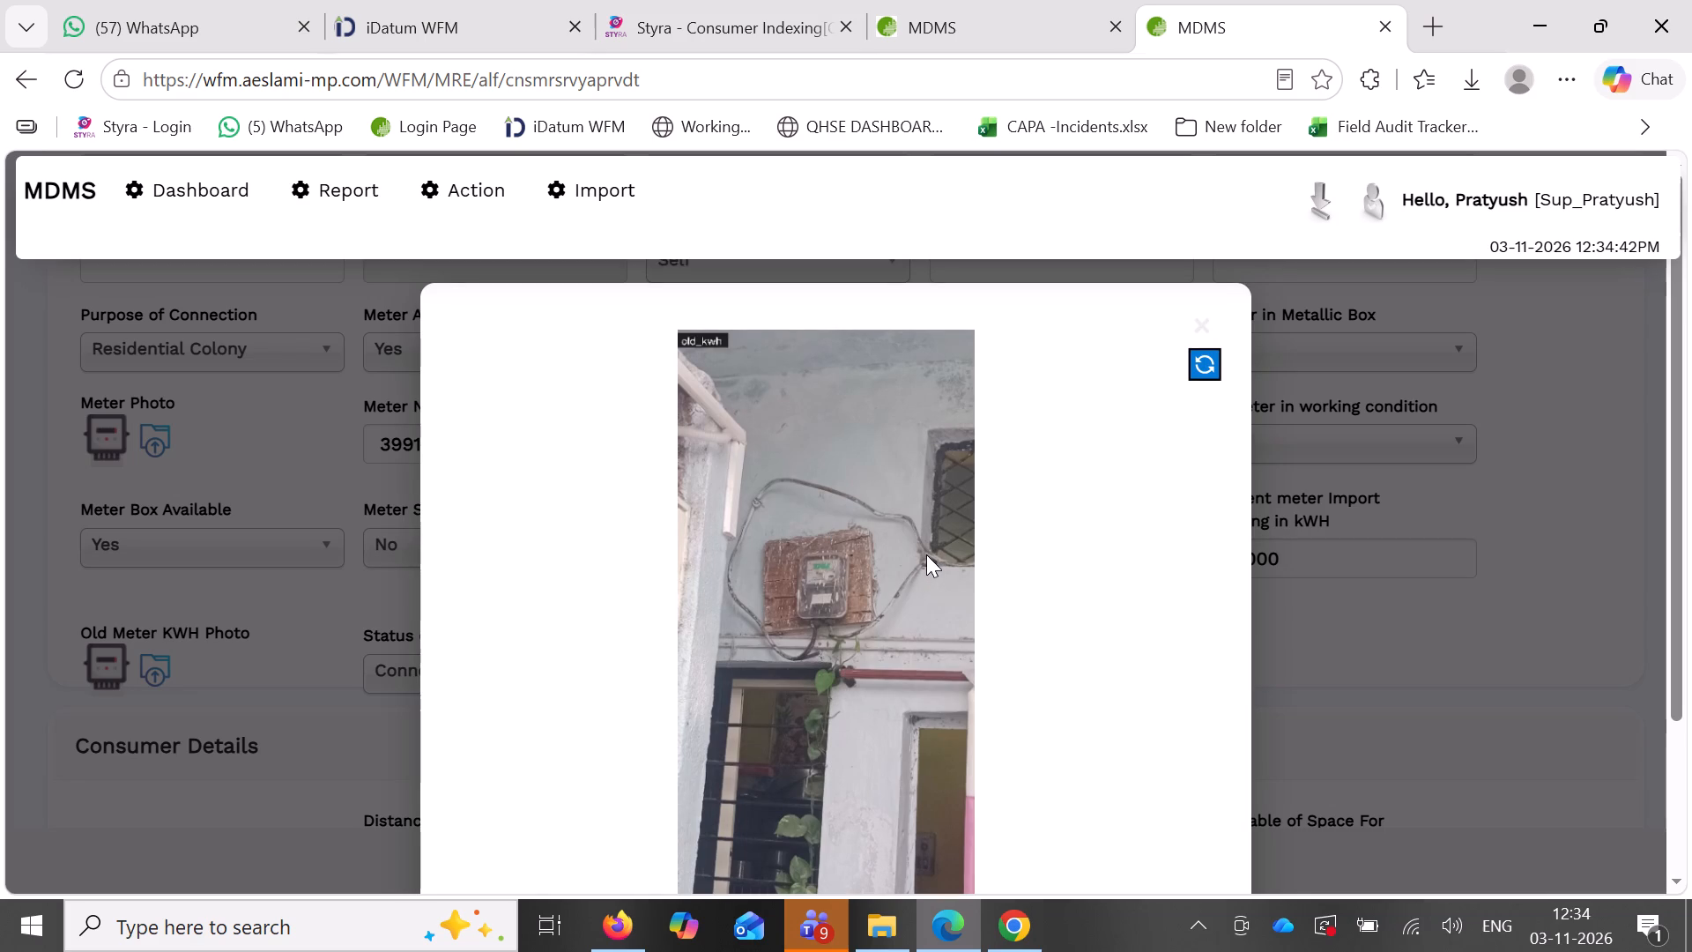
click(1199, 324)
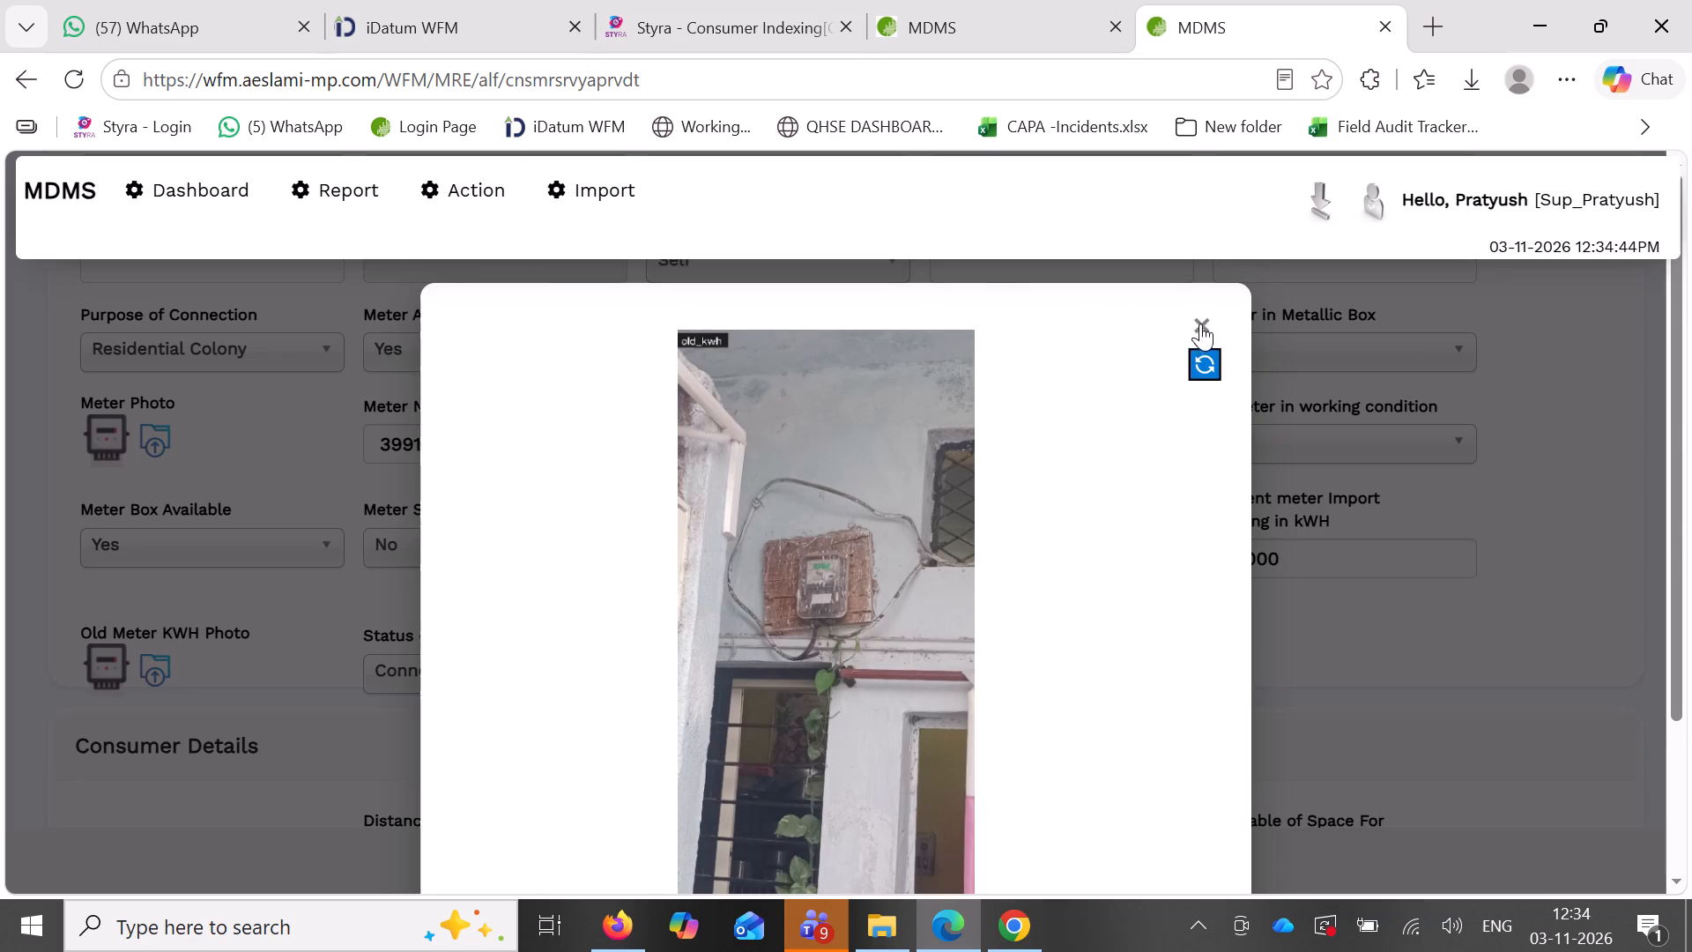
Approve the open survey of the AEW meter with the remark "ok" and return to the pending list.
scroll(536, 573, down, 2)
scroll(837, 606, down, 3)
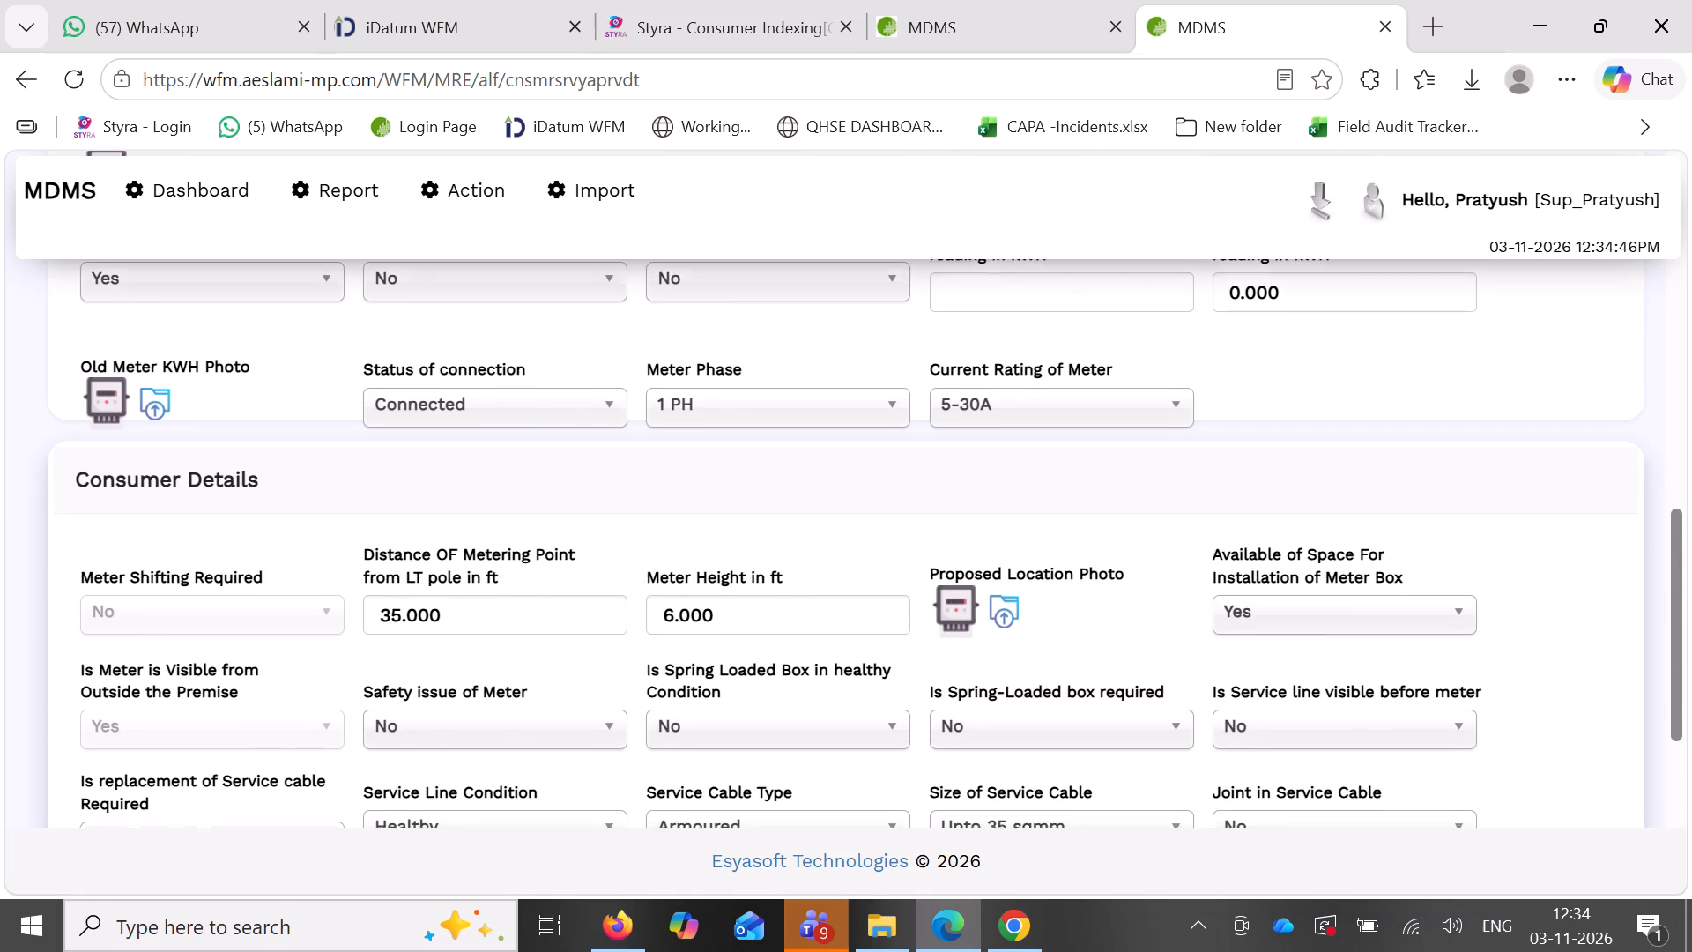
scroll(840, 608, down, 3)
click(826, 679)
text(ok)
click(899, 770)
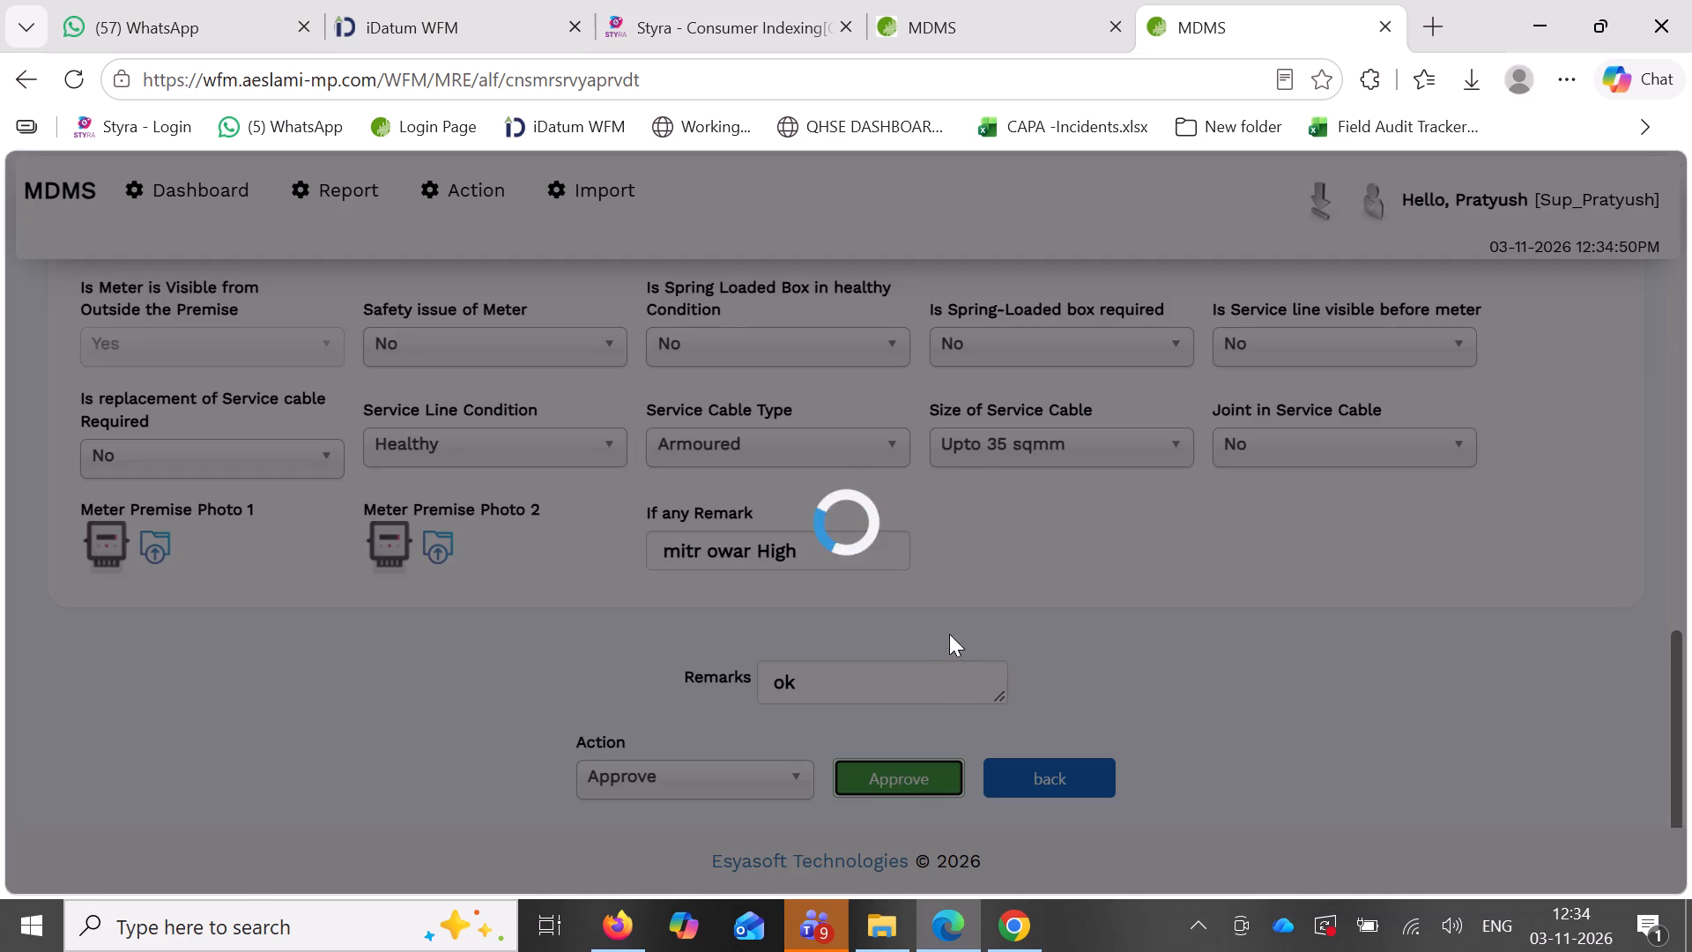
click(1176, 643)
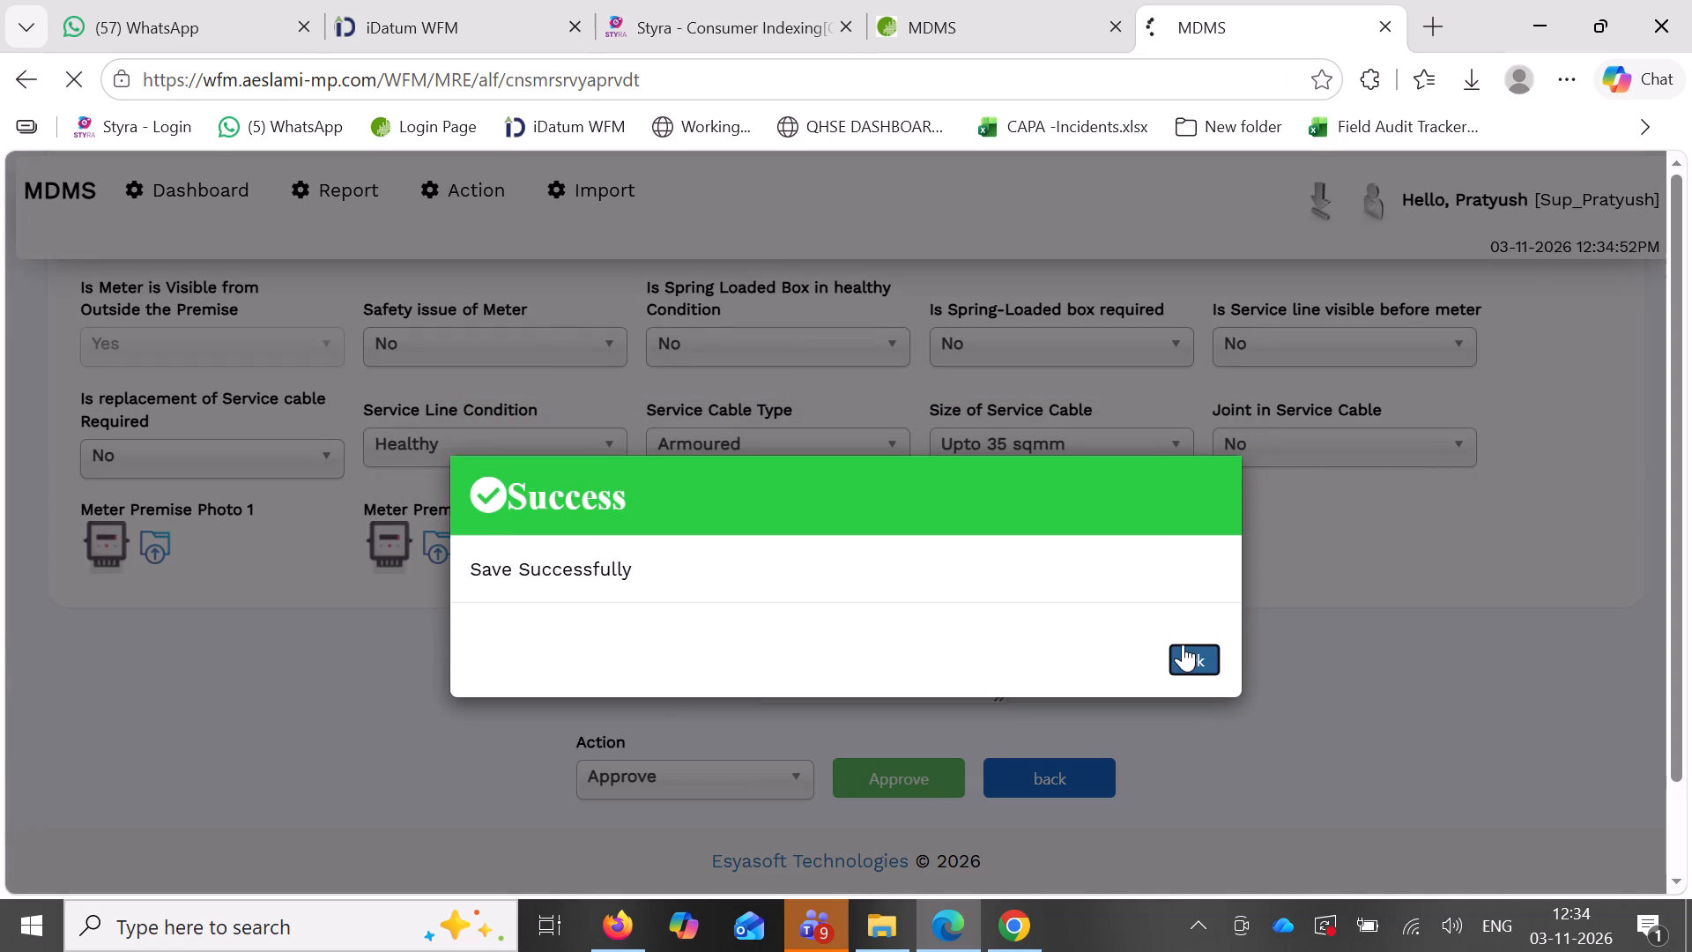
click(1183, 644)
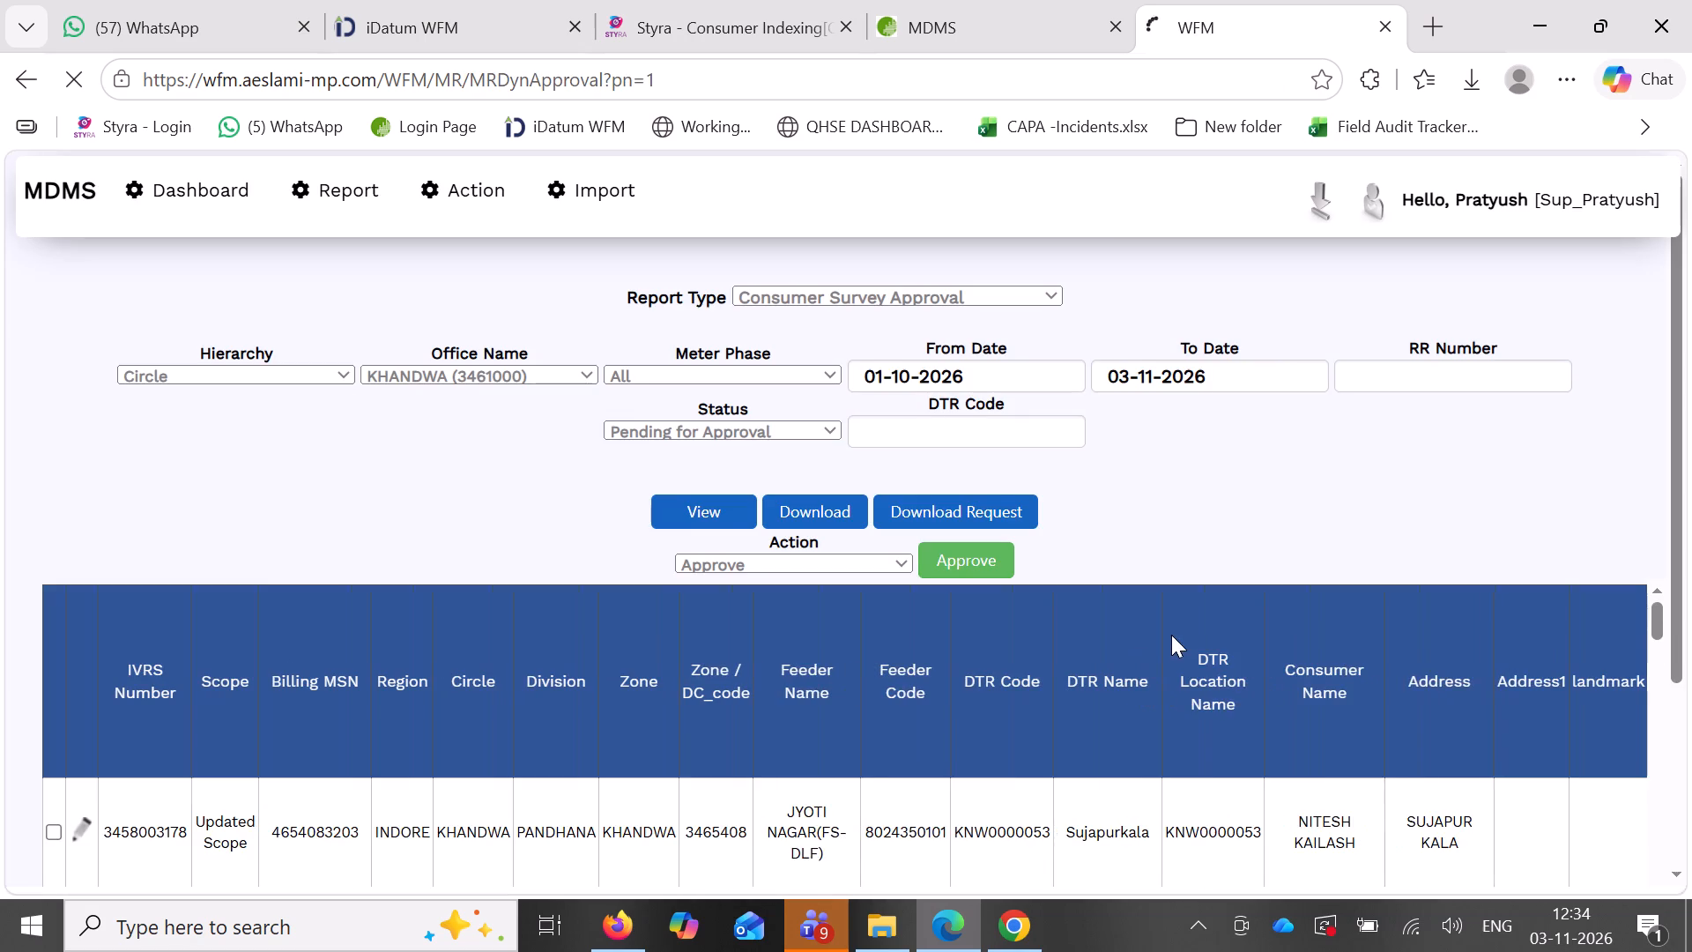
Open the next pending survey on the Sujapurkala DTR and check its Meter Photo and Old Meter KWH Photo.
scroll(620, 528, down, 3)
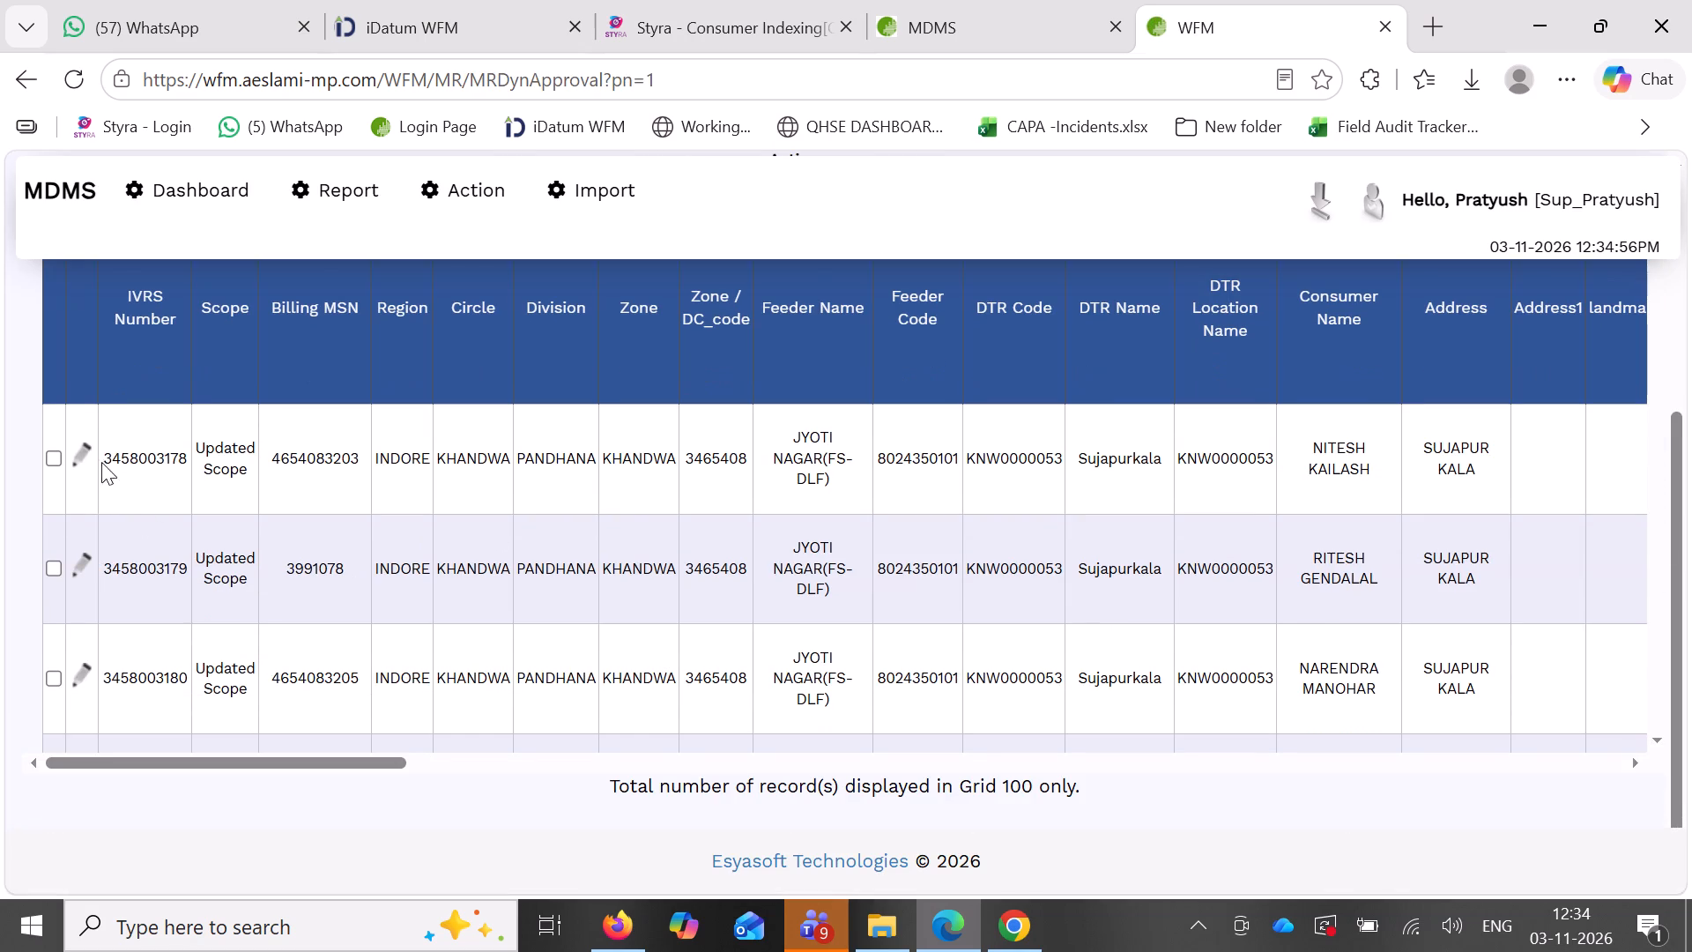
click(84, 453)
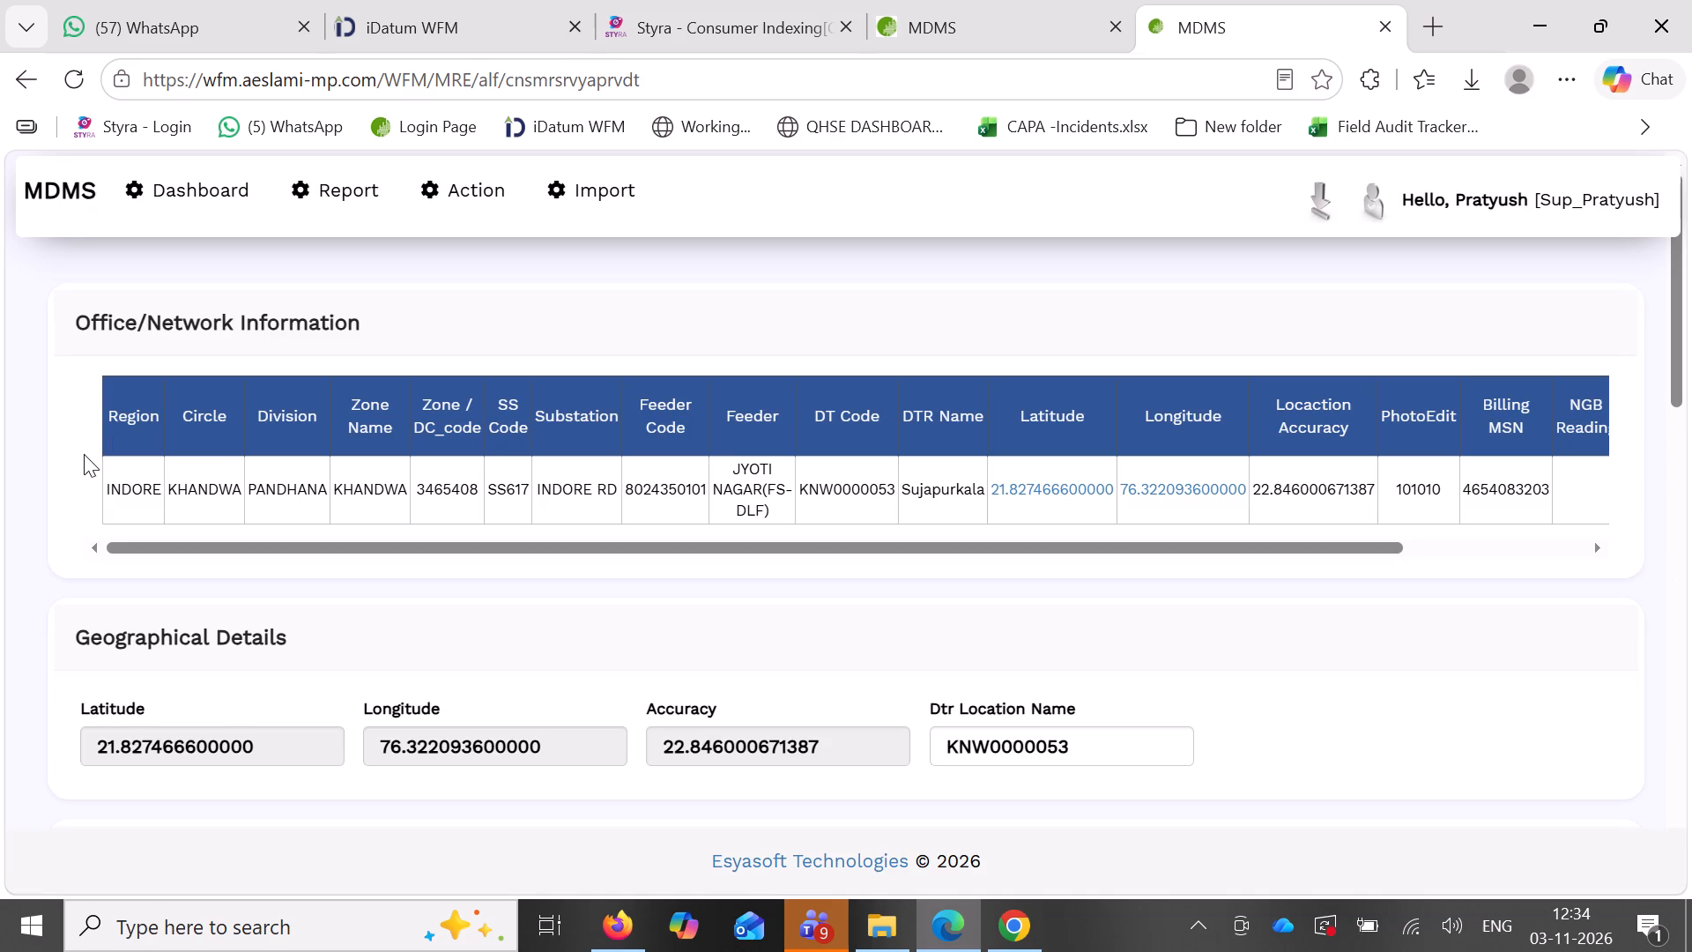
scroll(266, 464, down, 2)
scroll(607, 564, down, 3)
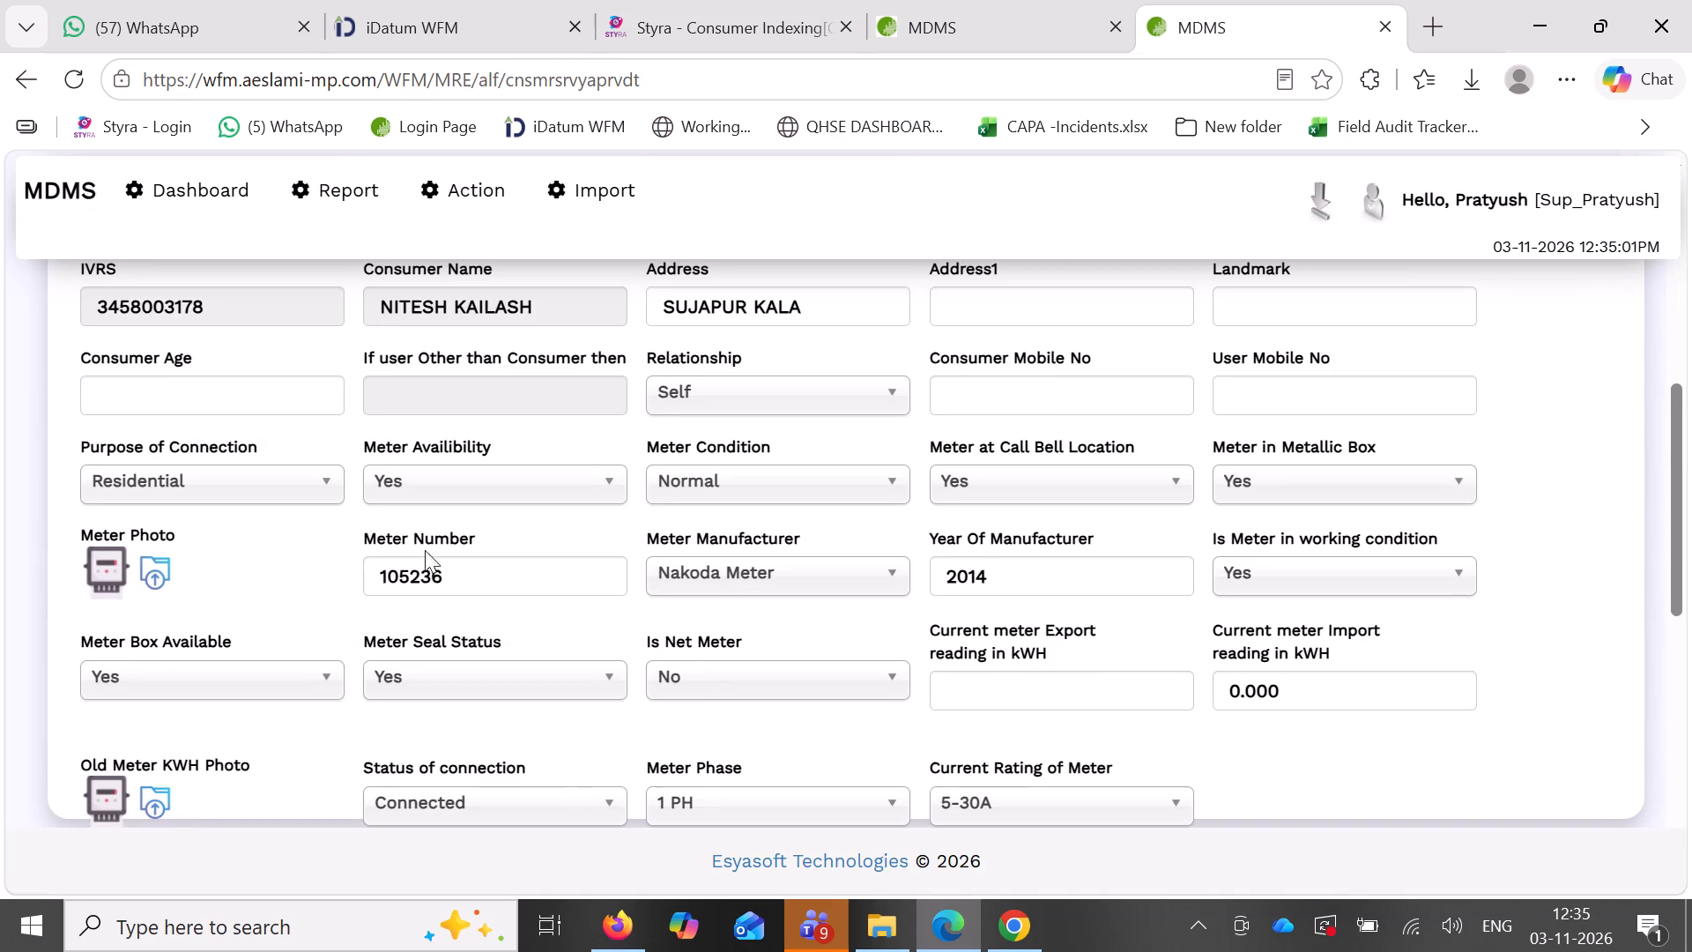
click(109, 561)
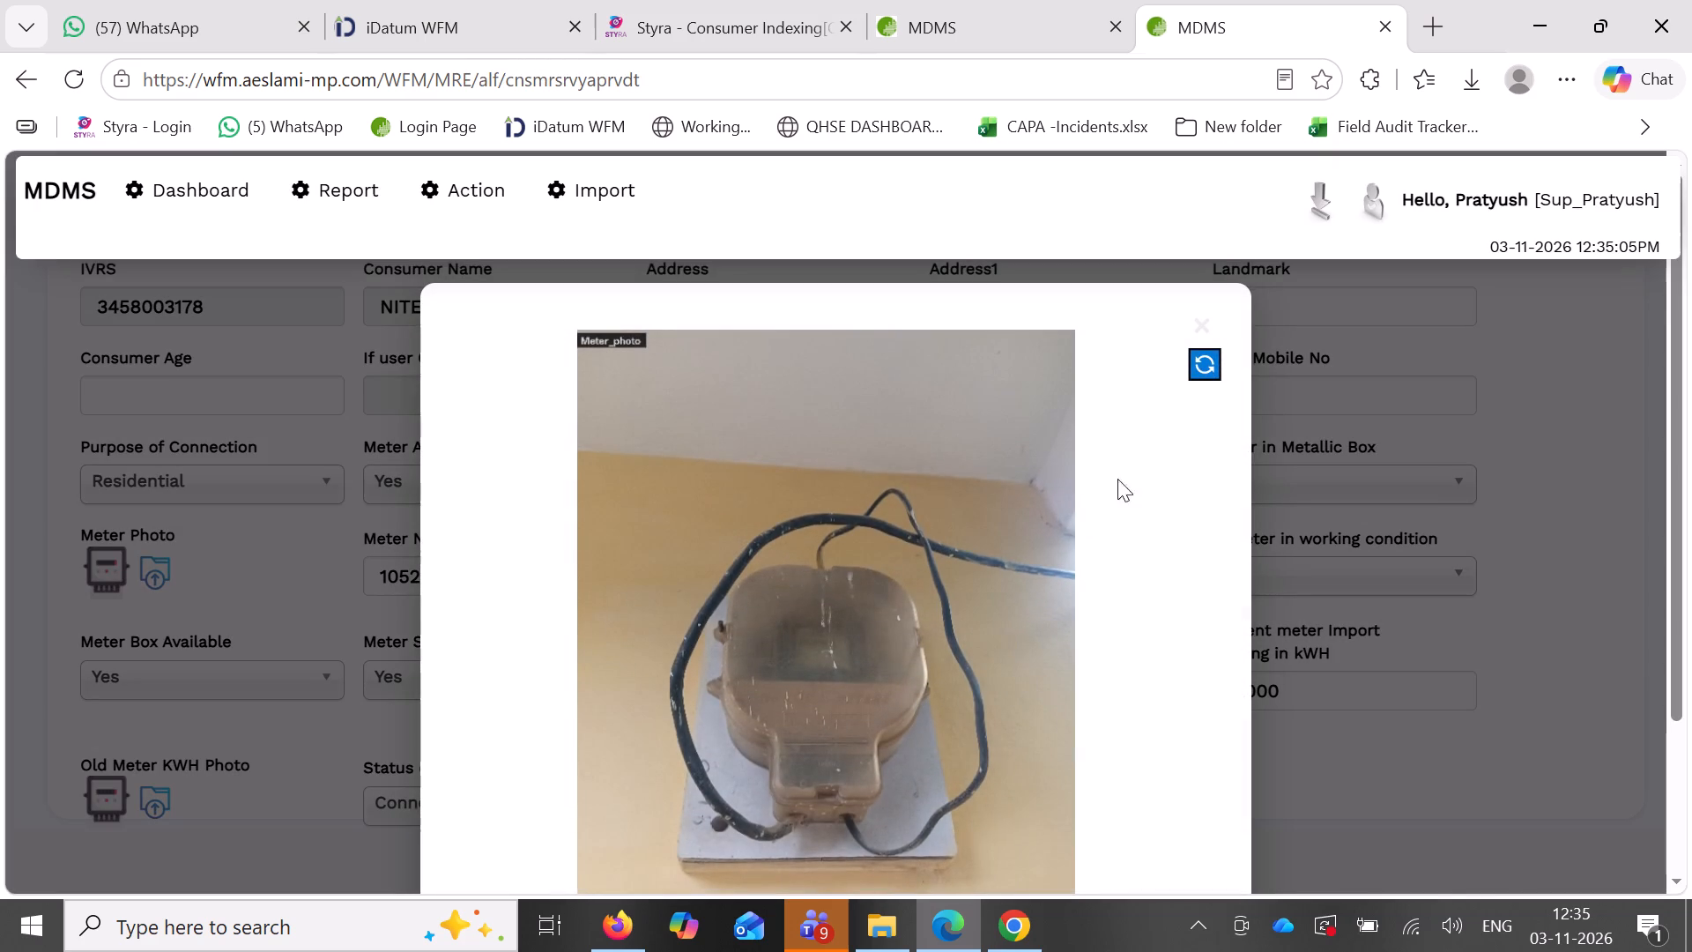
click(1204, 326)
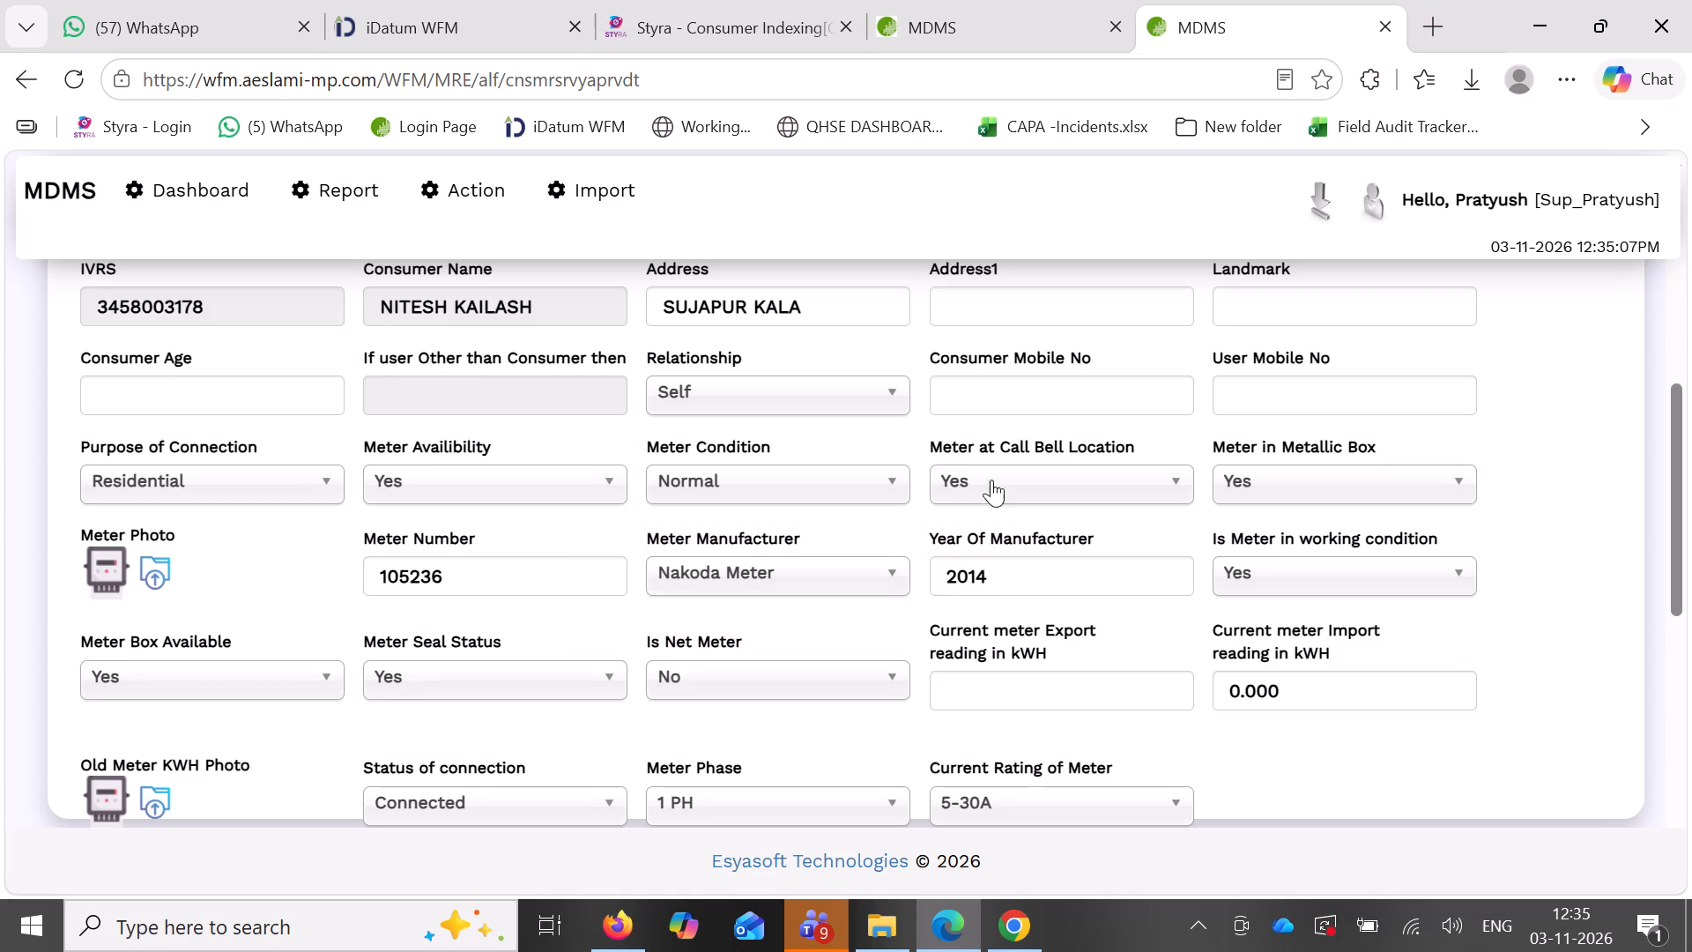
click(96, 803)
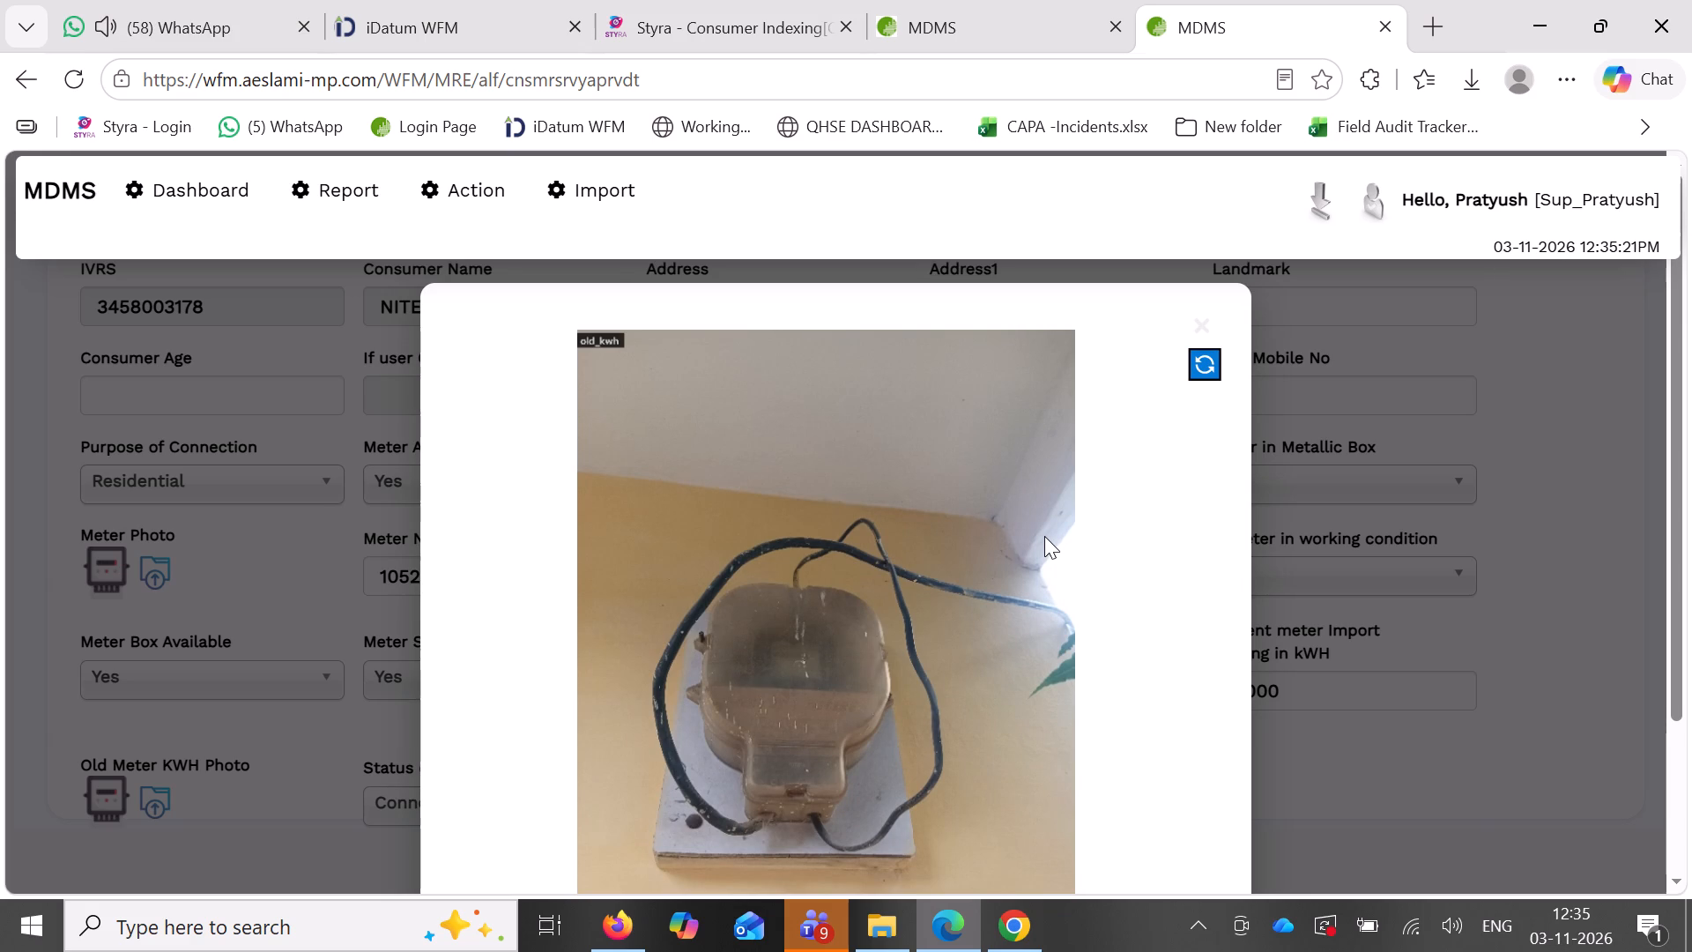
scroll(990, 454, down, 5)
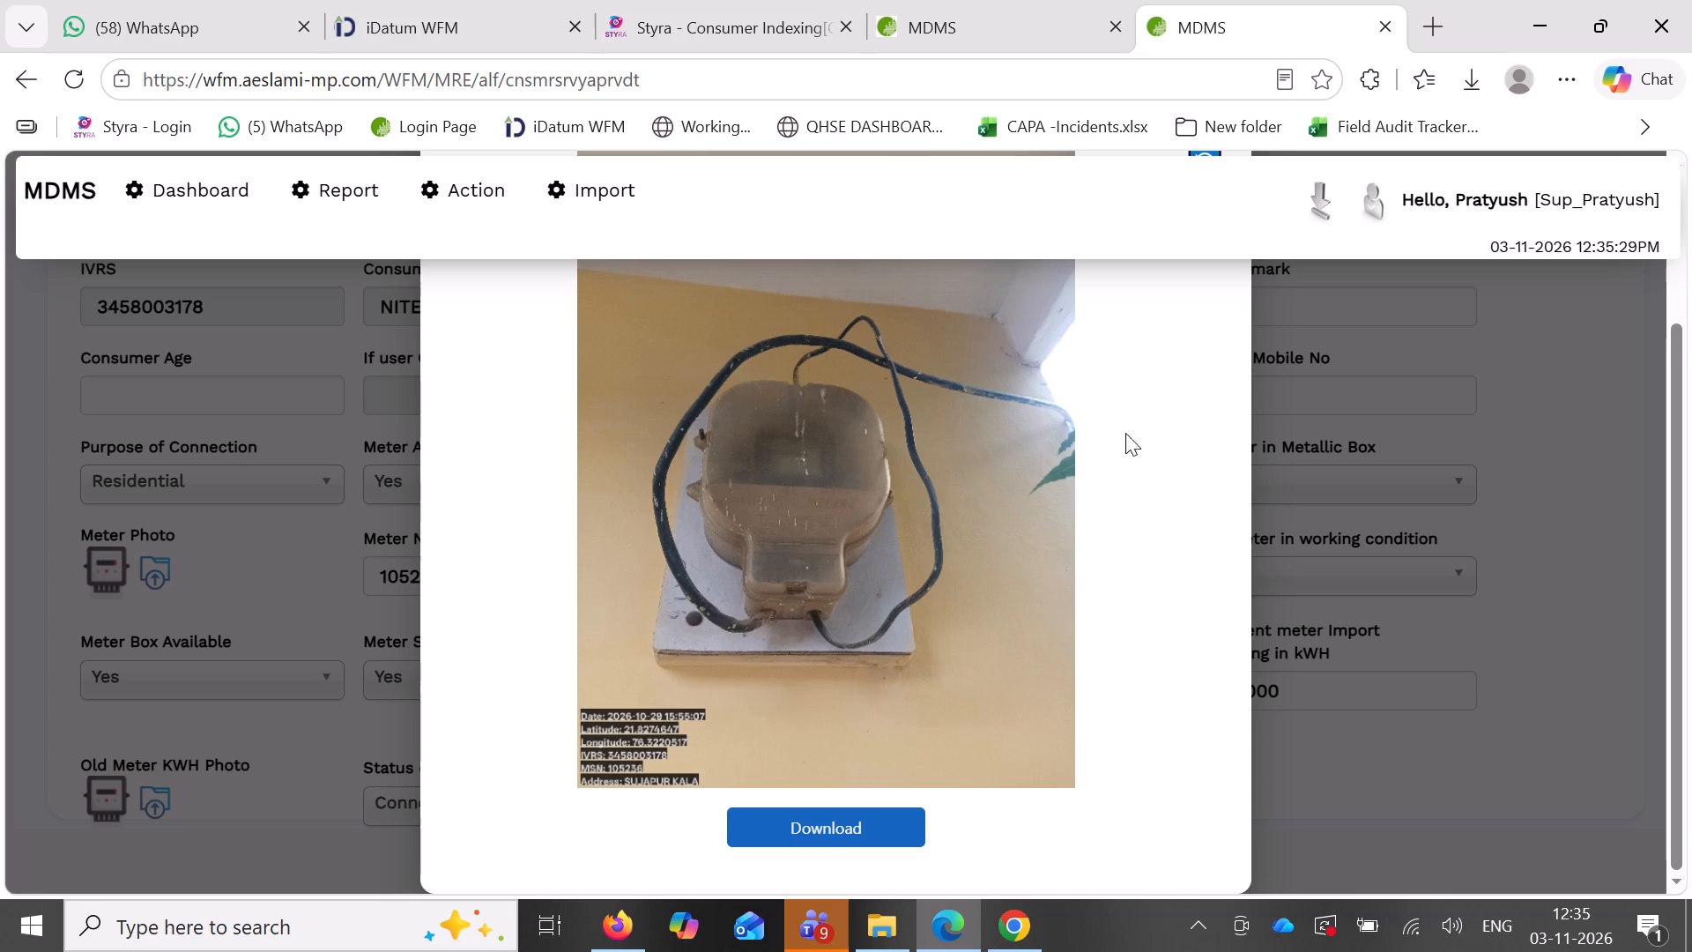
scroll(1169, 436, up, 5)
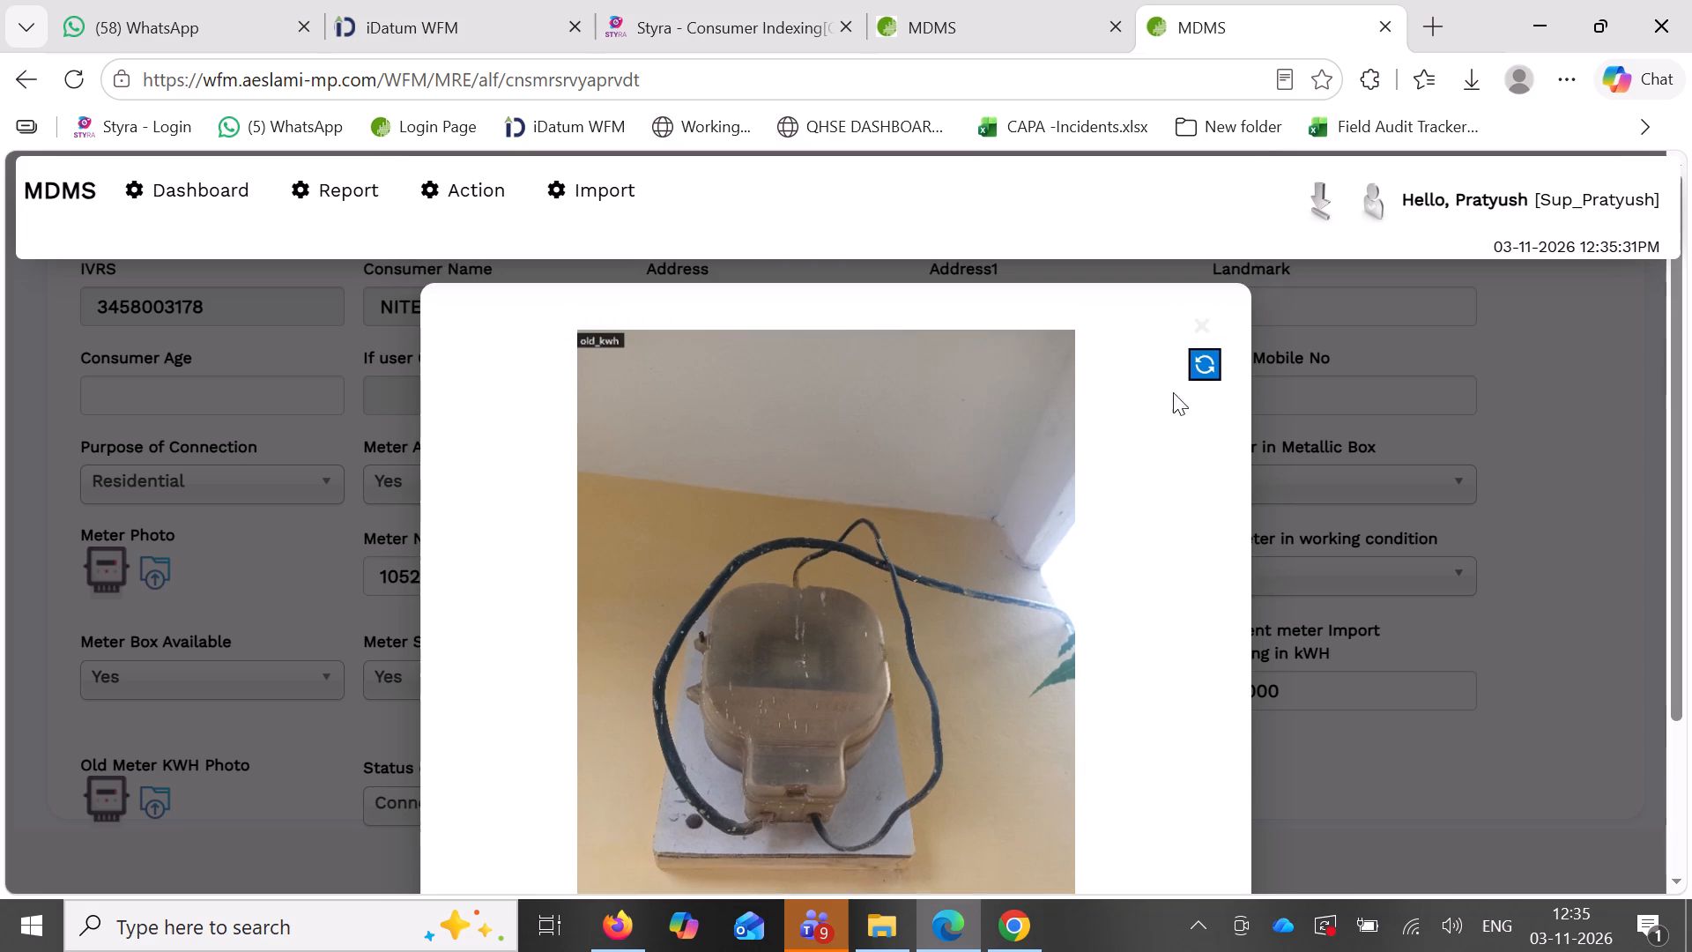
click(1199, 339)
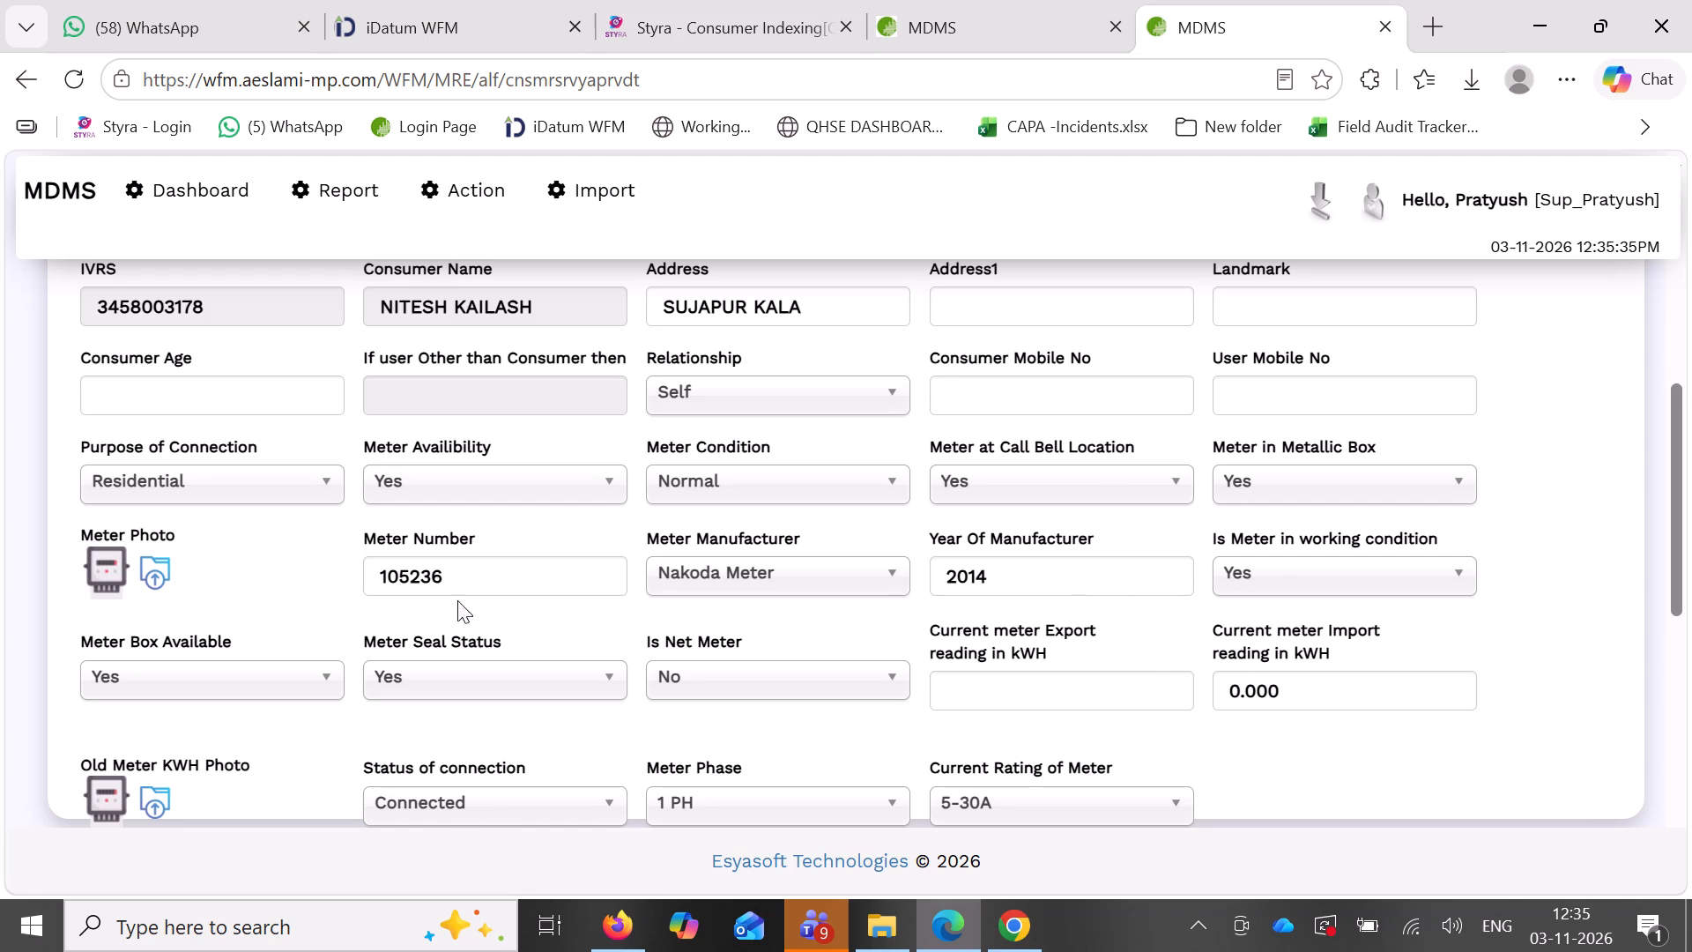
Approve the open survey of the Nakoda meter with the remark "ok" and return to the pending list.
scroll(530, 585, down, 4)
scroll(800, 614, down, 6)
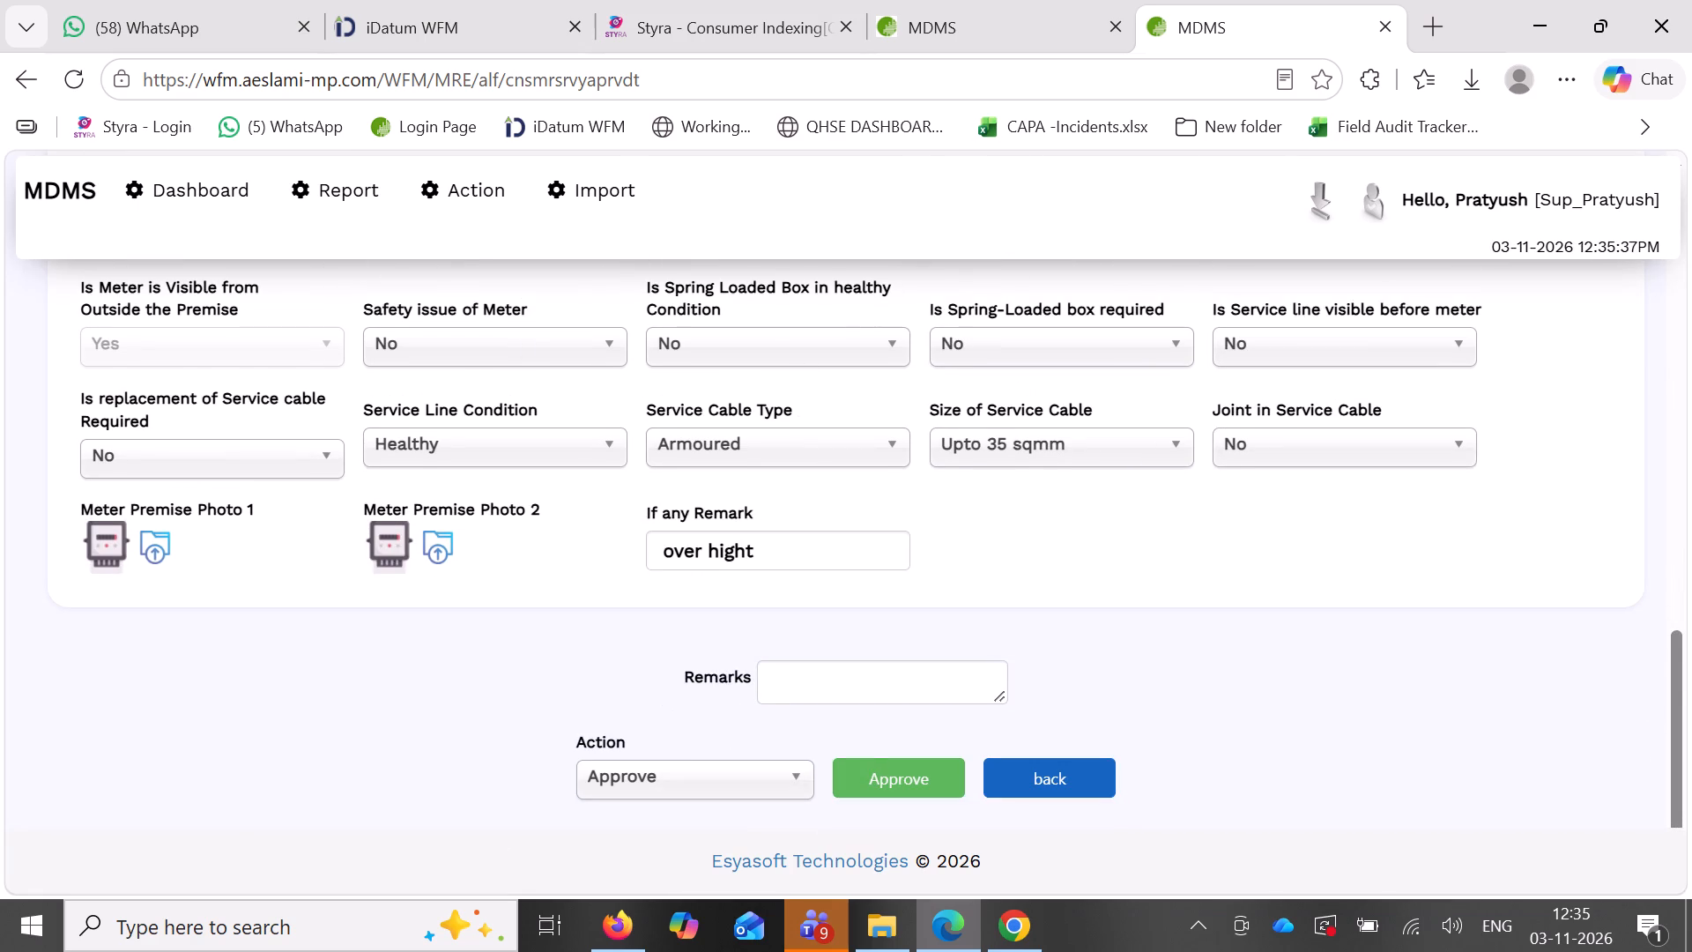
click(794, 697)
text(ok)
key(Return)
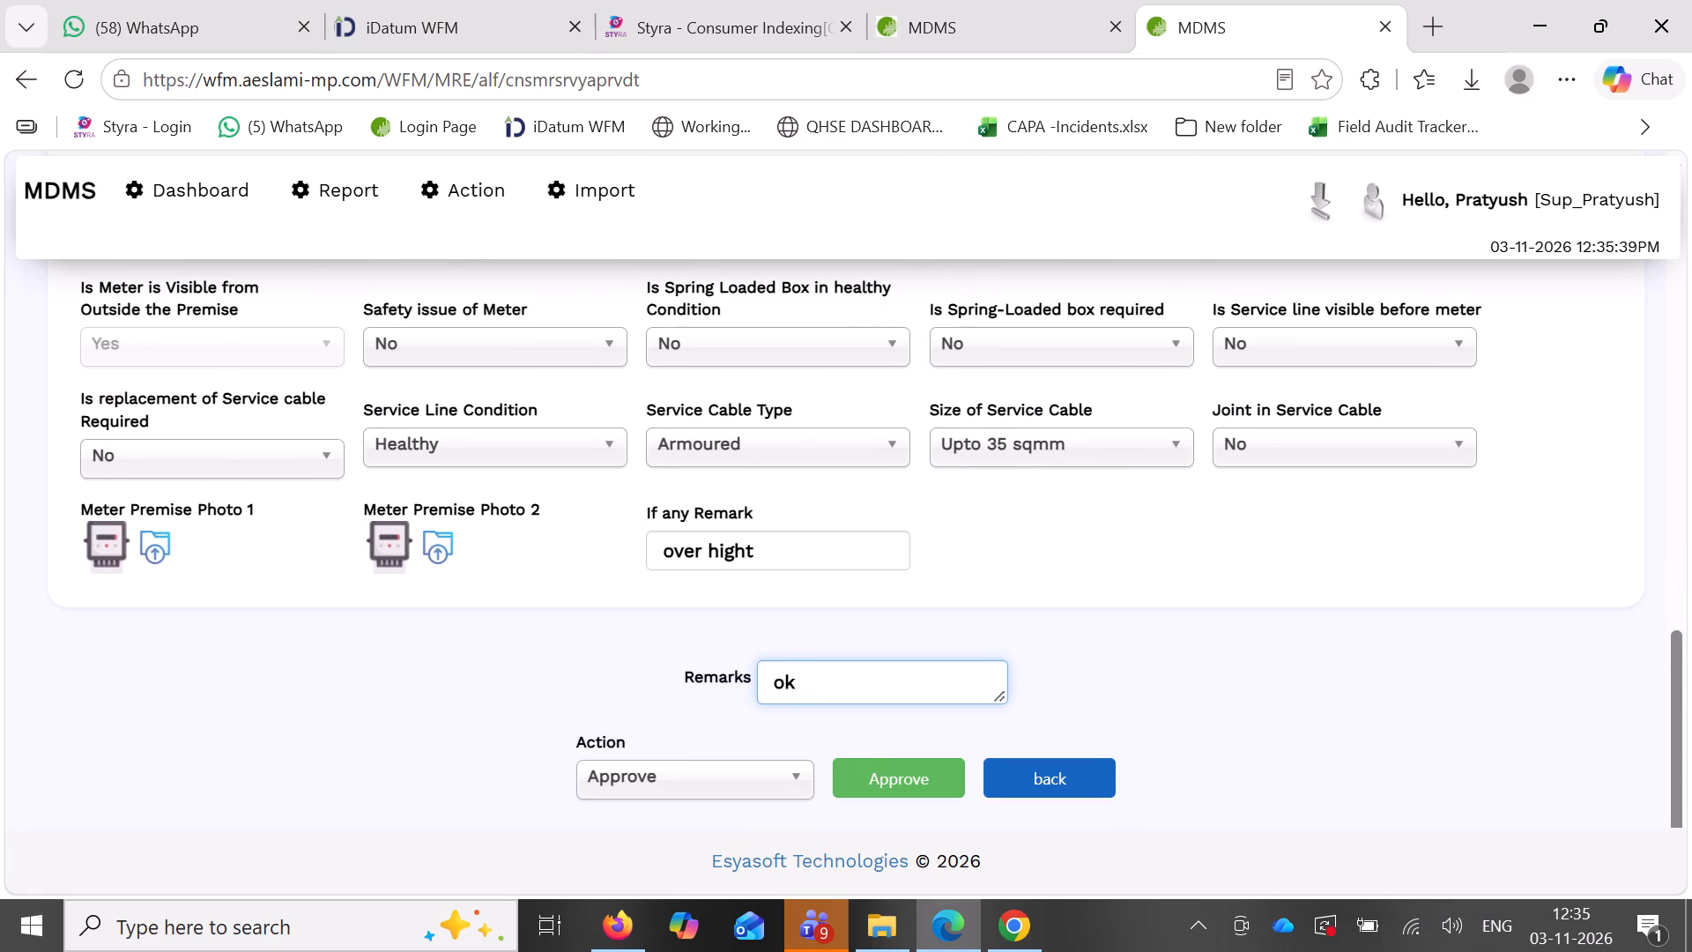
key(BackSpace)
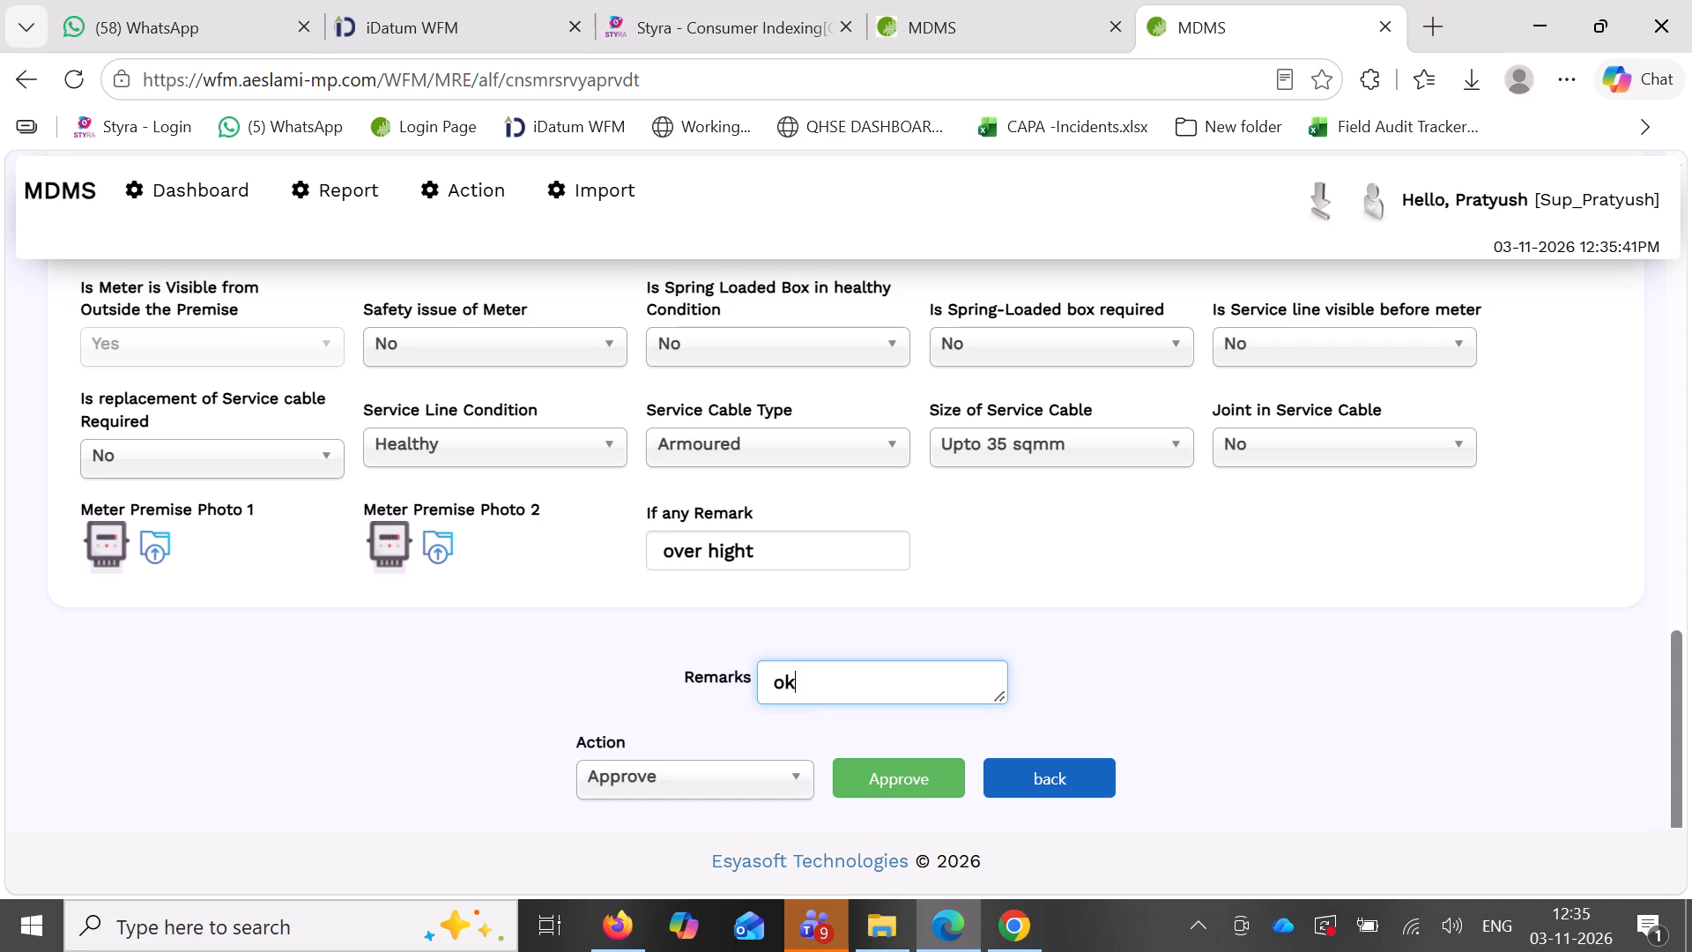
key(Tab)
key(Tab)
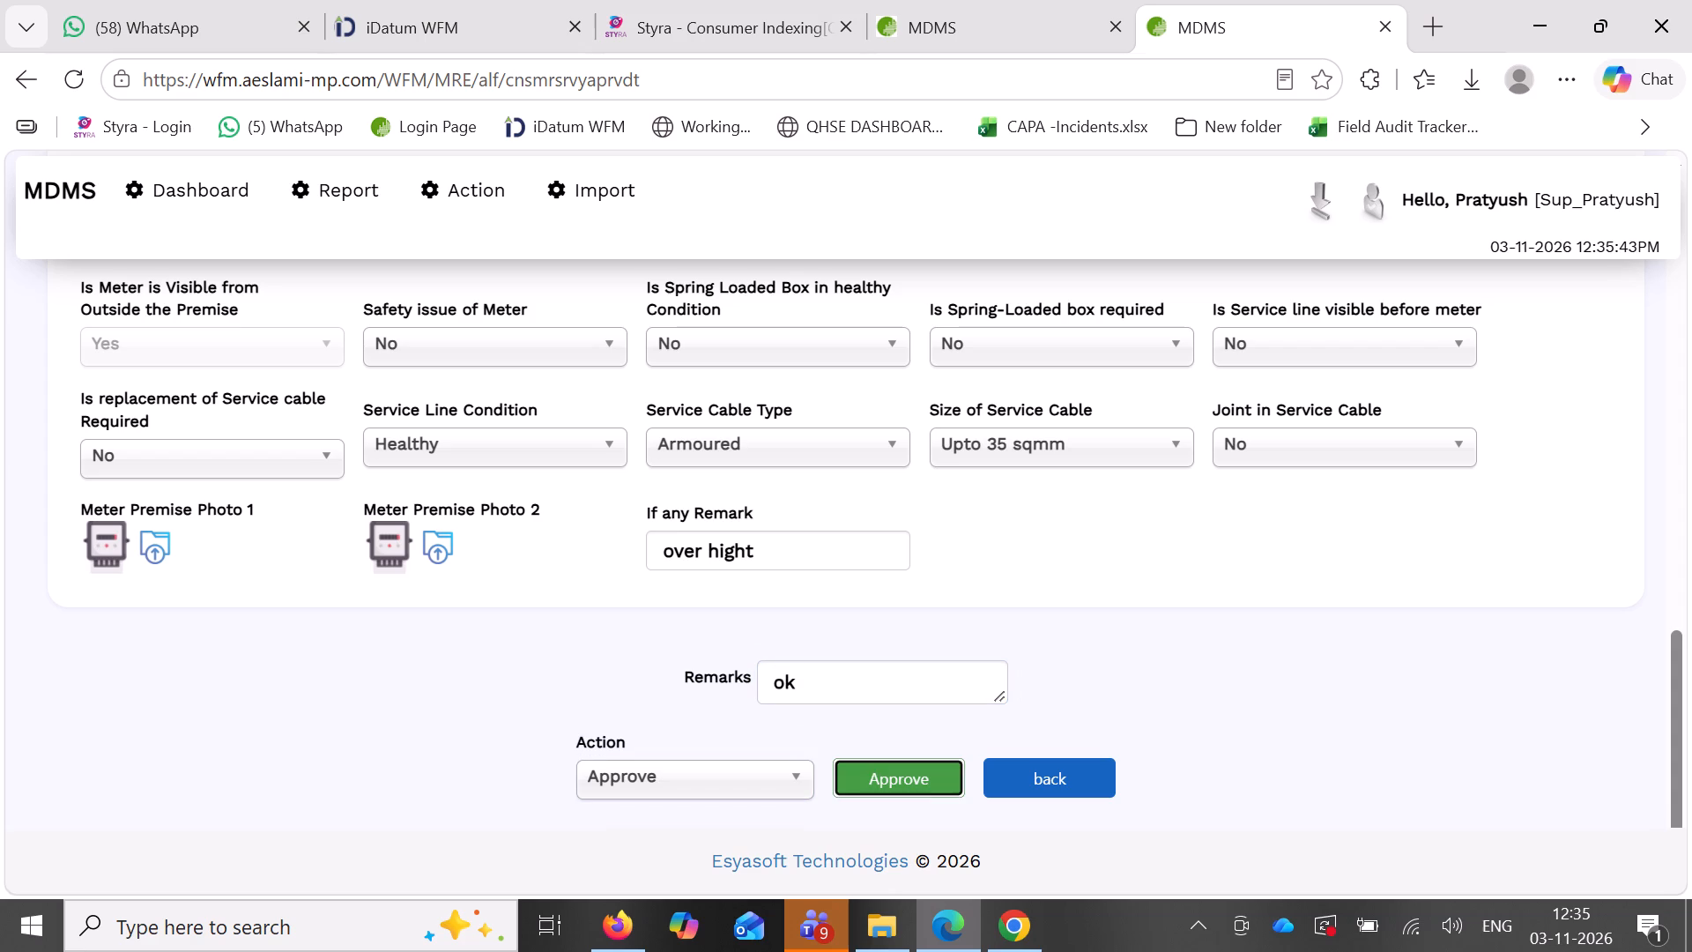
key(Return)
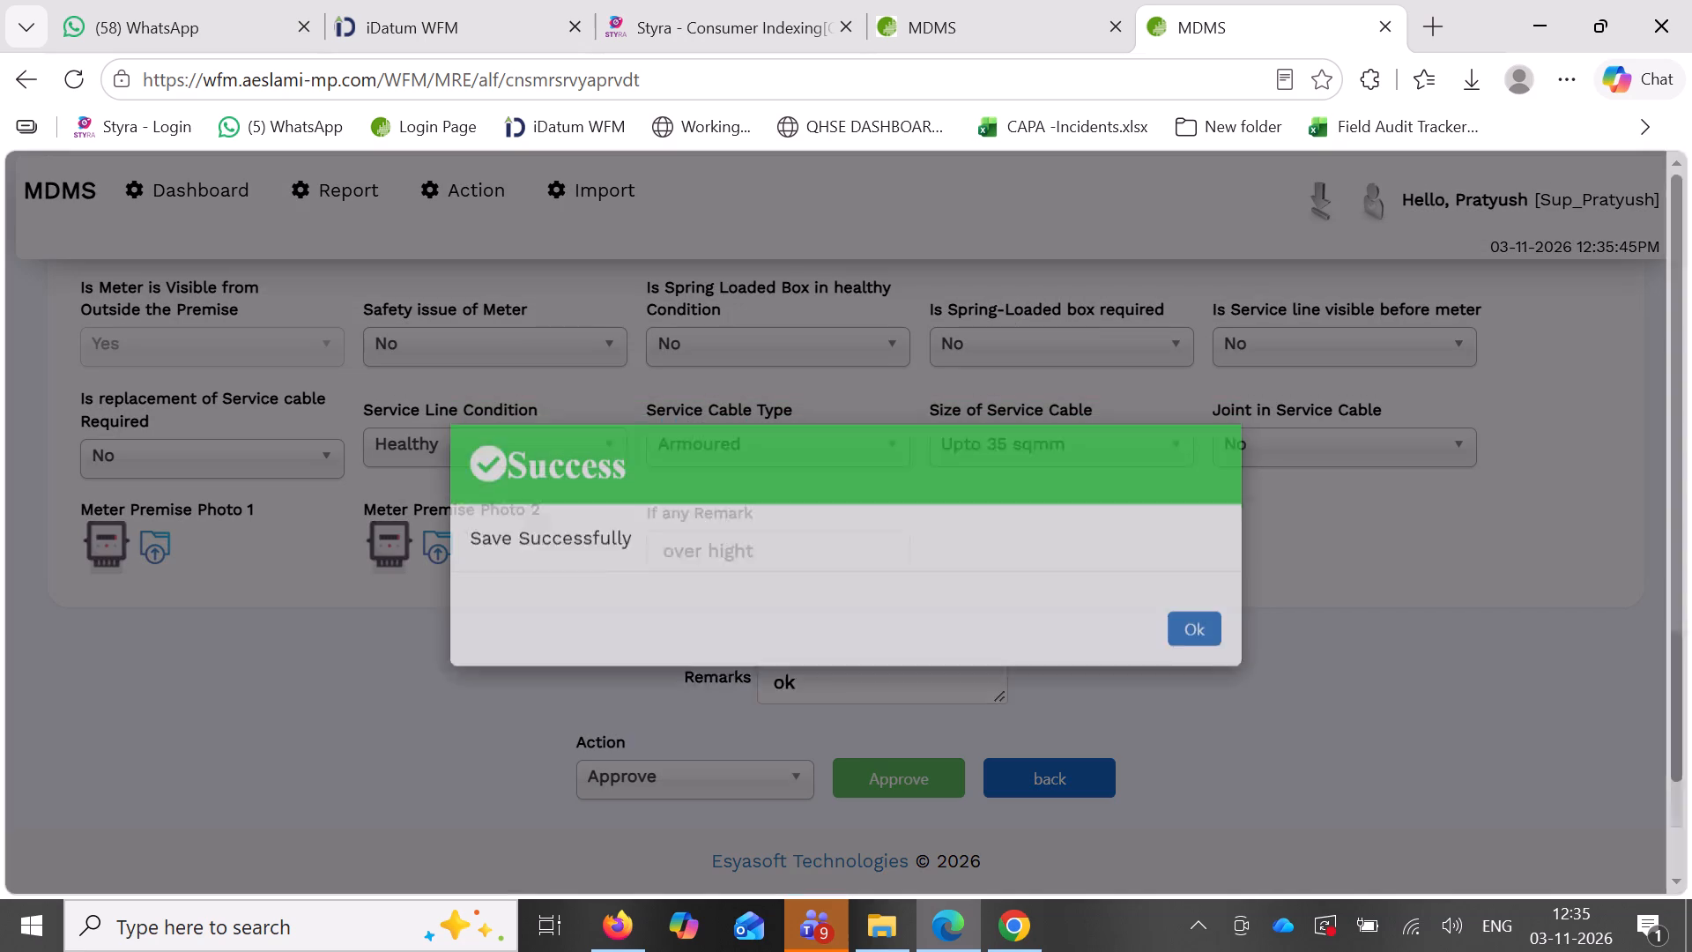
key(Tab)
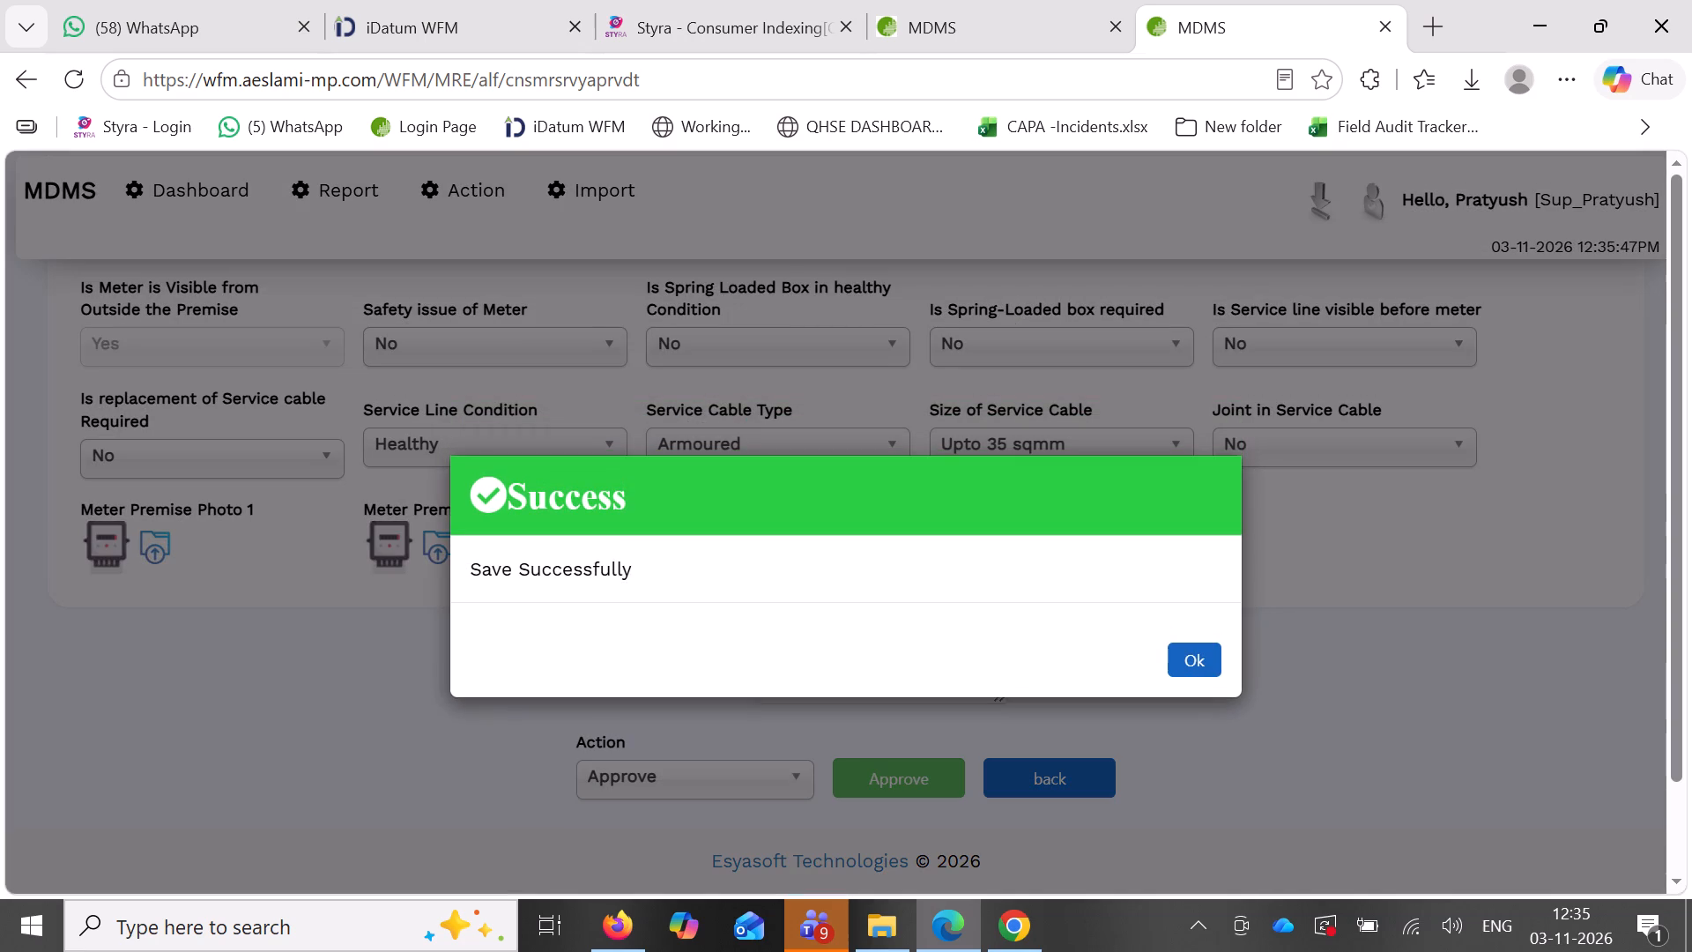
key(Return)
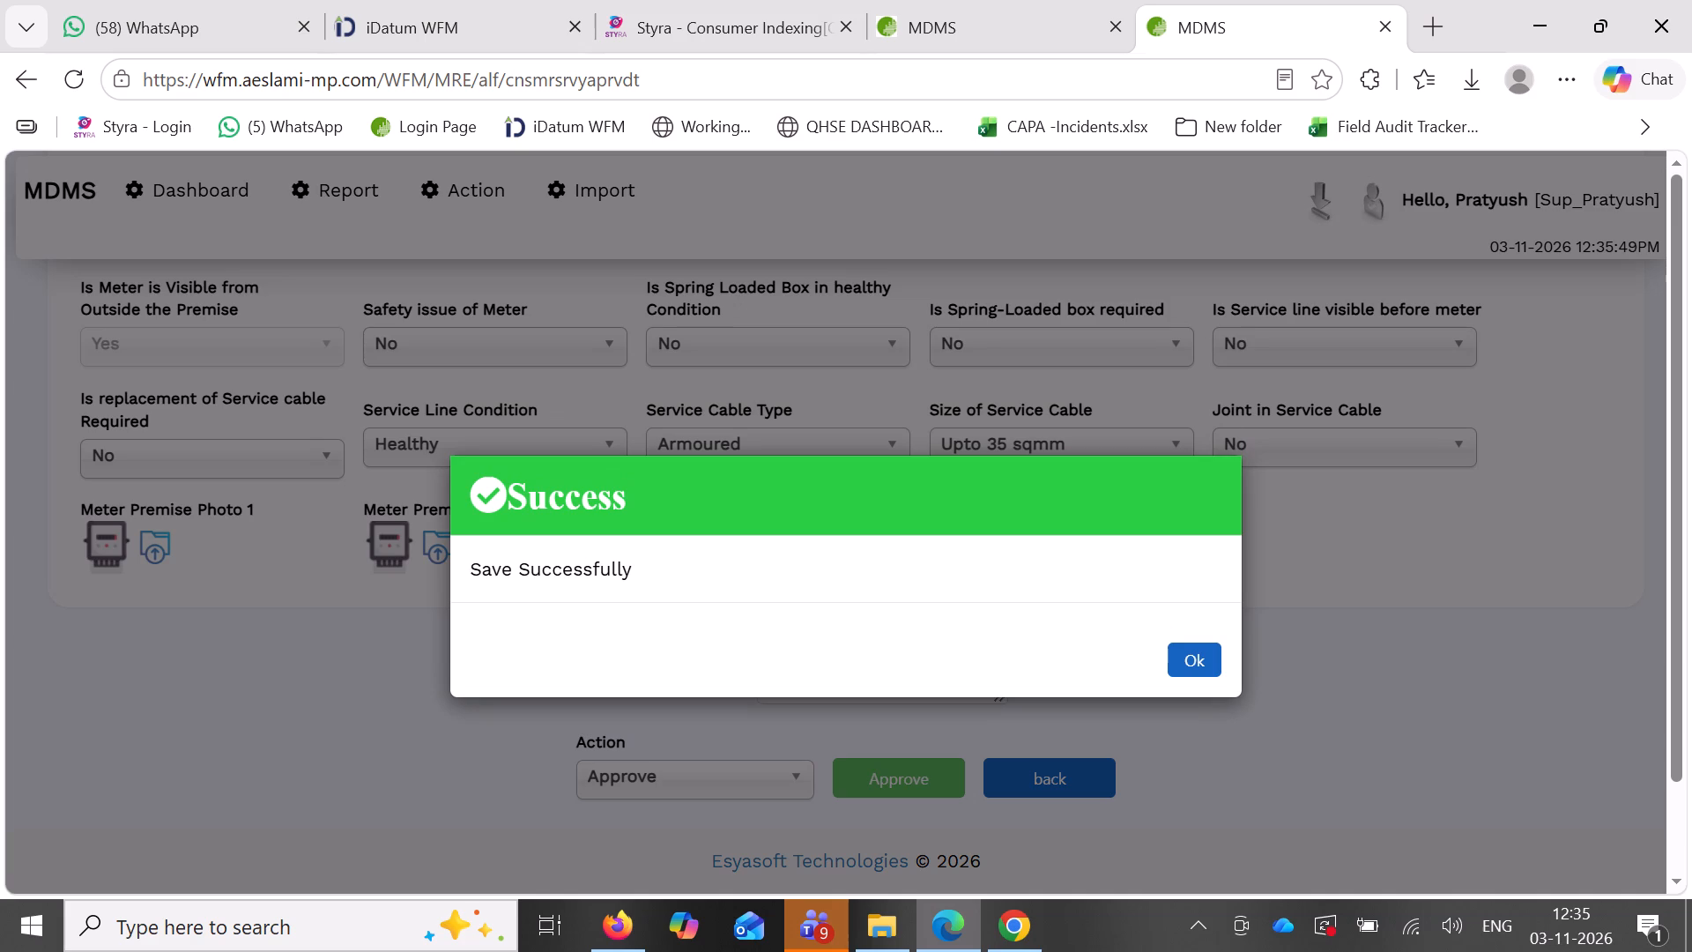
key(Tab)
key(Return)
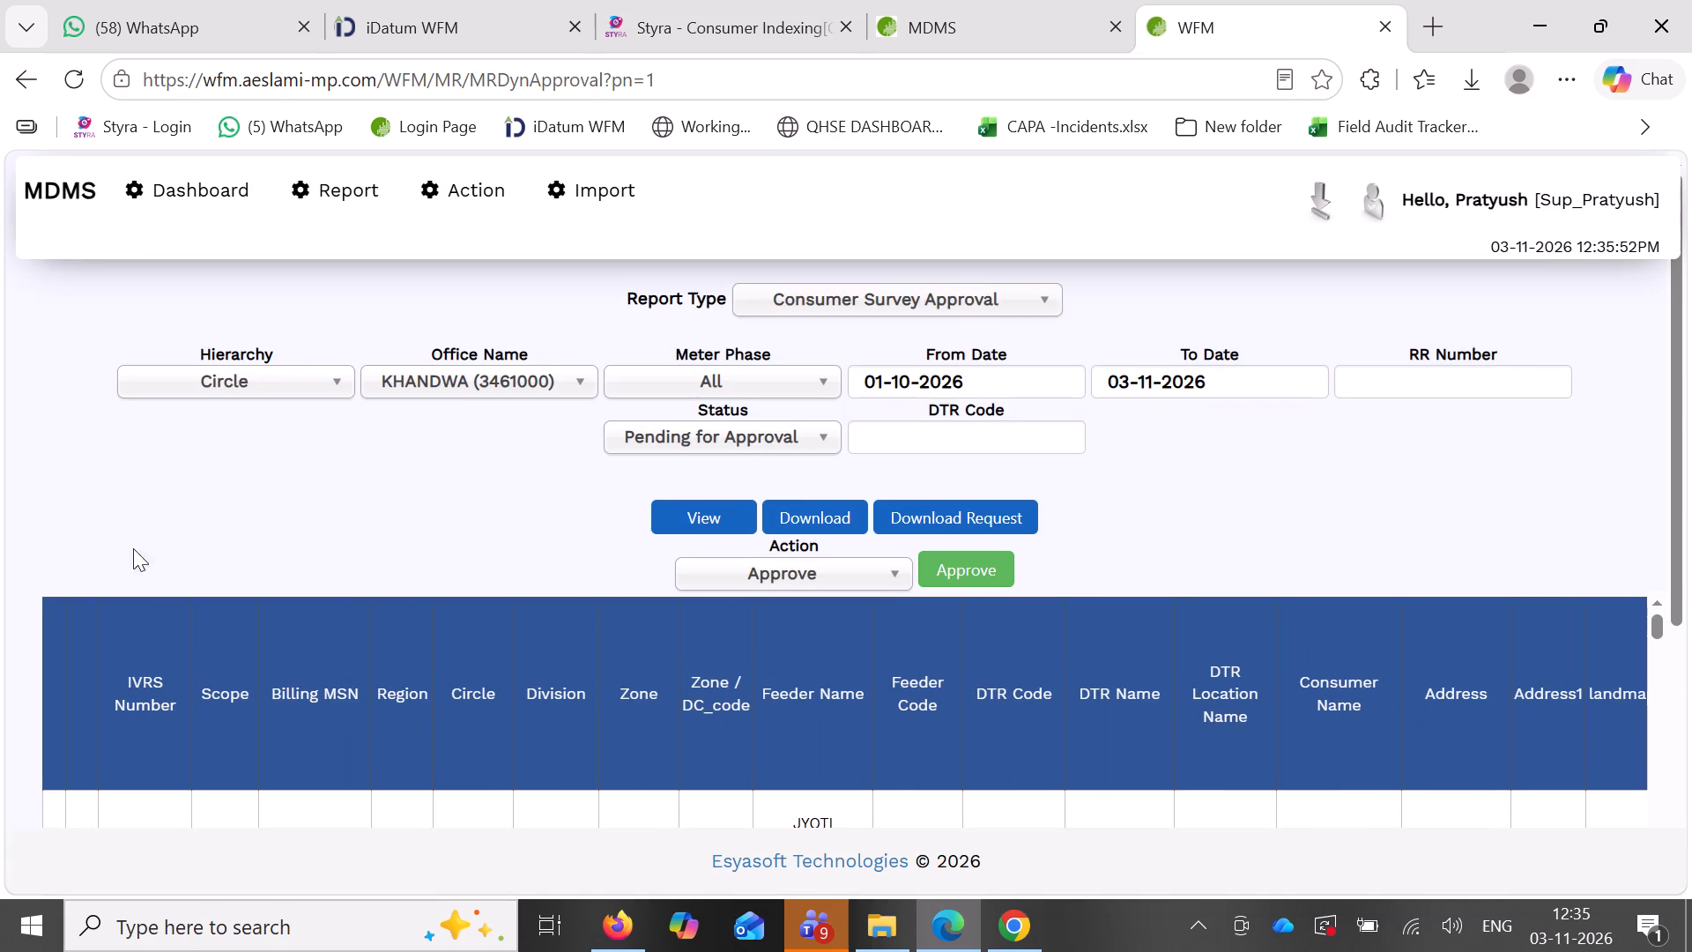
Open the first survey now pending on the Sujapurkala DTR and check its Old Meter KWH Photo.
scroll(192, 477, down, 3)
scroll(116, 500, down, 7)
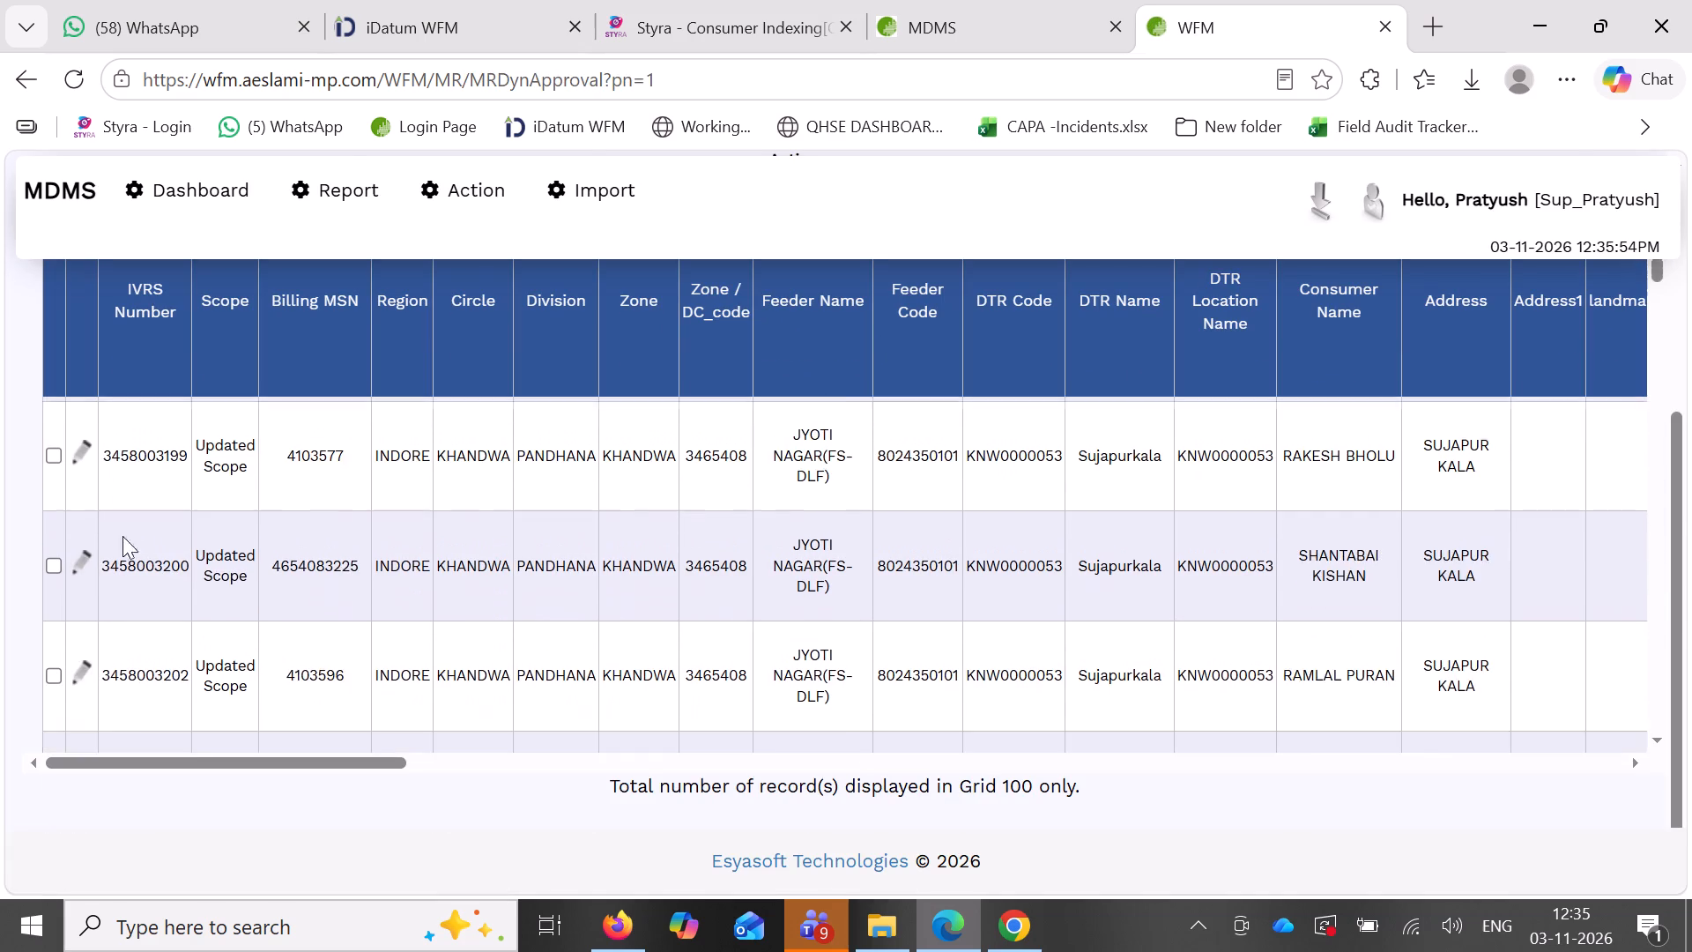
scroll(122, 536, down, 12)
scroll(137, 504, up, 20)
scroll(137, 504, up, 5)
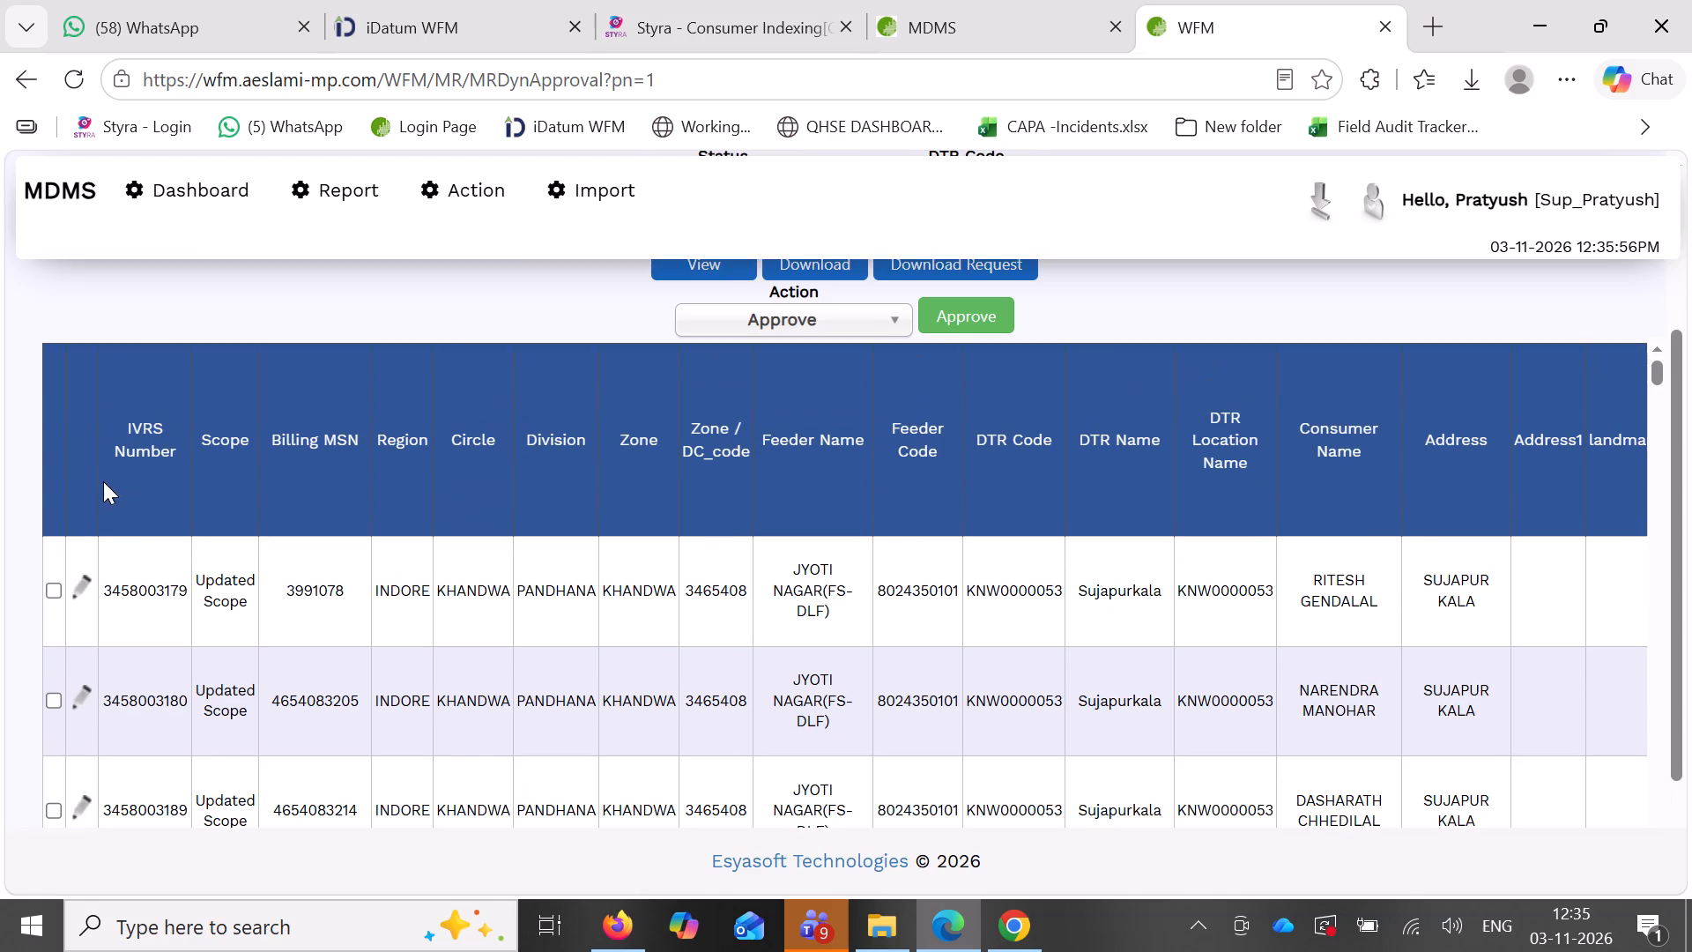
click(87, 573)
click(80, 582)
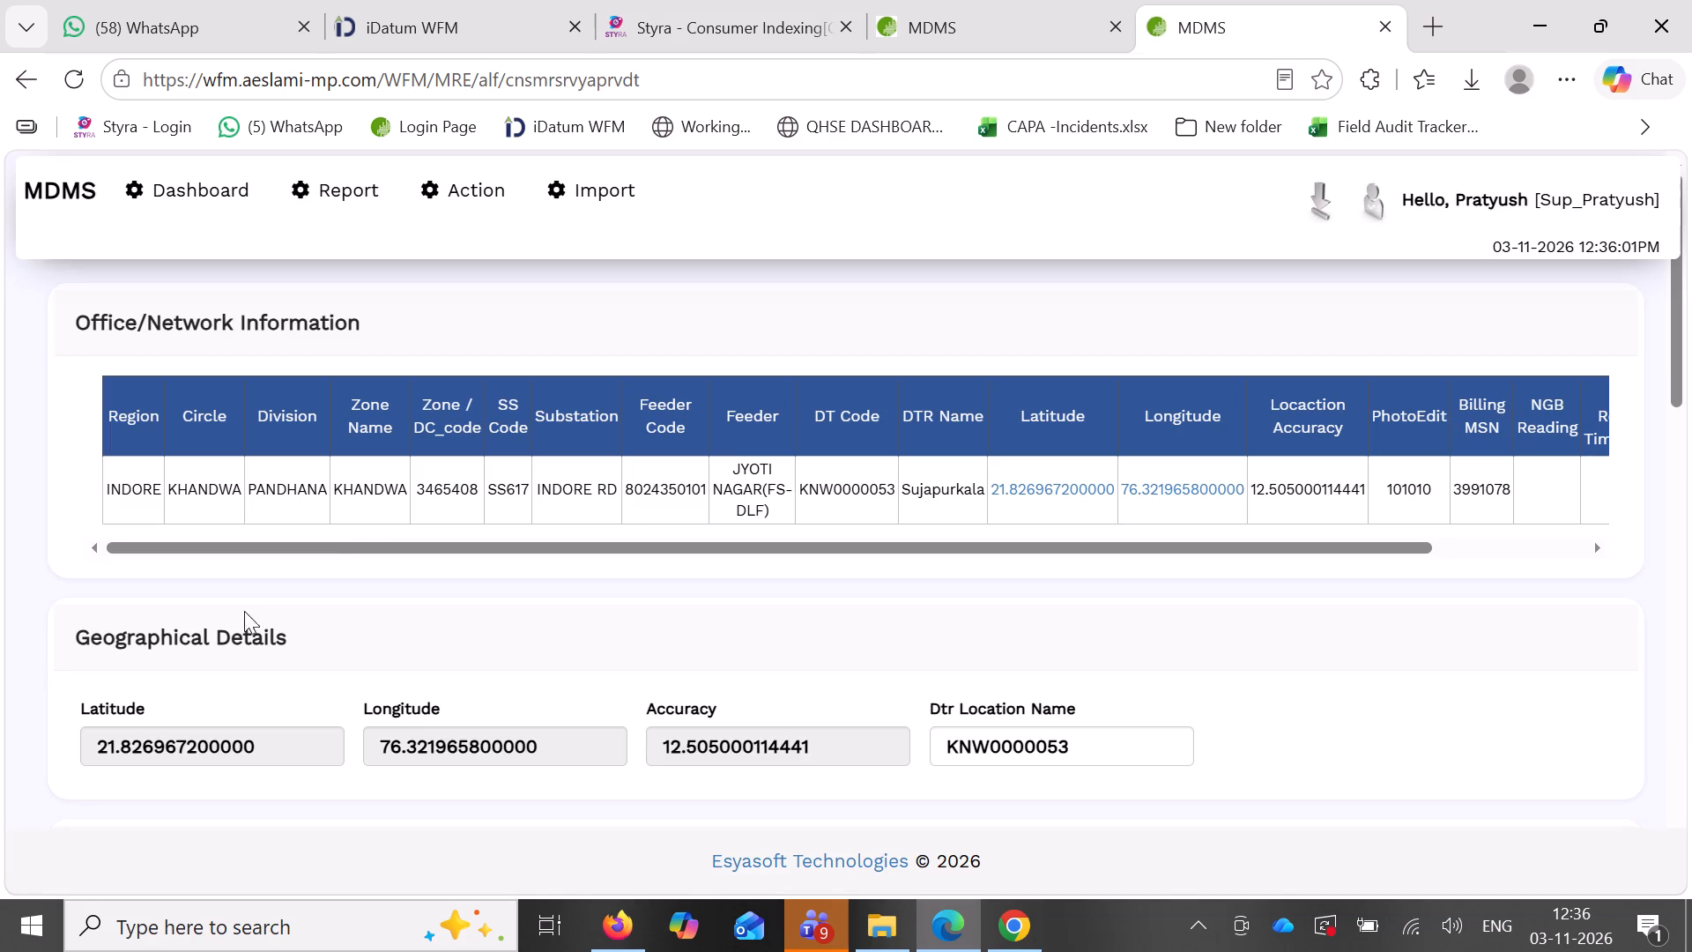
scroll(519, 622, down, 4)
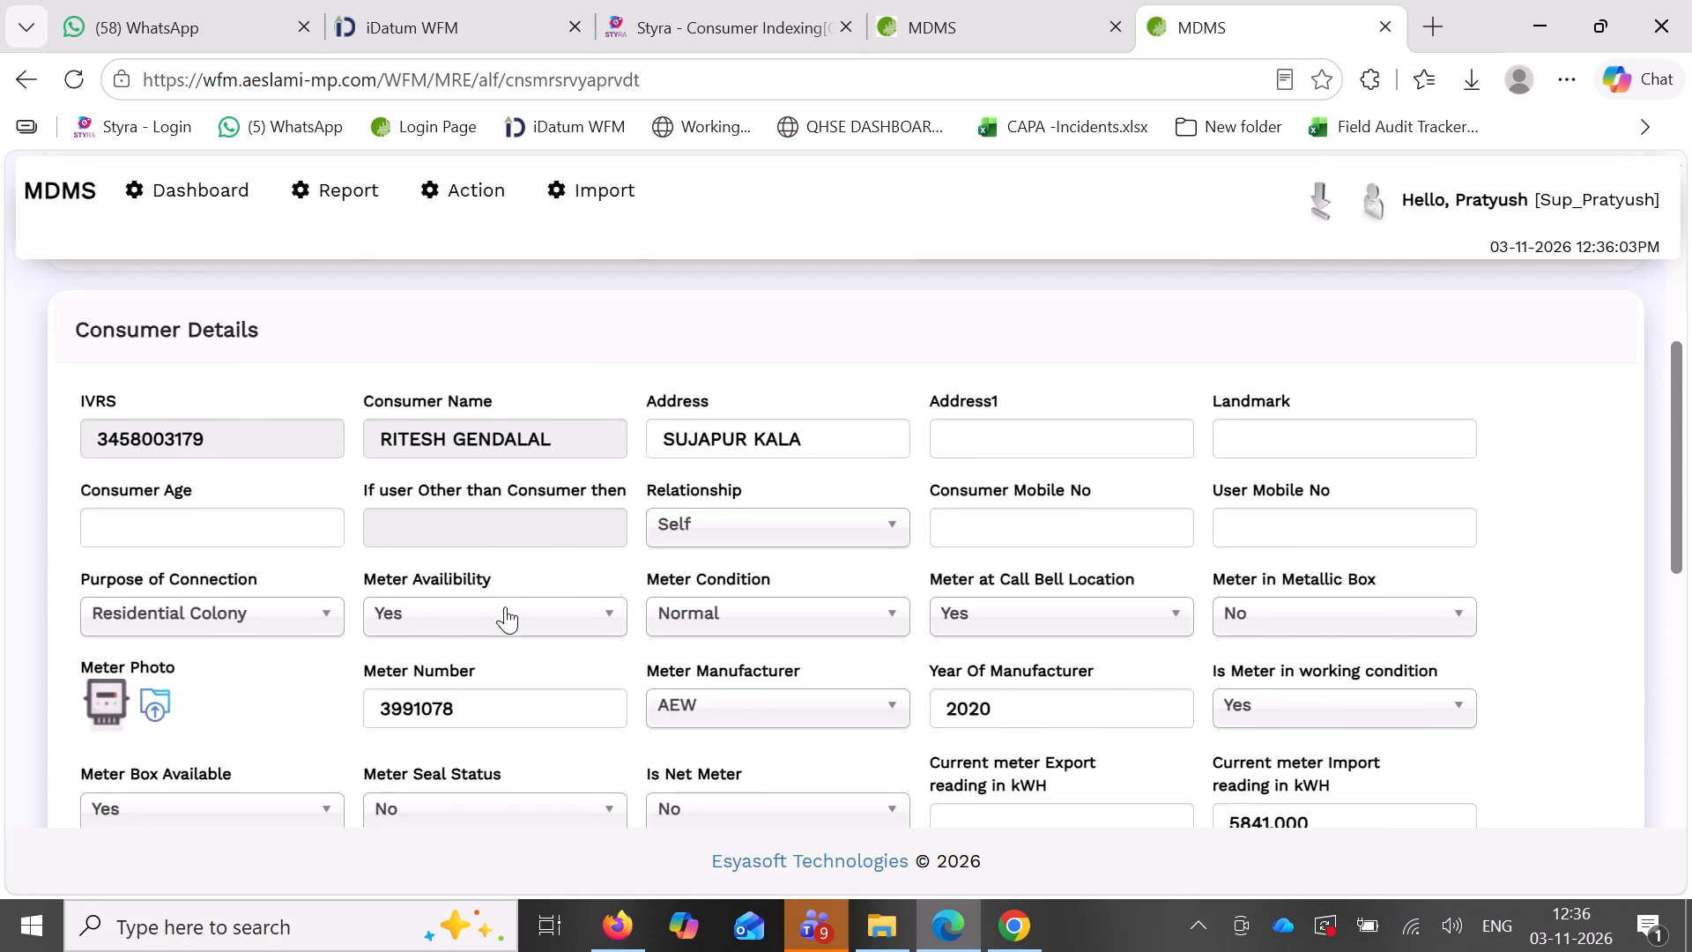
scroll(513, 597, down, 2)
click(119, 665)
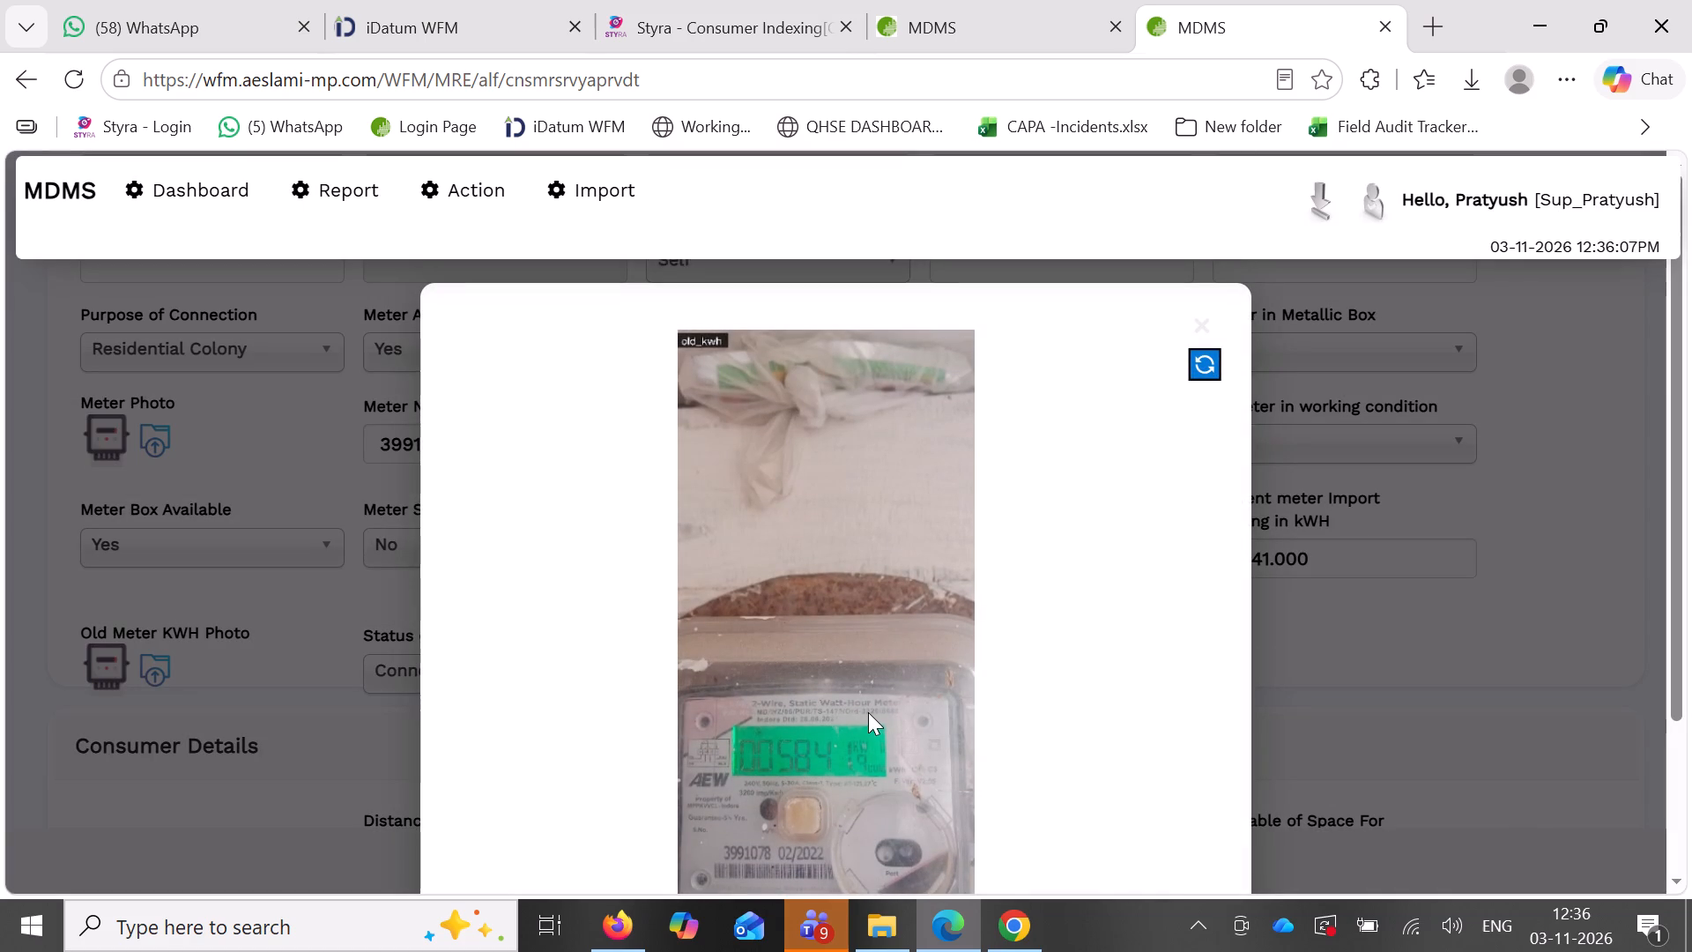
click(1208, 327)
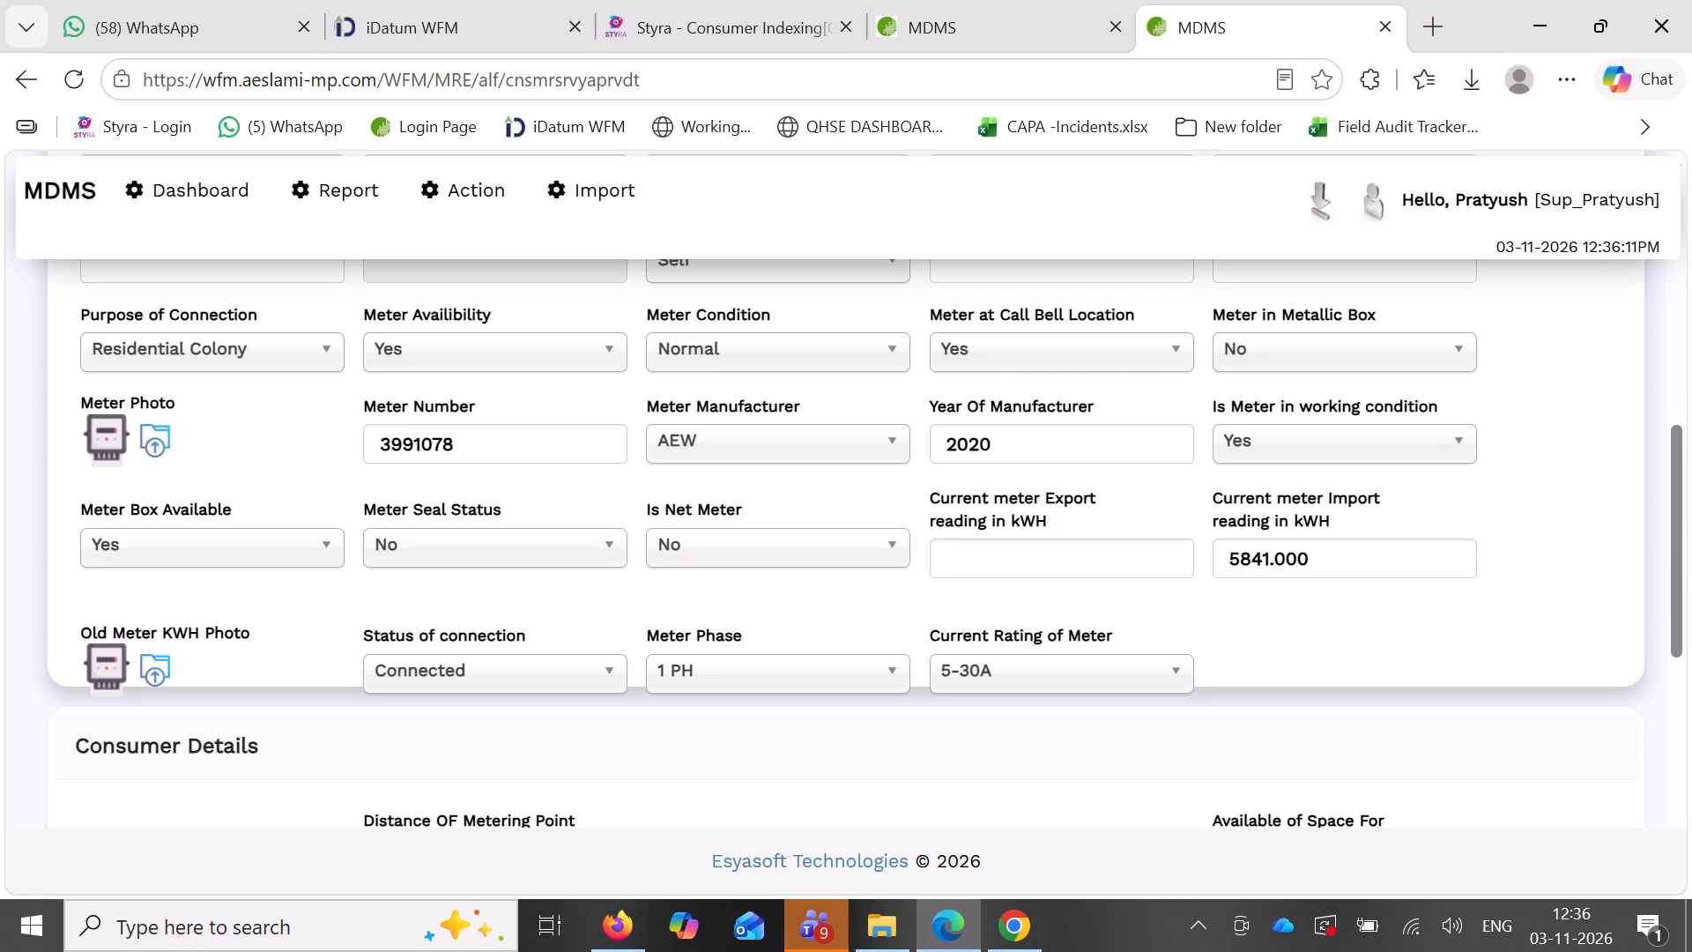
Approve the open survey of the AEW meter with the remark "ok" and return to the pending list.
scroll(927, 534, down, 12)
click(883, 678)
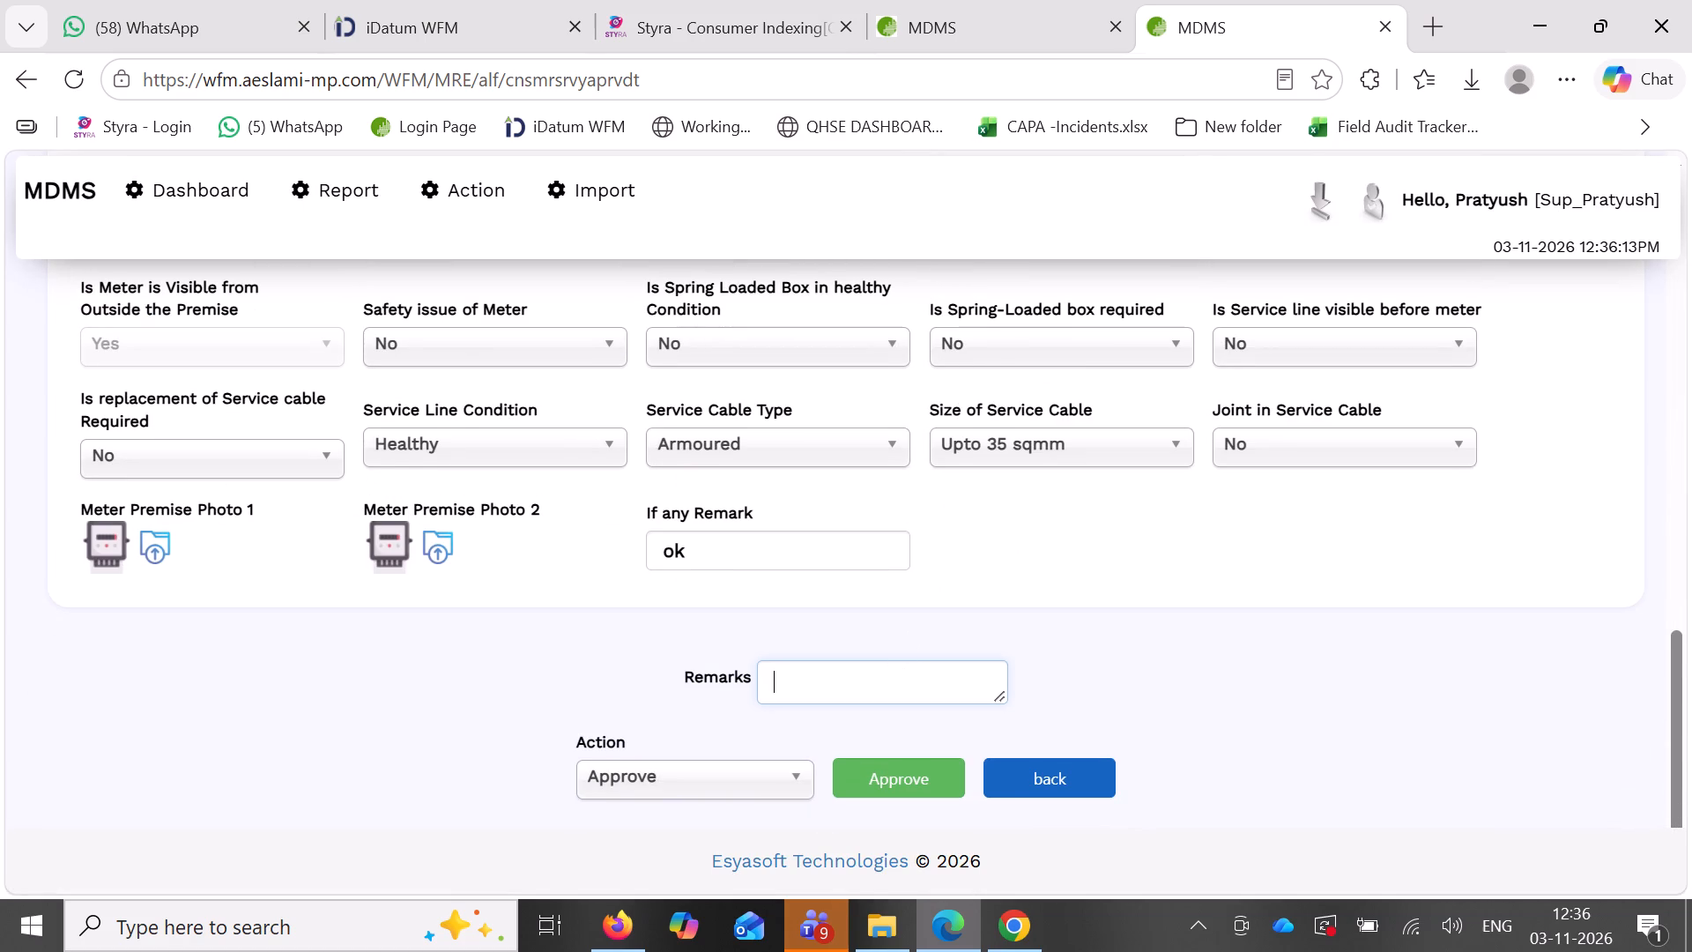
text(ok)
key(Tab)
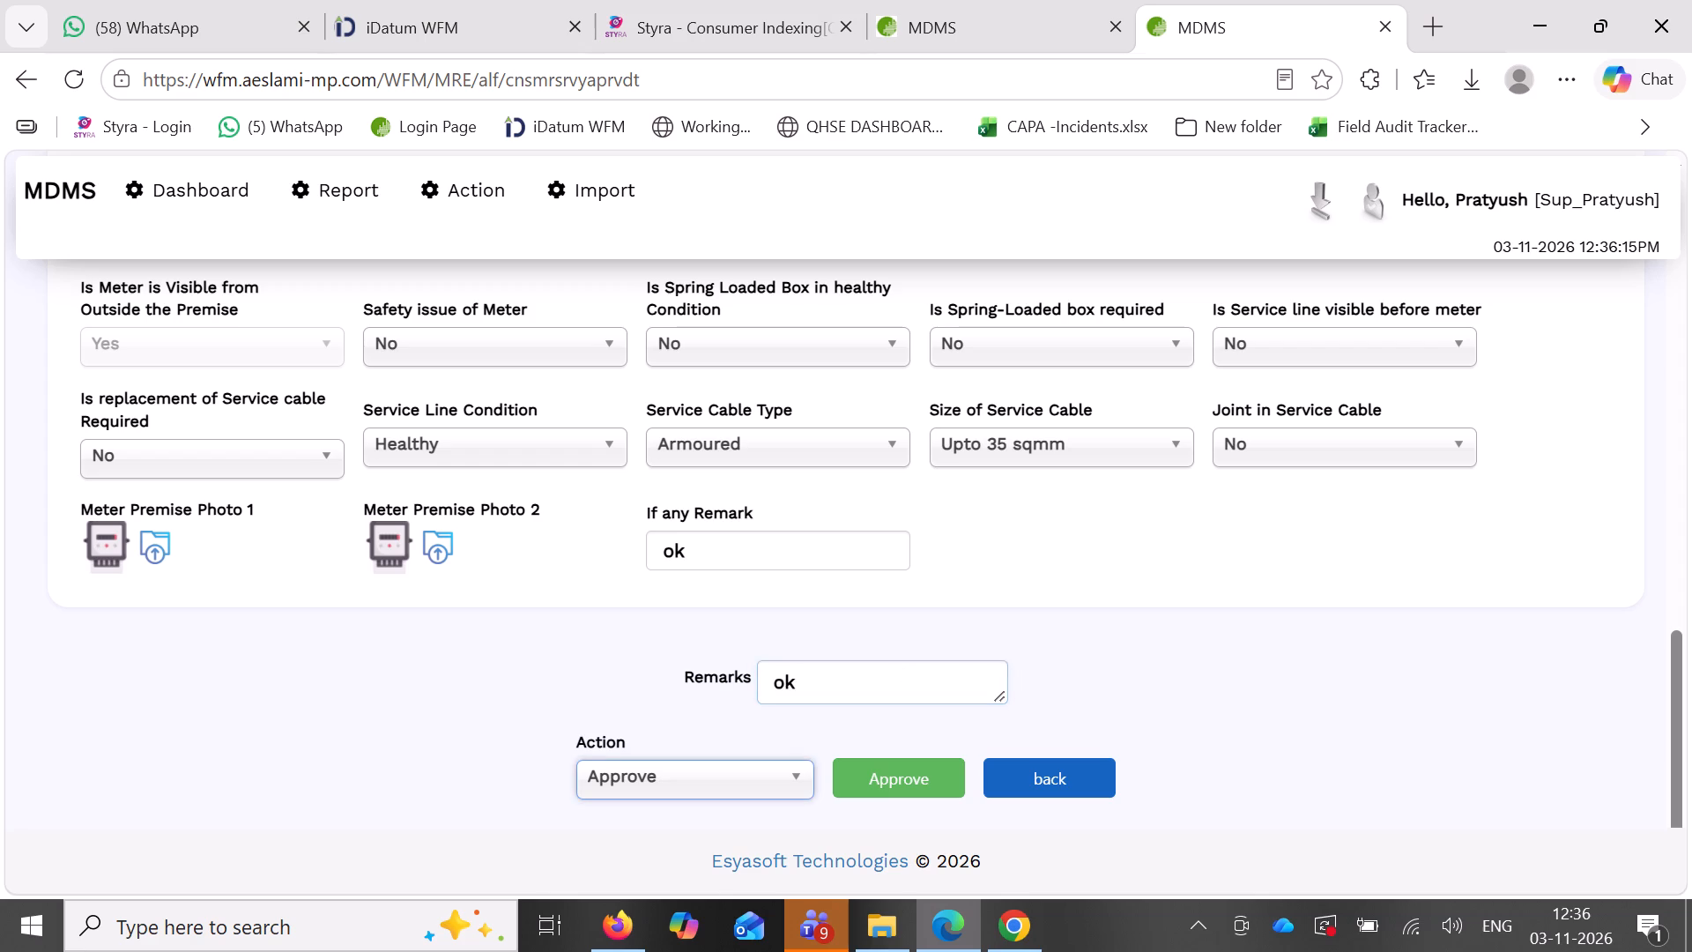
key(Tab)
key(Return)
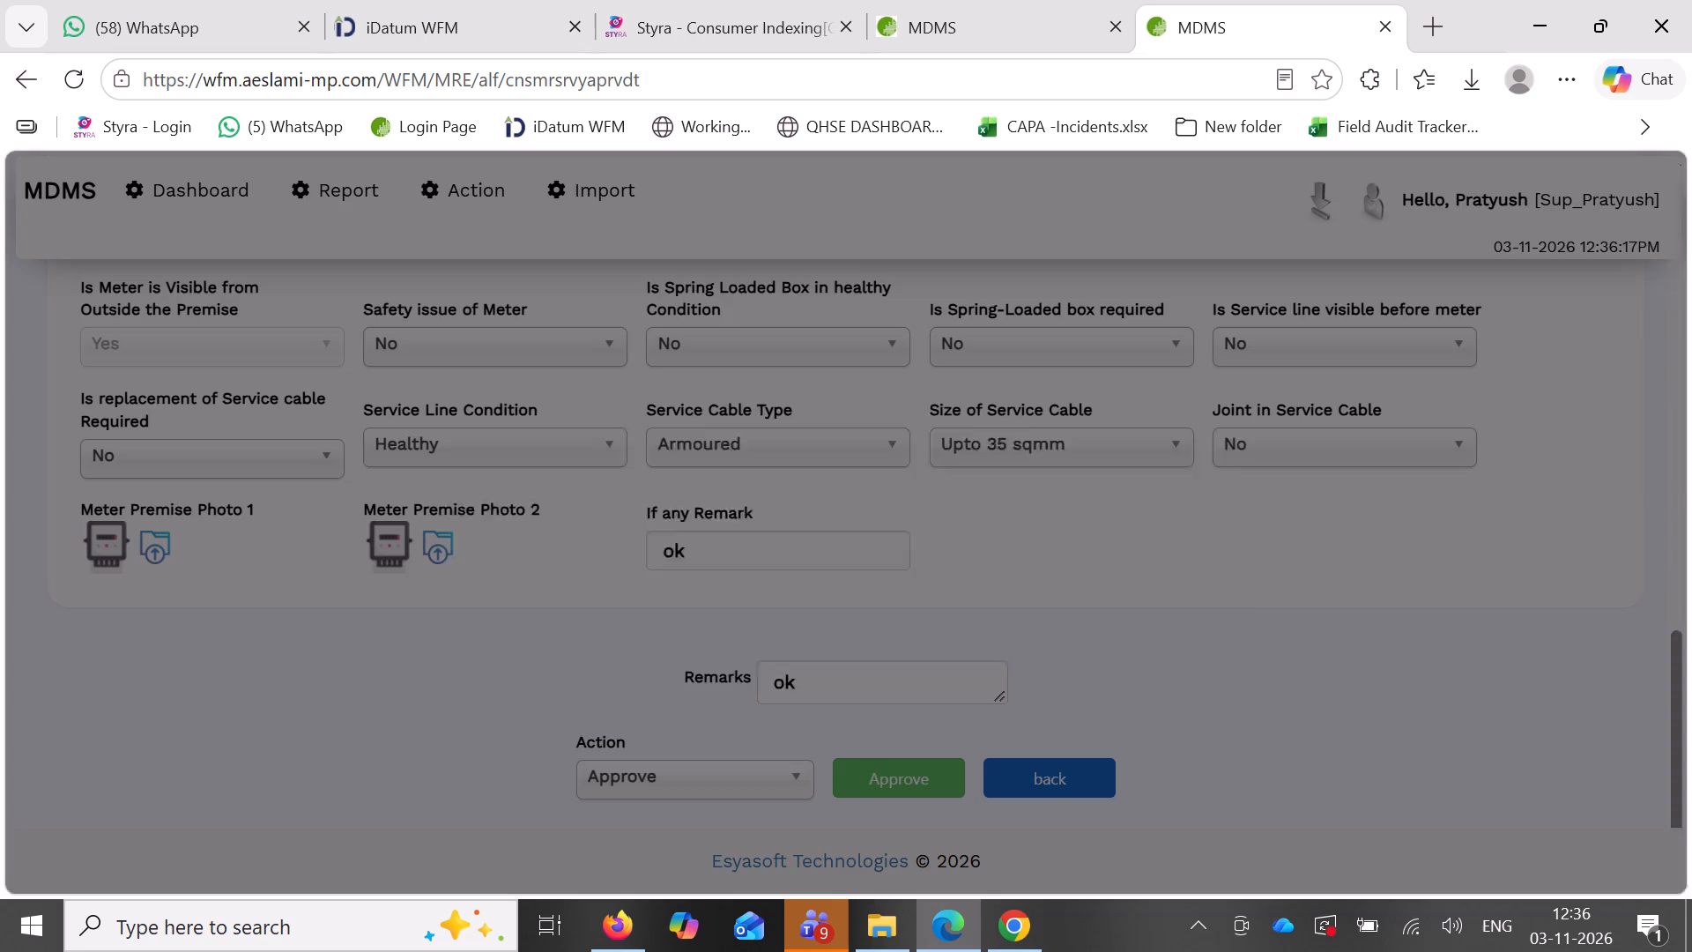
key(Return)
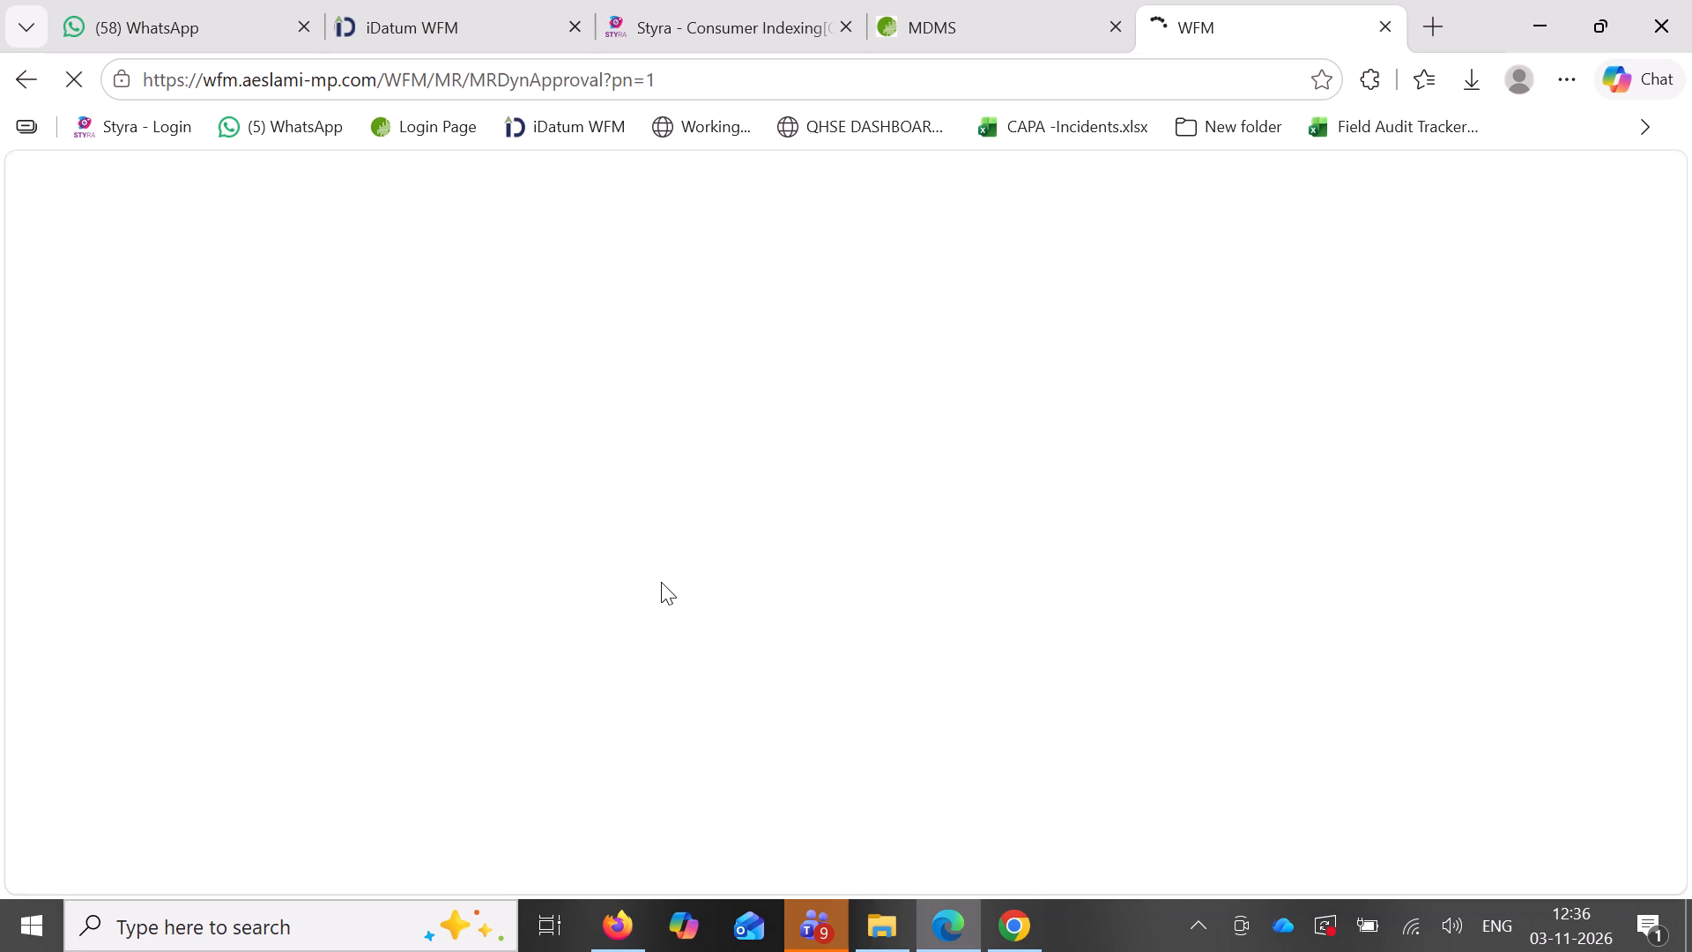
Open the next pending survey on the Sujapurkala DTR and examine its Old Meter KWH Photo down to the caption.
scroll(263, 704, down, 2)
scroll(220, 607, up, 4)
scroll(256, 484, down, 4)
click(62, 437)
click(63, 446)
click(74, 450)
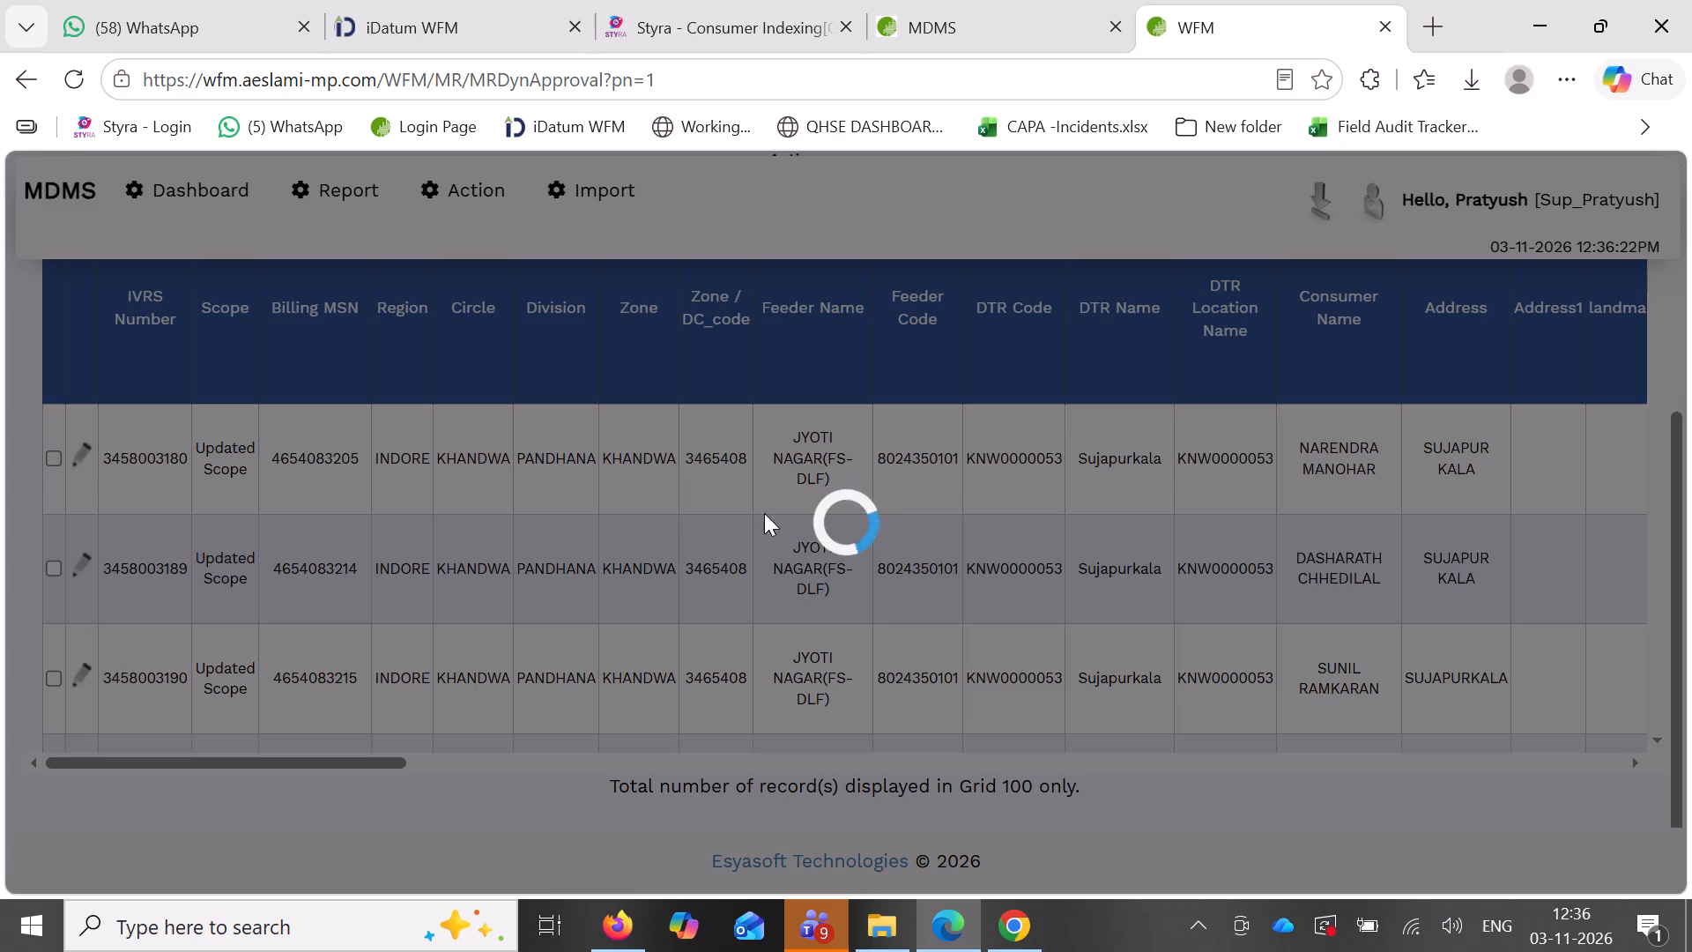
scroll(560, 602, down, 4)
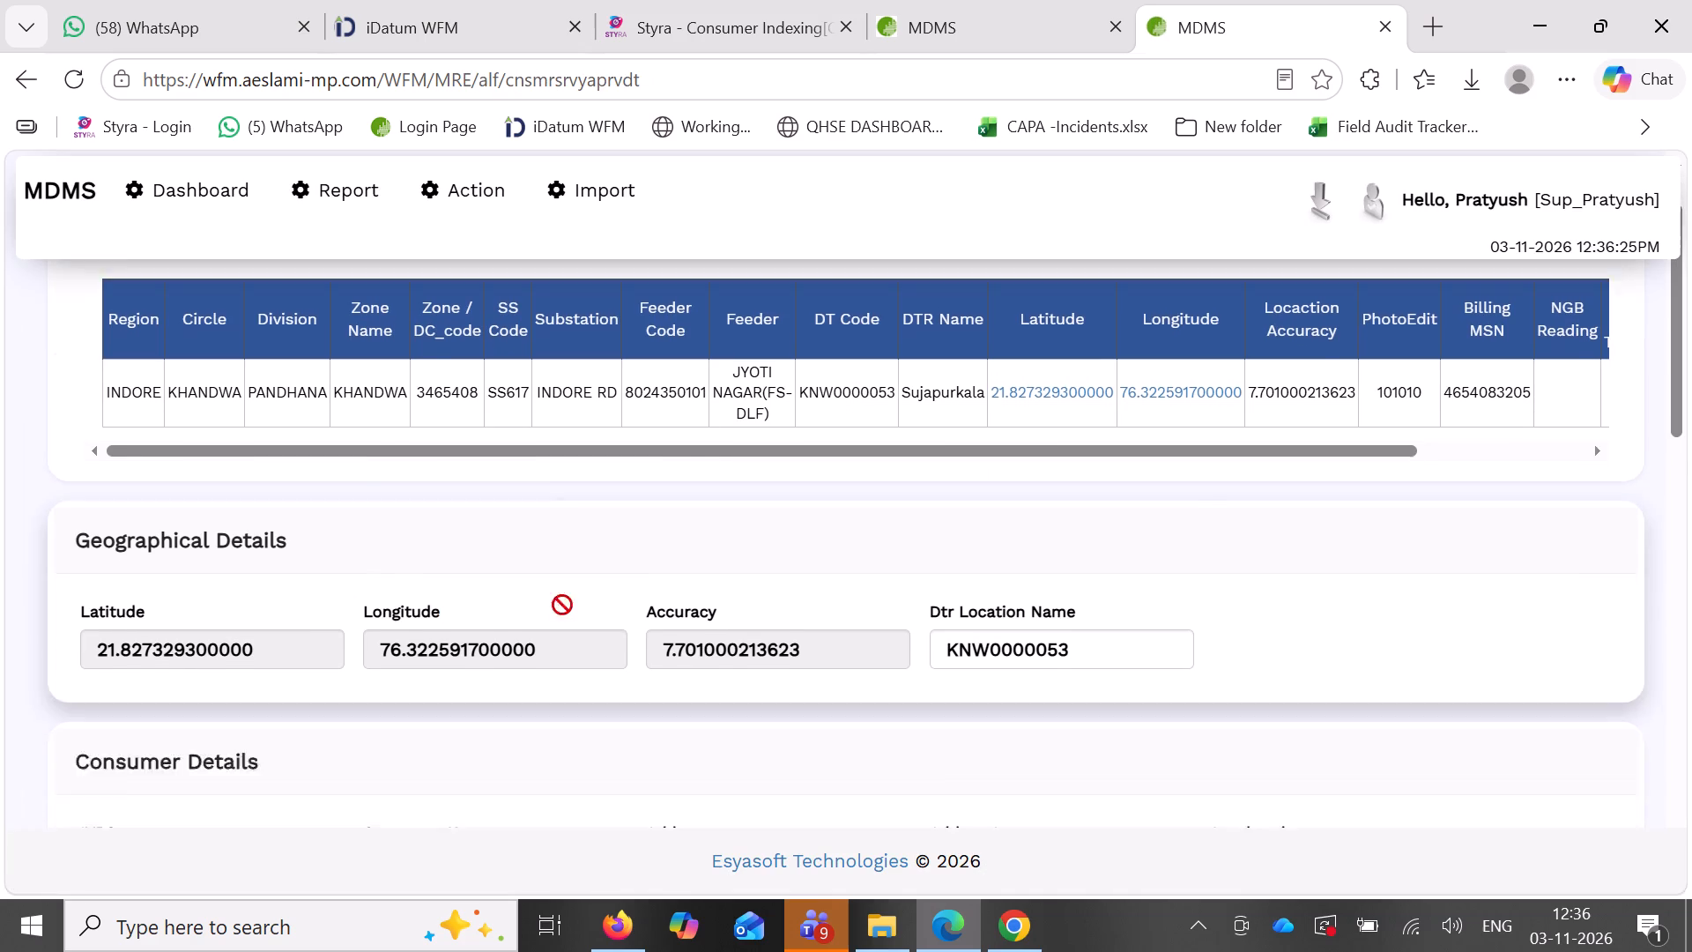
scroll(263, 715, down, 2)
click(98, 662)
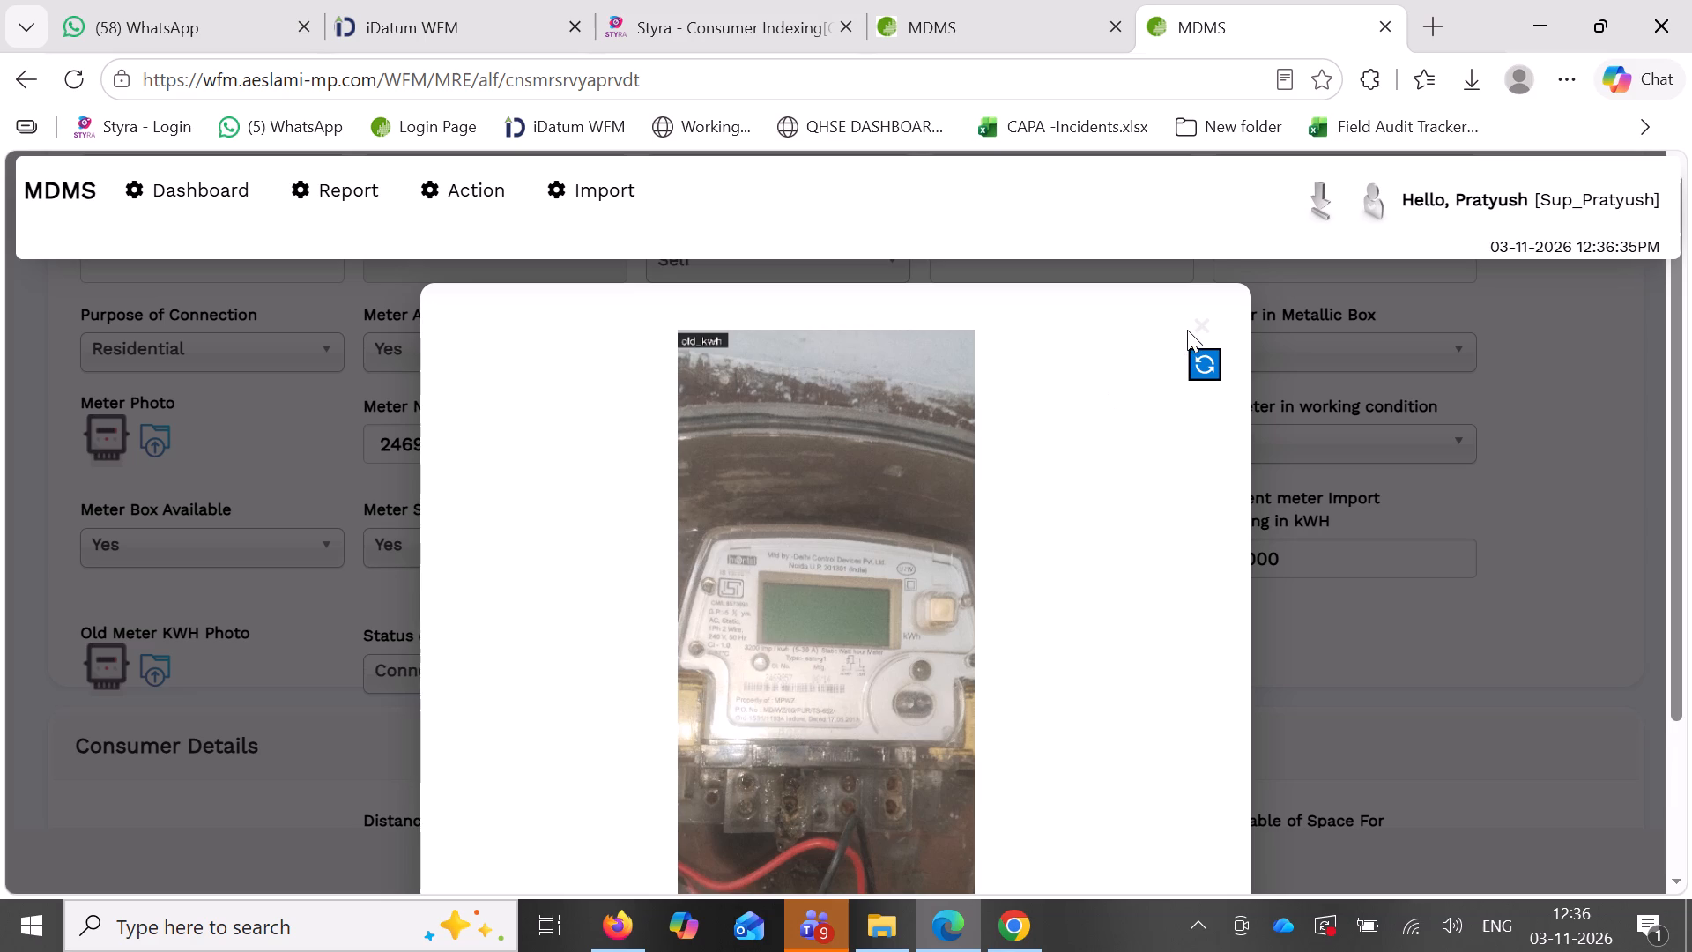
click(1187, 330)
scroll(877, 488, down, 3)
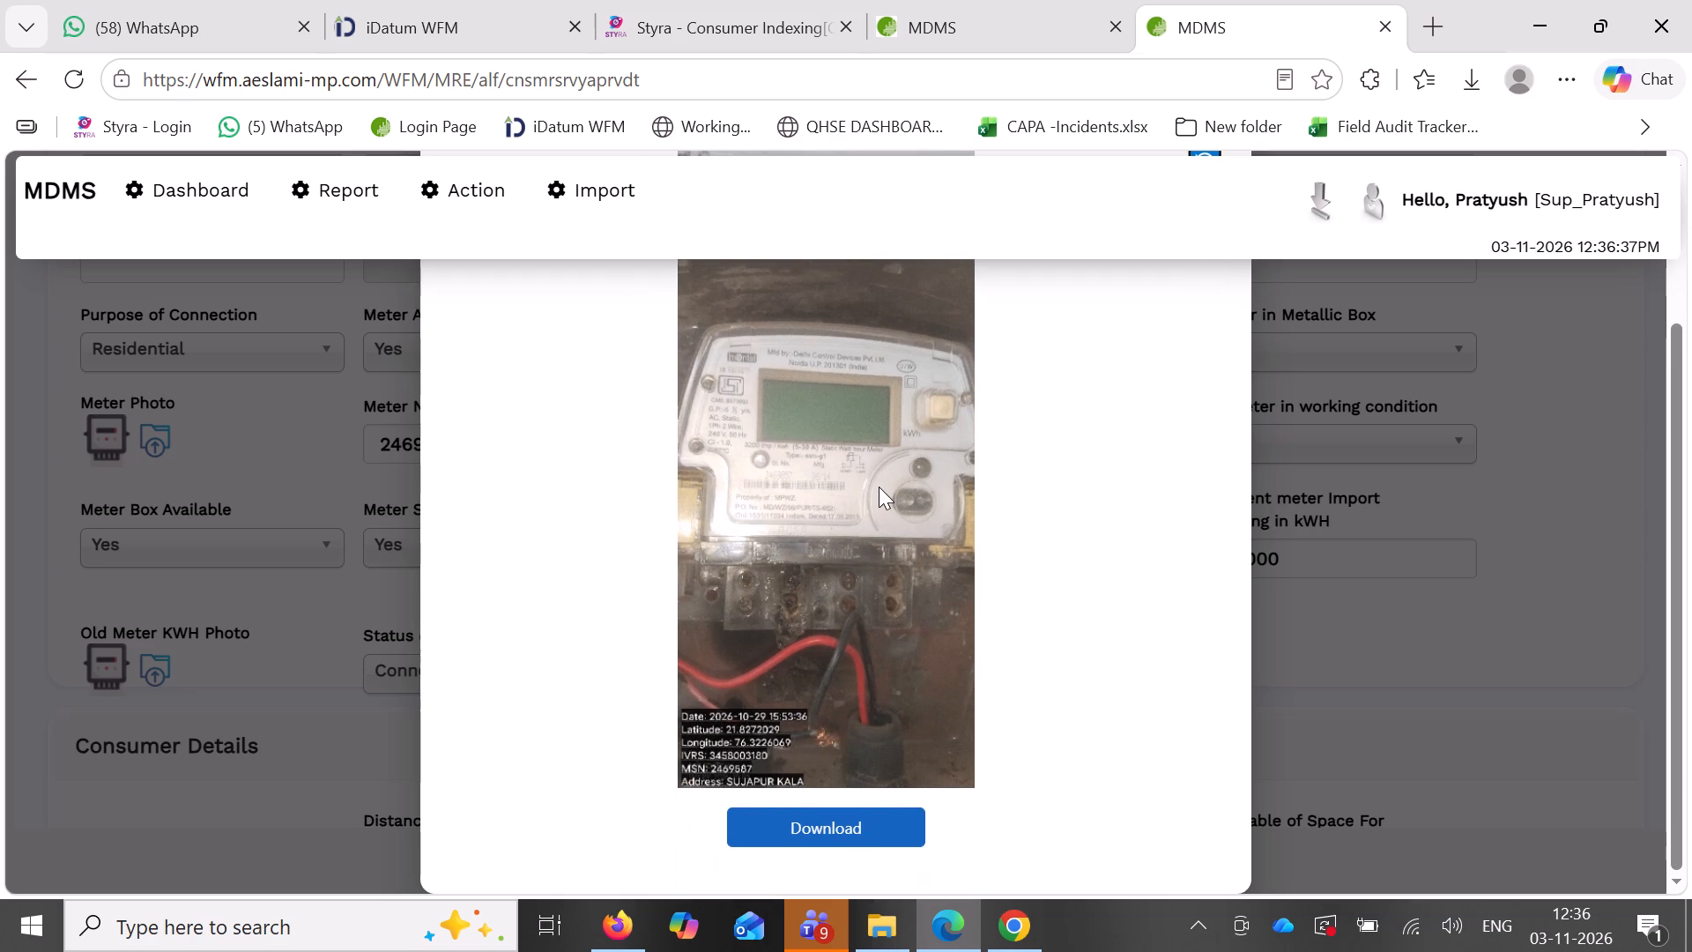
scroll(1120, 431, up, 4)
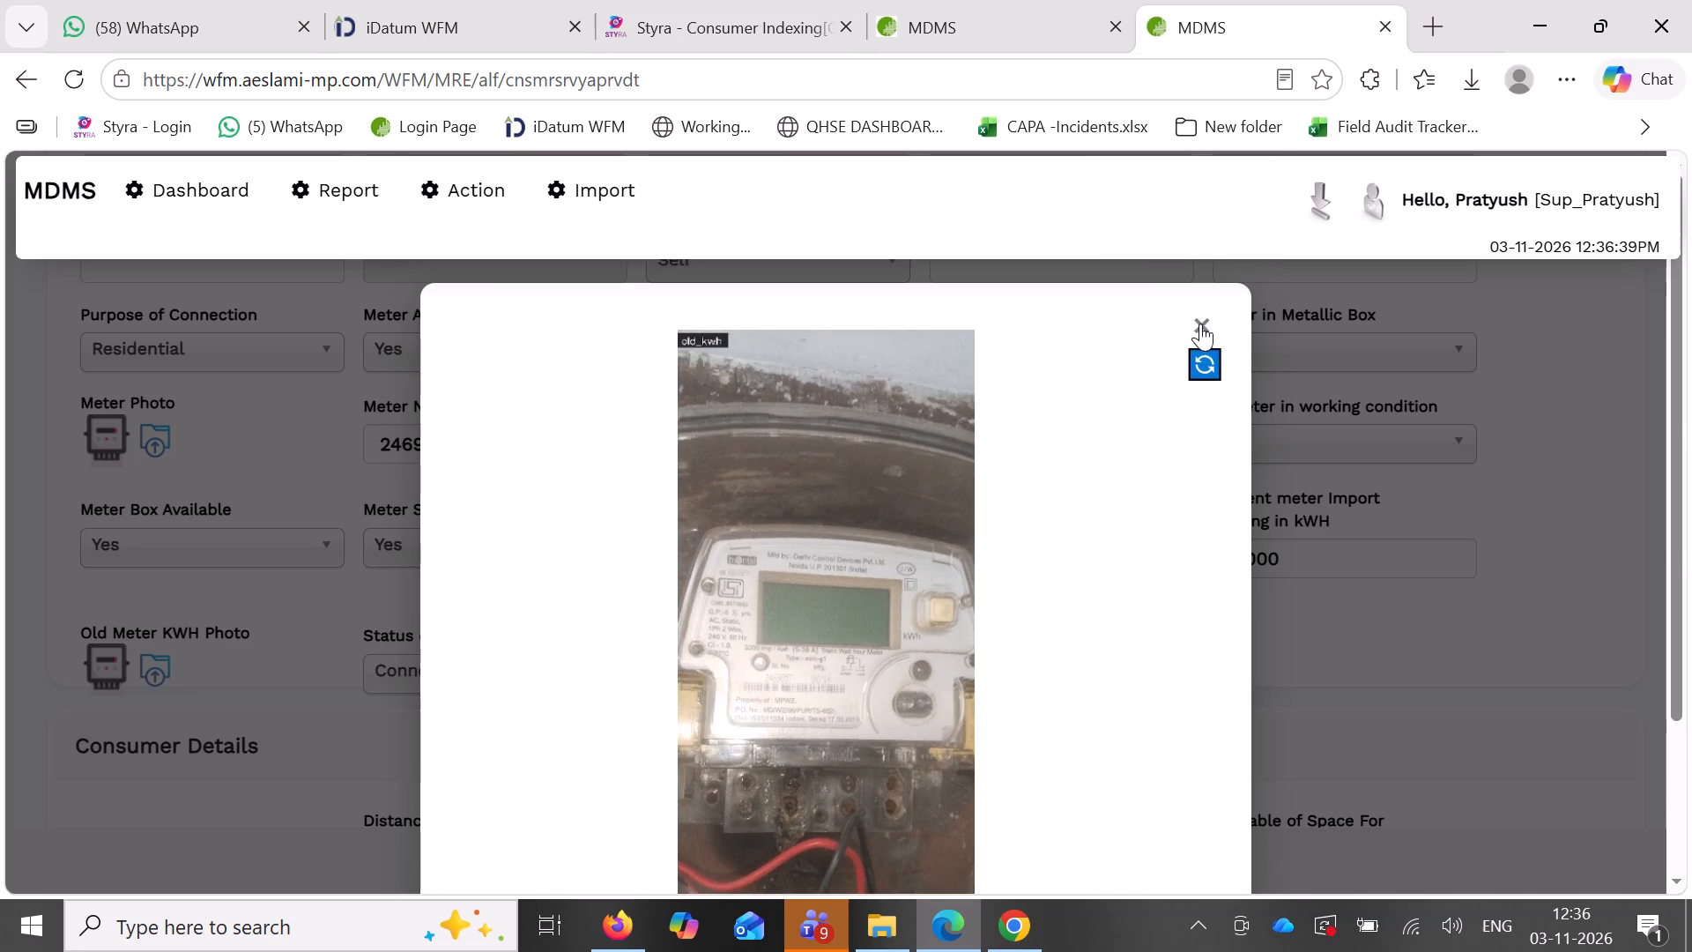
click(1200, 324)
Approve the open survey of the defective meter with the remark "ok" and return to the pending list.
scroll(771, 559, down, 5)
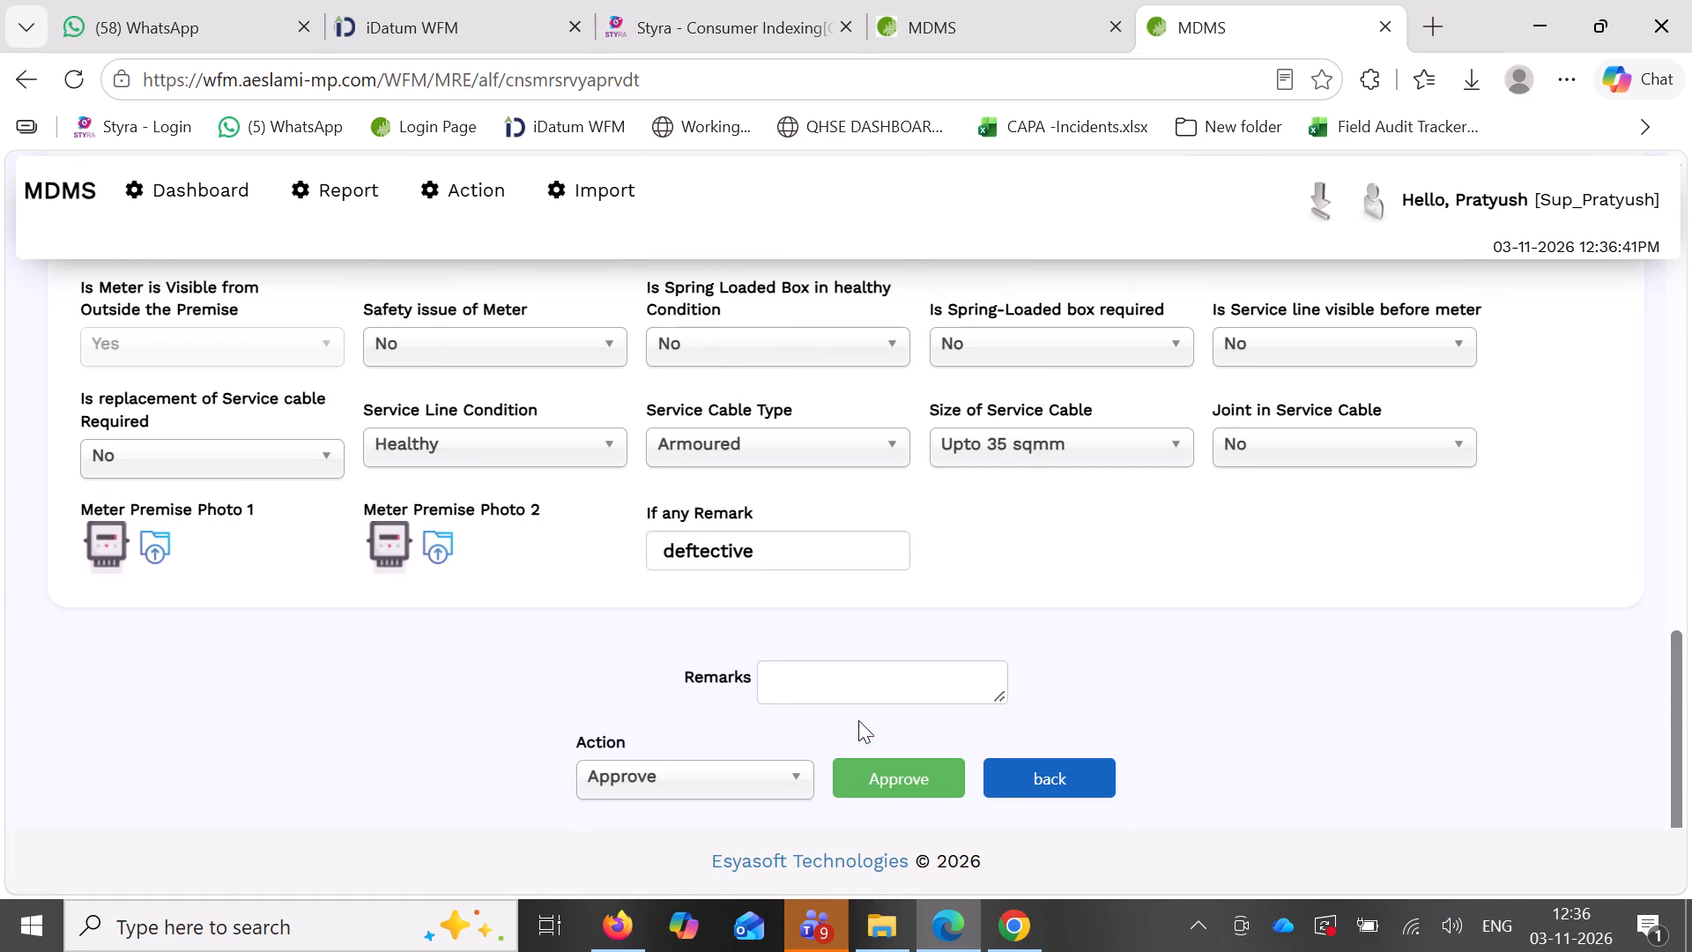
click(849, 690)
text(ok)
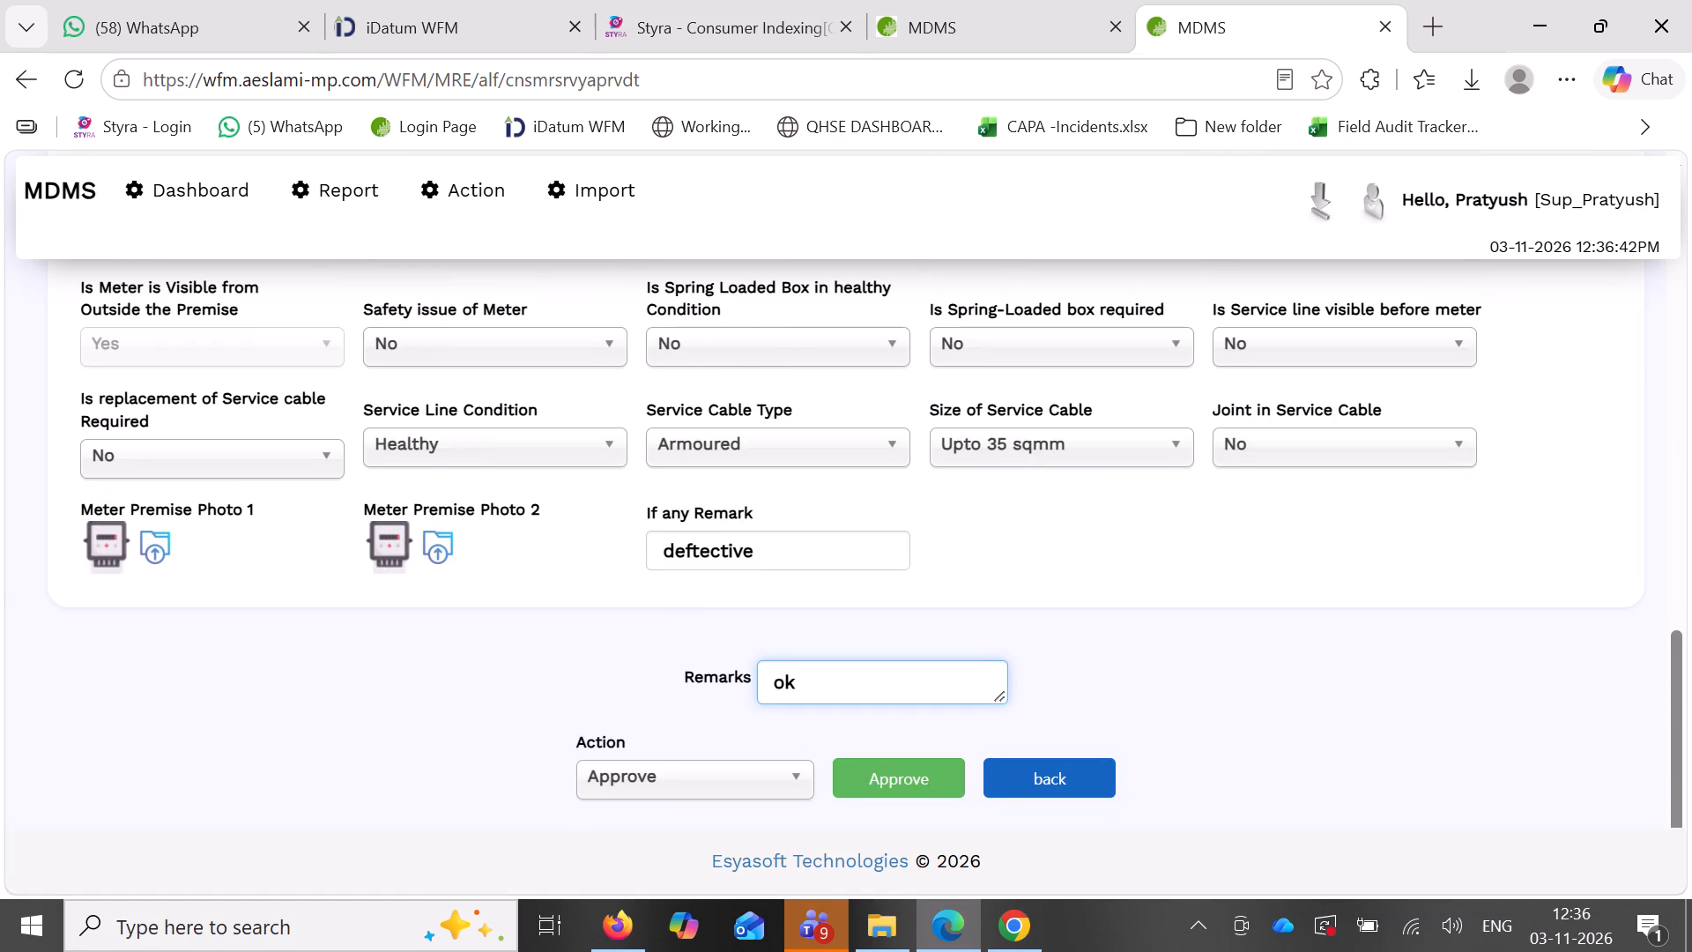
key(BackSpace)
key(BackSpace)
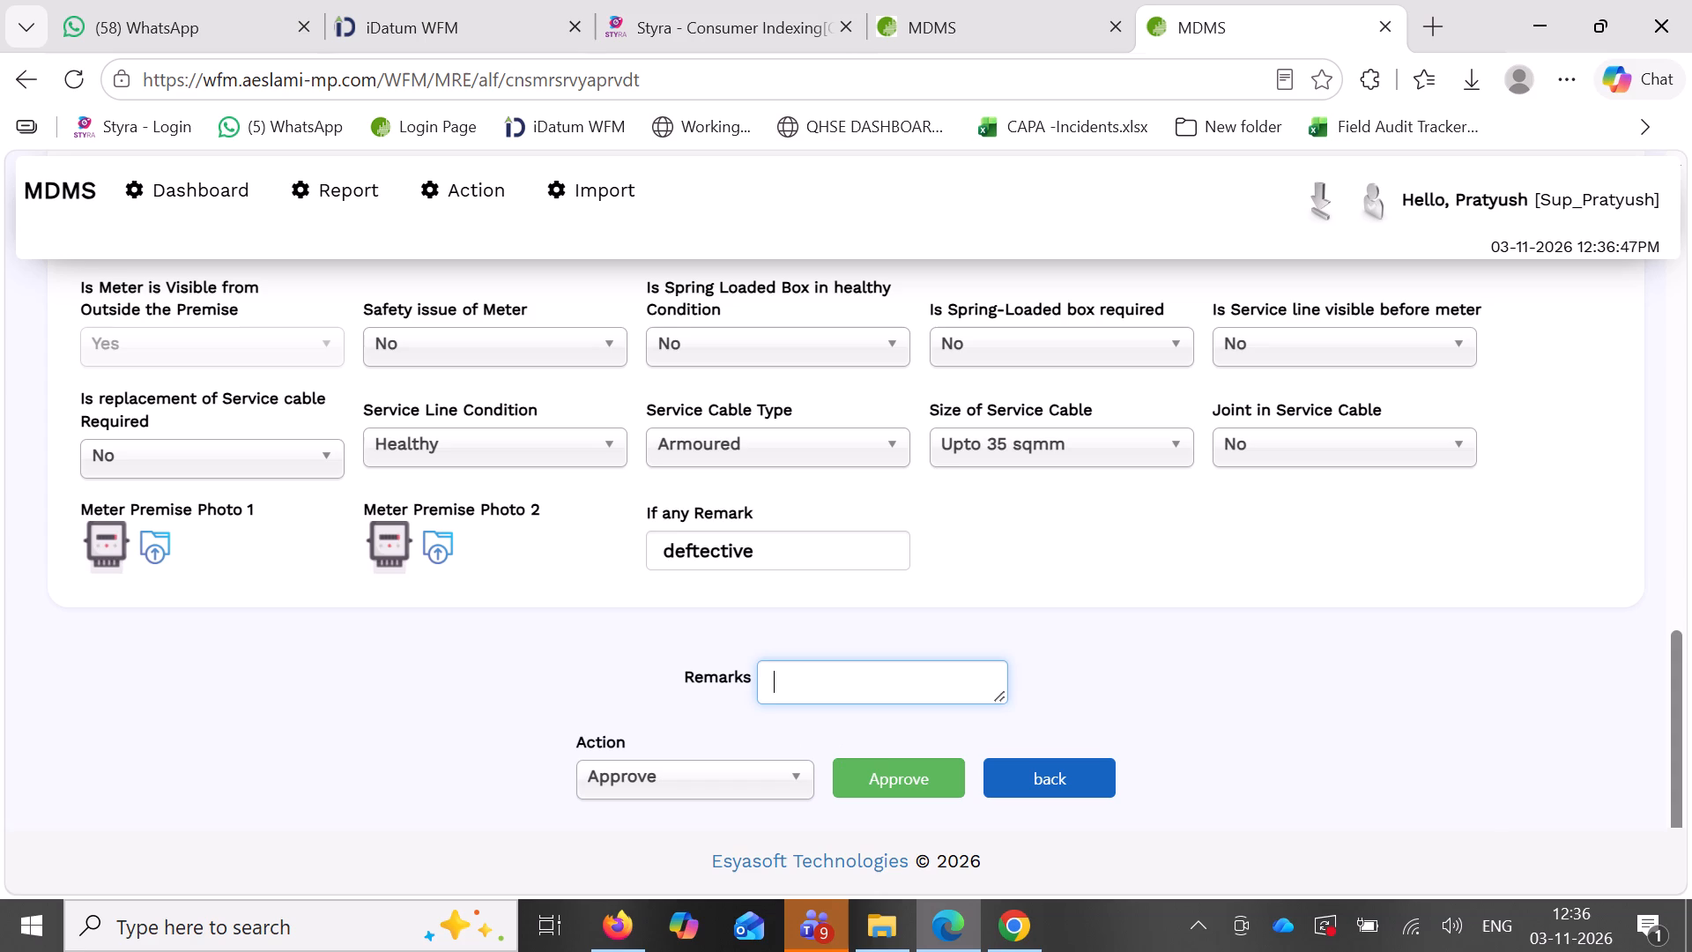
text(ok)
key(Return)
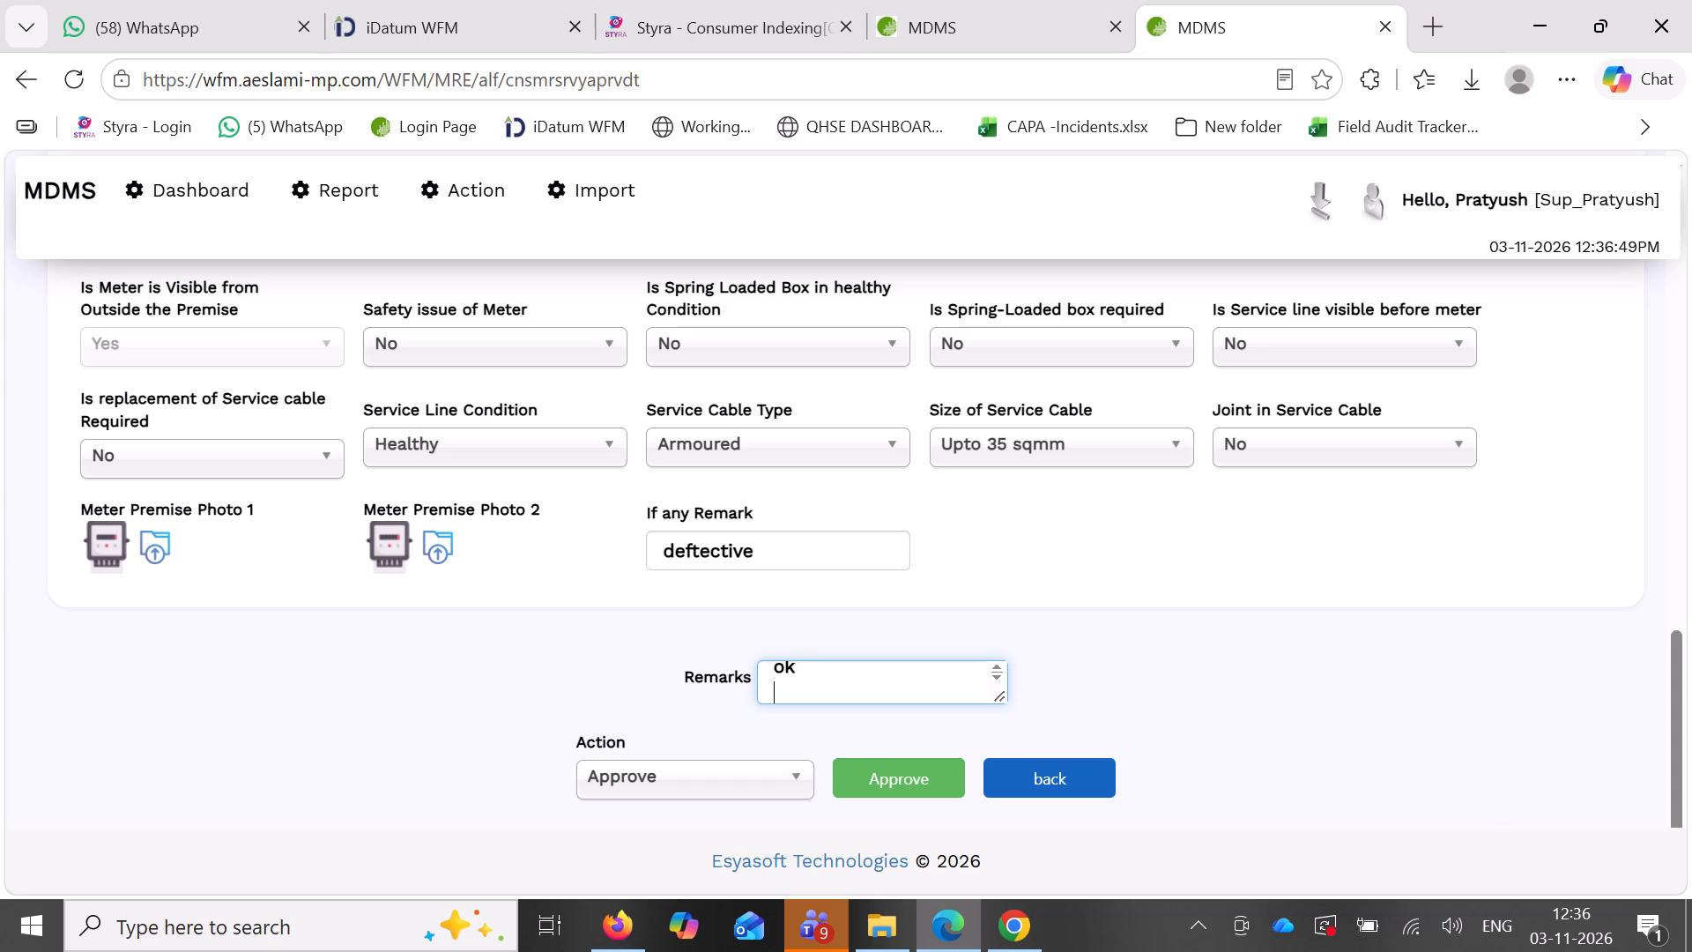
key(BackSpace)
key(Tab)
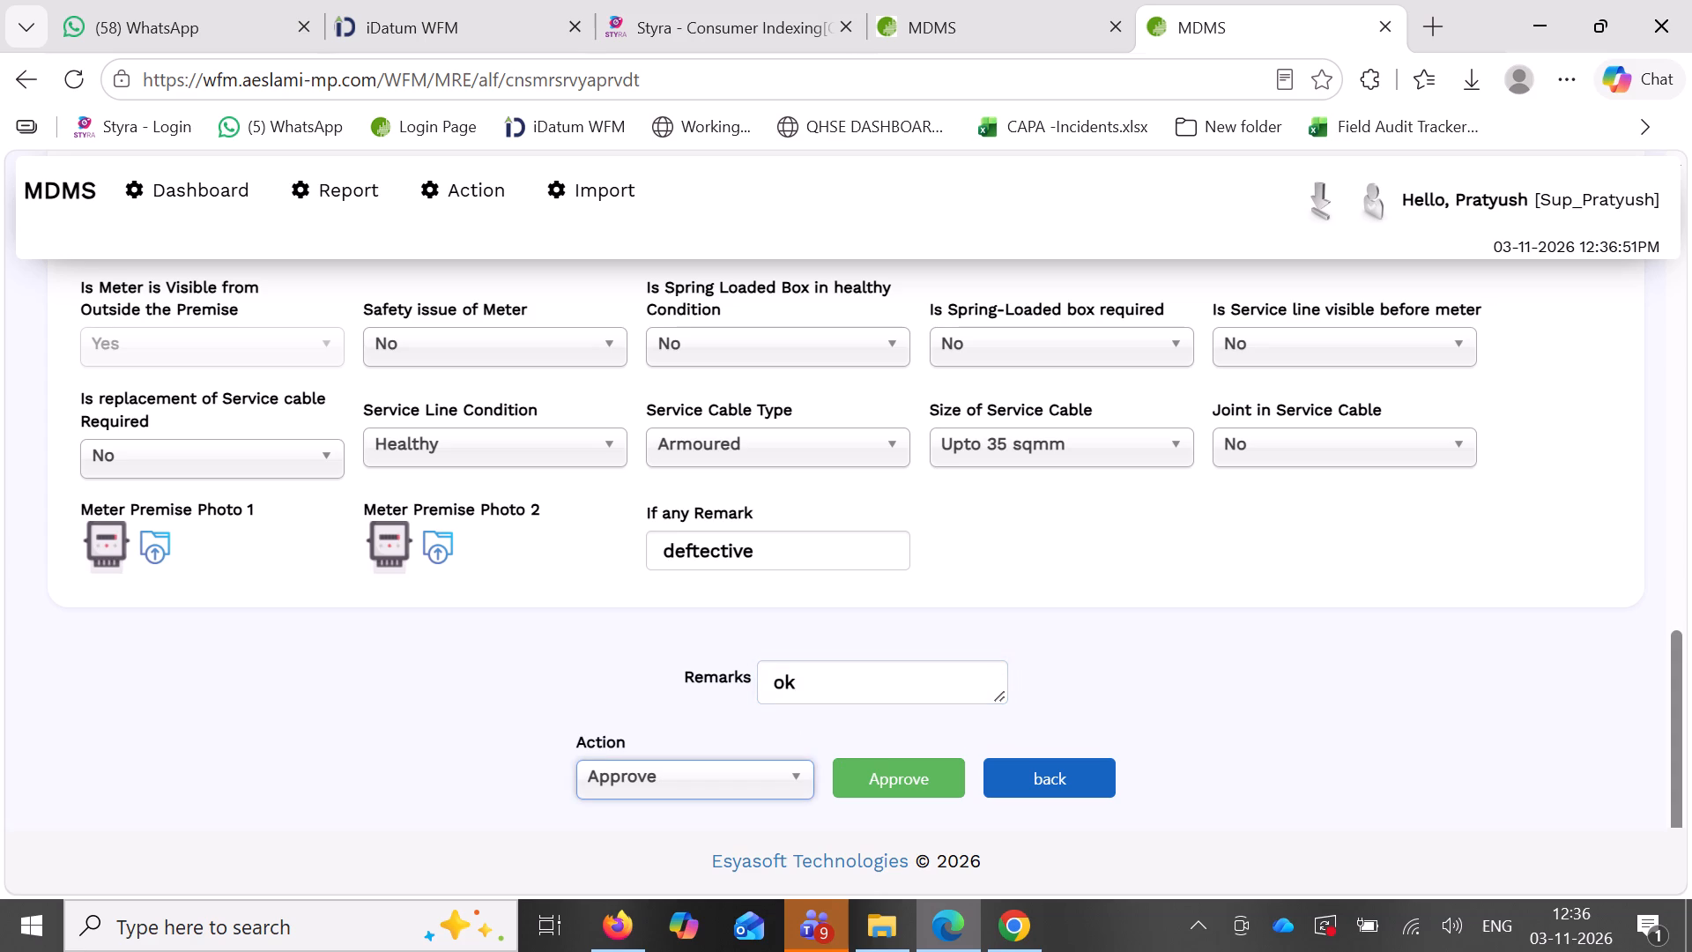
key(Tab)
key(Return)
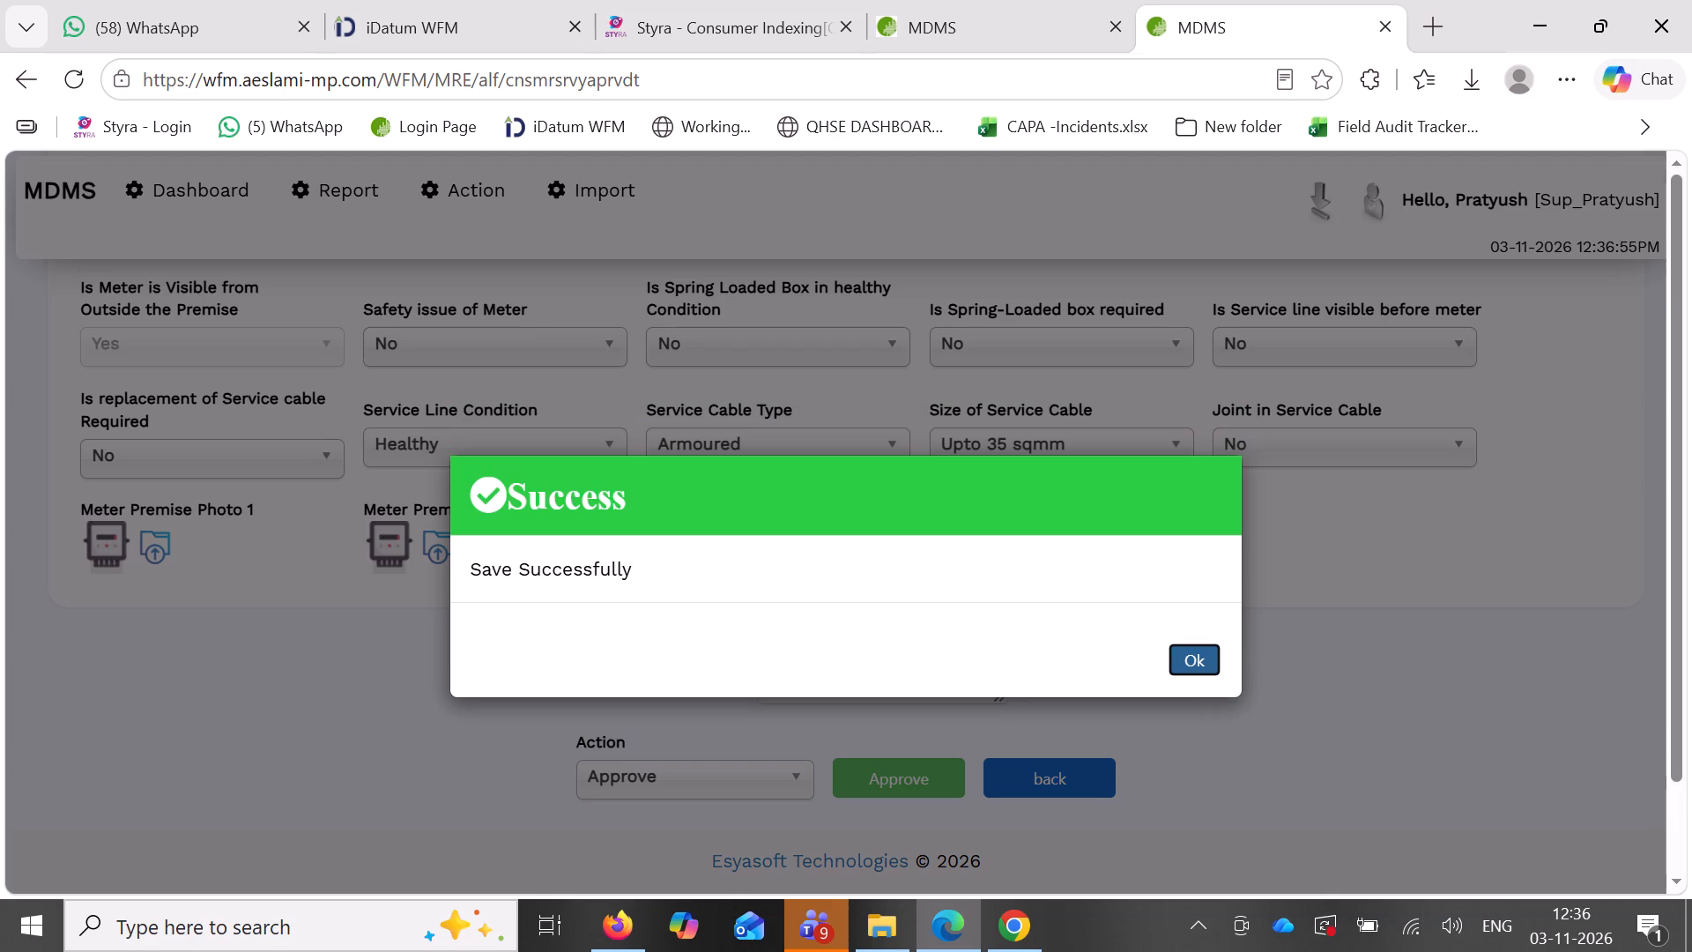
key(Return)
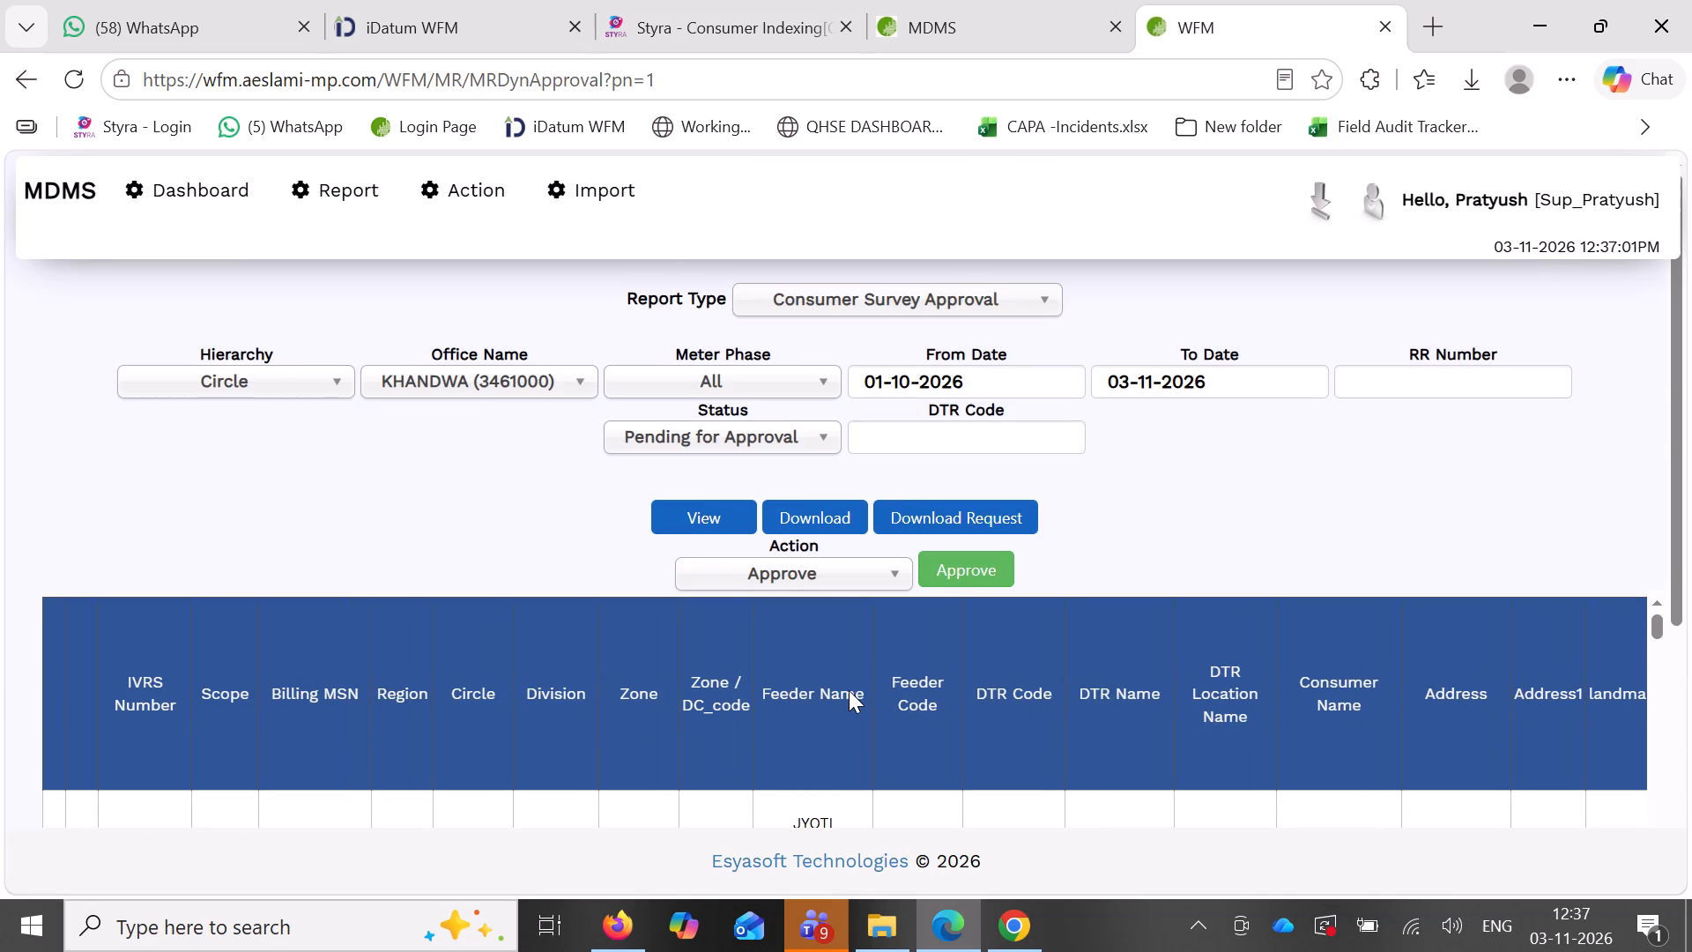
Open the first survey now pending on the Sujapurkala DTR and examine its Old Meter KWH Photo down to the caption.
scroll(849, 690, right, 1)
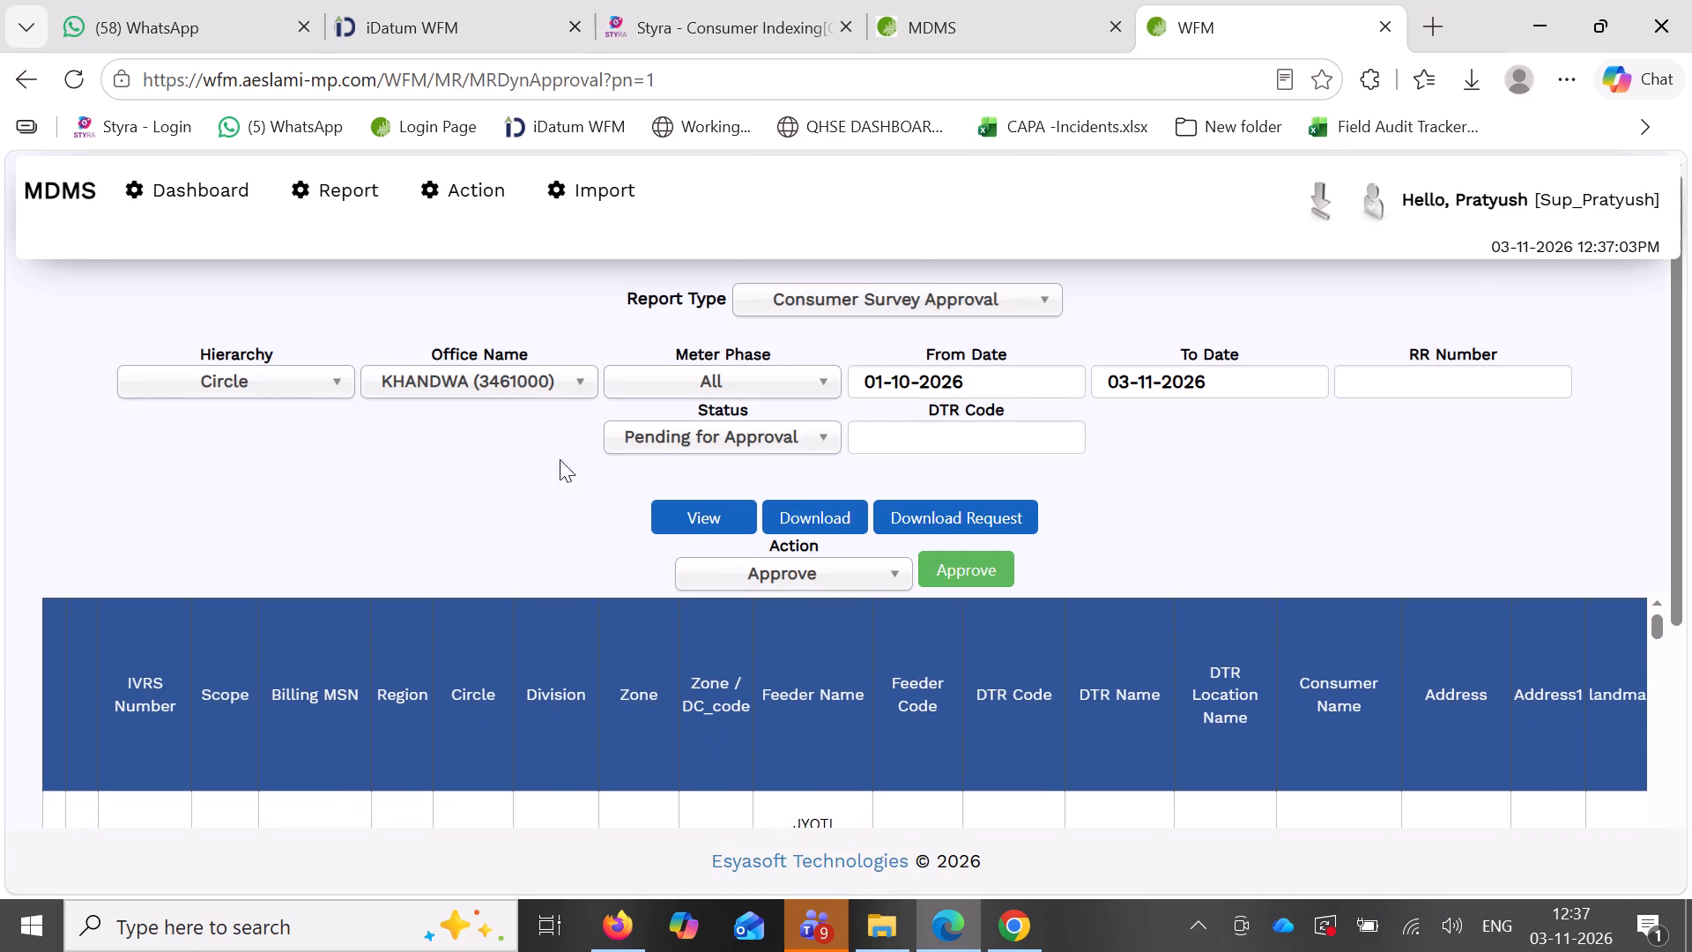
scroll(509, 405, down, 3)
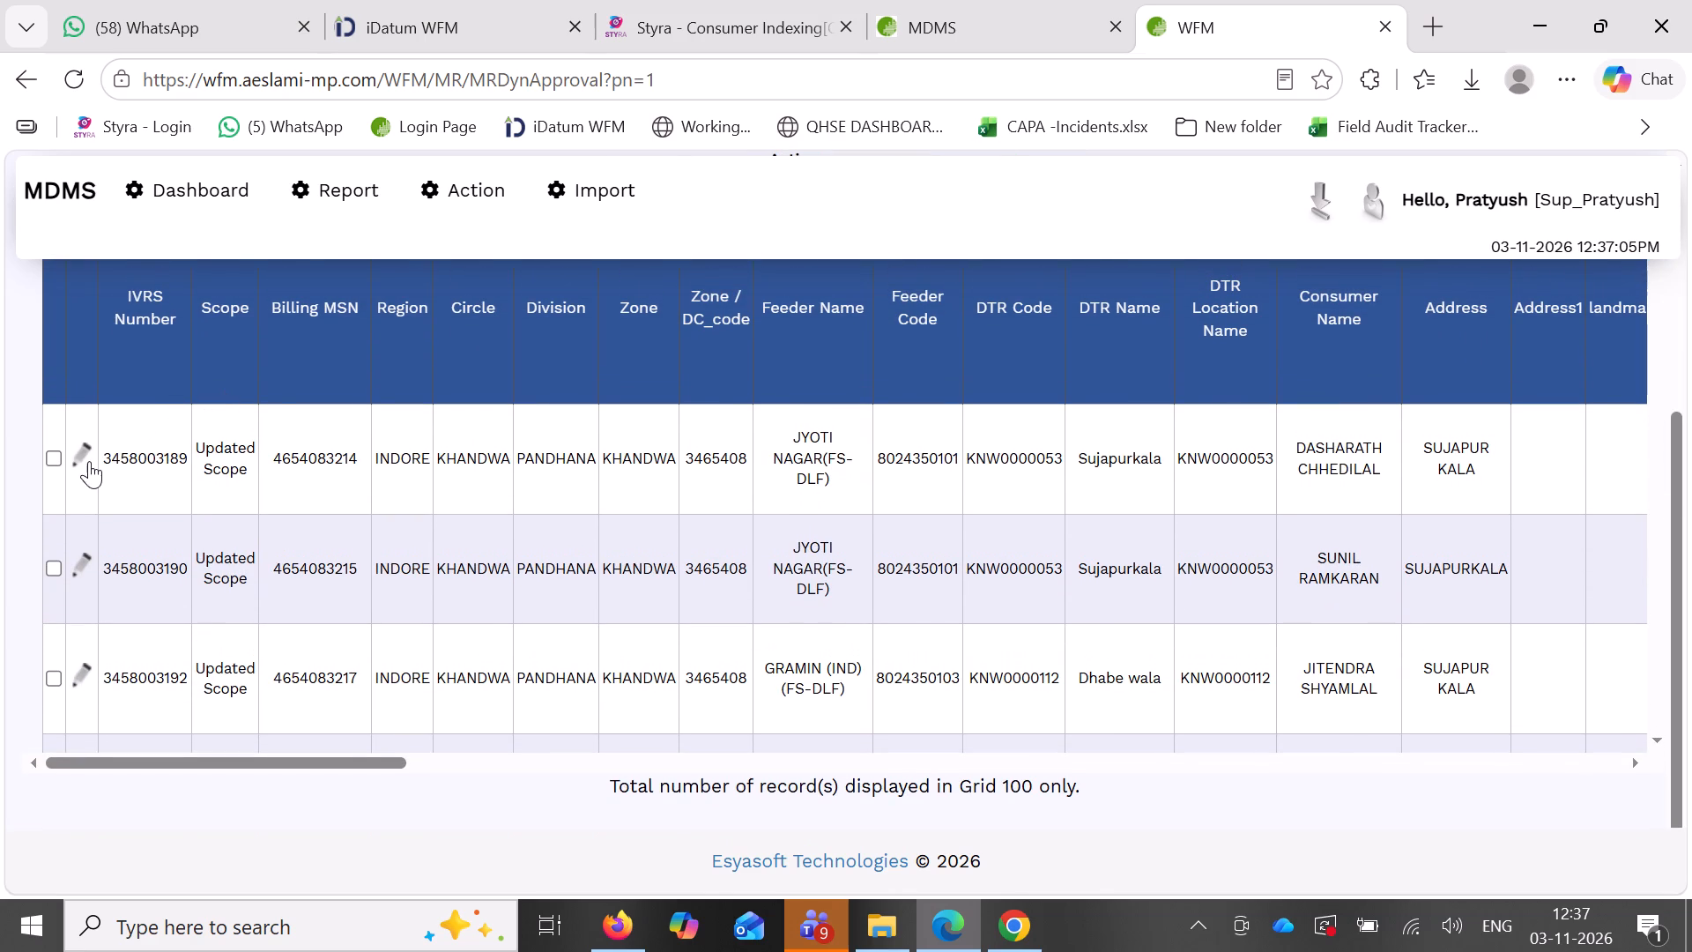
click(82, 457)
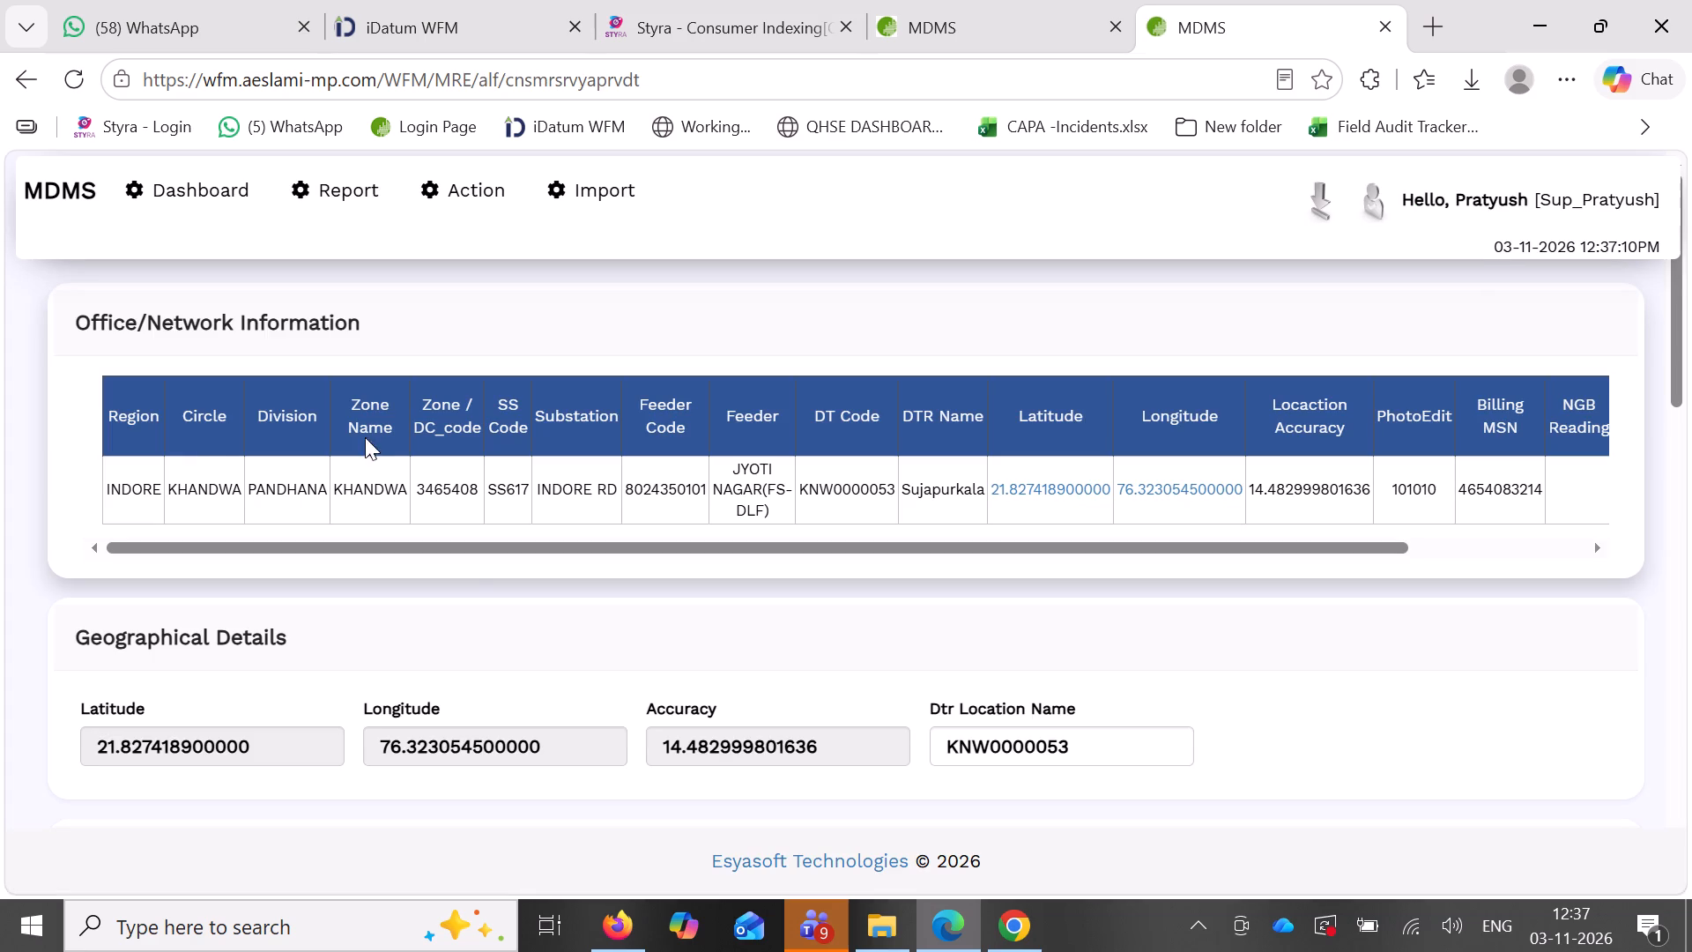
scroll(620, 725, down, 5)
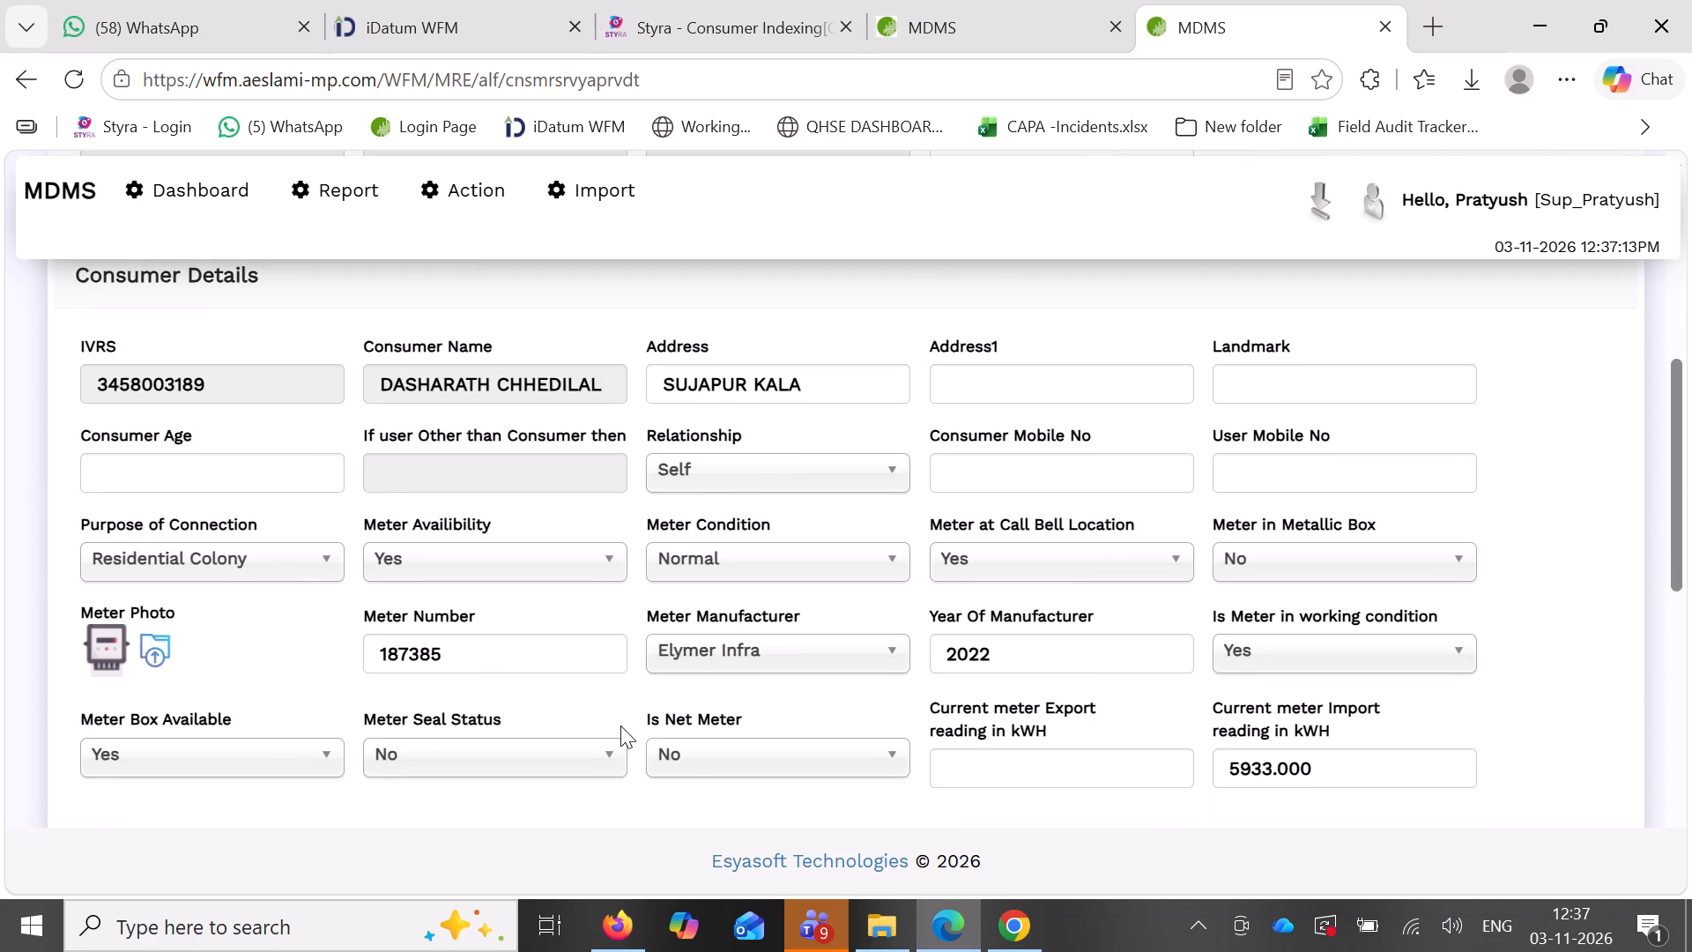
scroll(305, 533, down, 2)
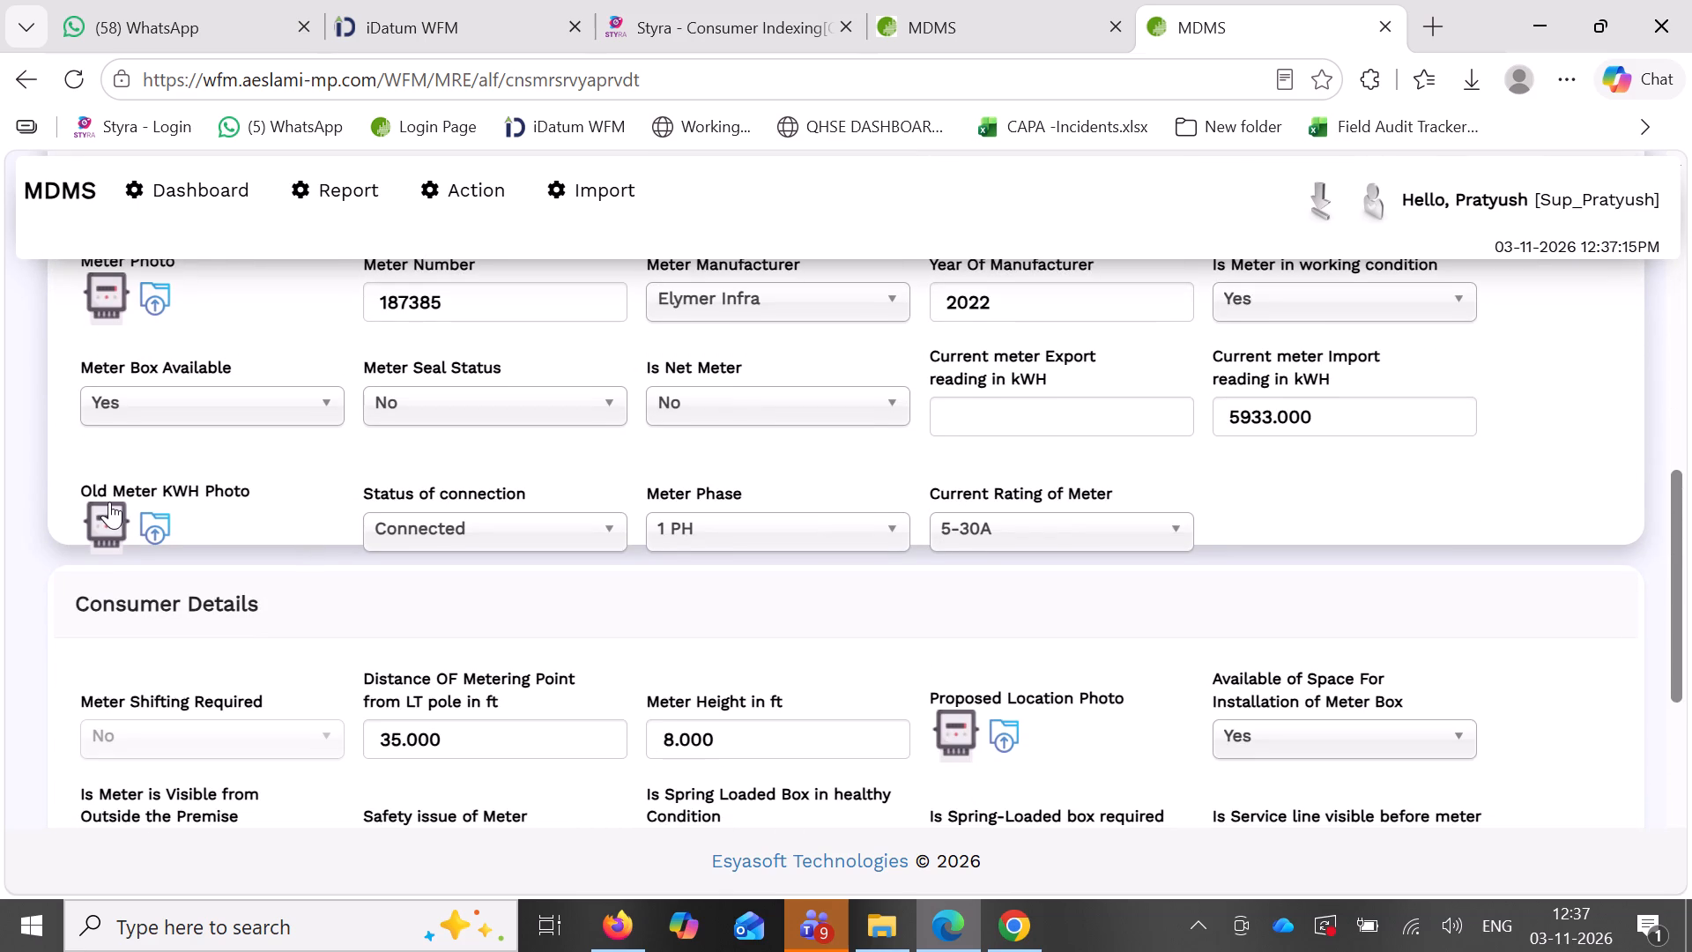
click(109, 502)
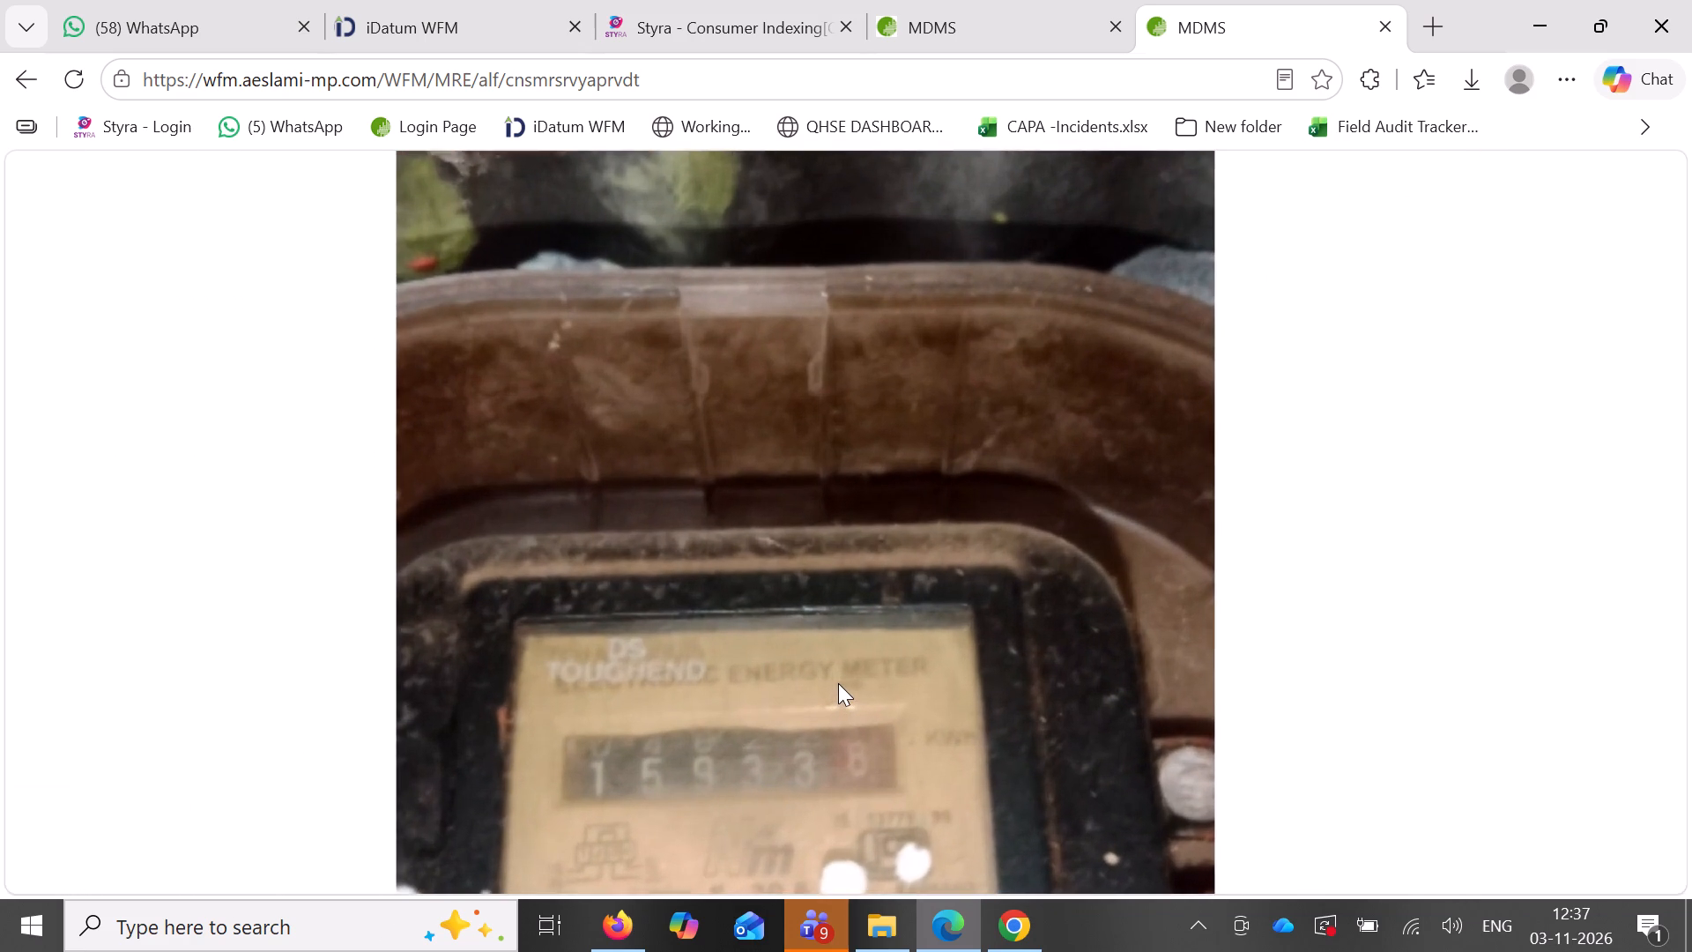
scroll(838, 683, down, 4)
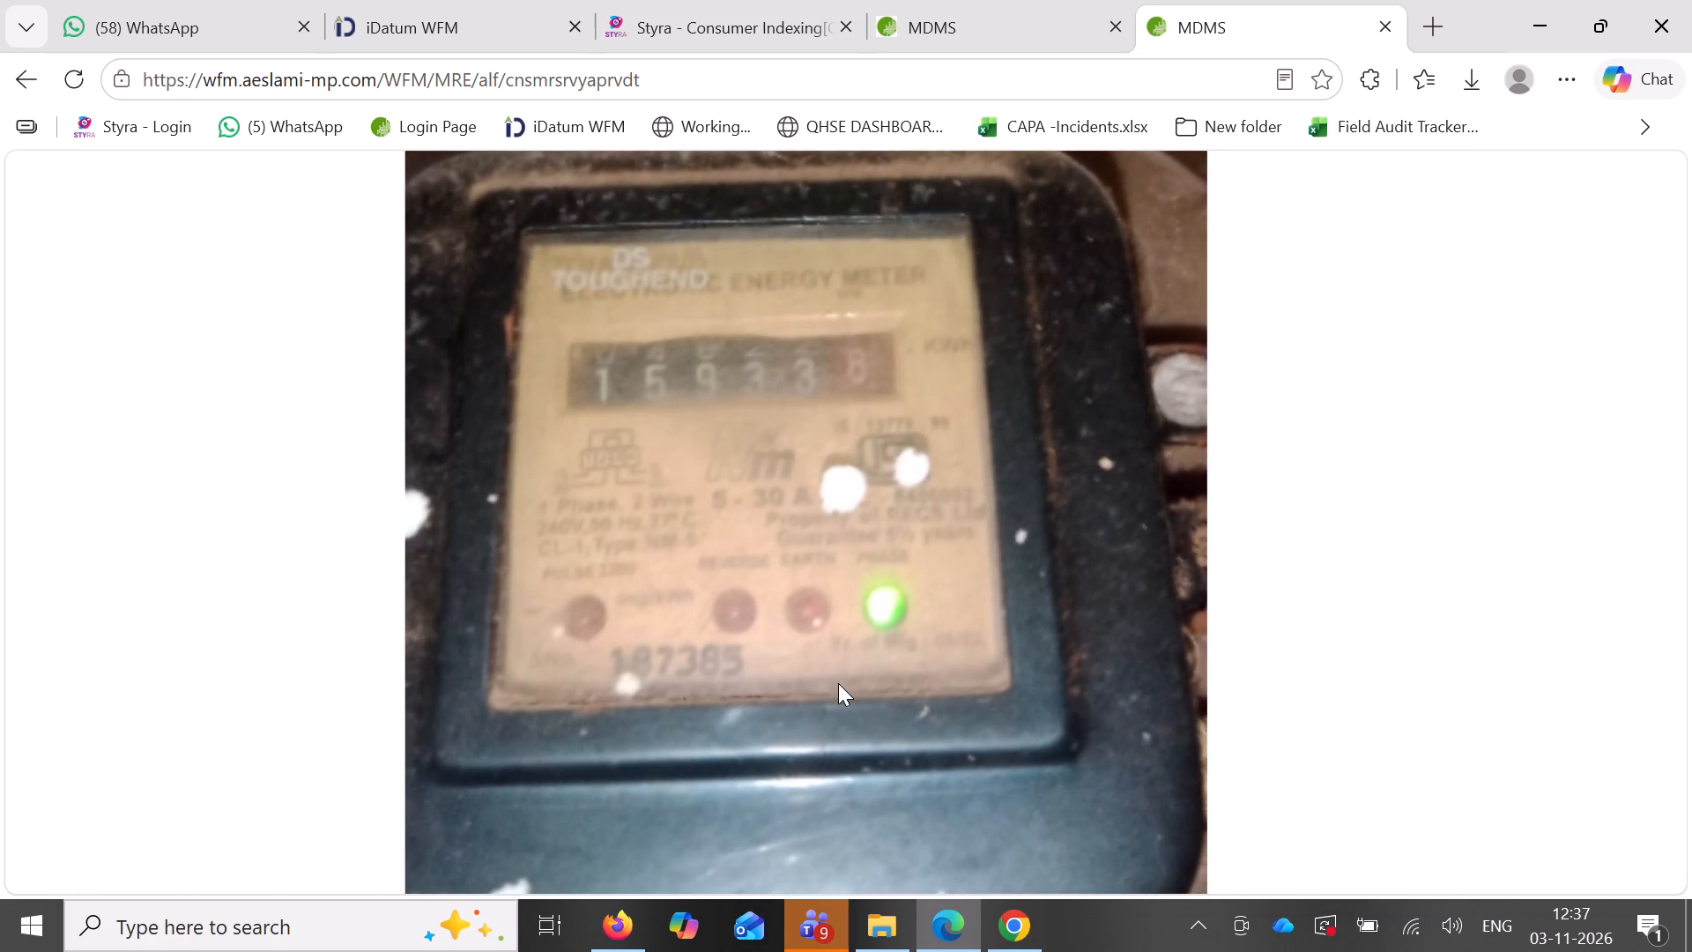
scroll(838, 683, down, 1)
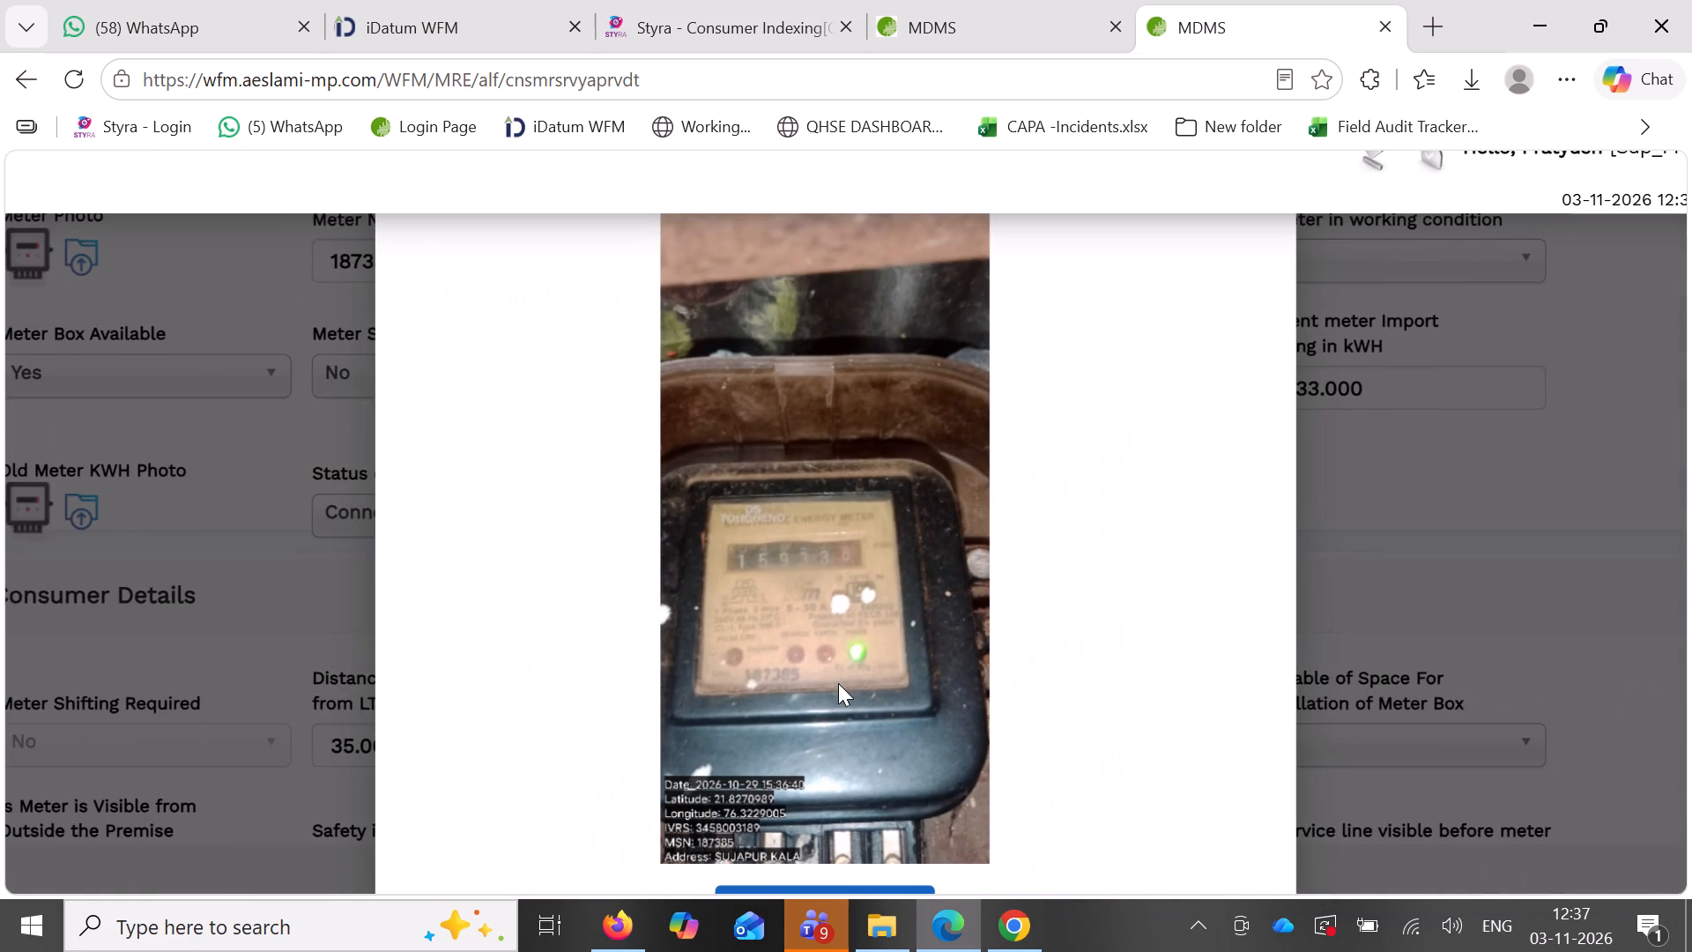
scroll(1280, 465, up, 2)
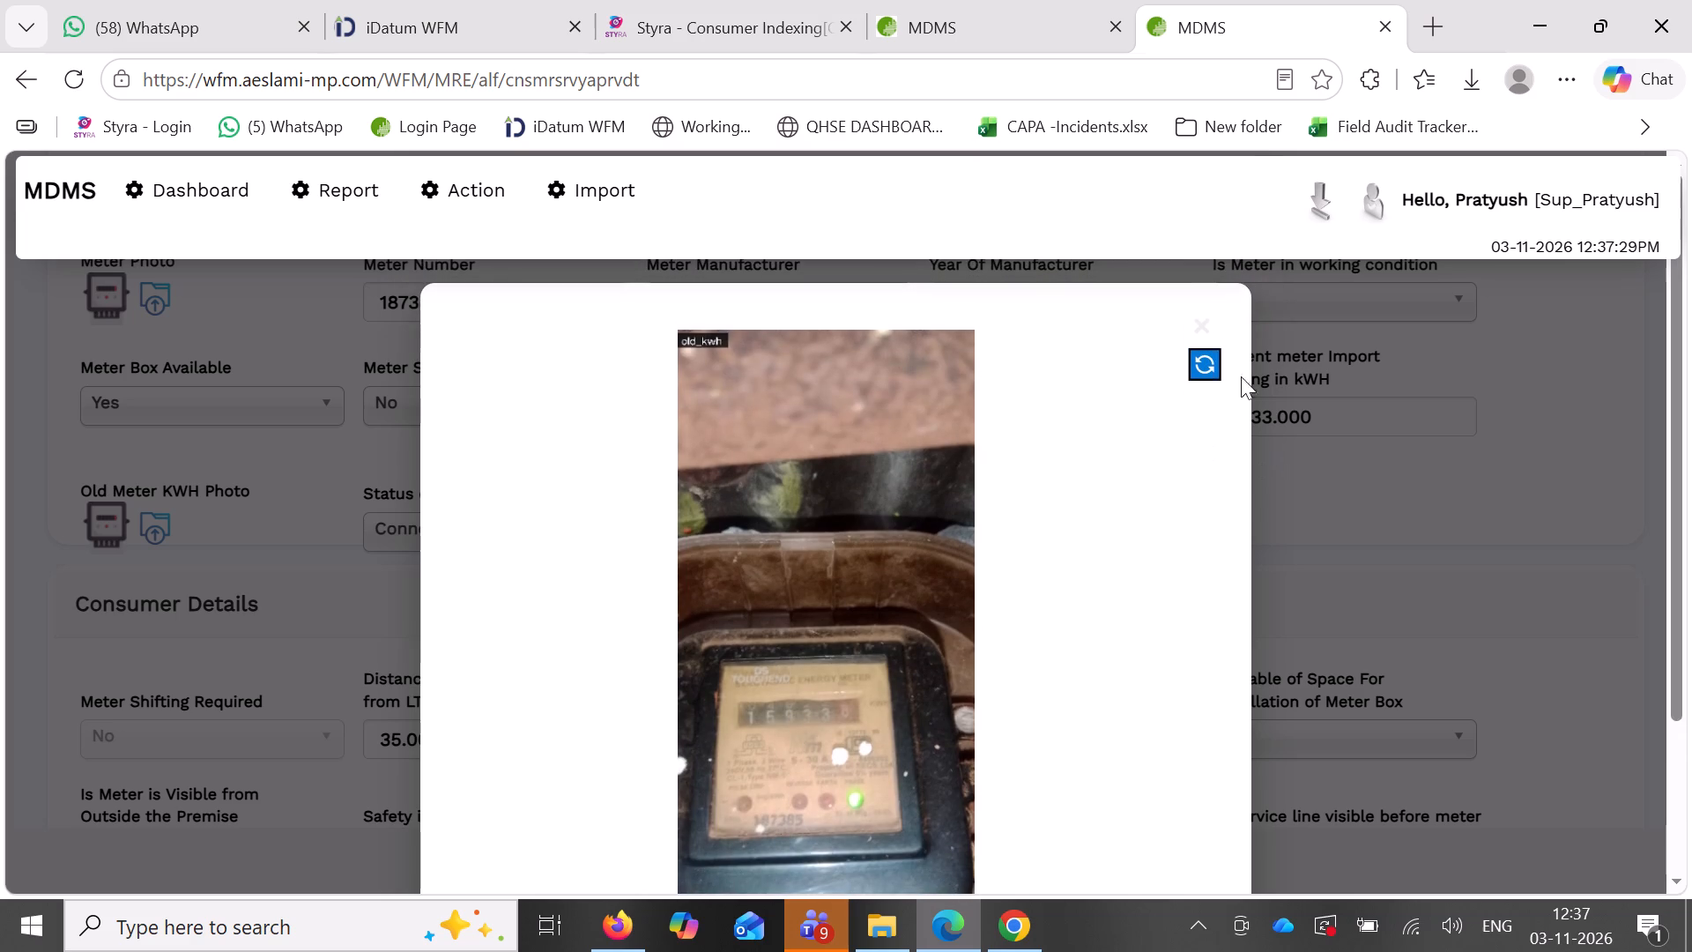
click(1206, 330)
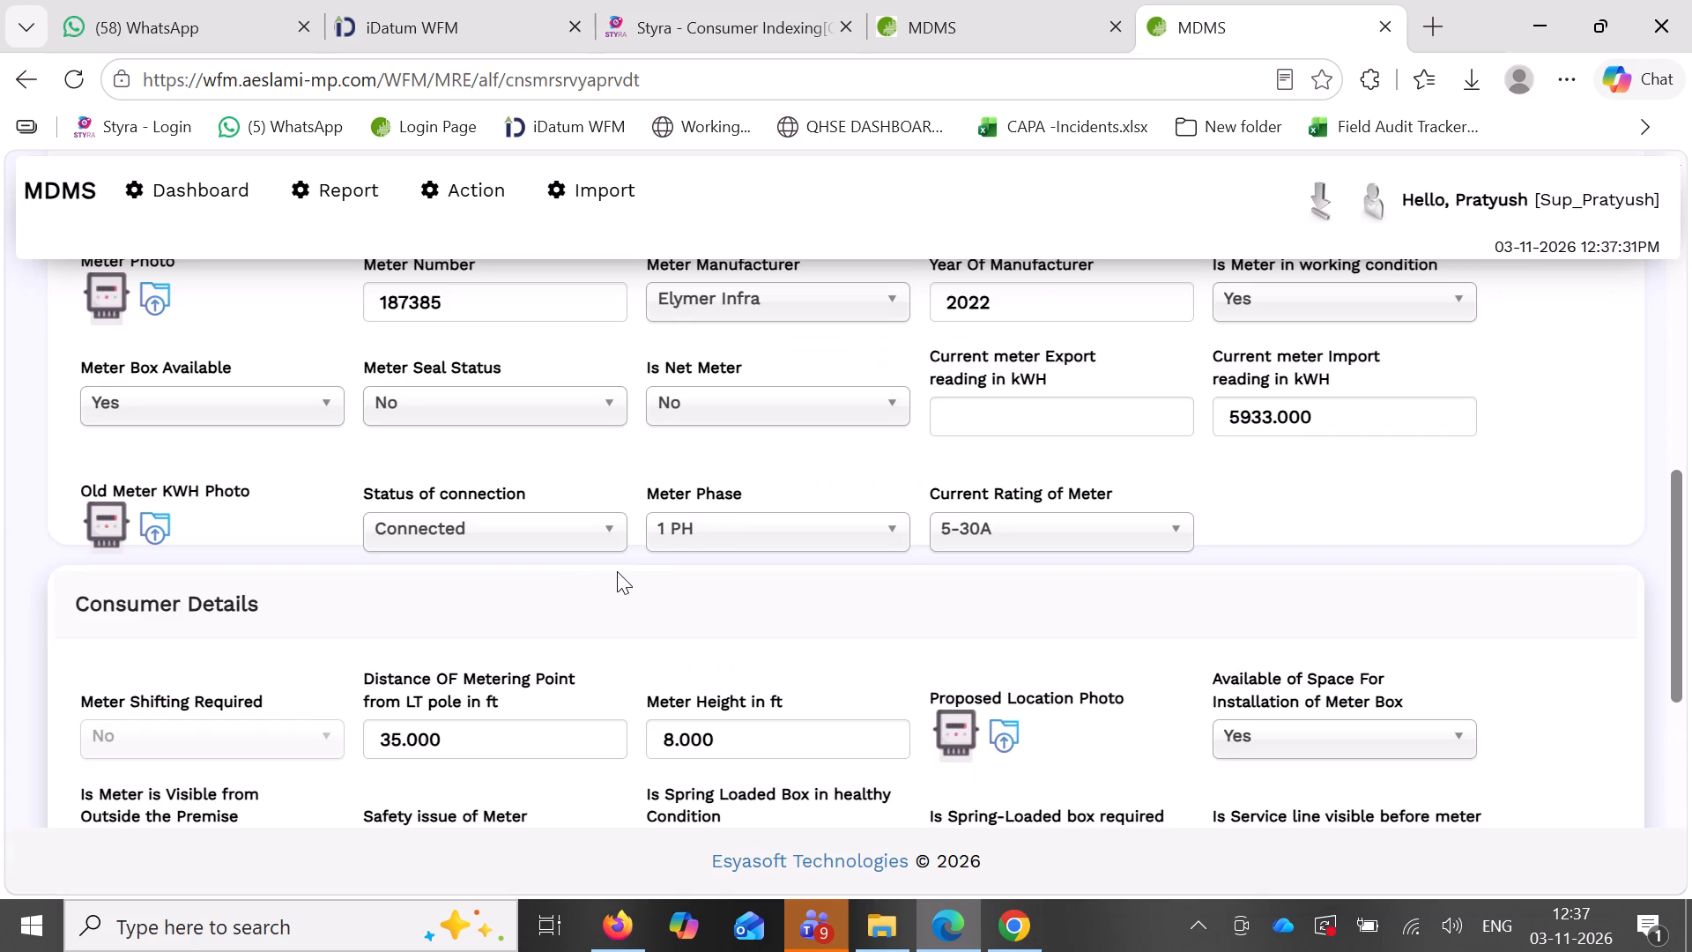
Check the remaining details of the open Elymer Infra meter survey, approve it with the remark "ok" and return to the pending list.
scroll(617, 571, down, 3)
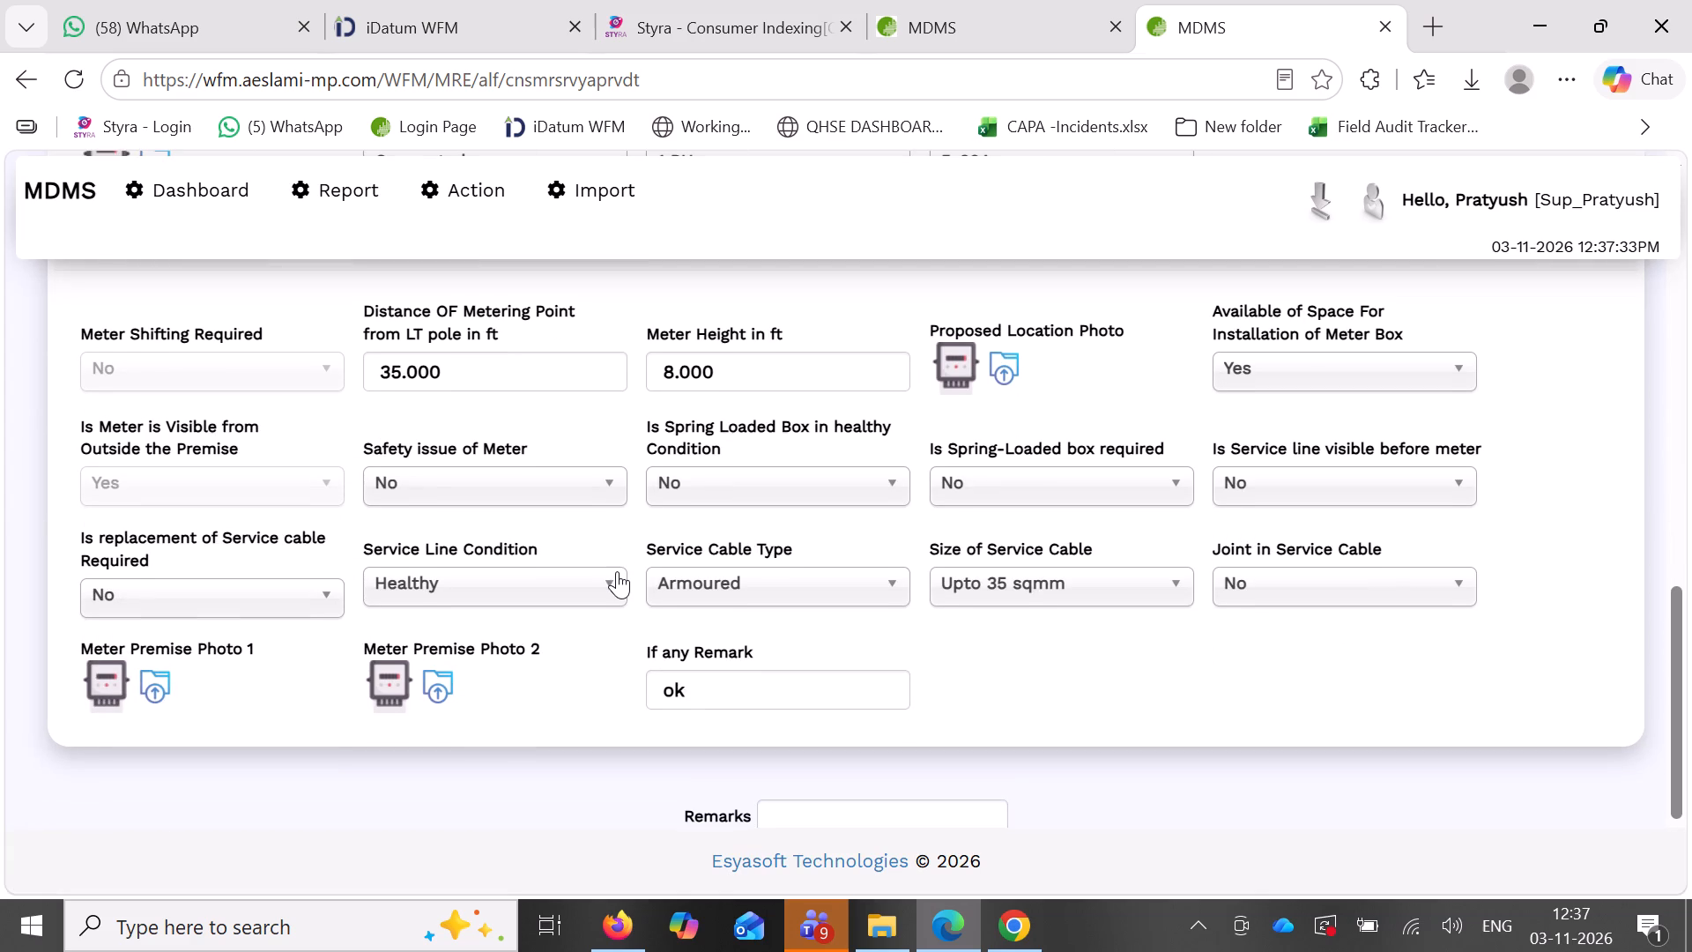
scroll(617, 571, up, 3)
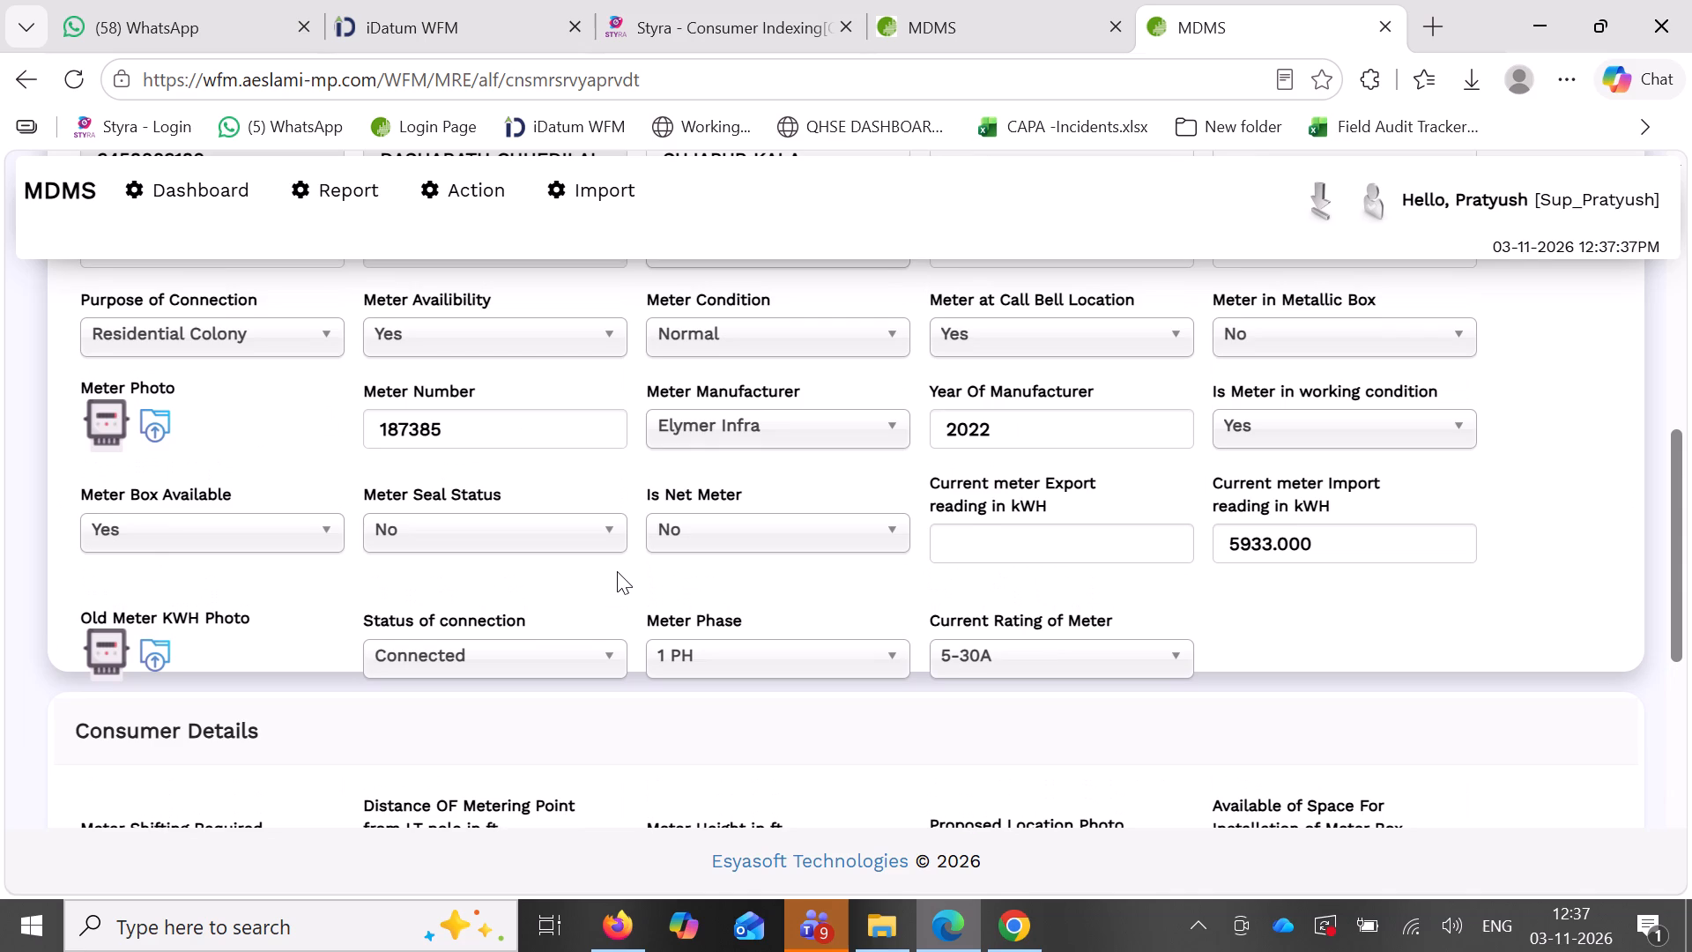
scroll(617, 571, down, 4)
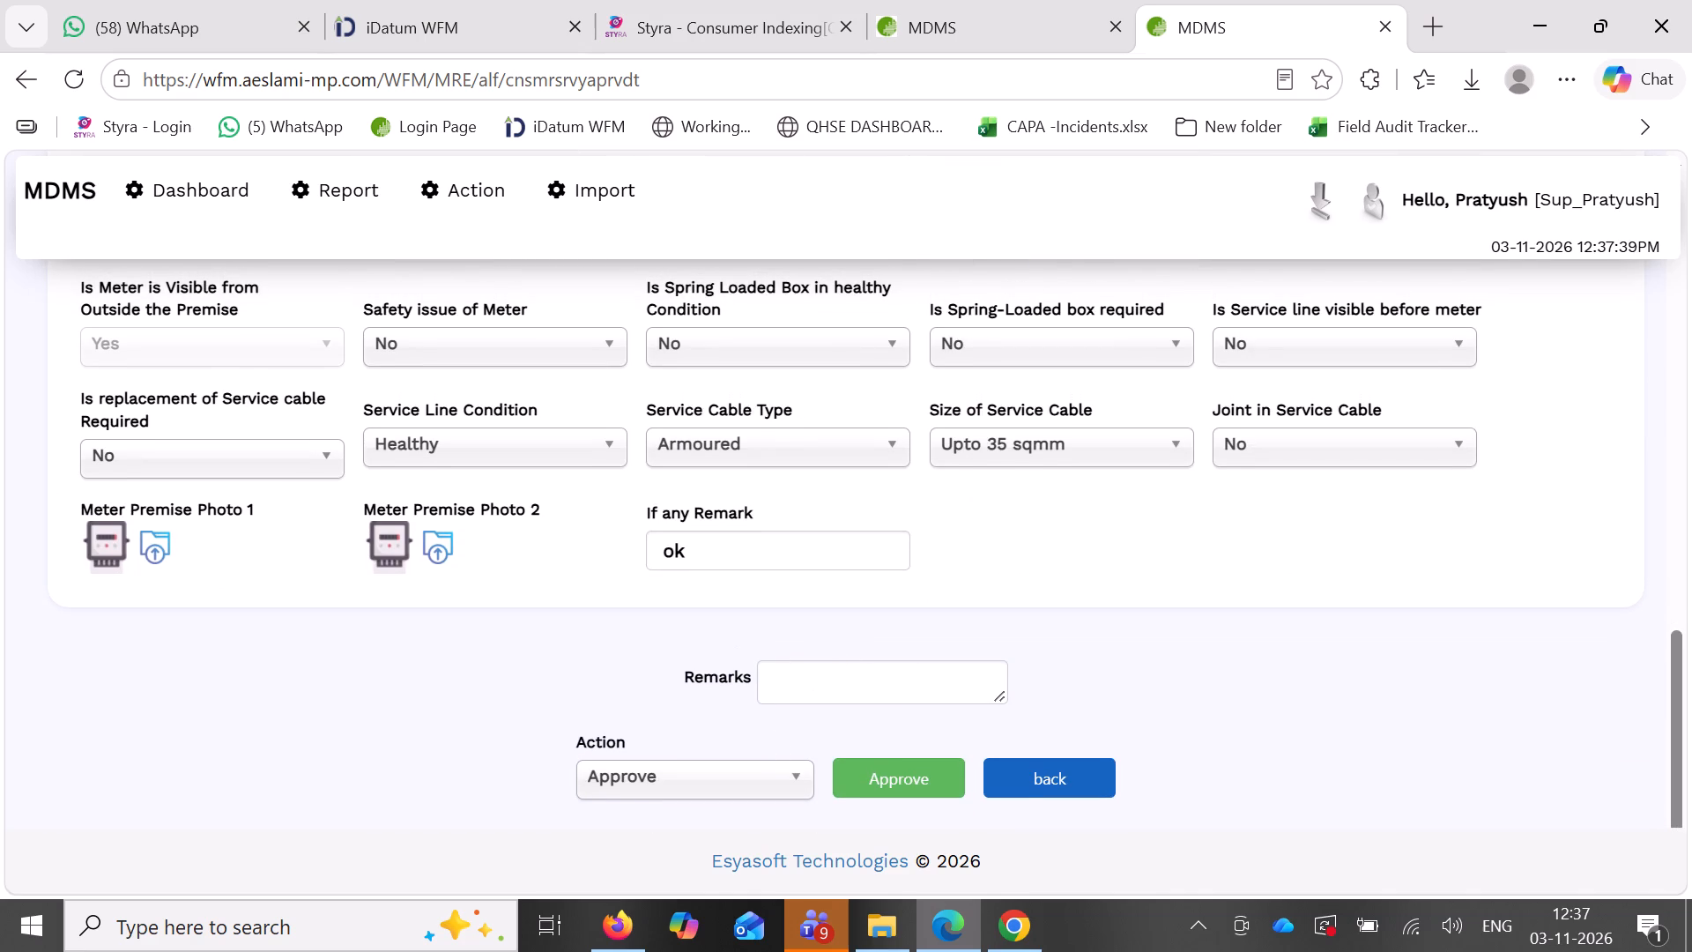
click(824, 683)
text(ok)
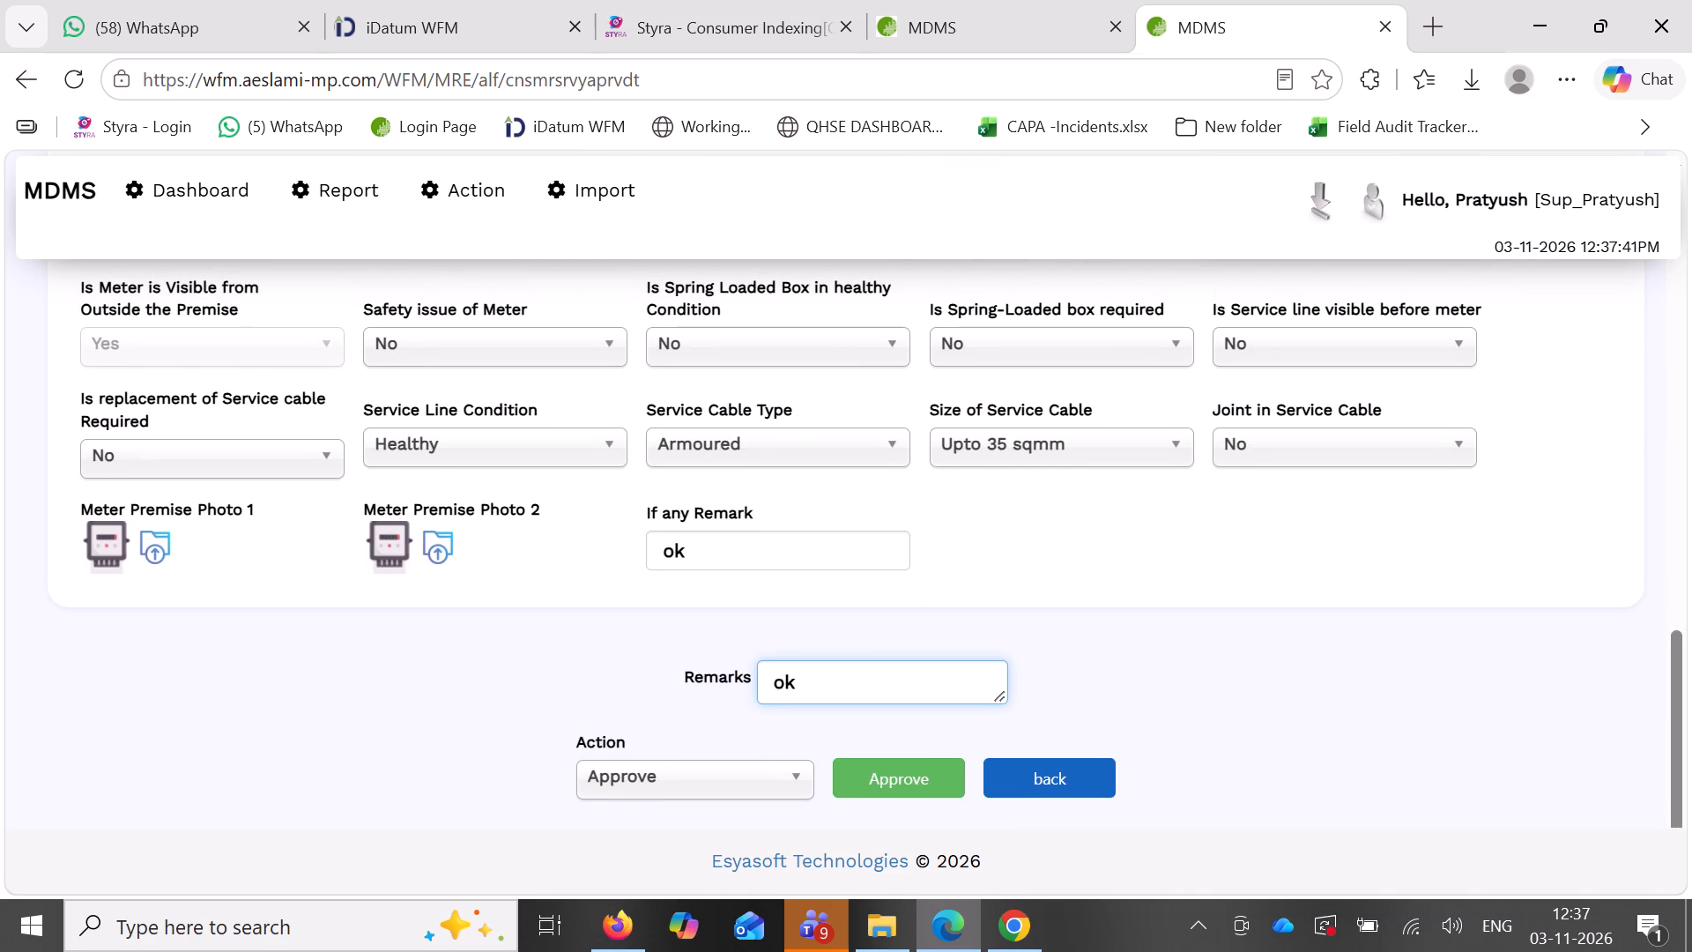
key(Tab)
key(Tab)
key(Return)
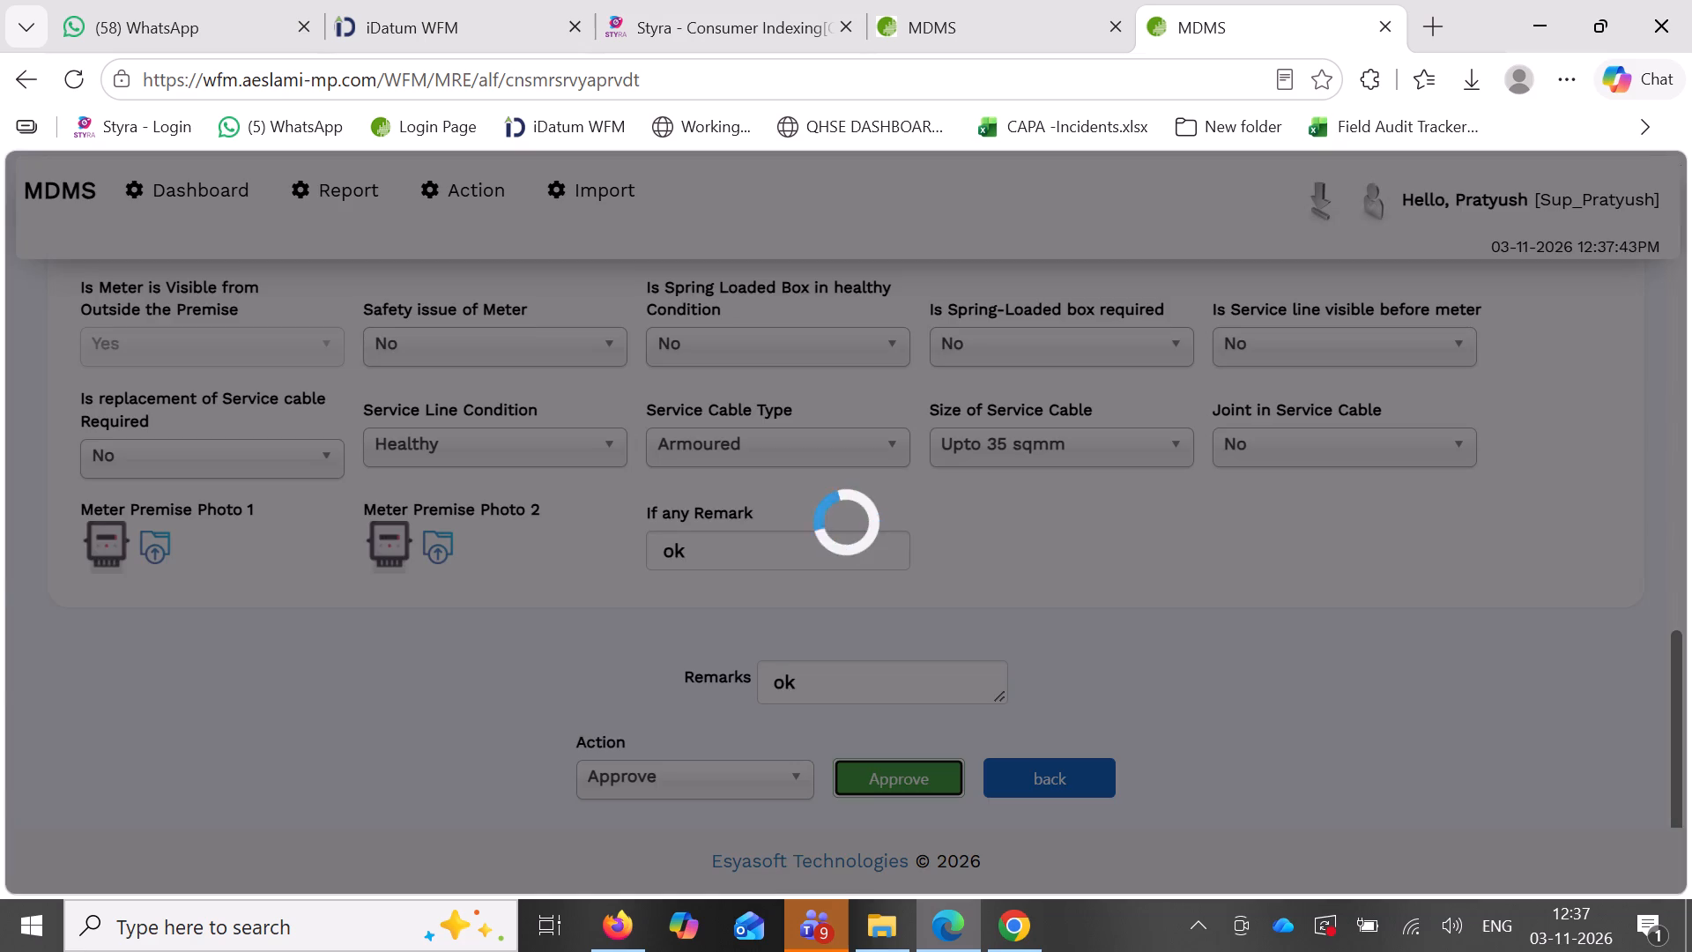
key(Return)
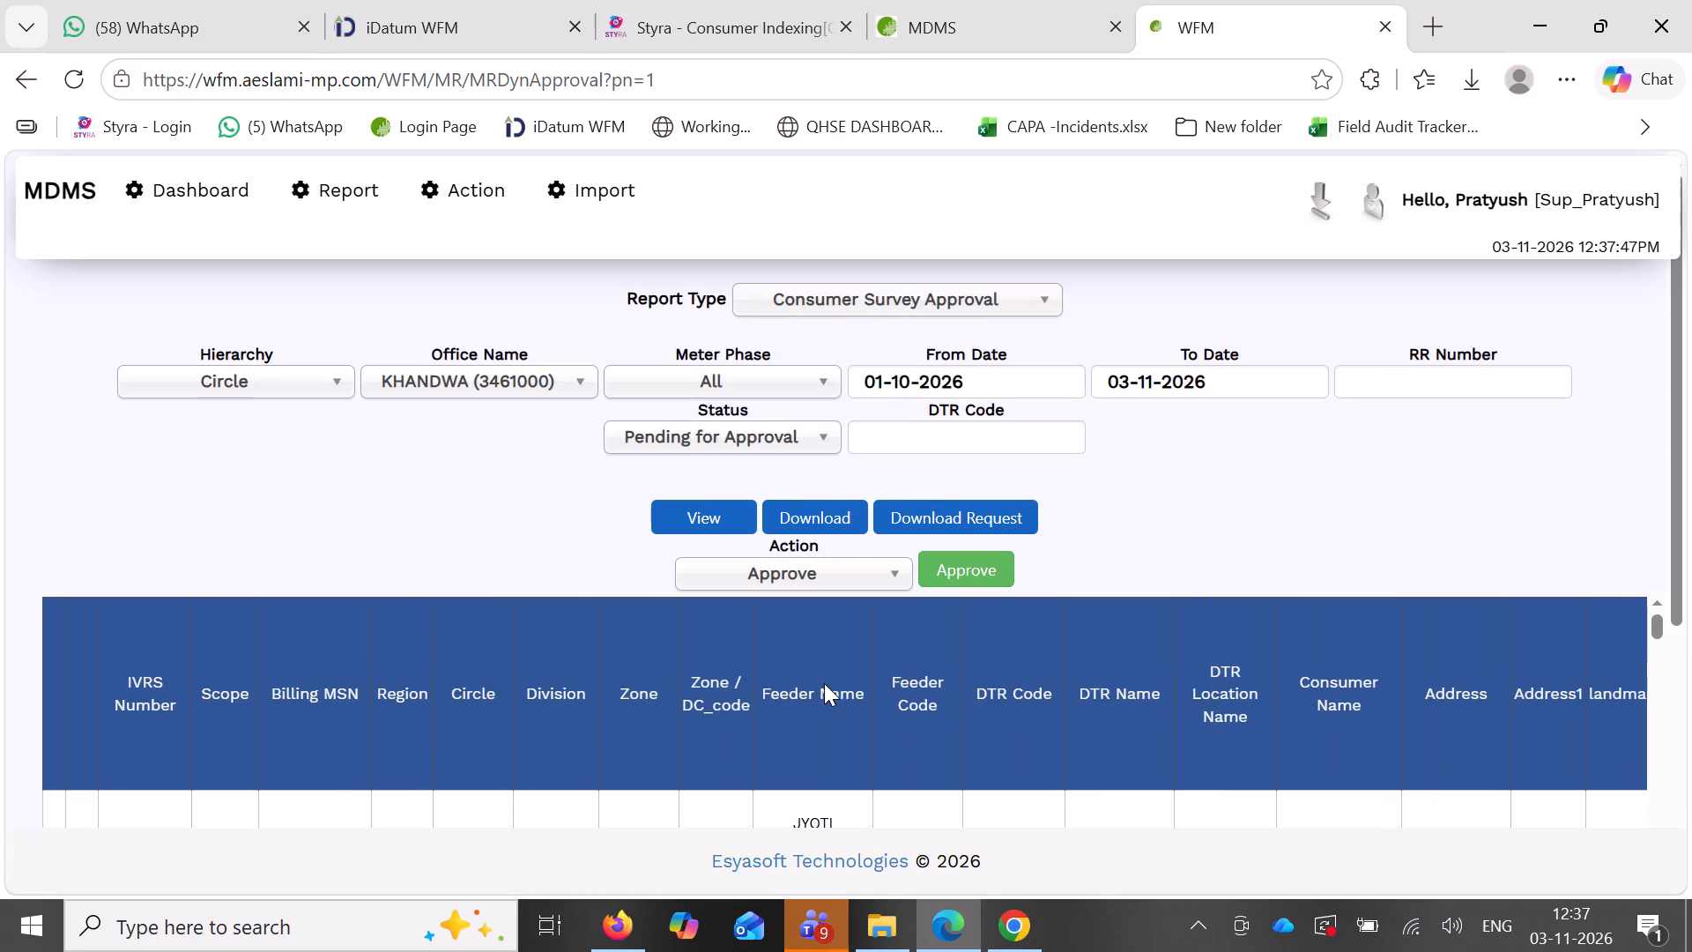
Open the next pending survey on the Sujapurkala DTR, for the MONTEL meter, and examine its Old Meter KWH Photo including the caption.
scroll(824, 683, down, 2)
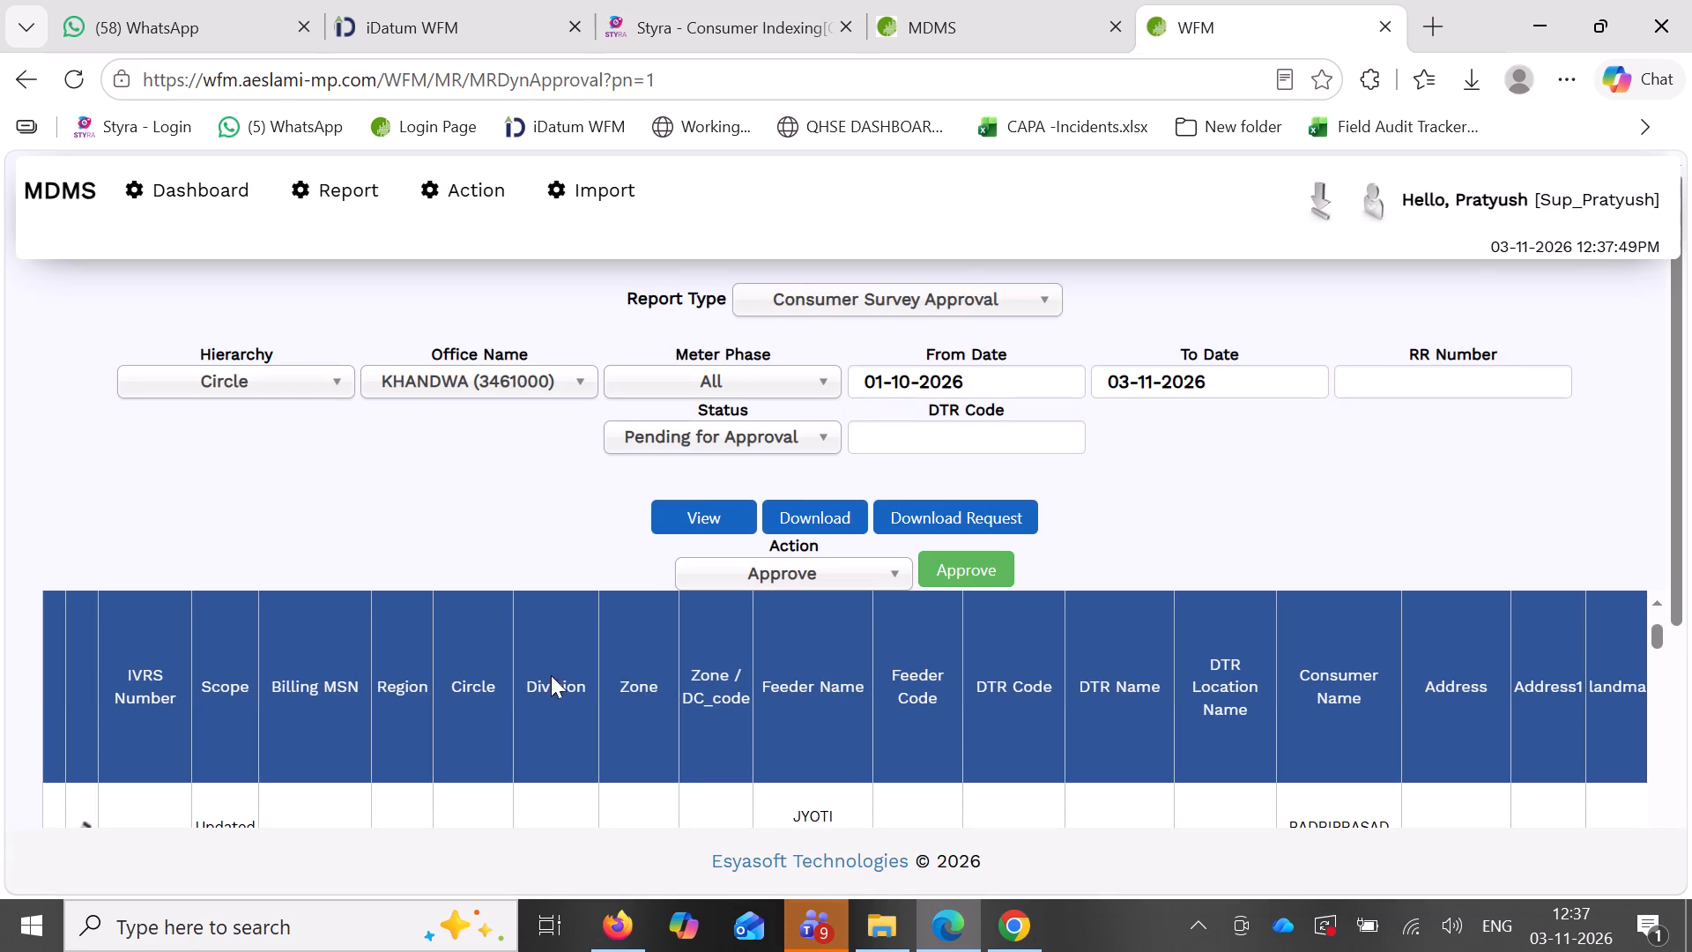
scroll(452, 596, up, 3)
drag(452, 596, 457, 714)
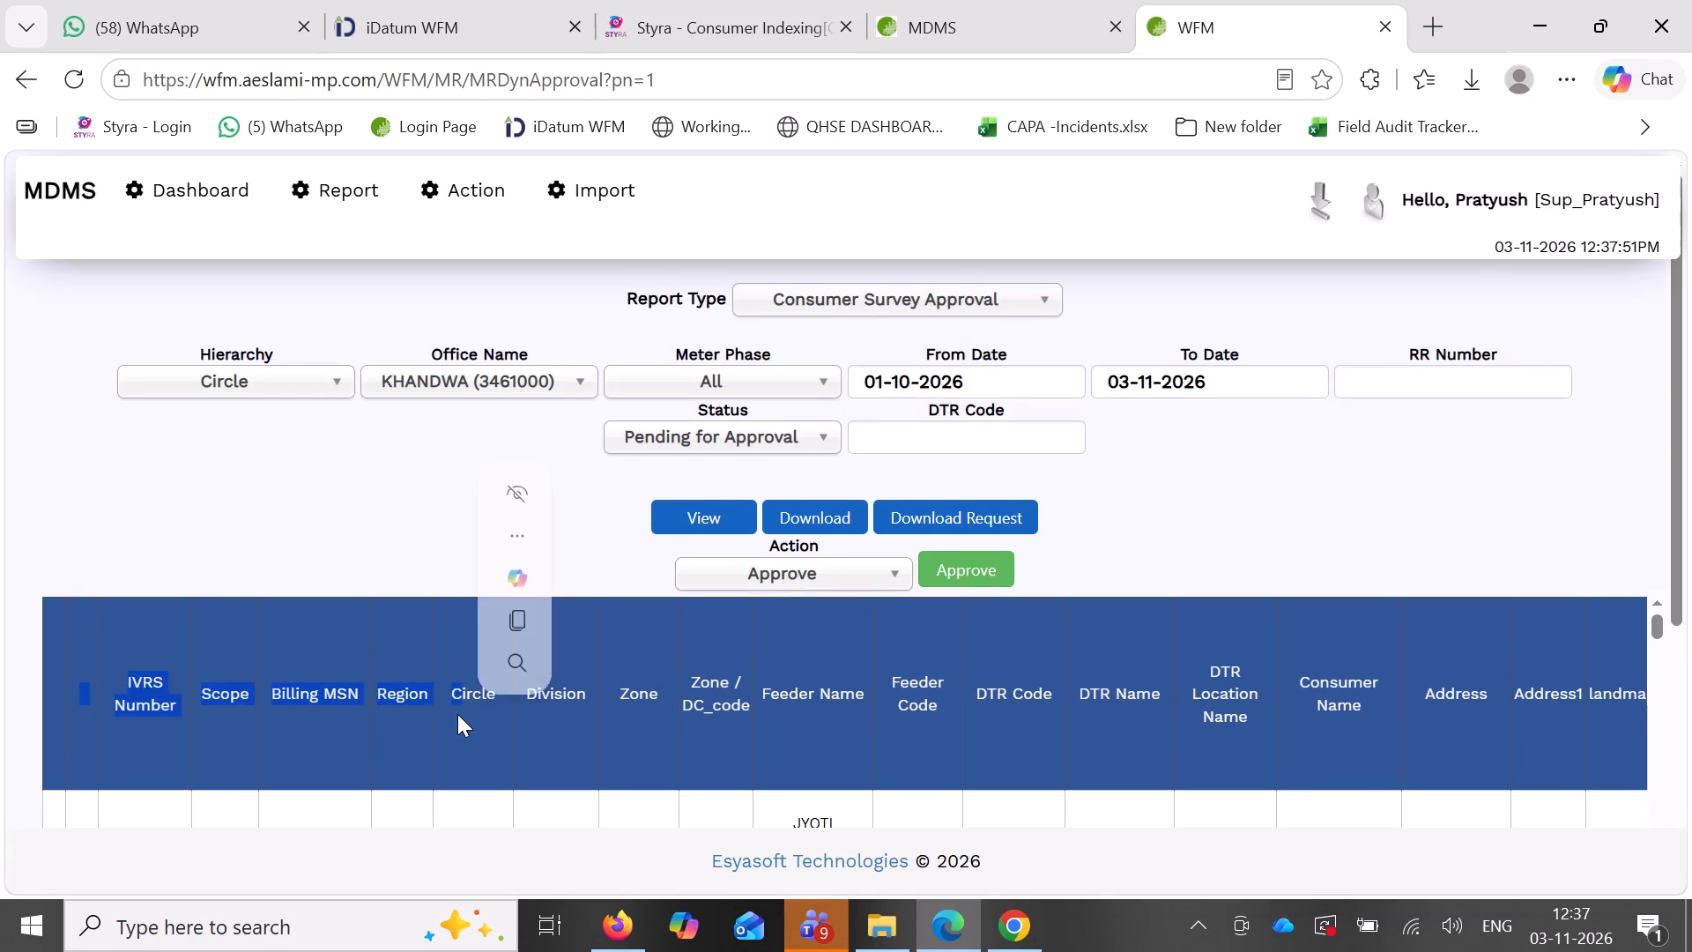
scroll(457, 714, up, 1)
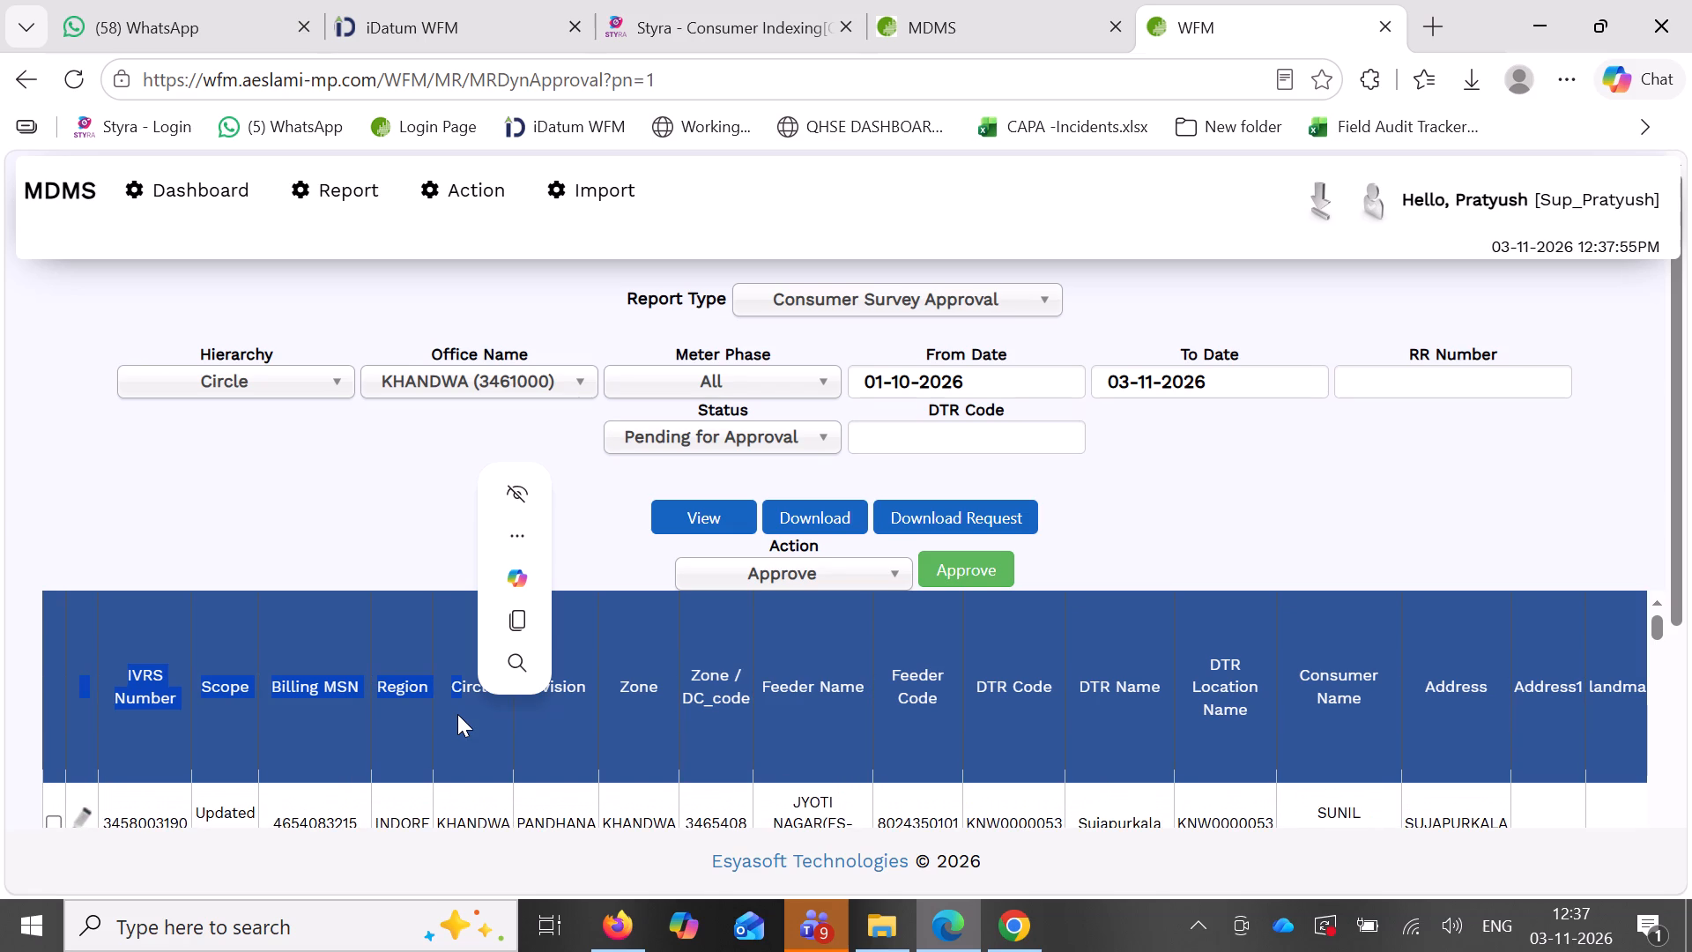
click(74, 806)
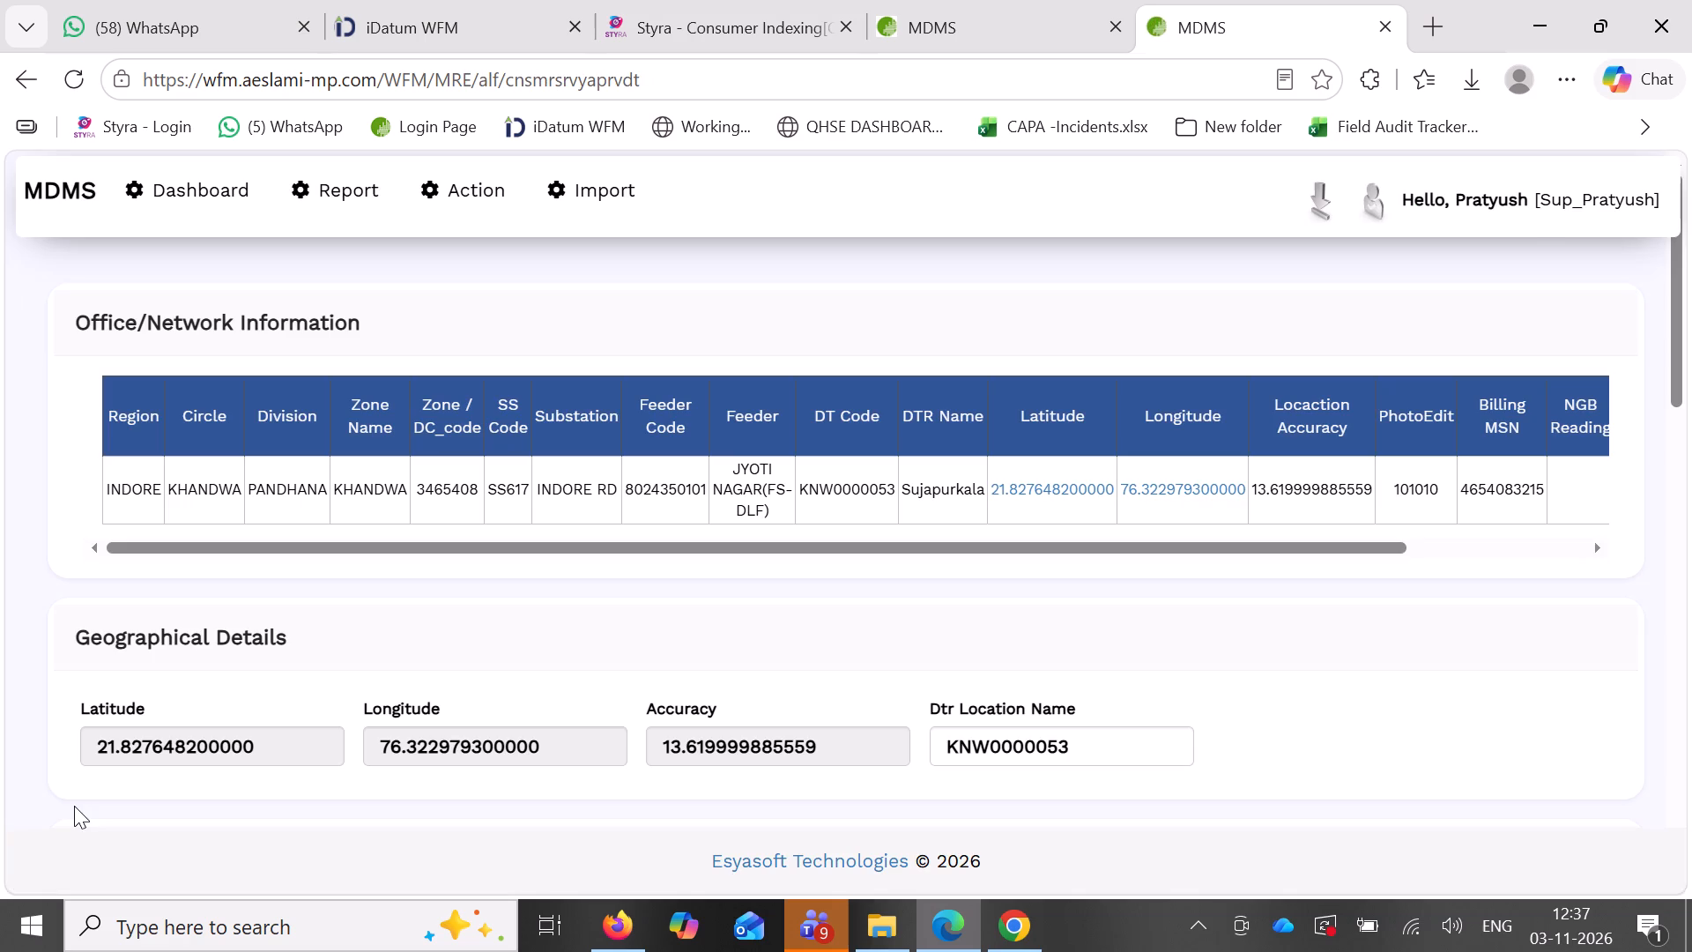
scroll(297, 667, down, 2)
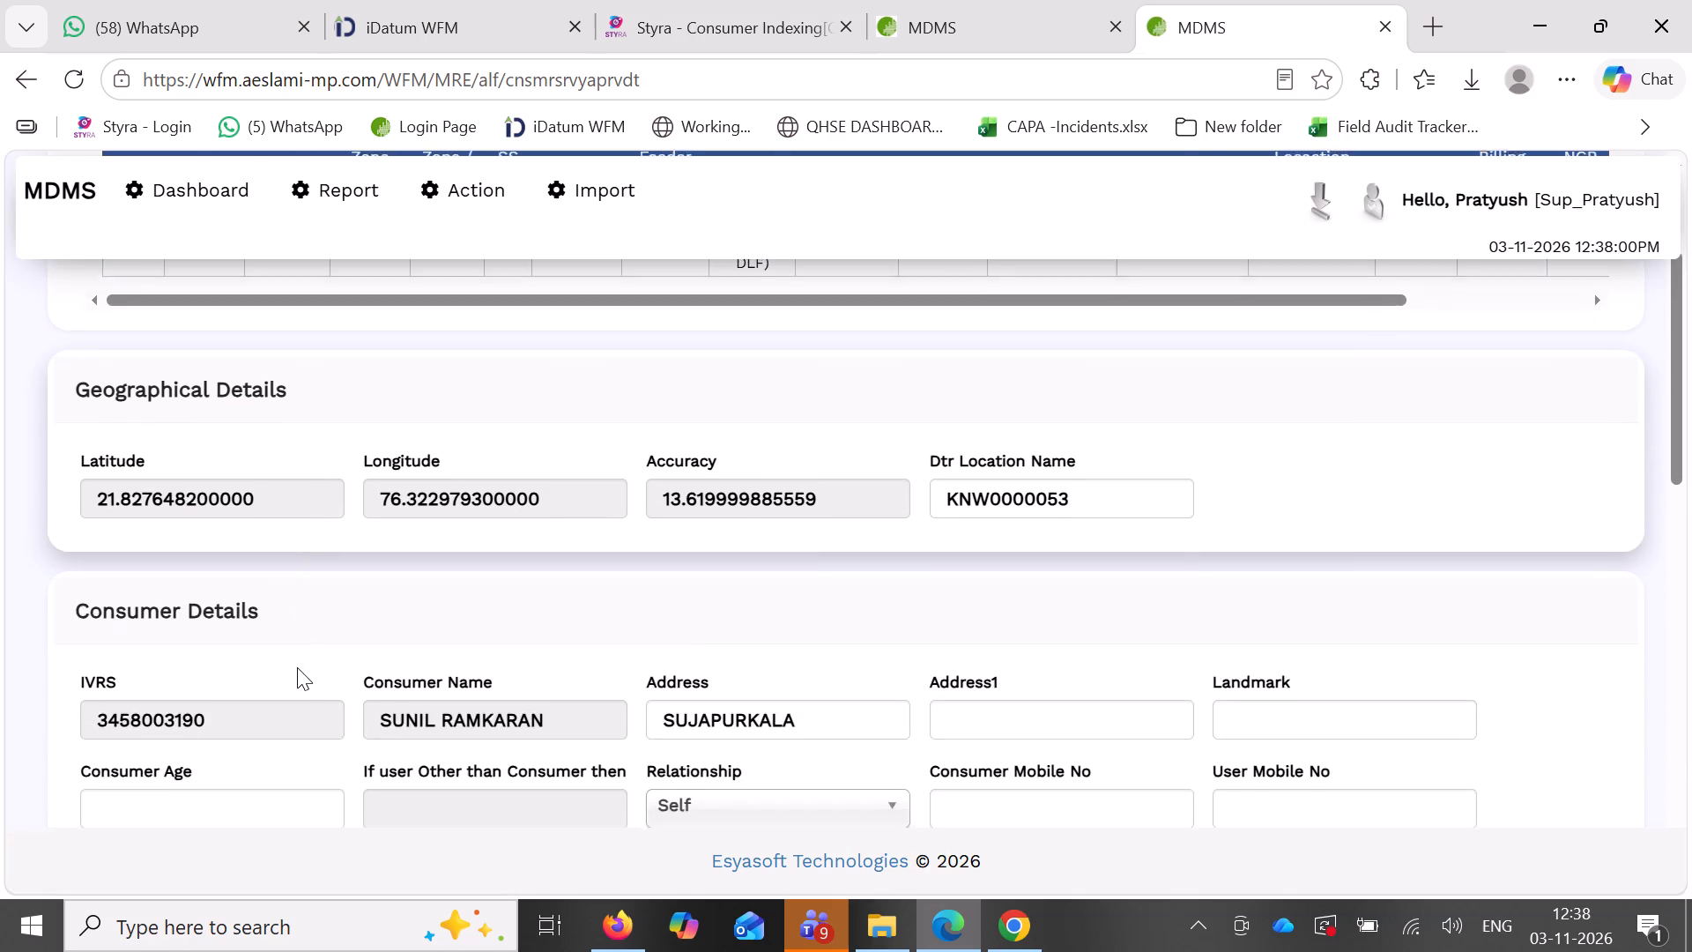
scroll(297, 667, down, 1)
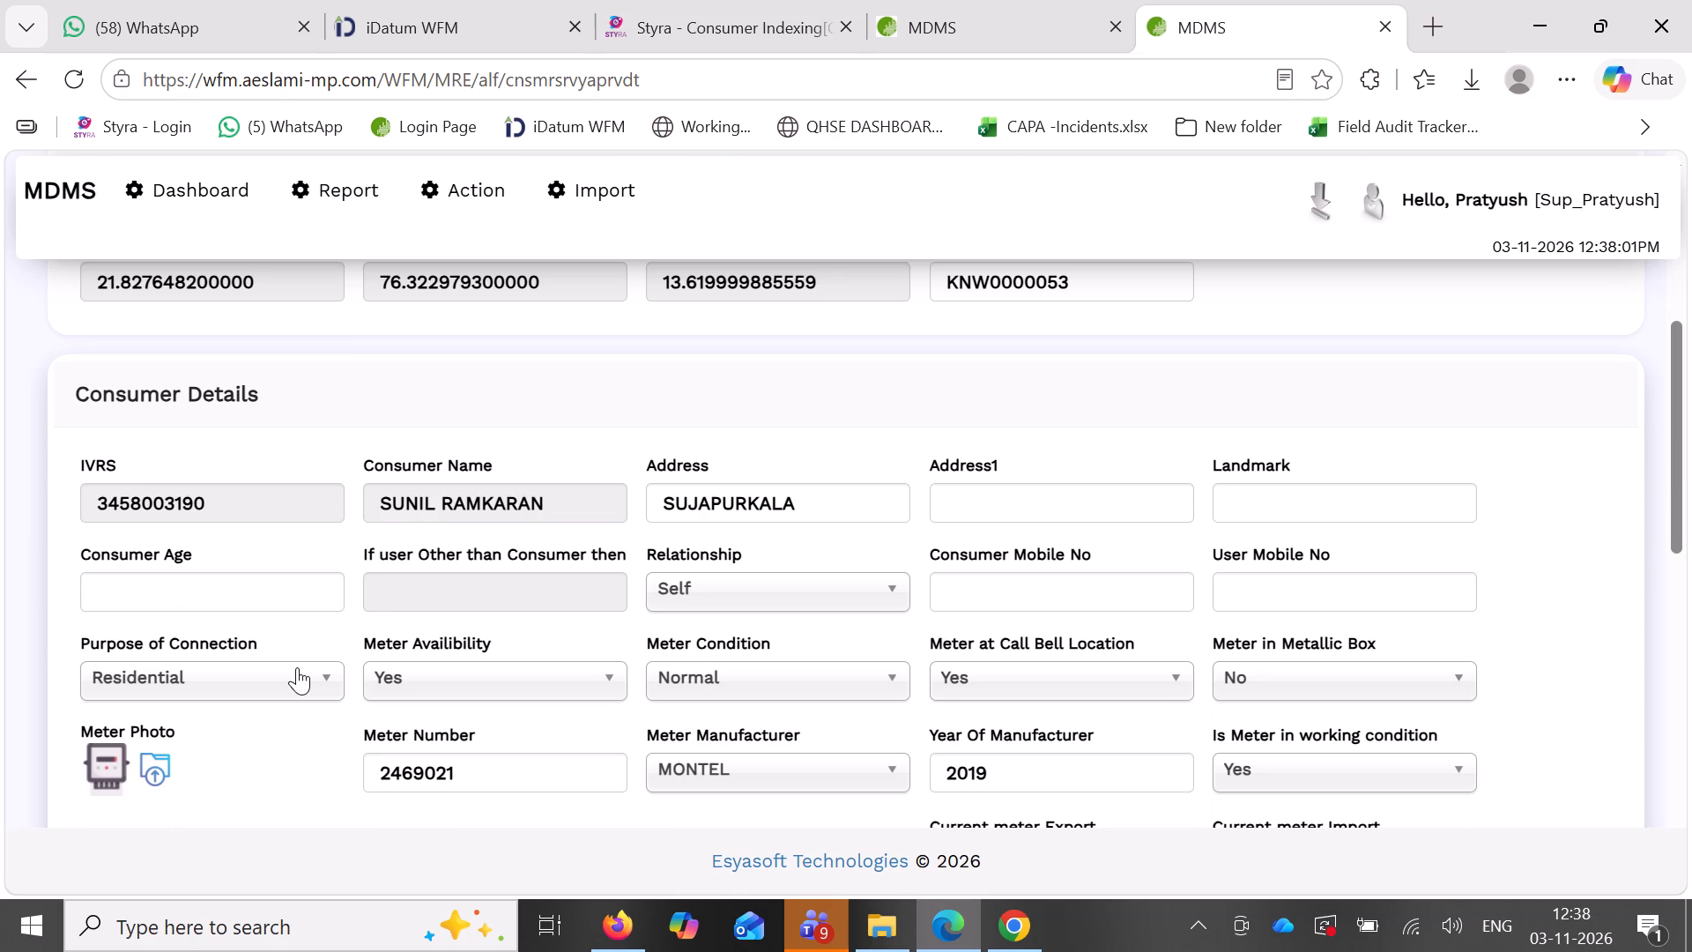
click(297, 667)
scroll(297, 667, down, 1)
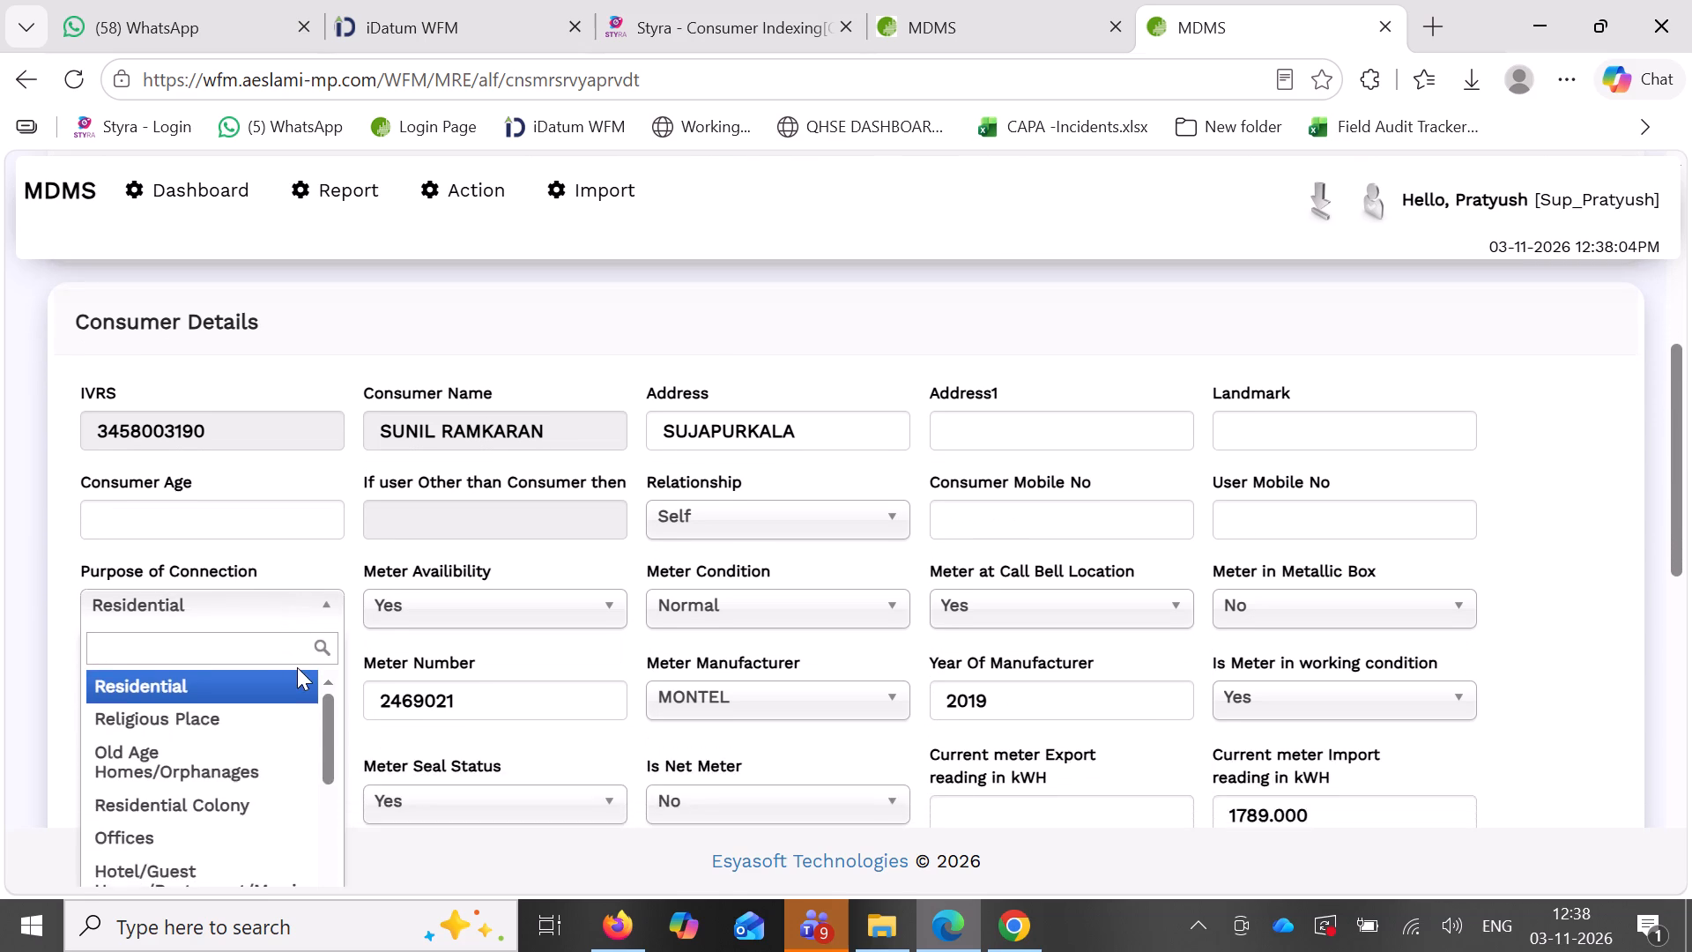
scroll(297, 667, down, 1)
click(442, 681)
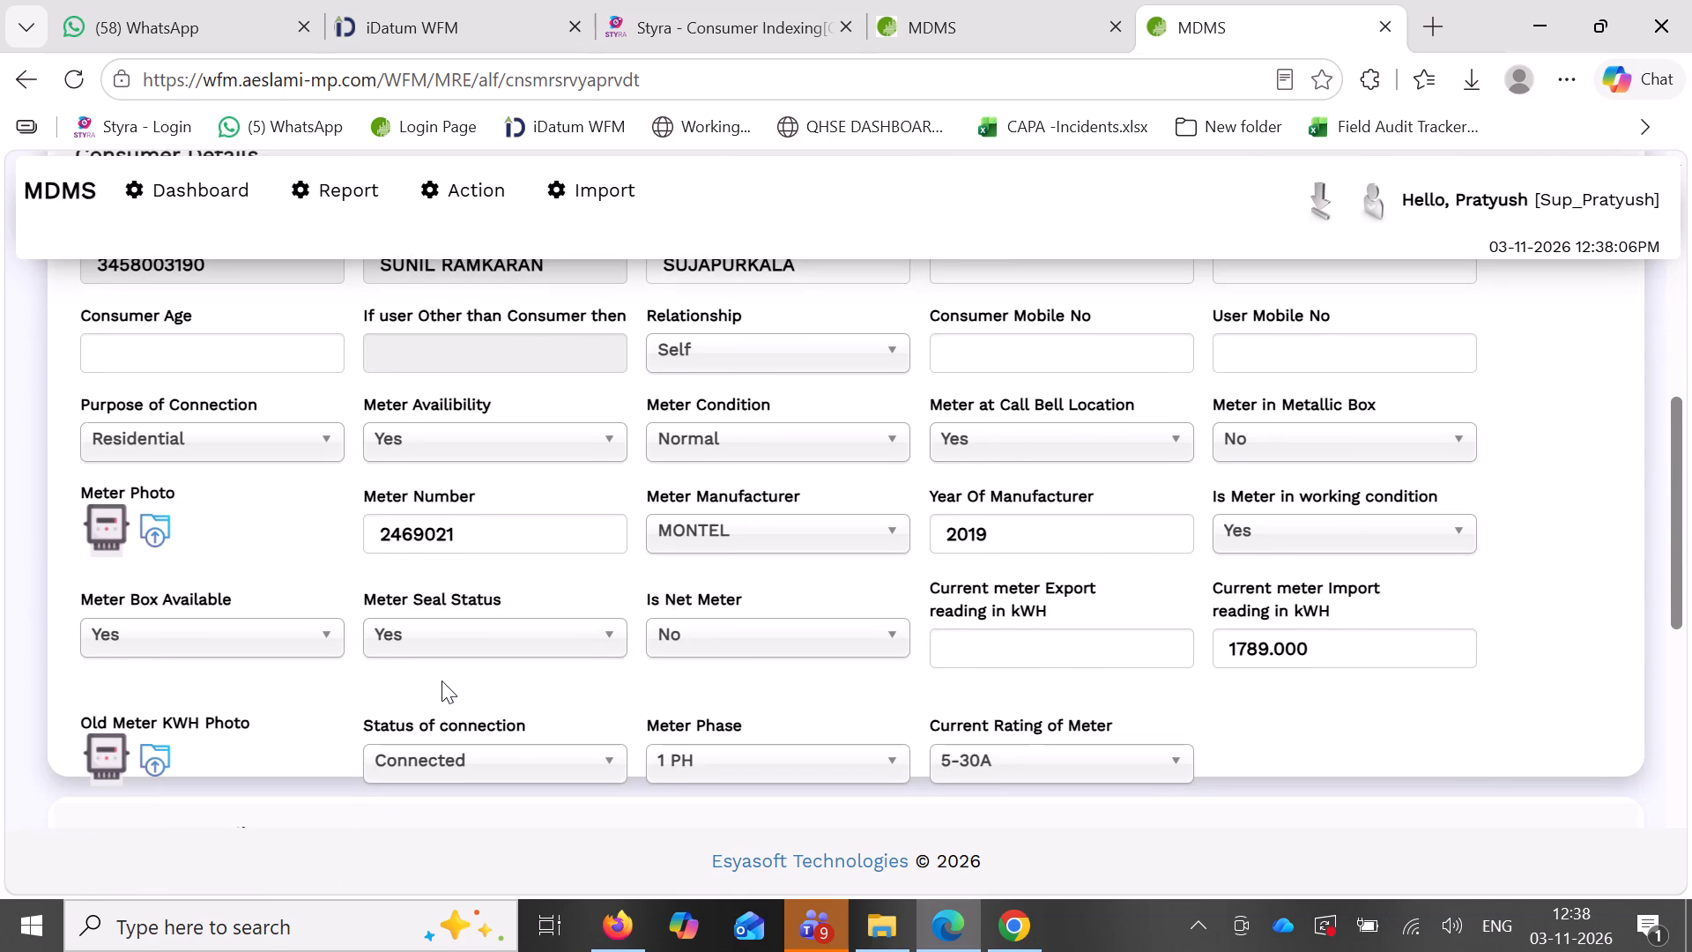
click(120, 764)
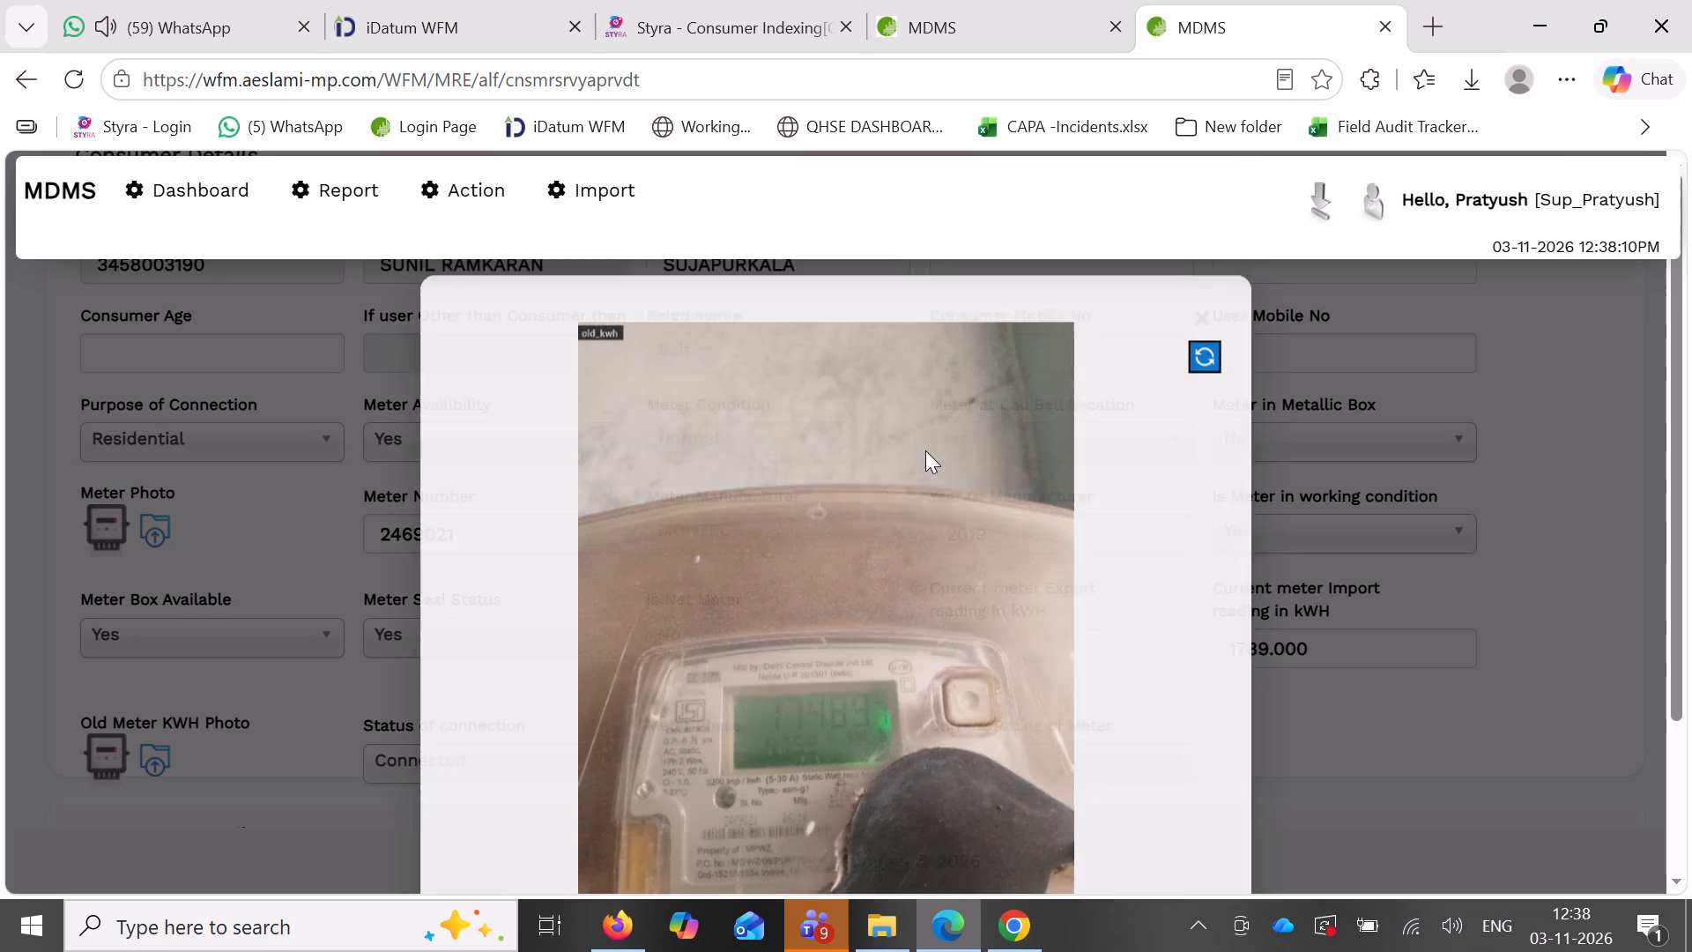
scroll(762, 670, down, 1)
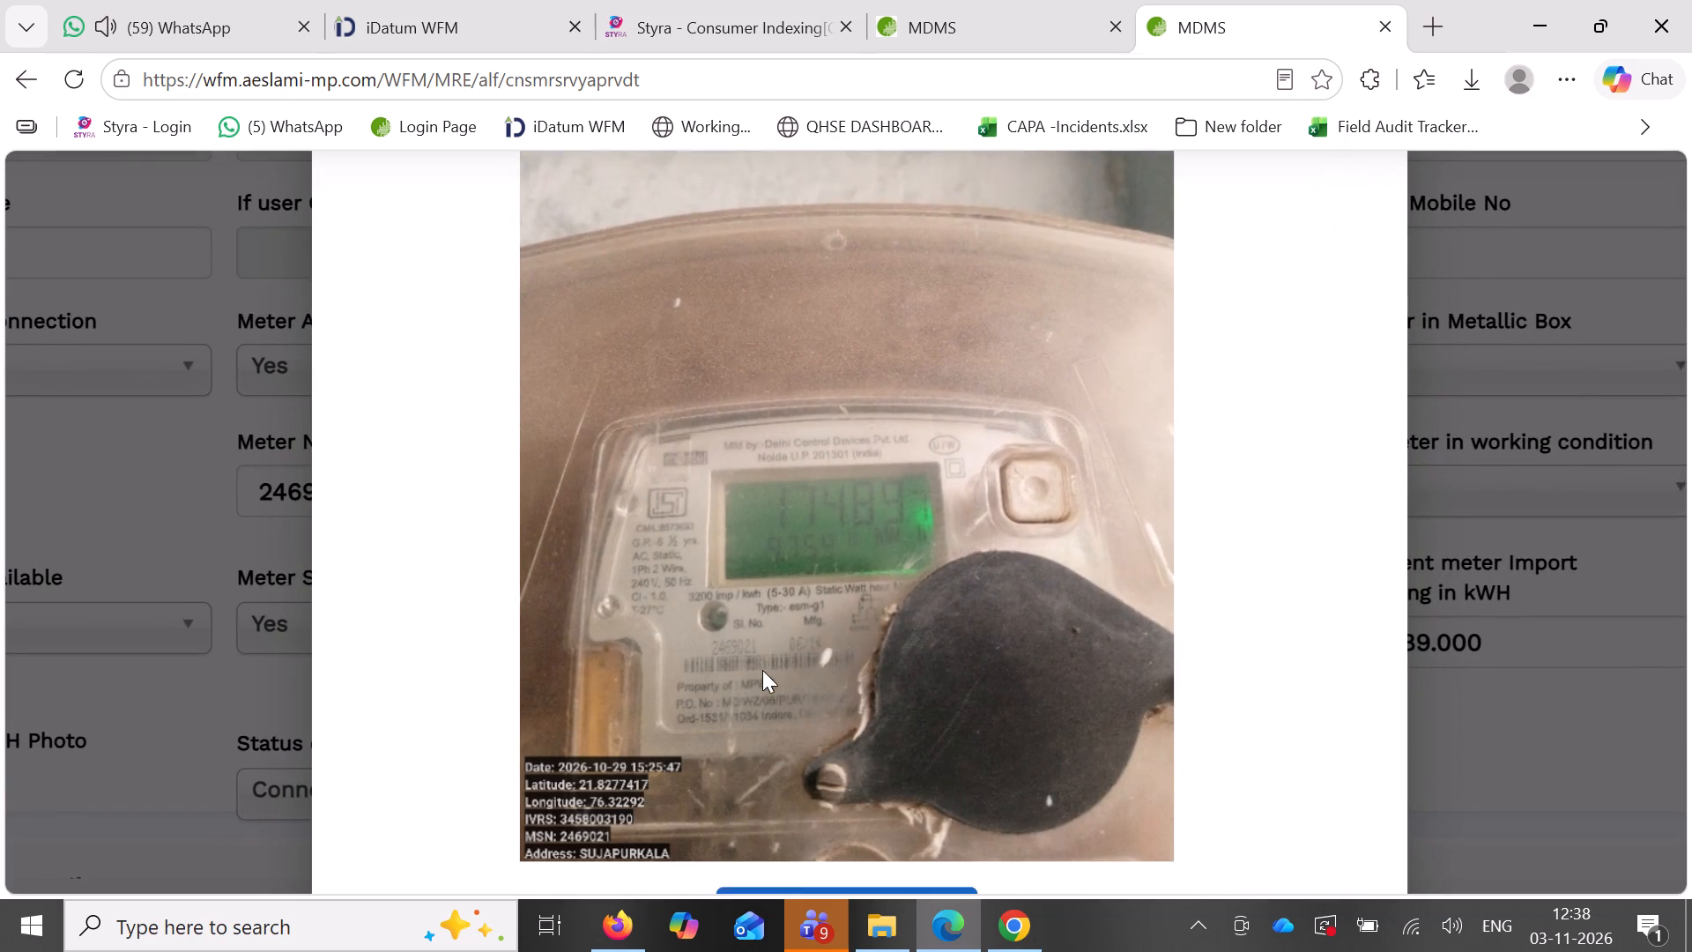
scroll(762, 670, down, 1)
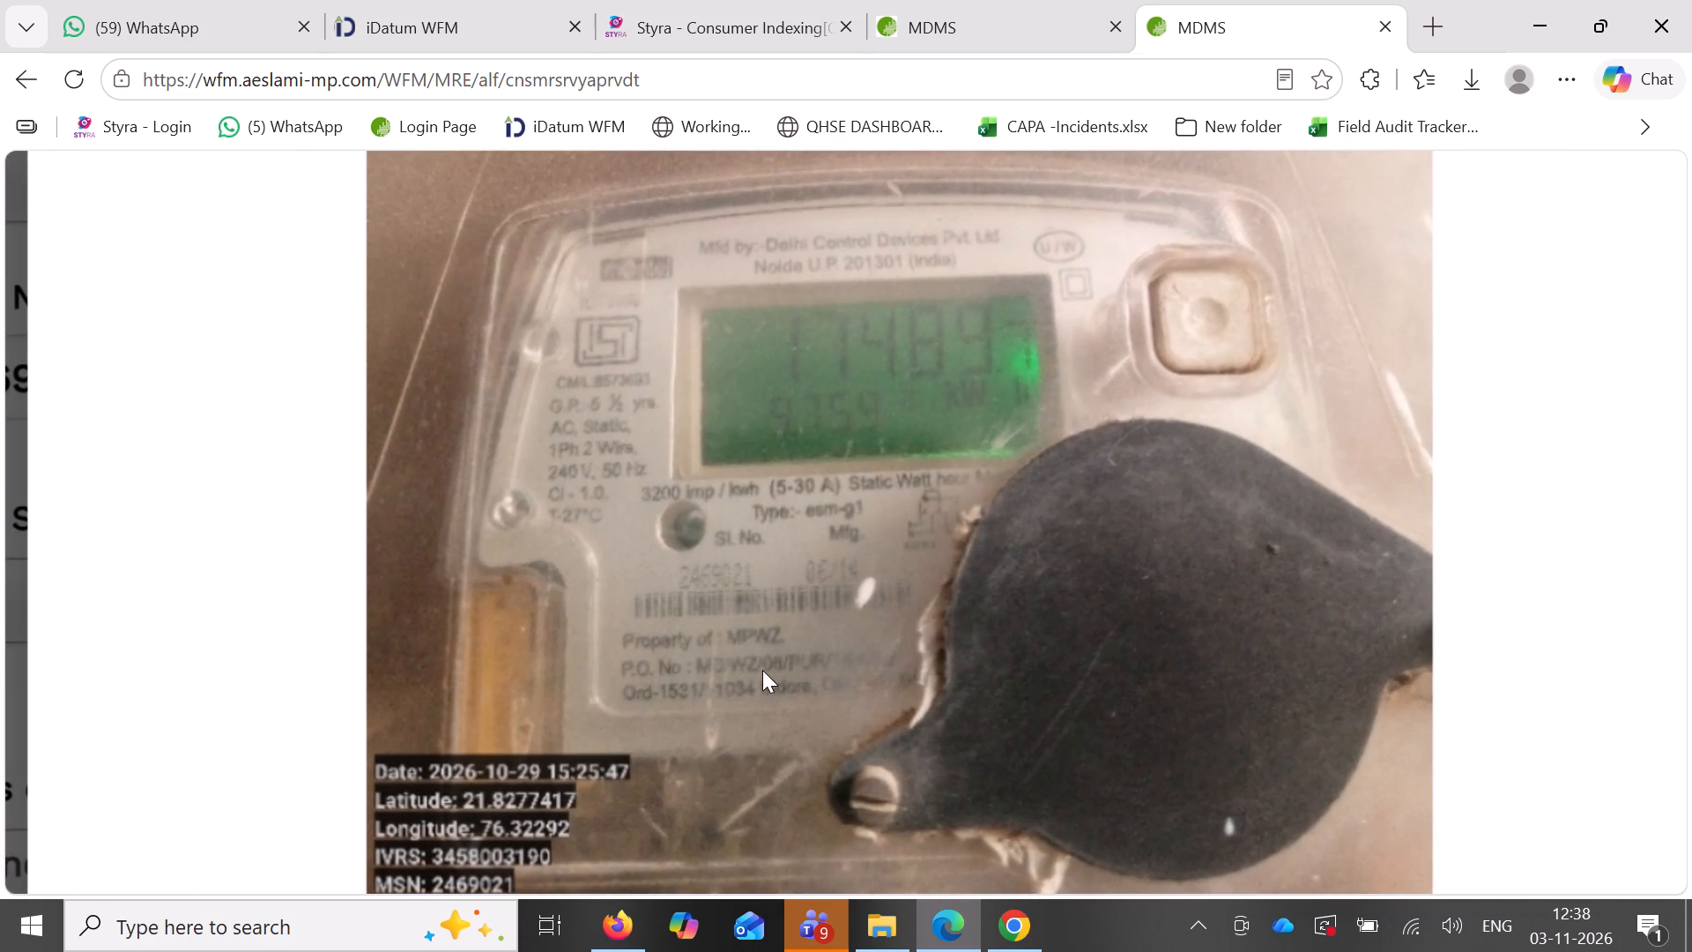
drag(762, 670, 879, 574)
scroll(879, 574, up, 2)
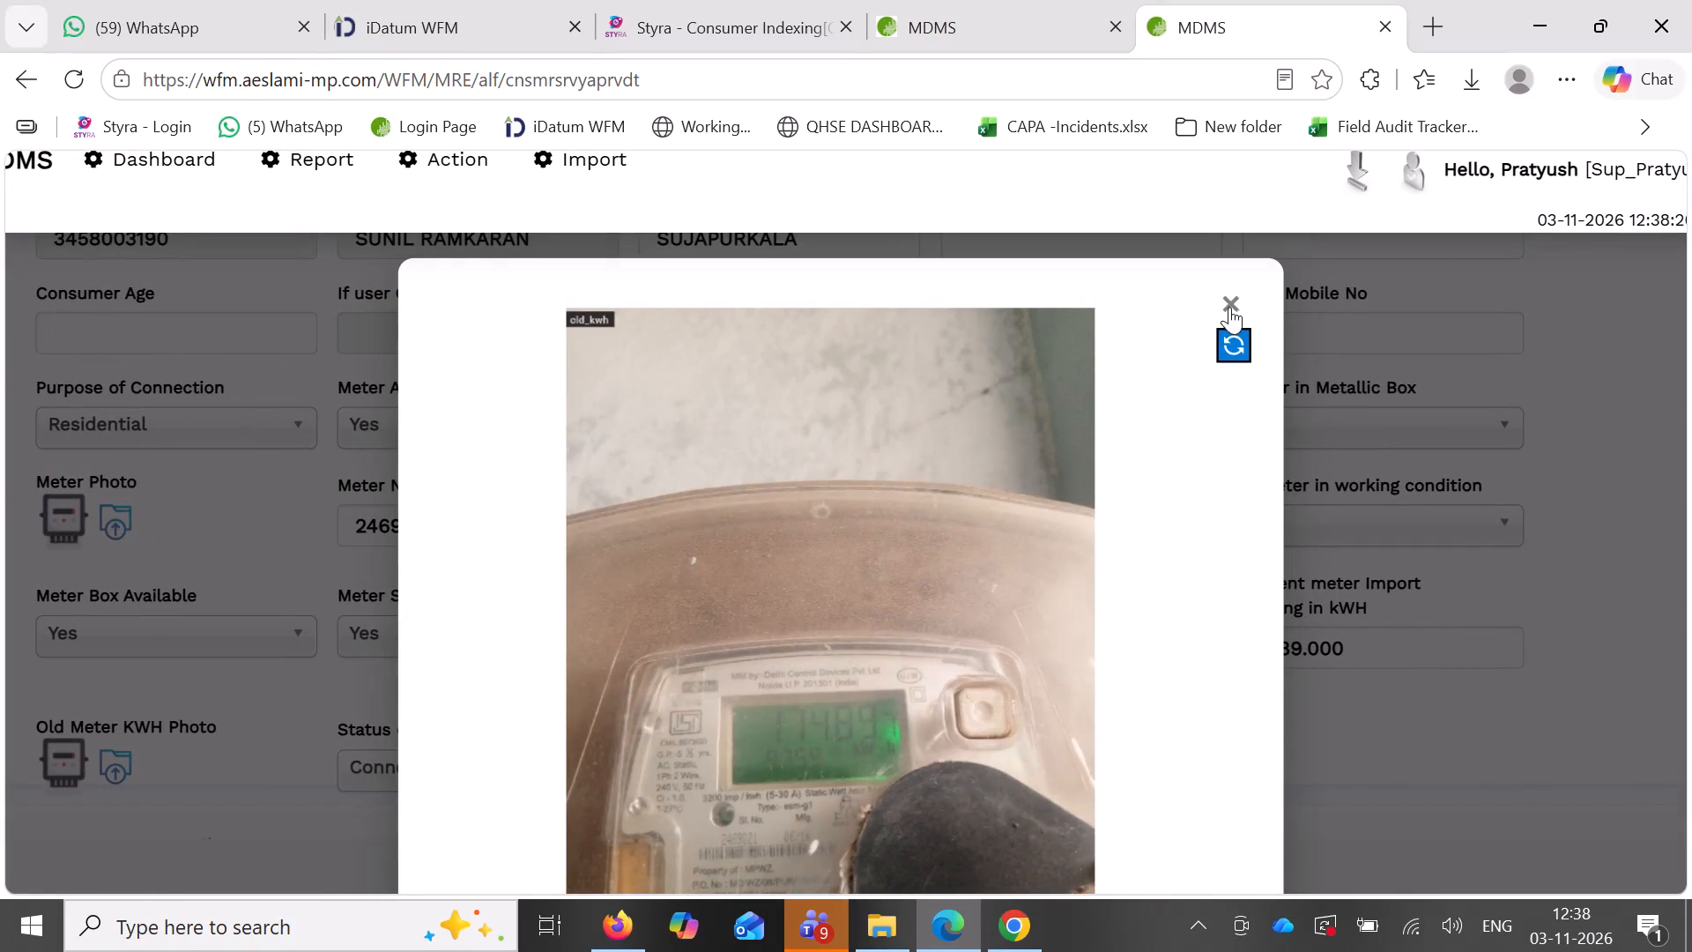
click(1229, 308)
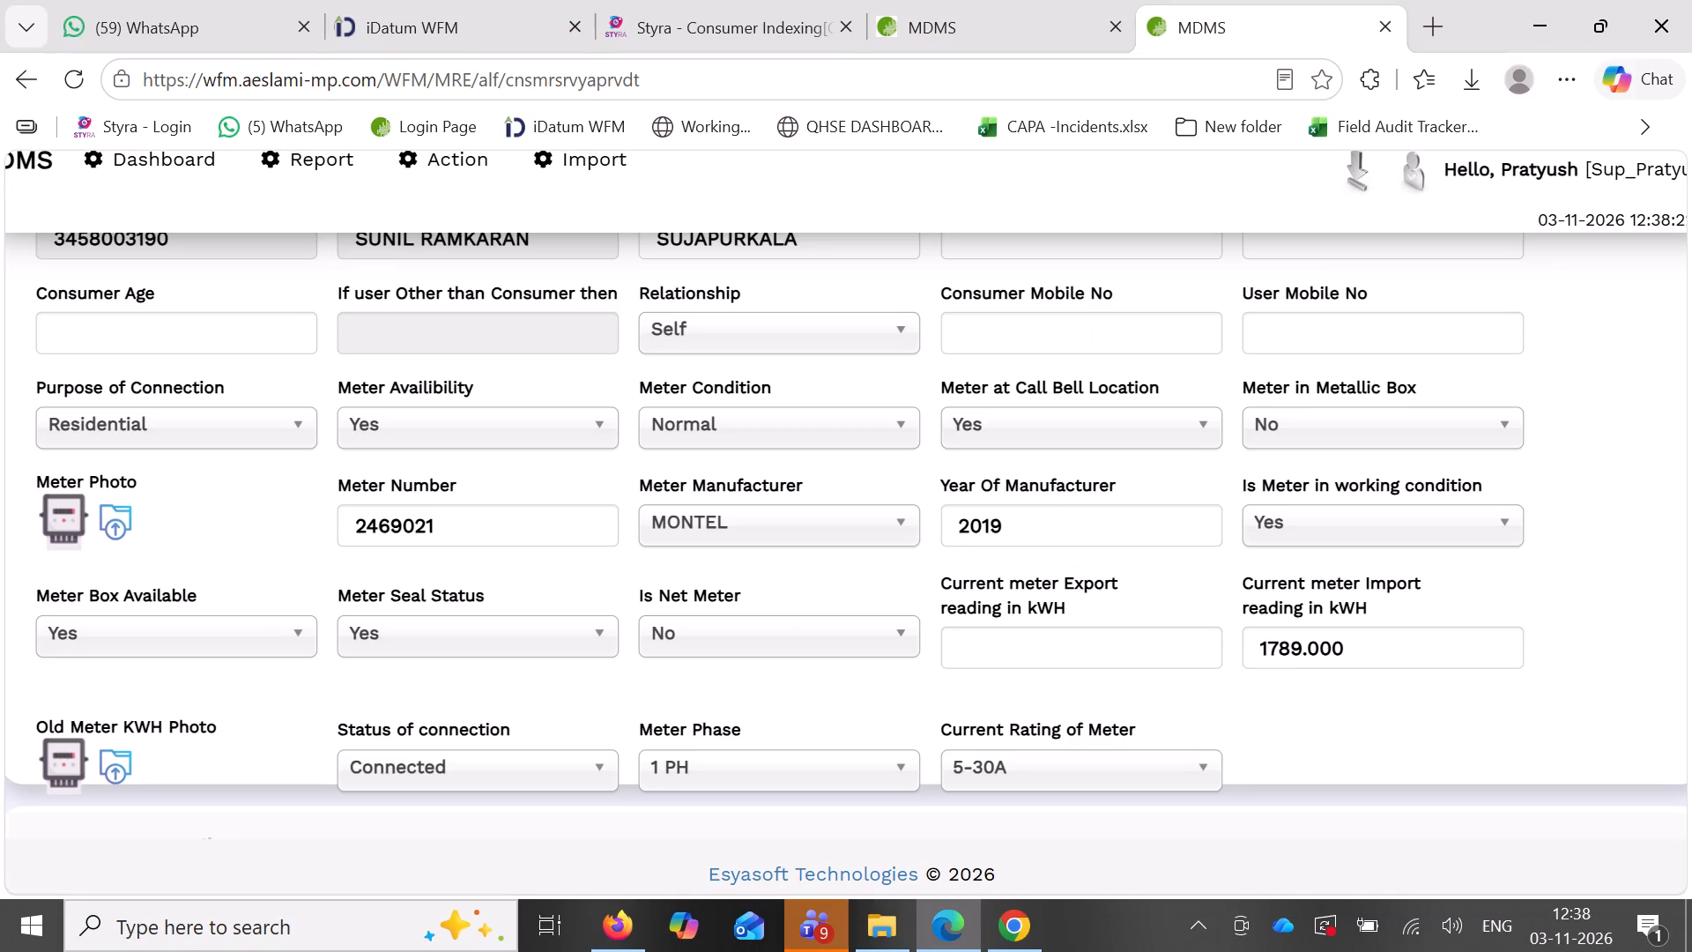
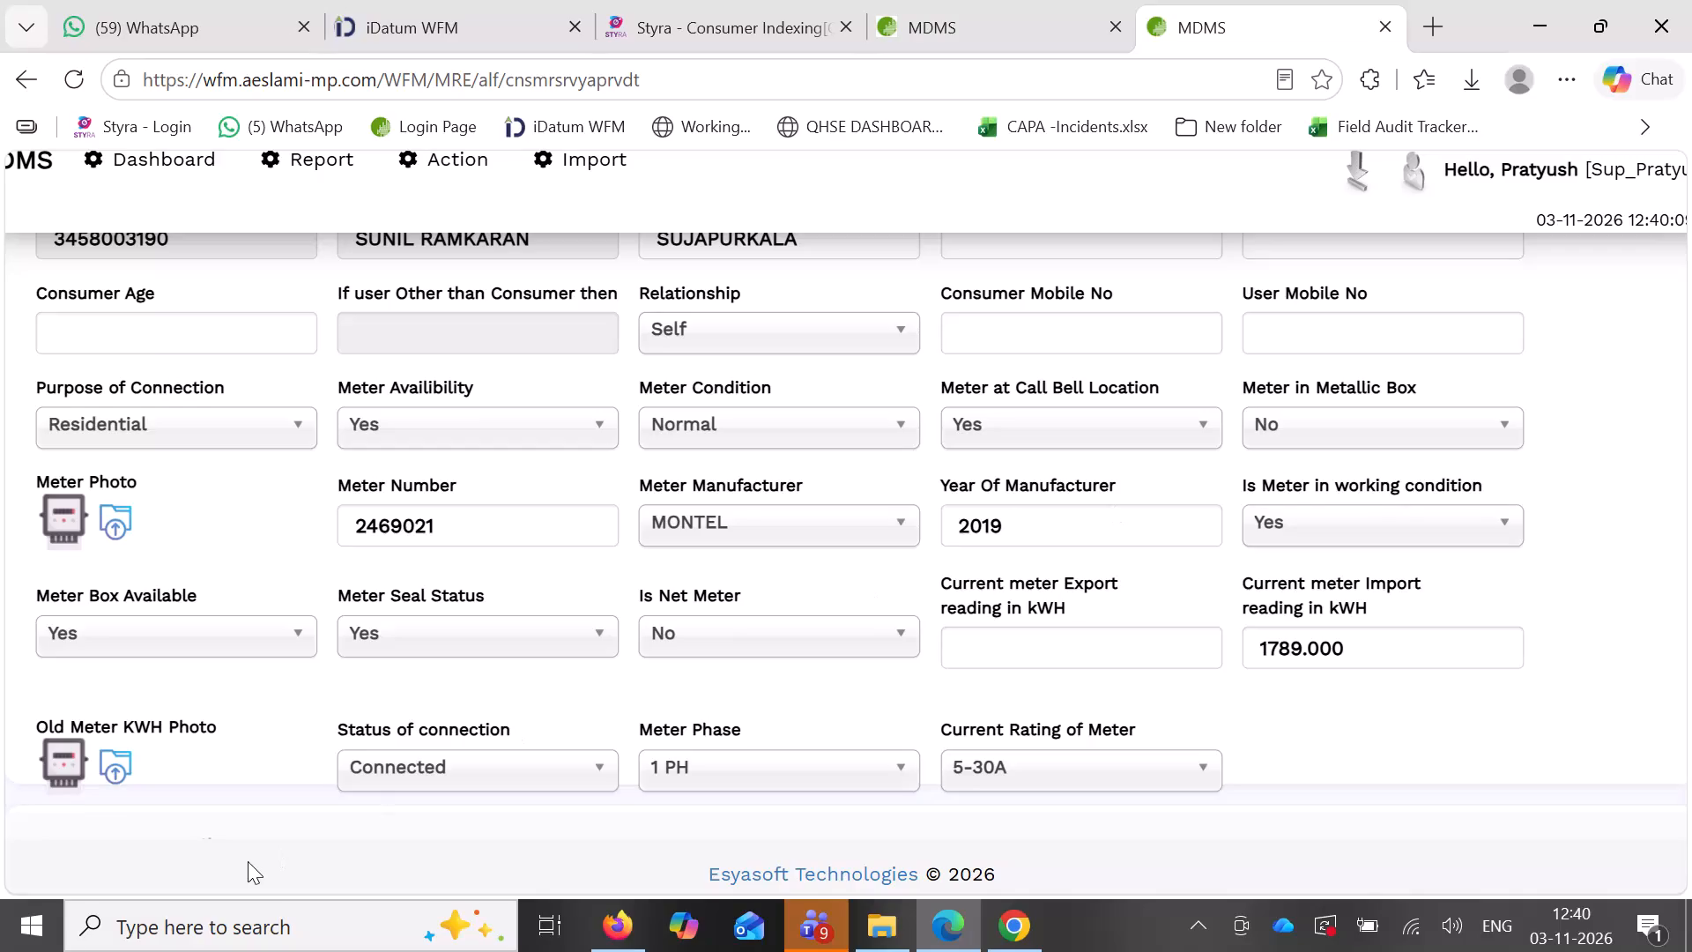
Reopen the MONTEL meter survey's Old Meter KWH Photo and examine the display and nameplate close up.
click(49, 776)
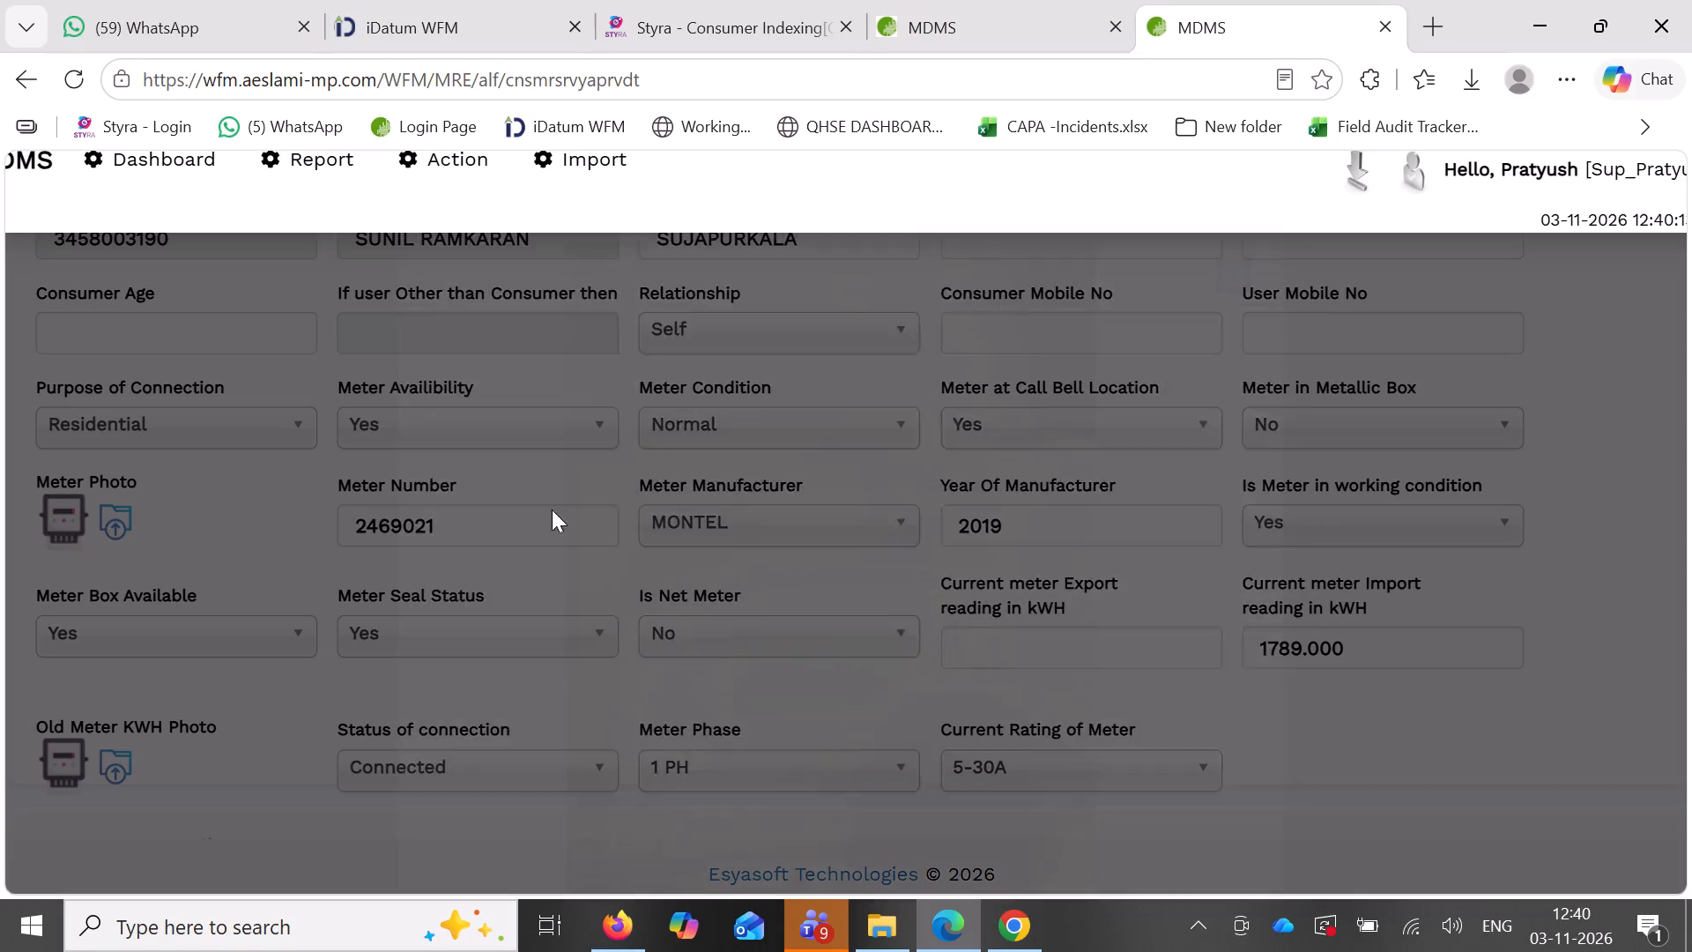
scroll(761, 506, down, 1)
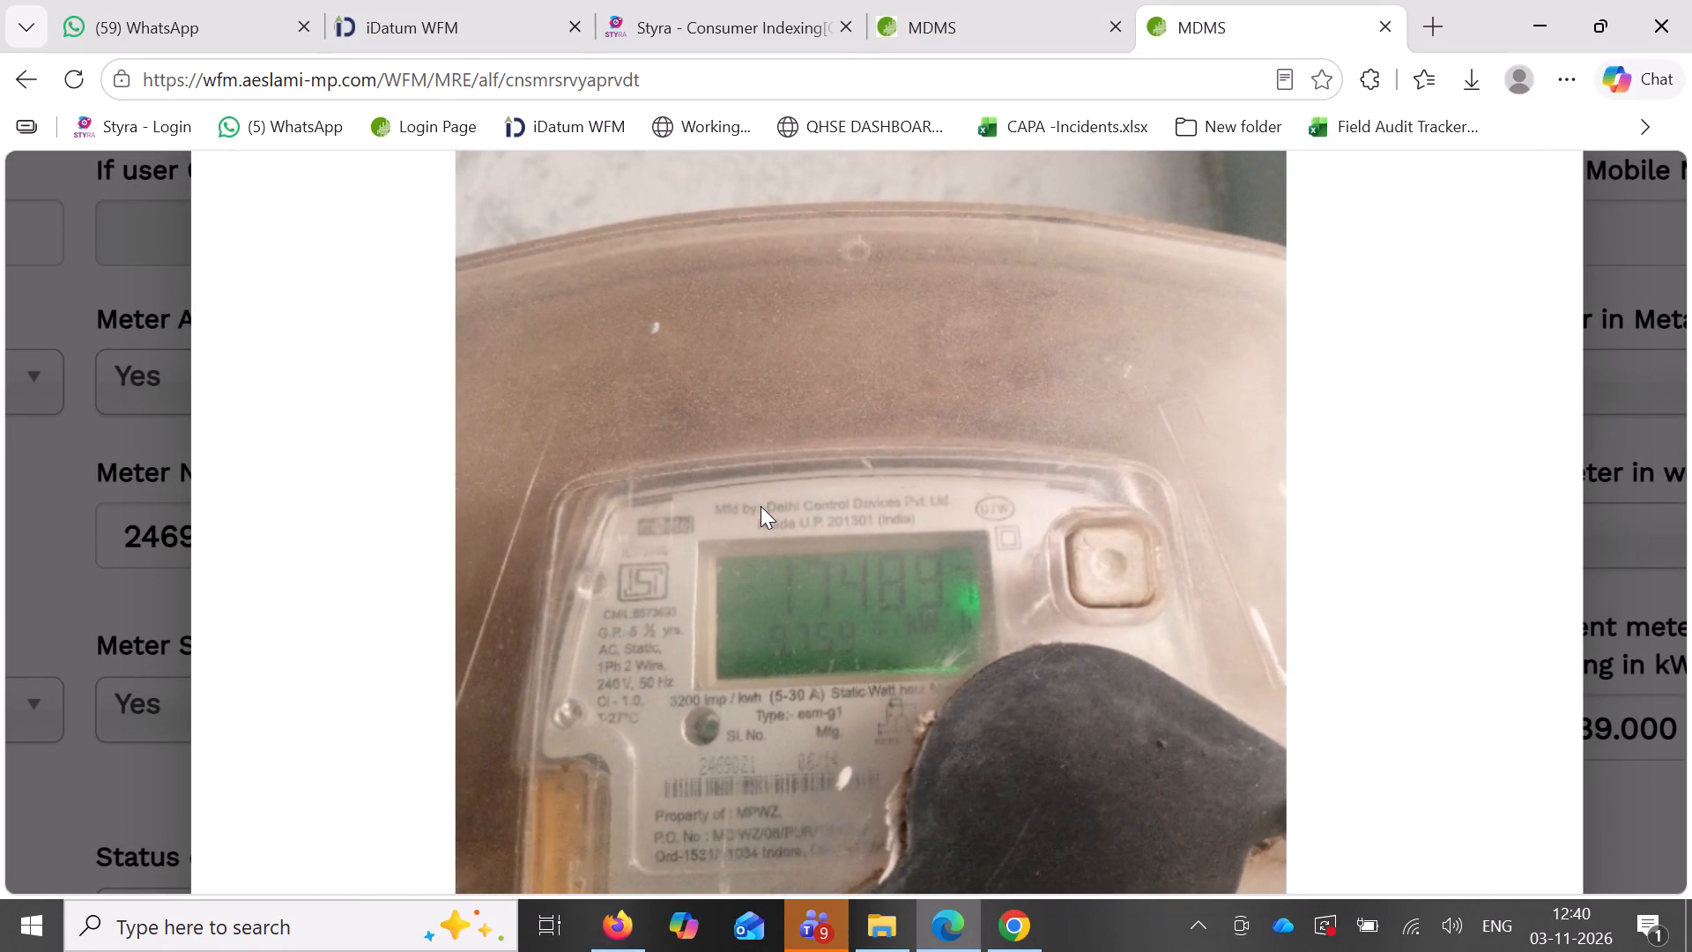
scroll(761, 506, down, 2)
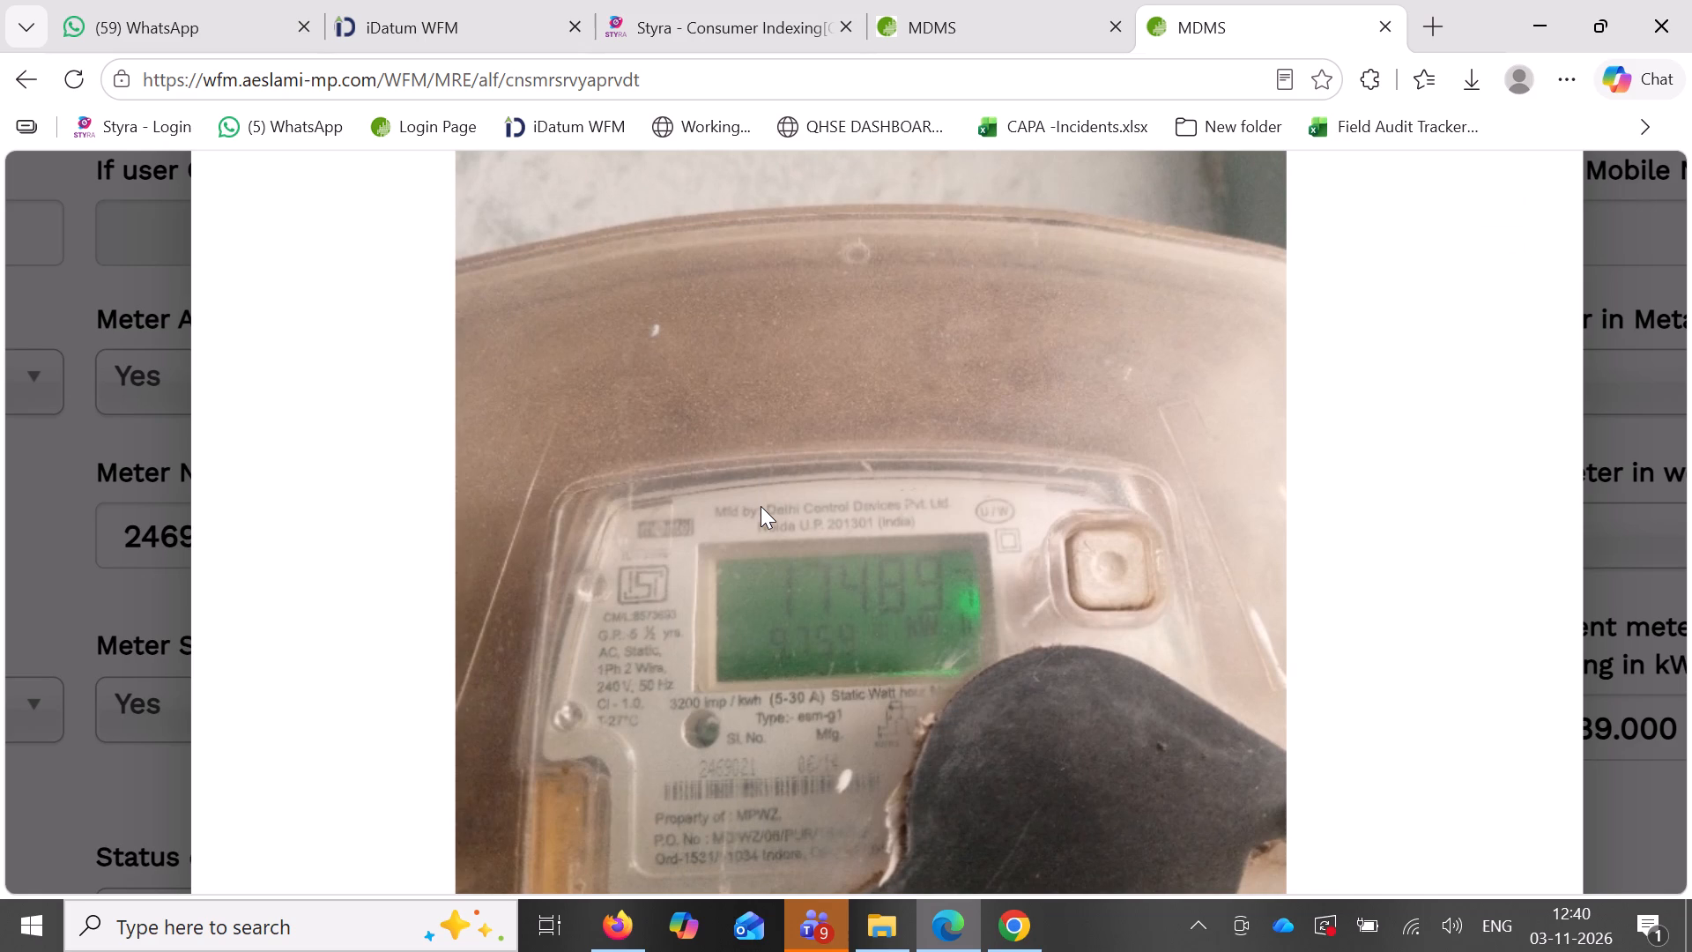
scroll(761, 506, down, 4)
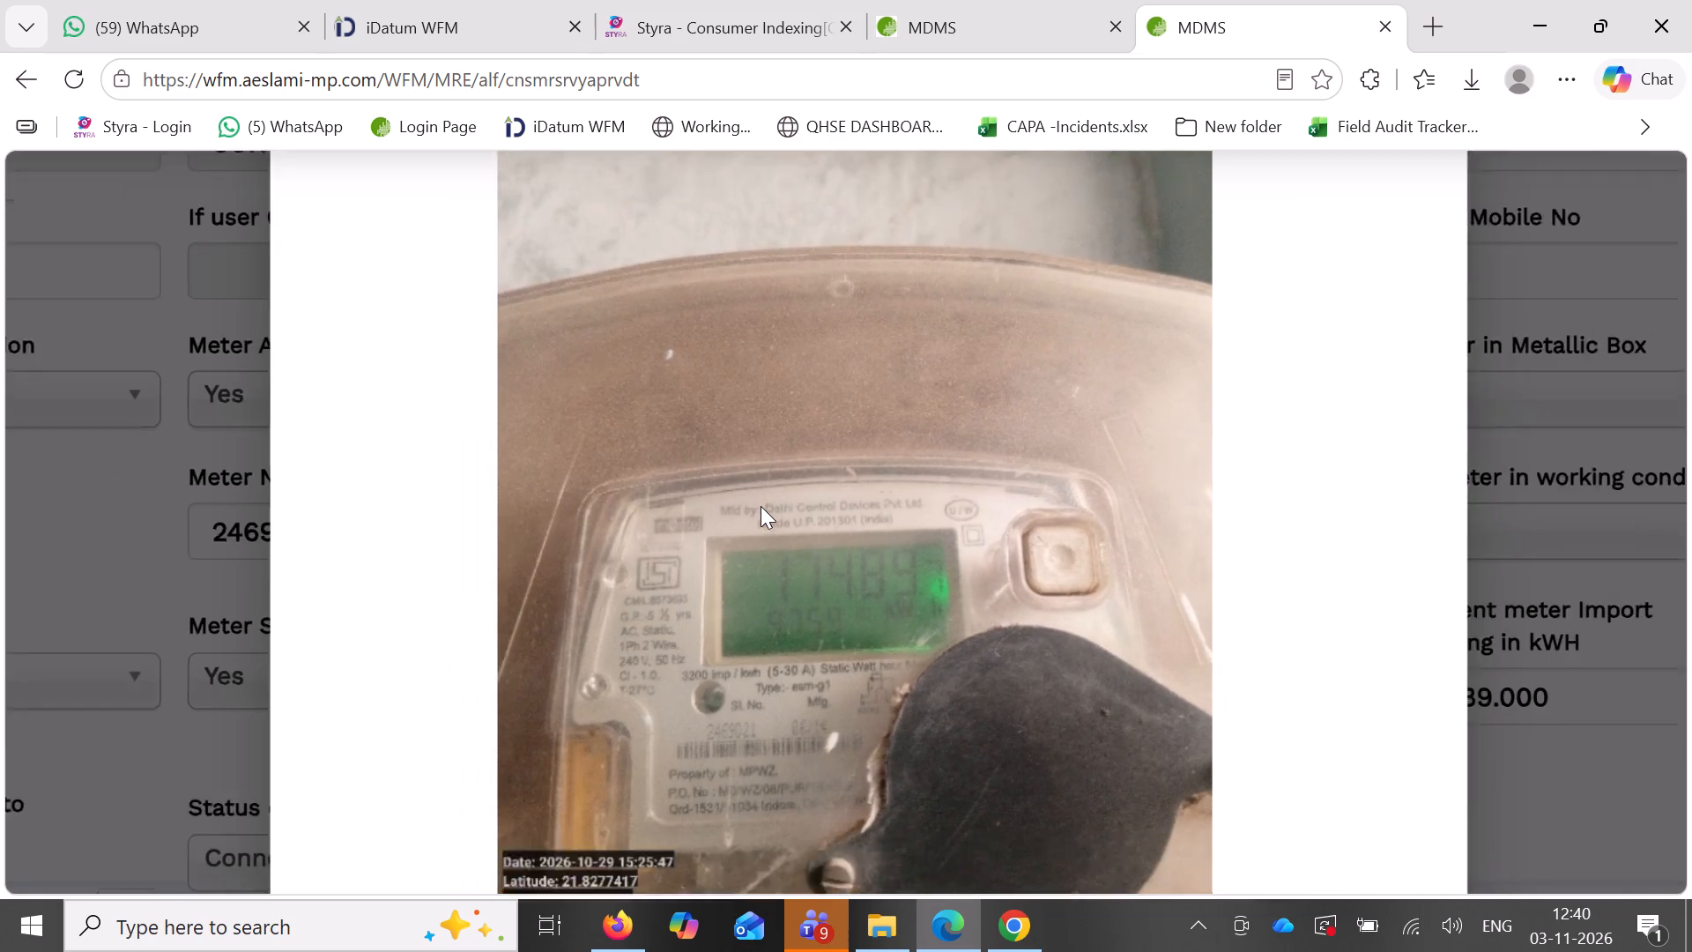
scroll(1264, 367, up, 2)
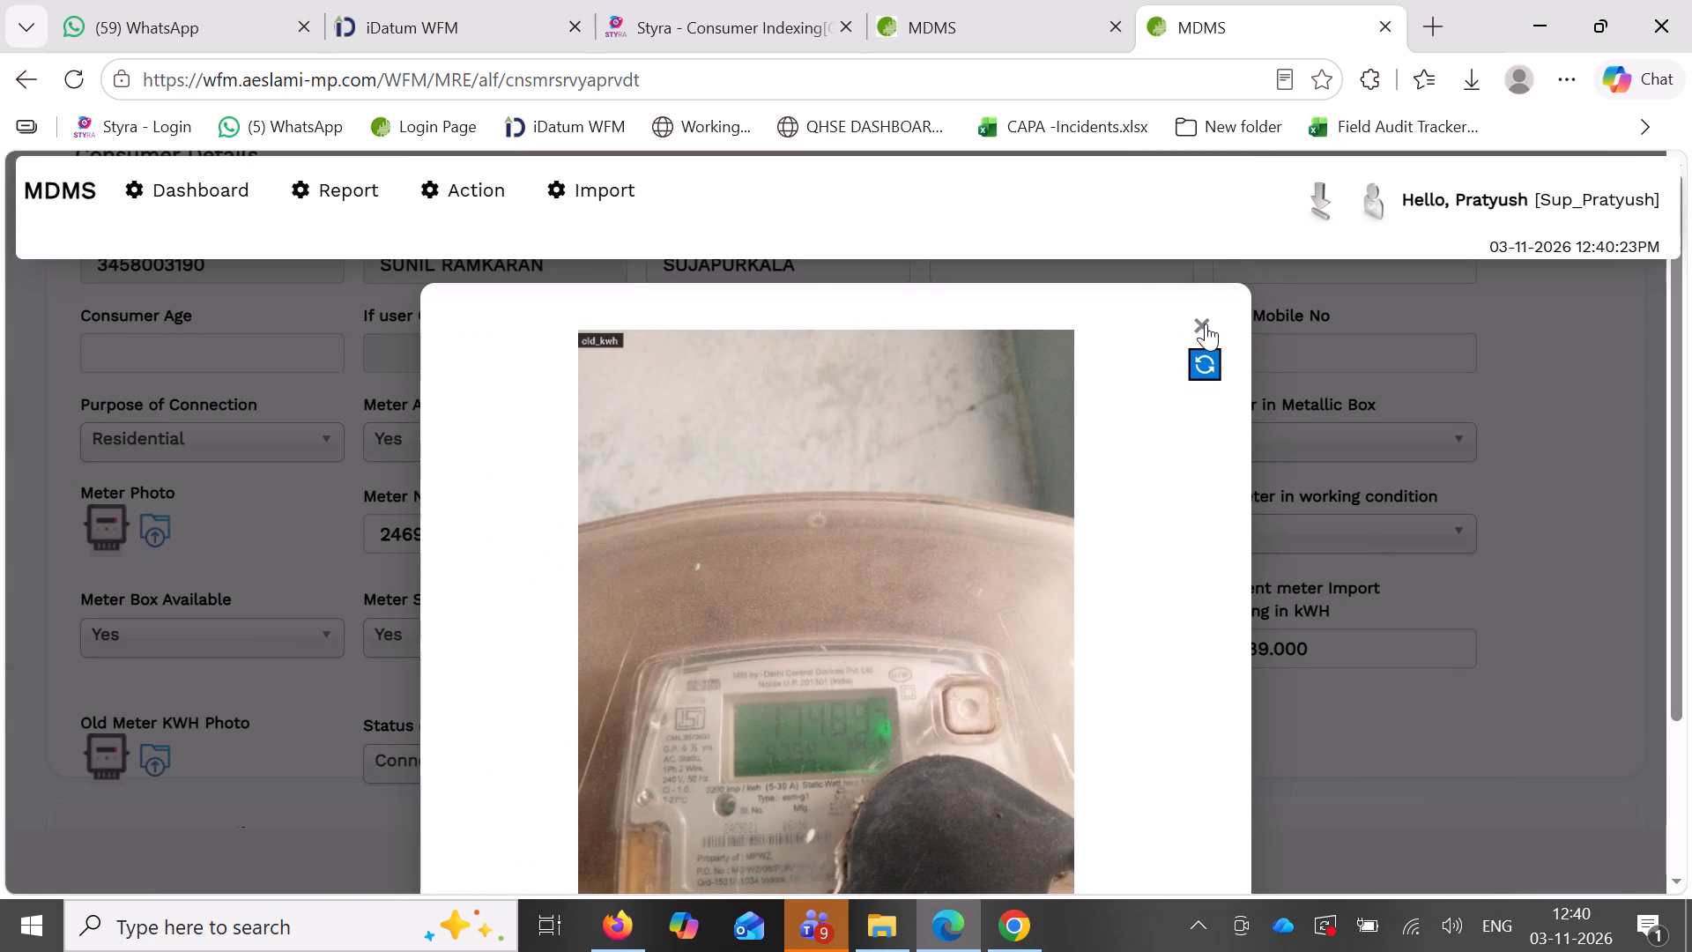
click(1206, 324)
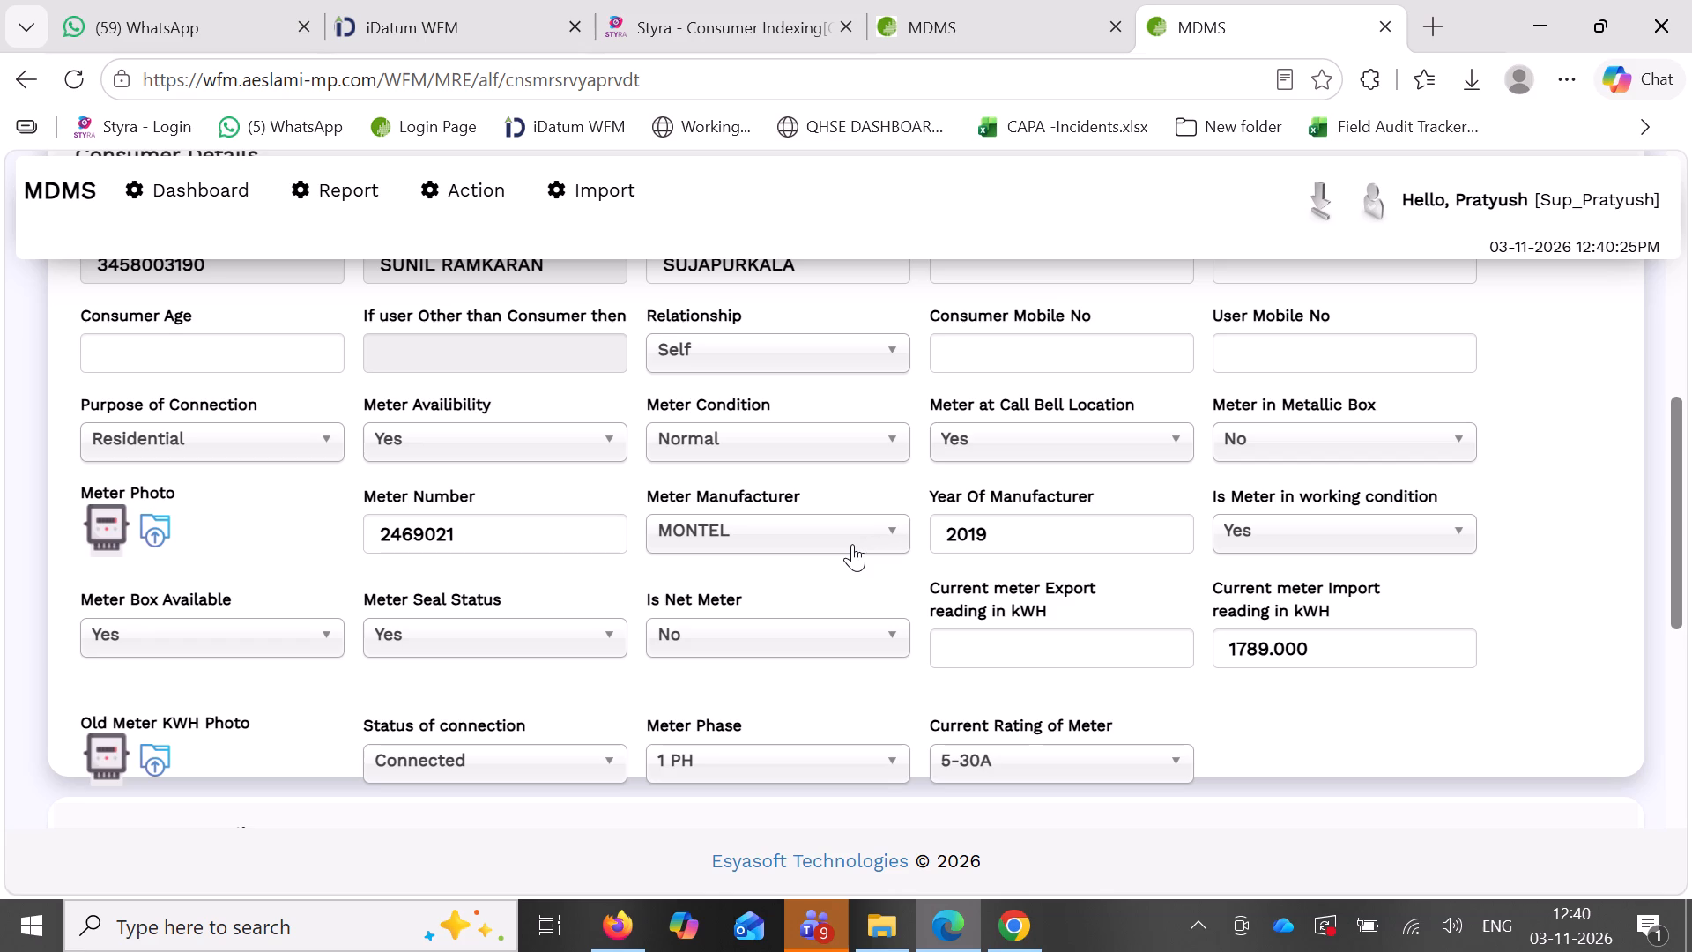
Check the remaining details of the MONTEL meter survey, approve it with the remark "ok" and return to the pending list.
scroll(852, 544, down, 4)
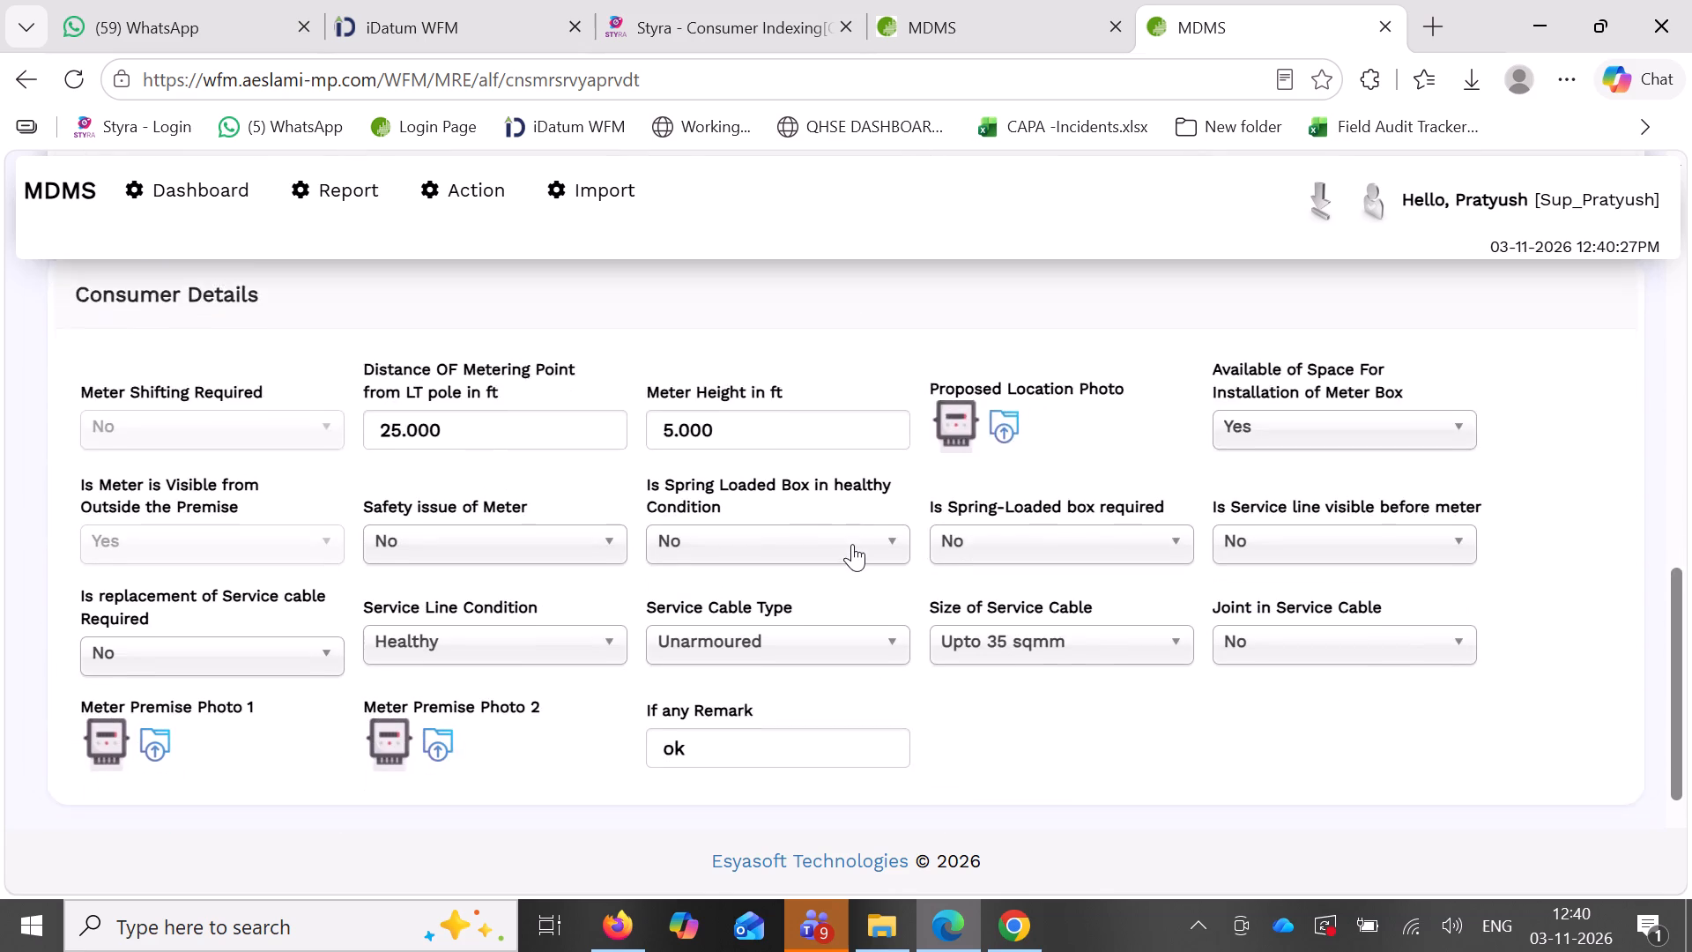
scroll(852, 544, down, 1)
click(844, 668)
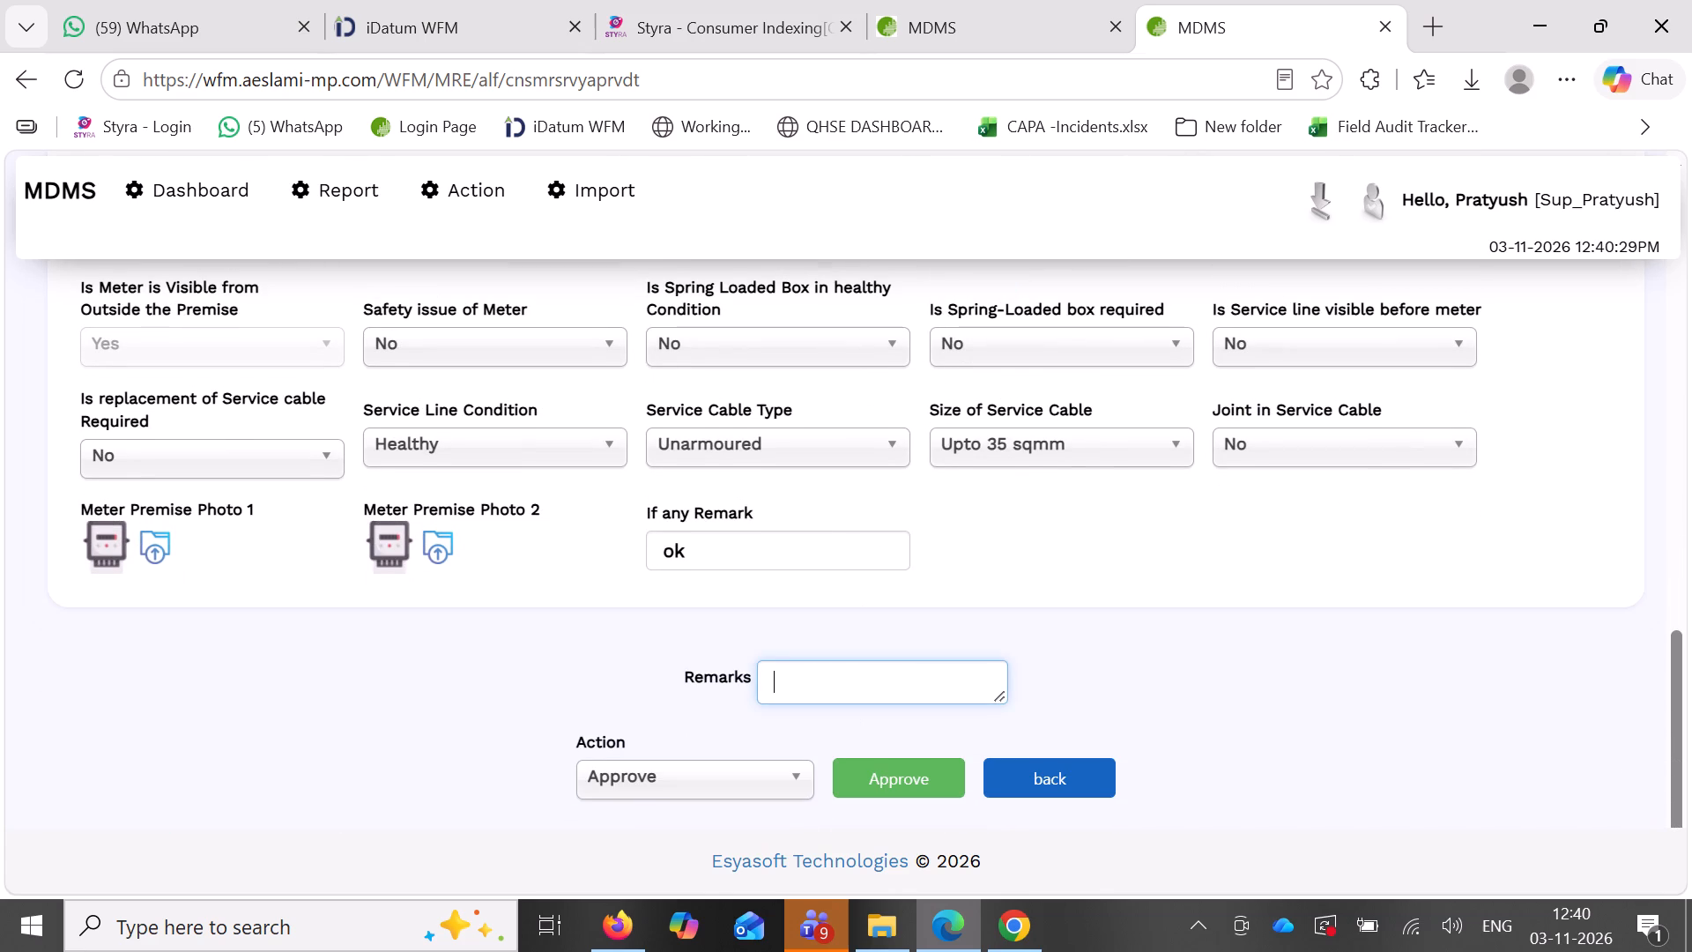
text(ok)
click(894, 766)
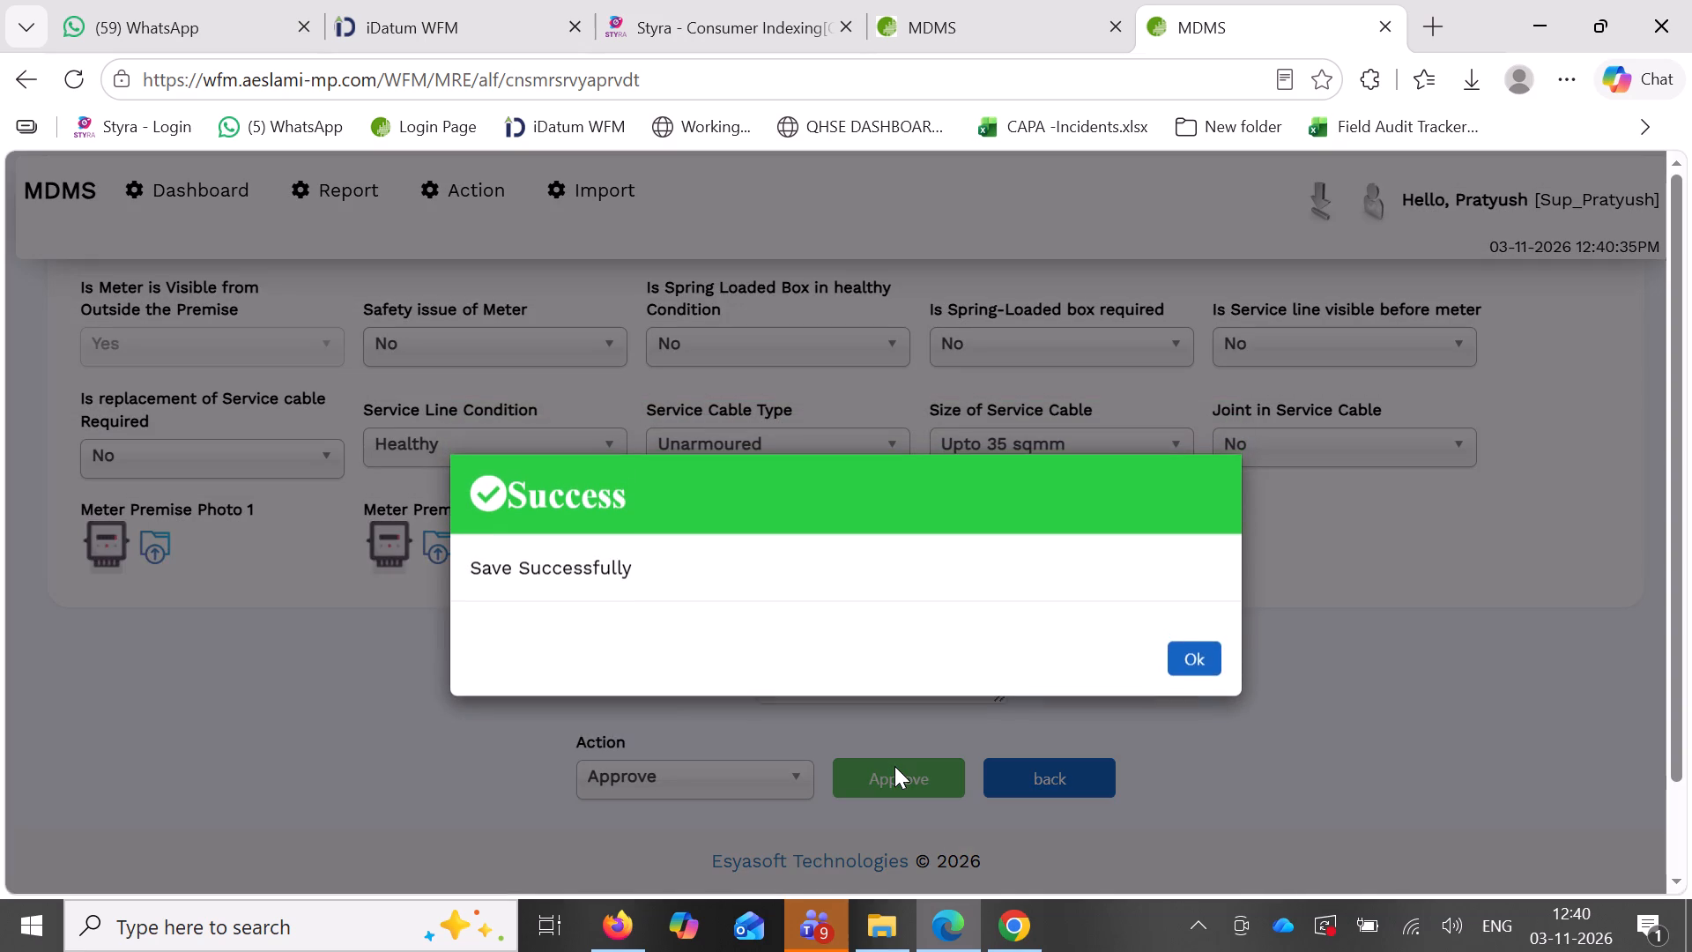
key(Return)
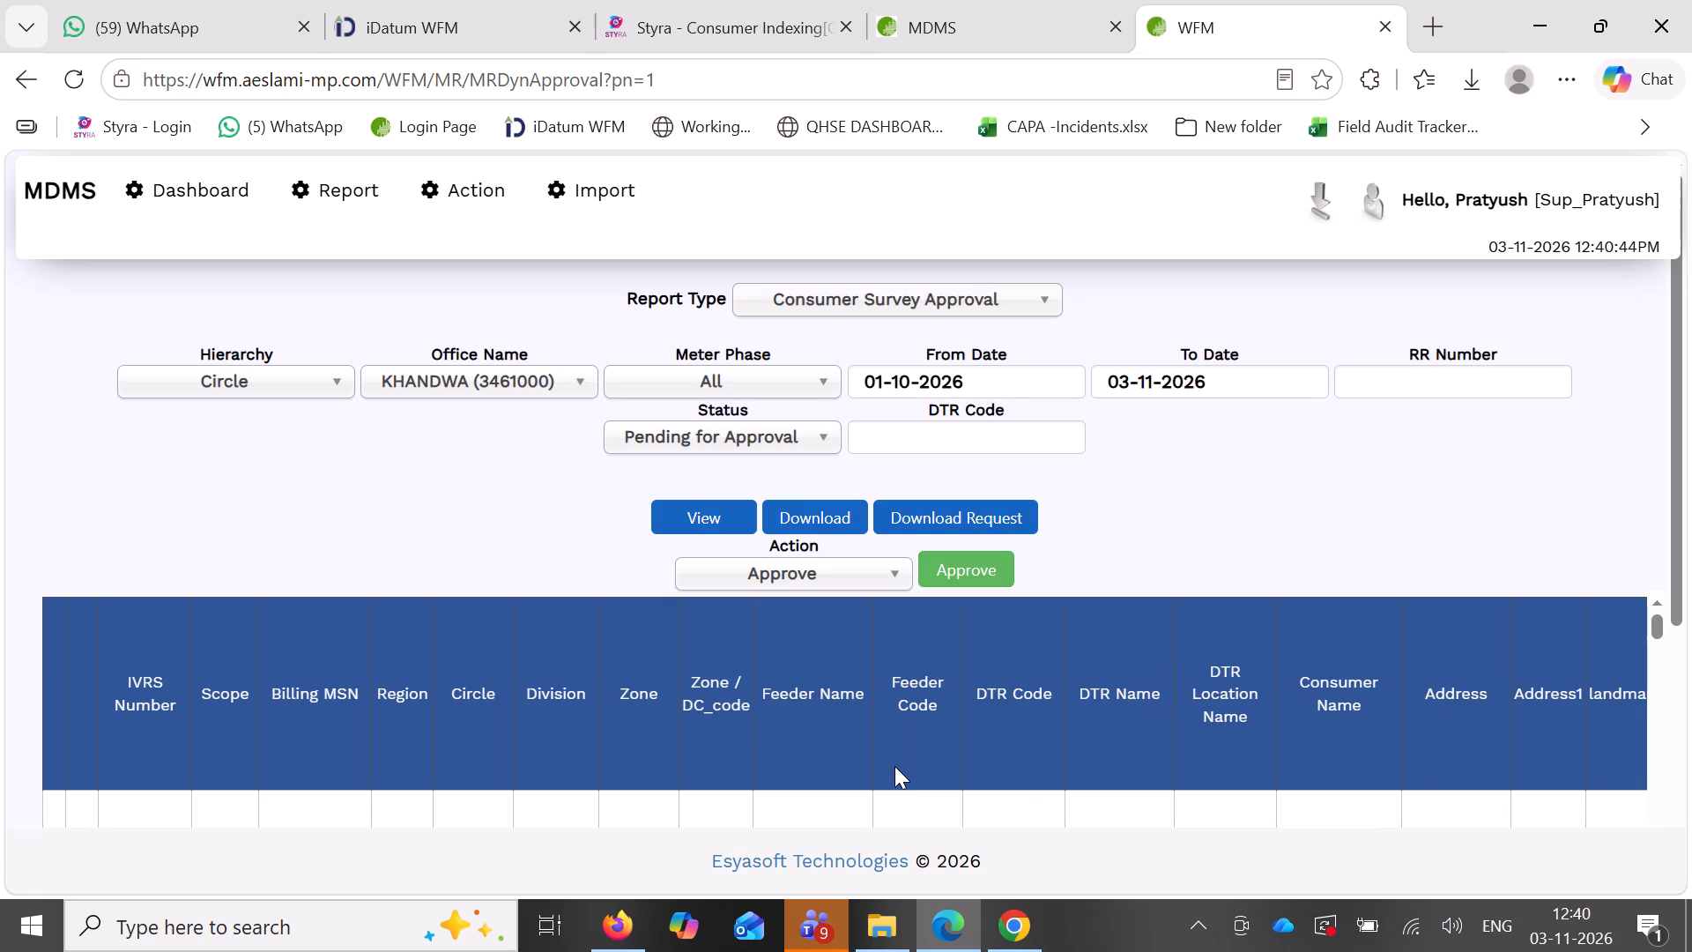
Open the first pending survey, on the Dhabe wala DTR, and examine its Old Meter KWH Photo down to the caption.
scroll(306, 757, down, 1)
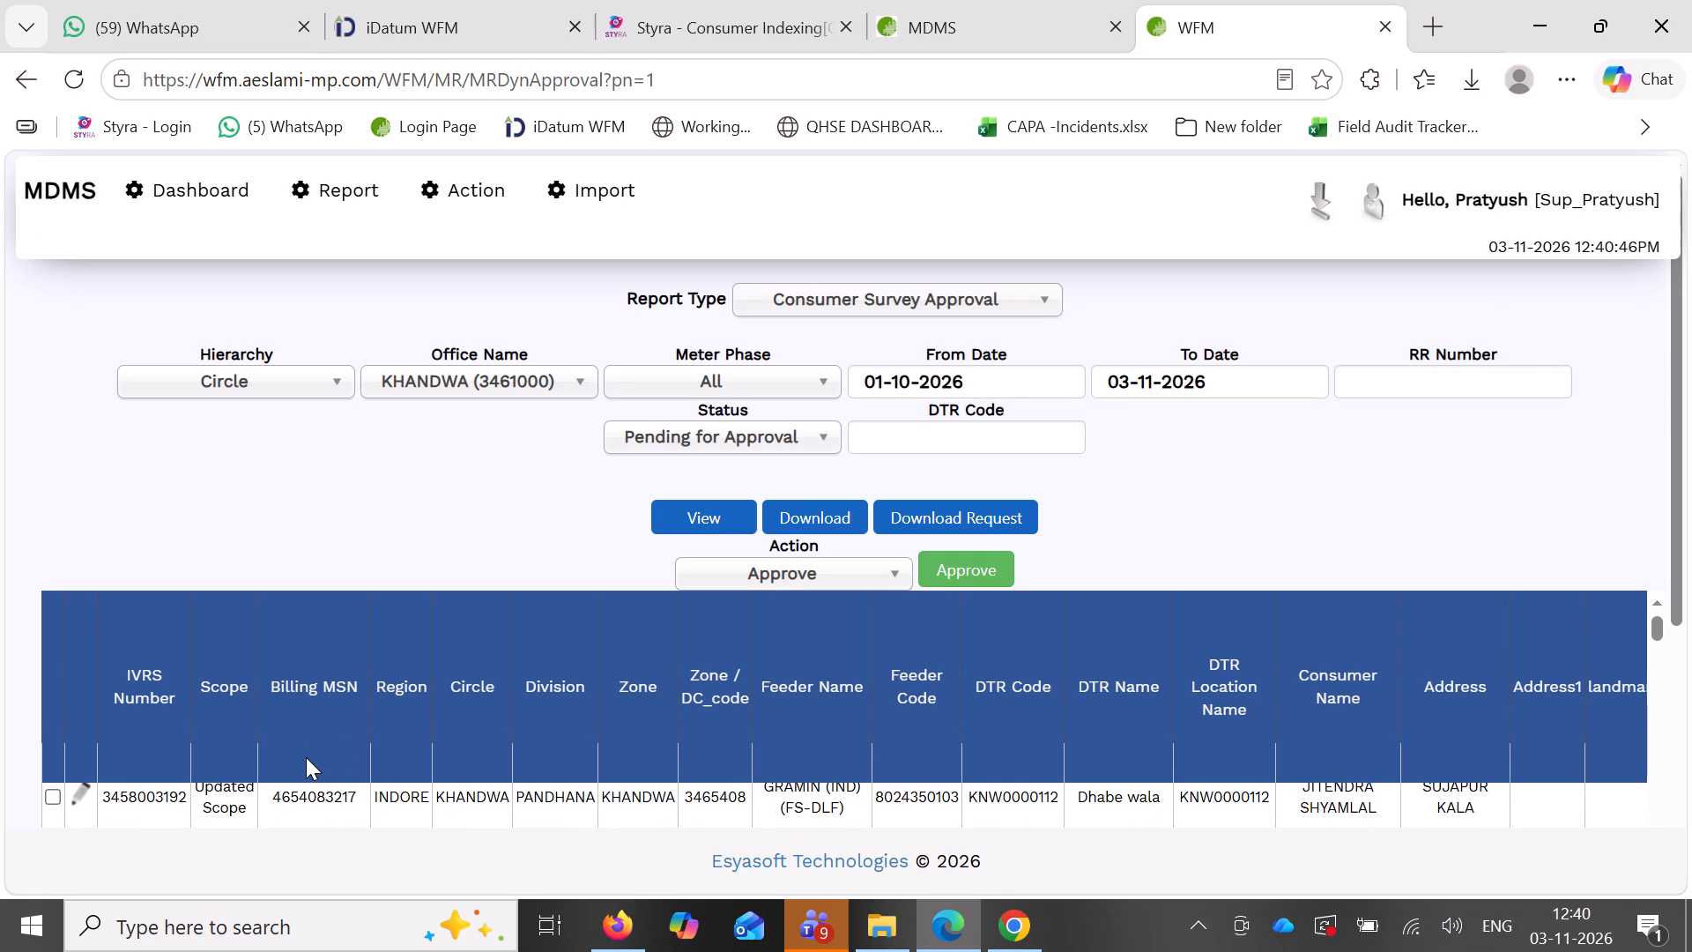
scroll(306, 757, down, 1)
click(81, 796)
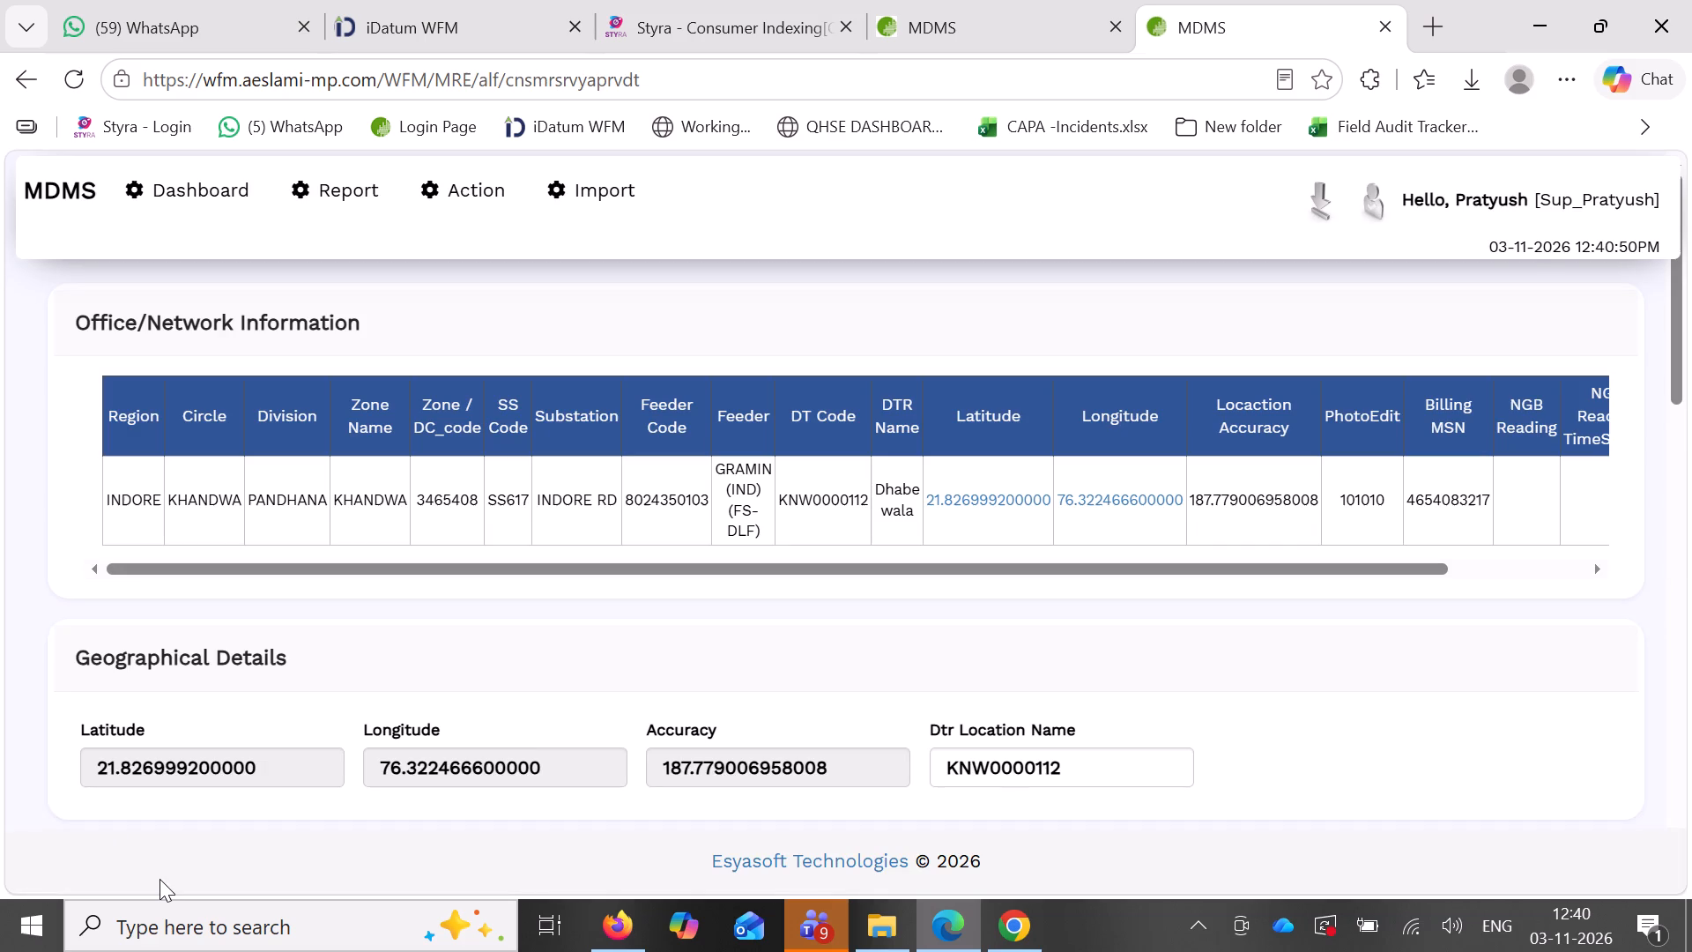
scroll(596, 695, down, 2)
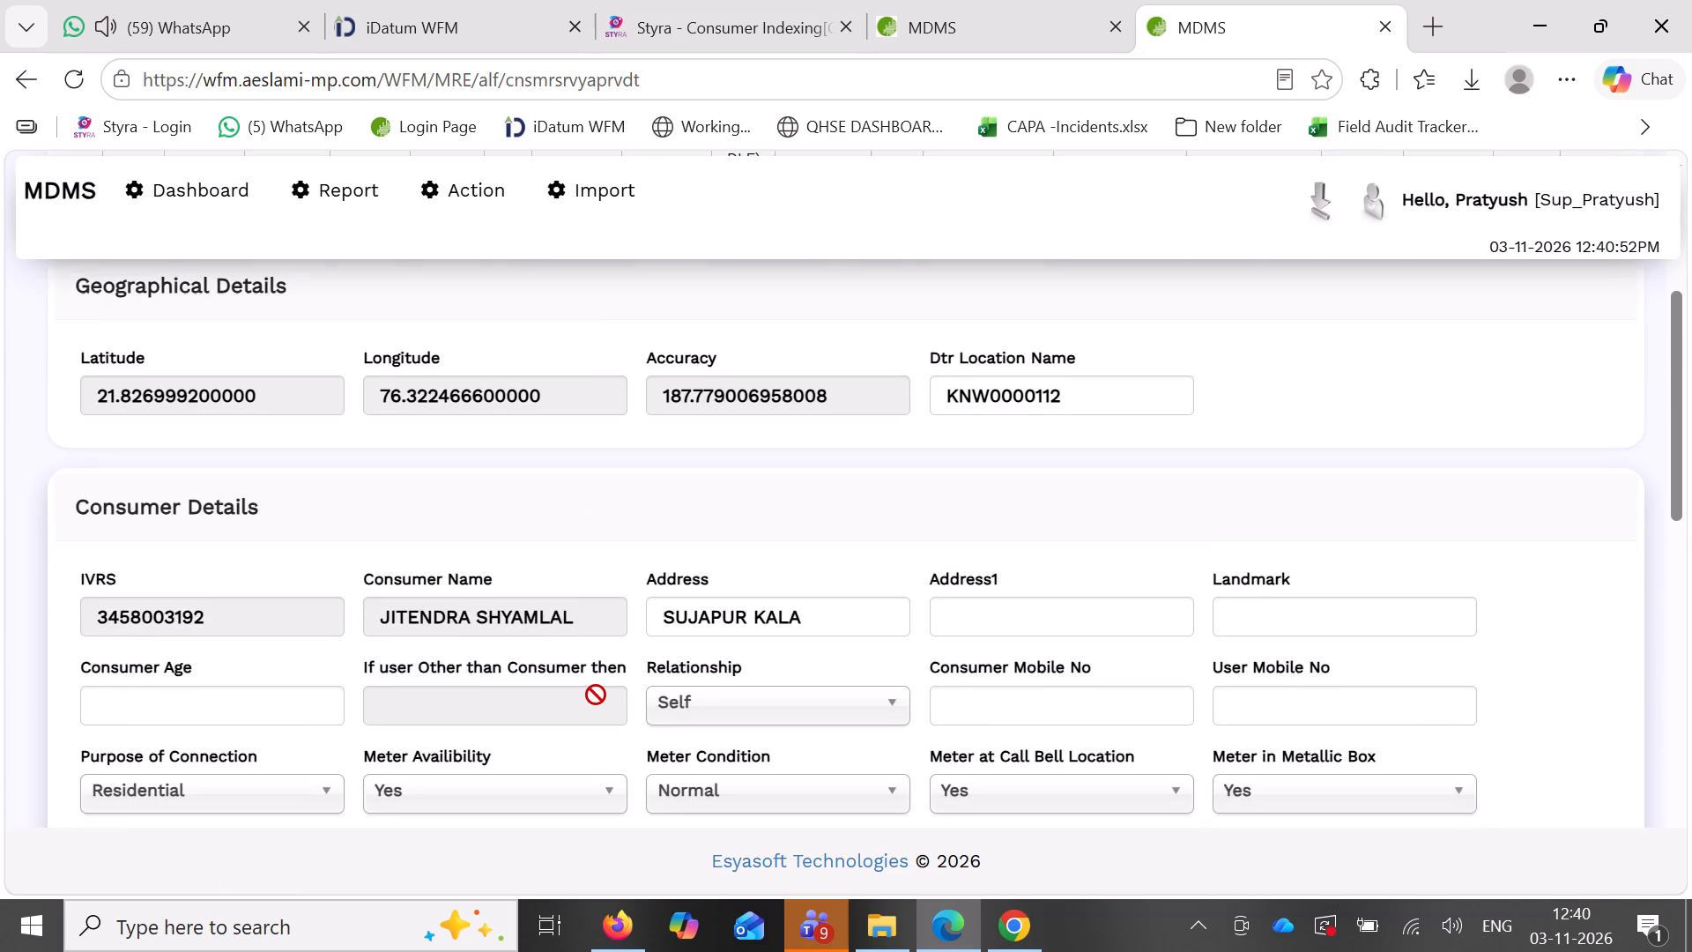
scroll(596, 695, down, 2)
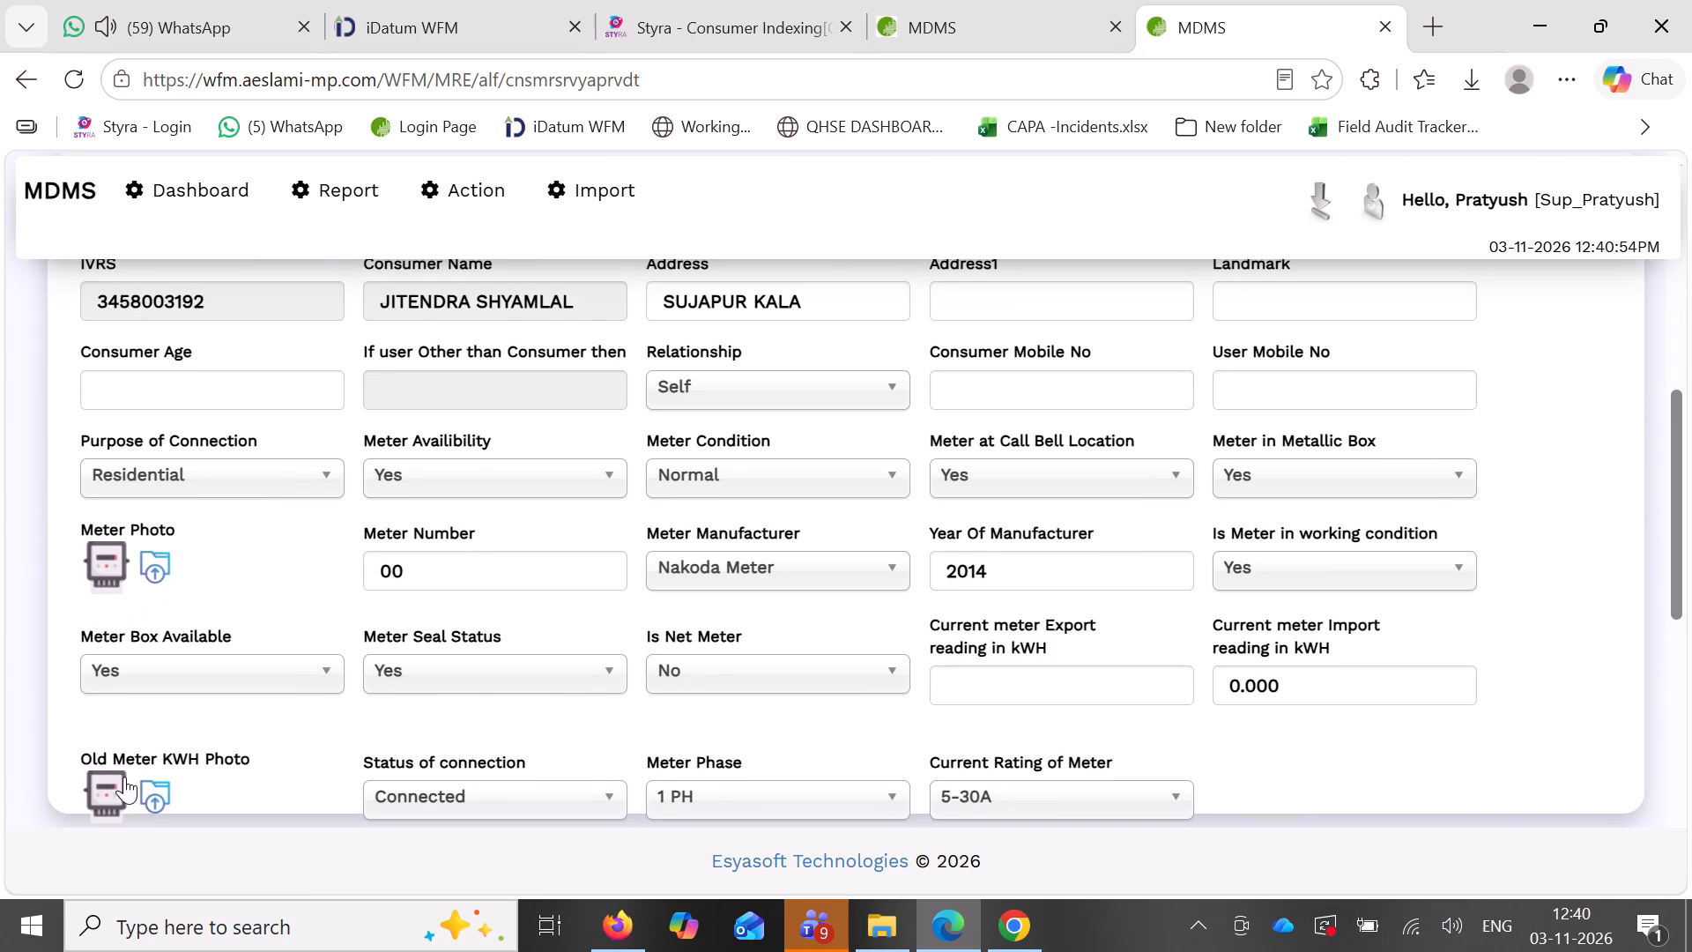
click(105, 777)
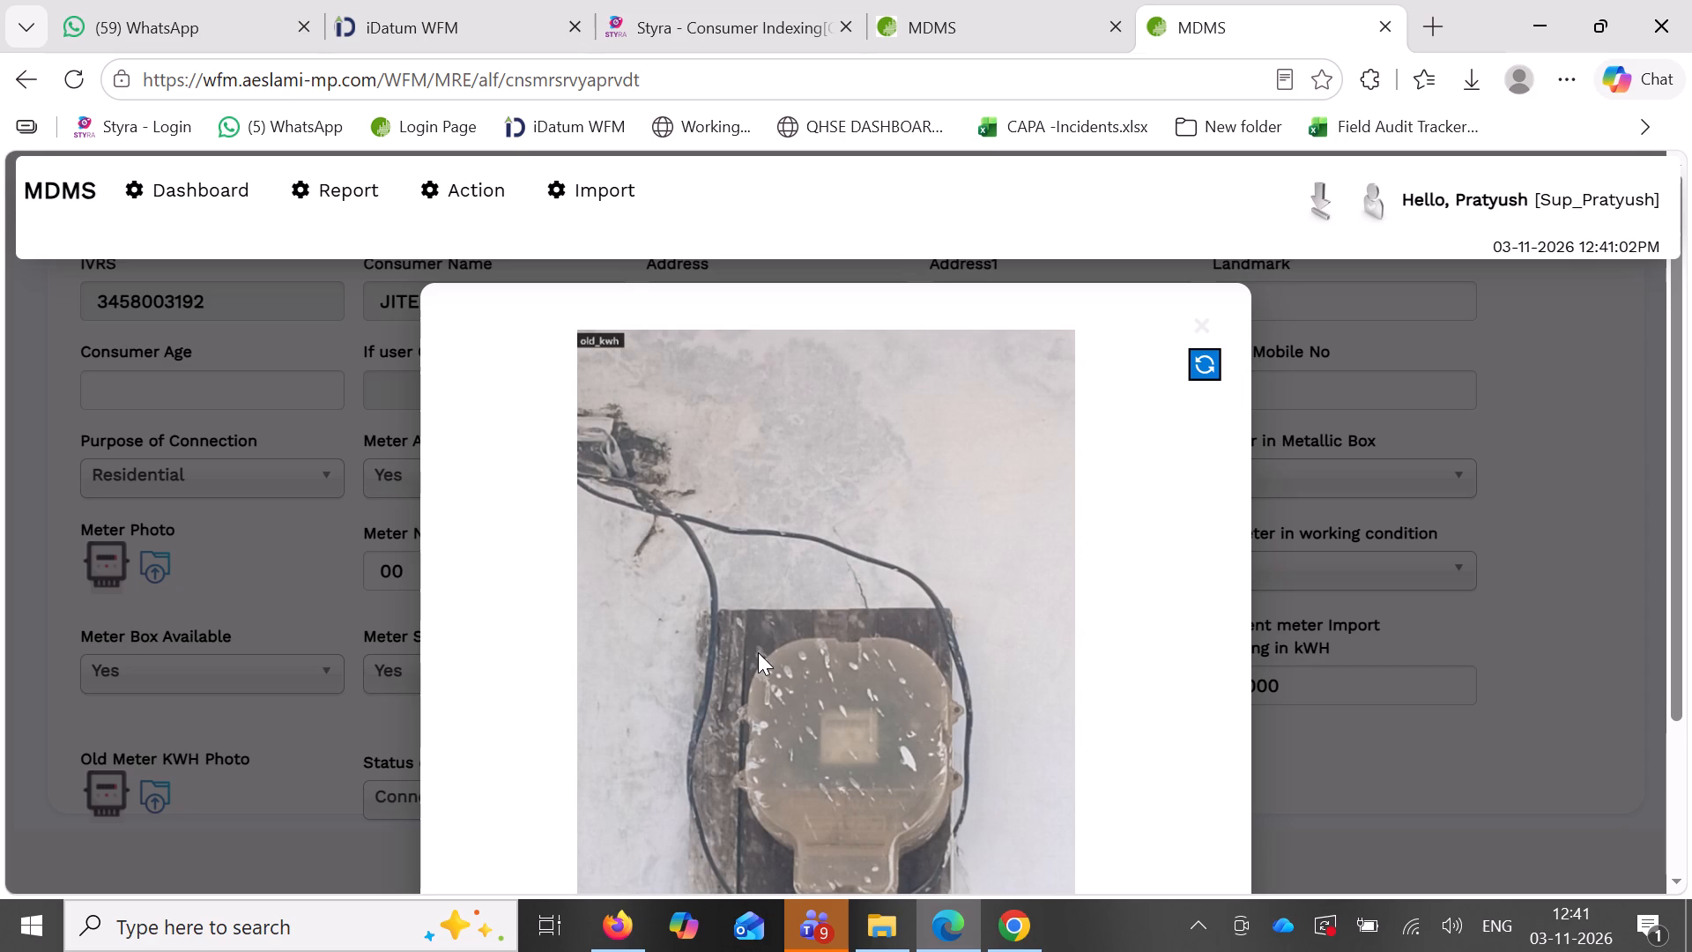
scroll(1000, 636, down, 1)
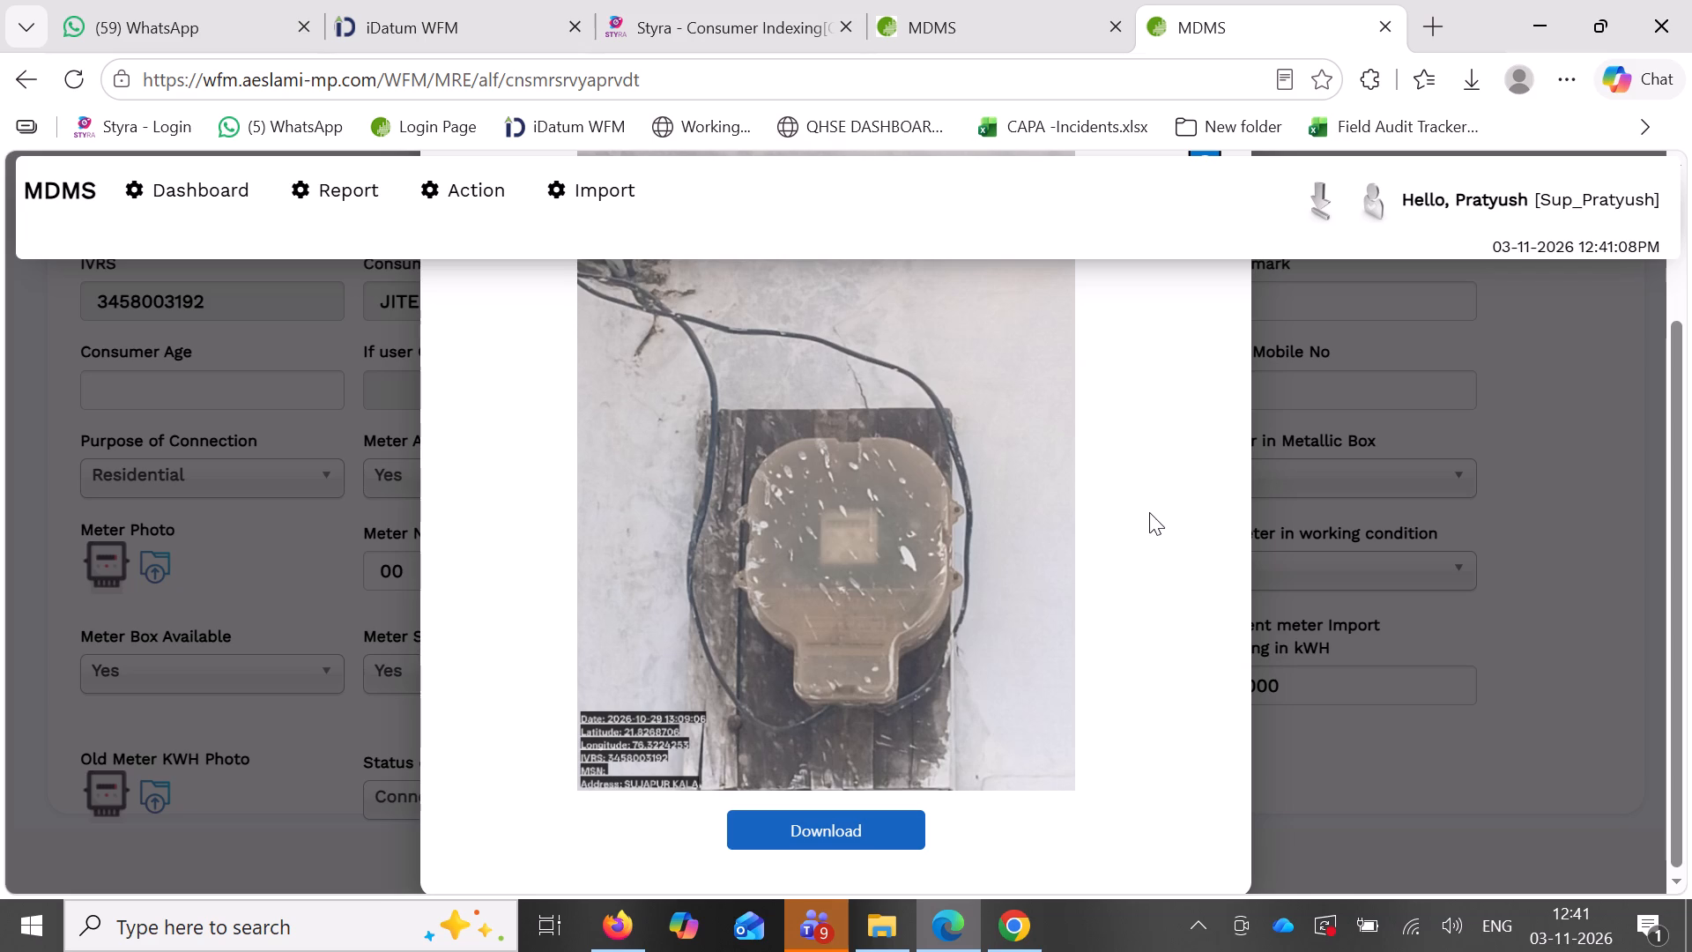
scroll(960, 491, up, 1)
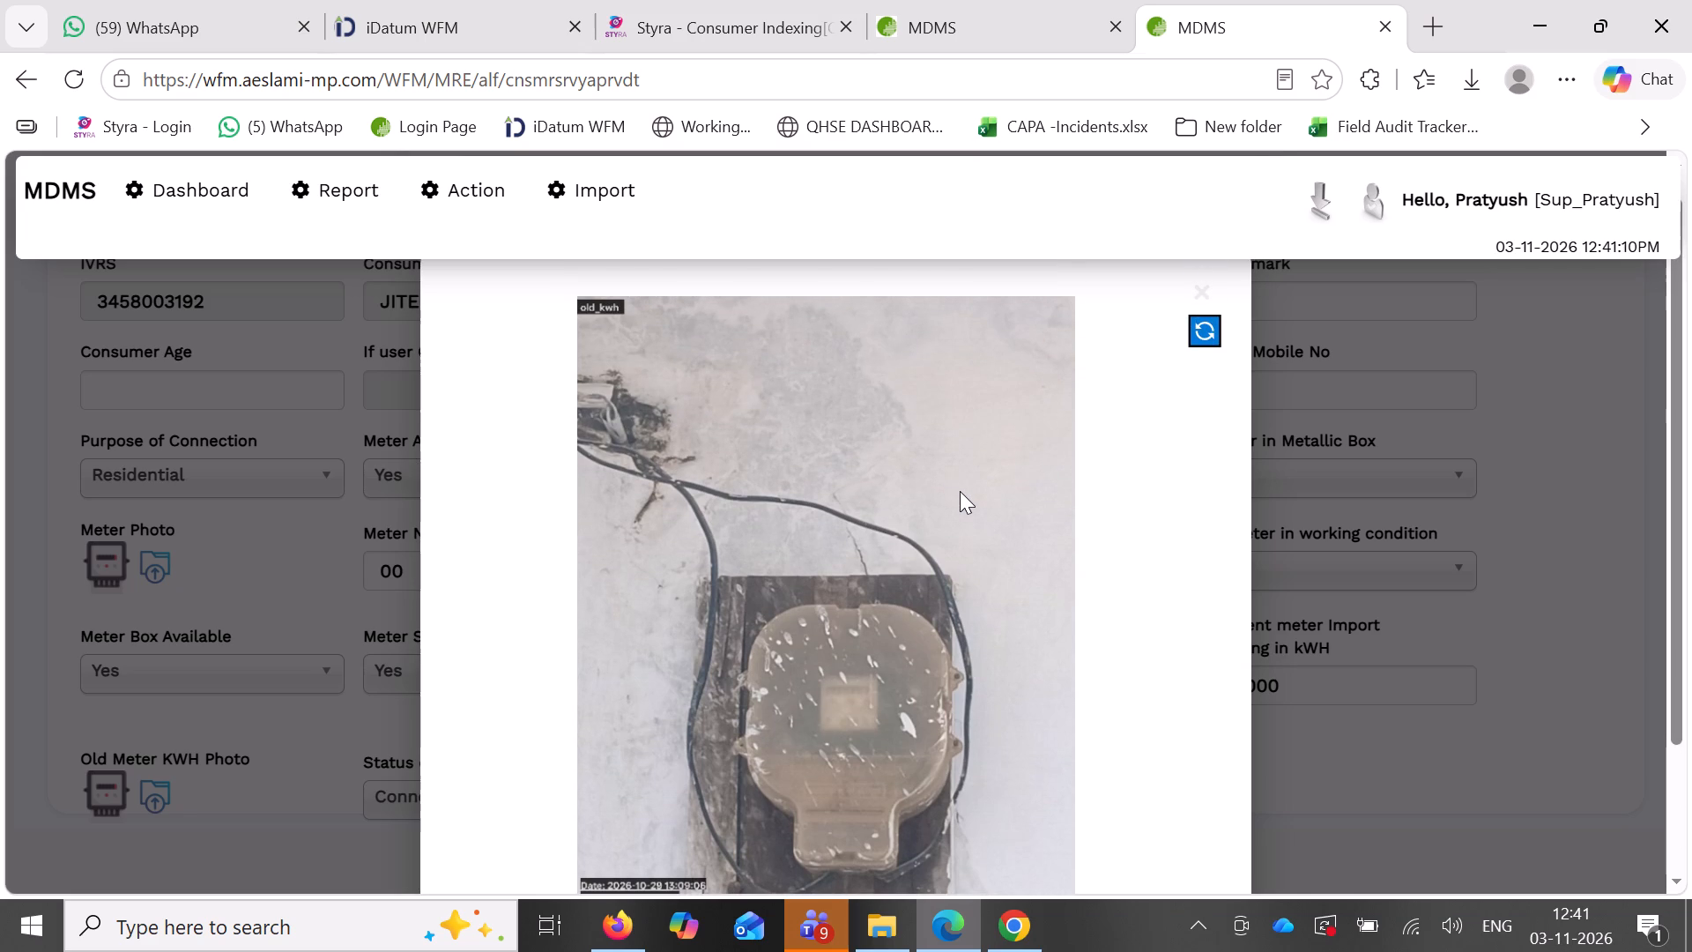
click(1197, 294)
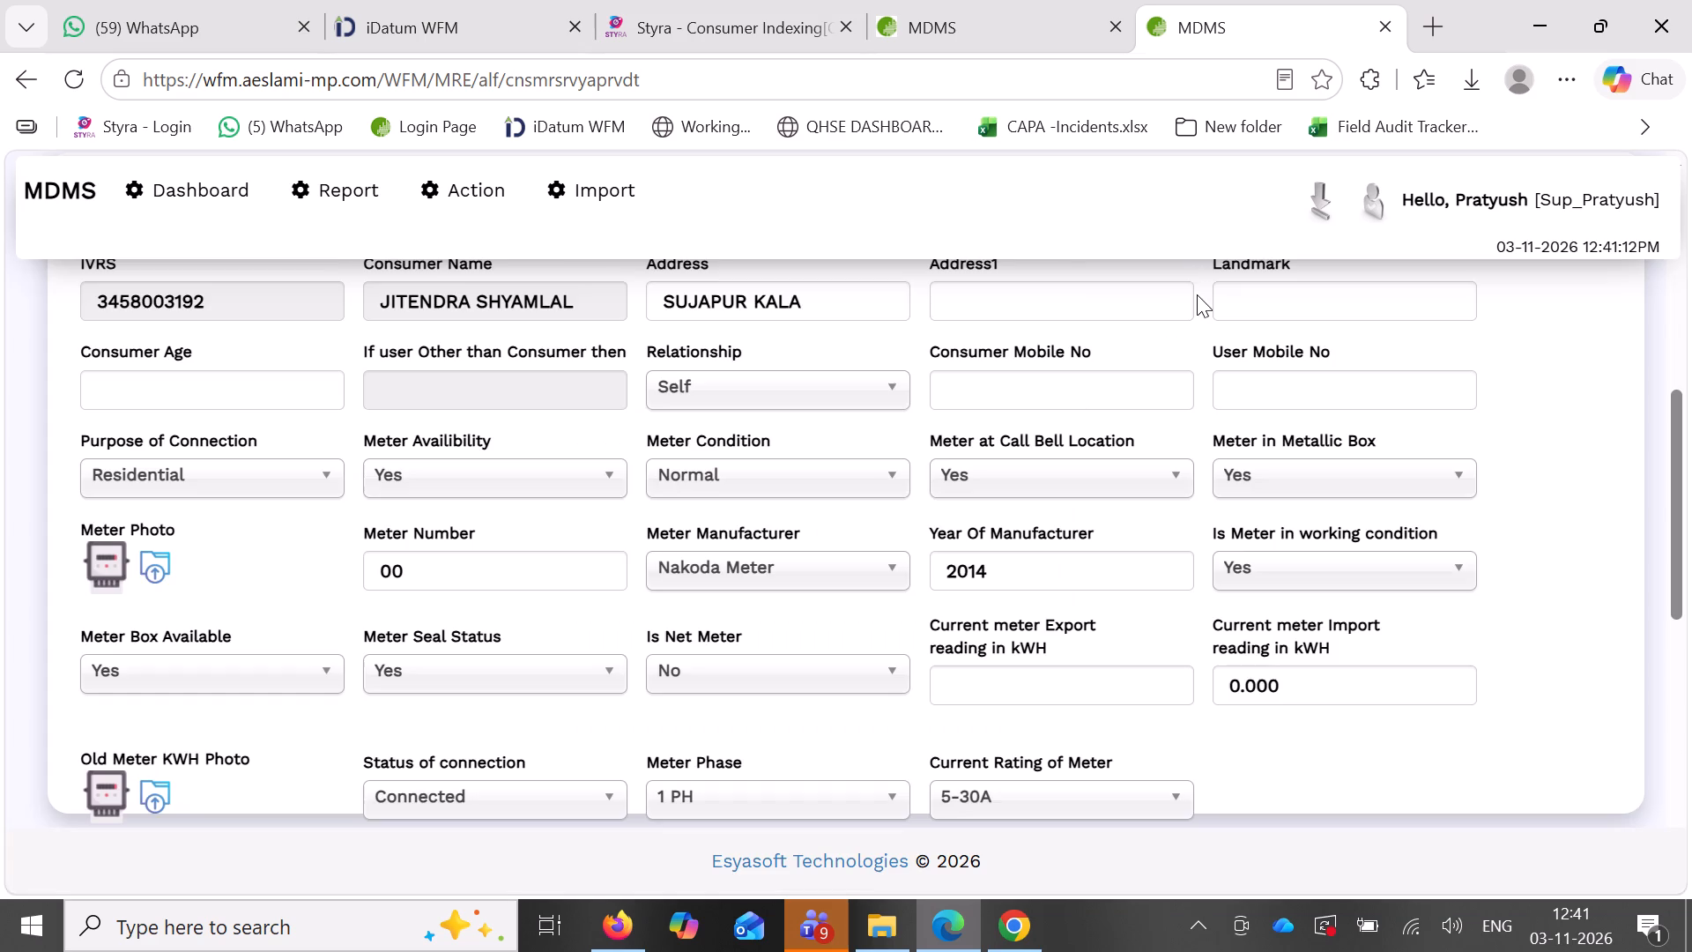
Check the remaining details of the open Nakoda Meter survey, approve it with the remark "ok" and return to the pending list.
scroll(734, 491, down, 3)
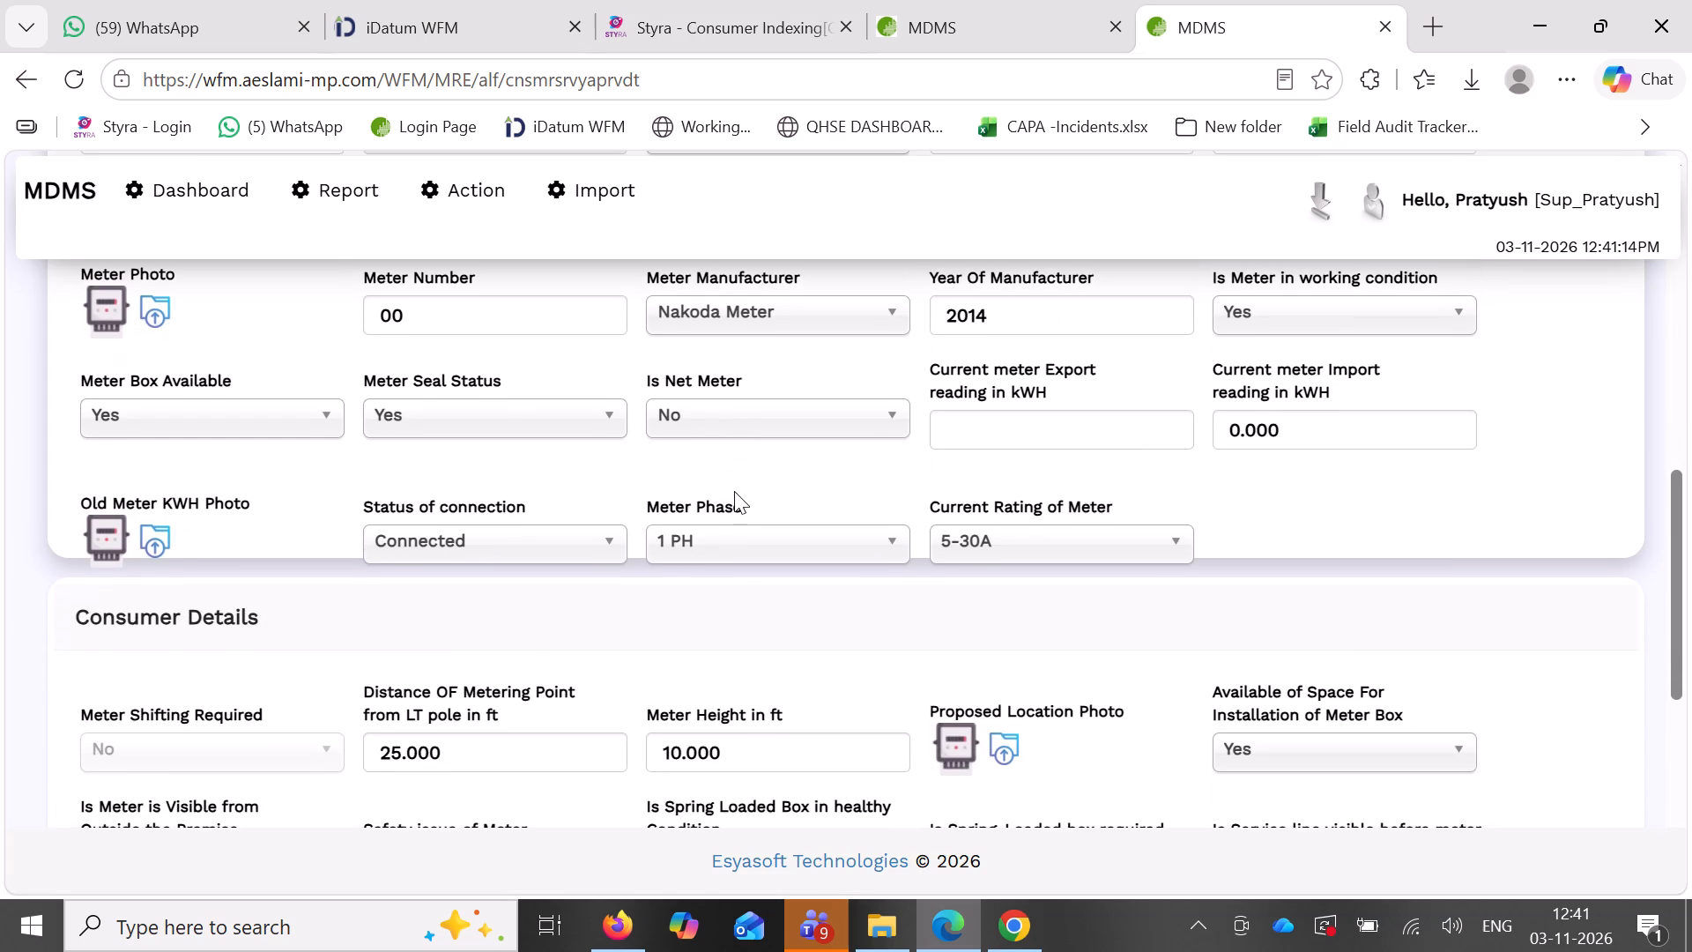
scroll(734, 491, down, 6)
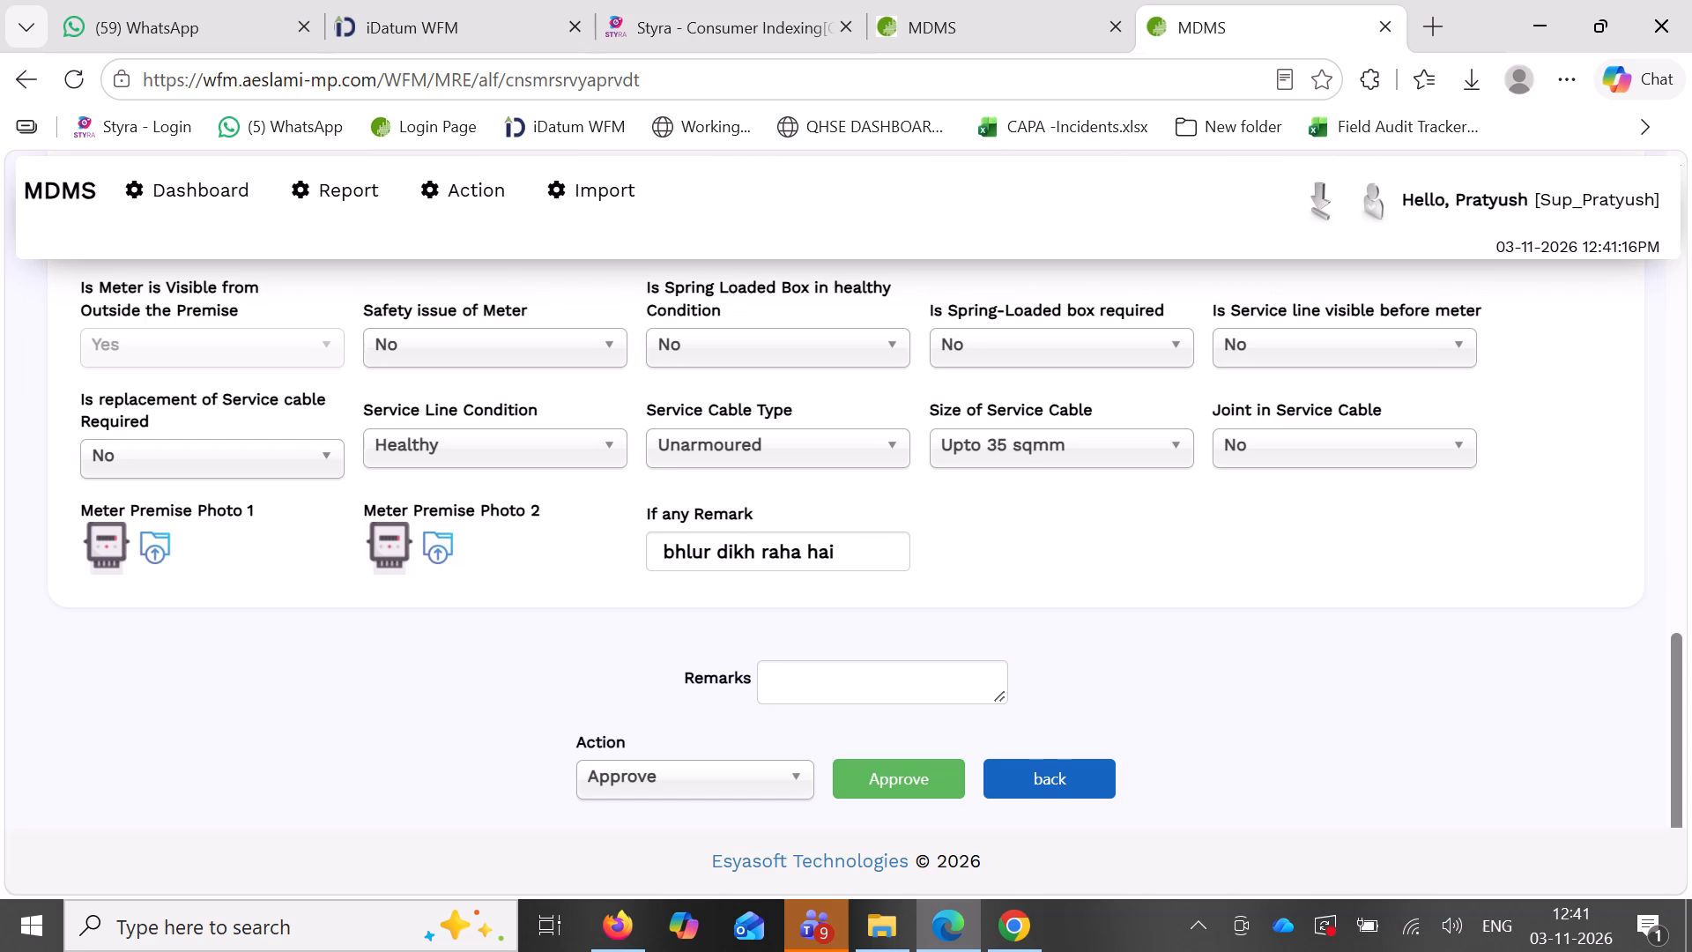
click(792, 688)
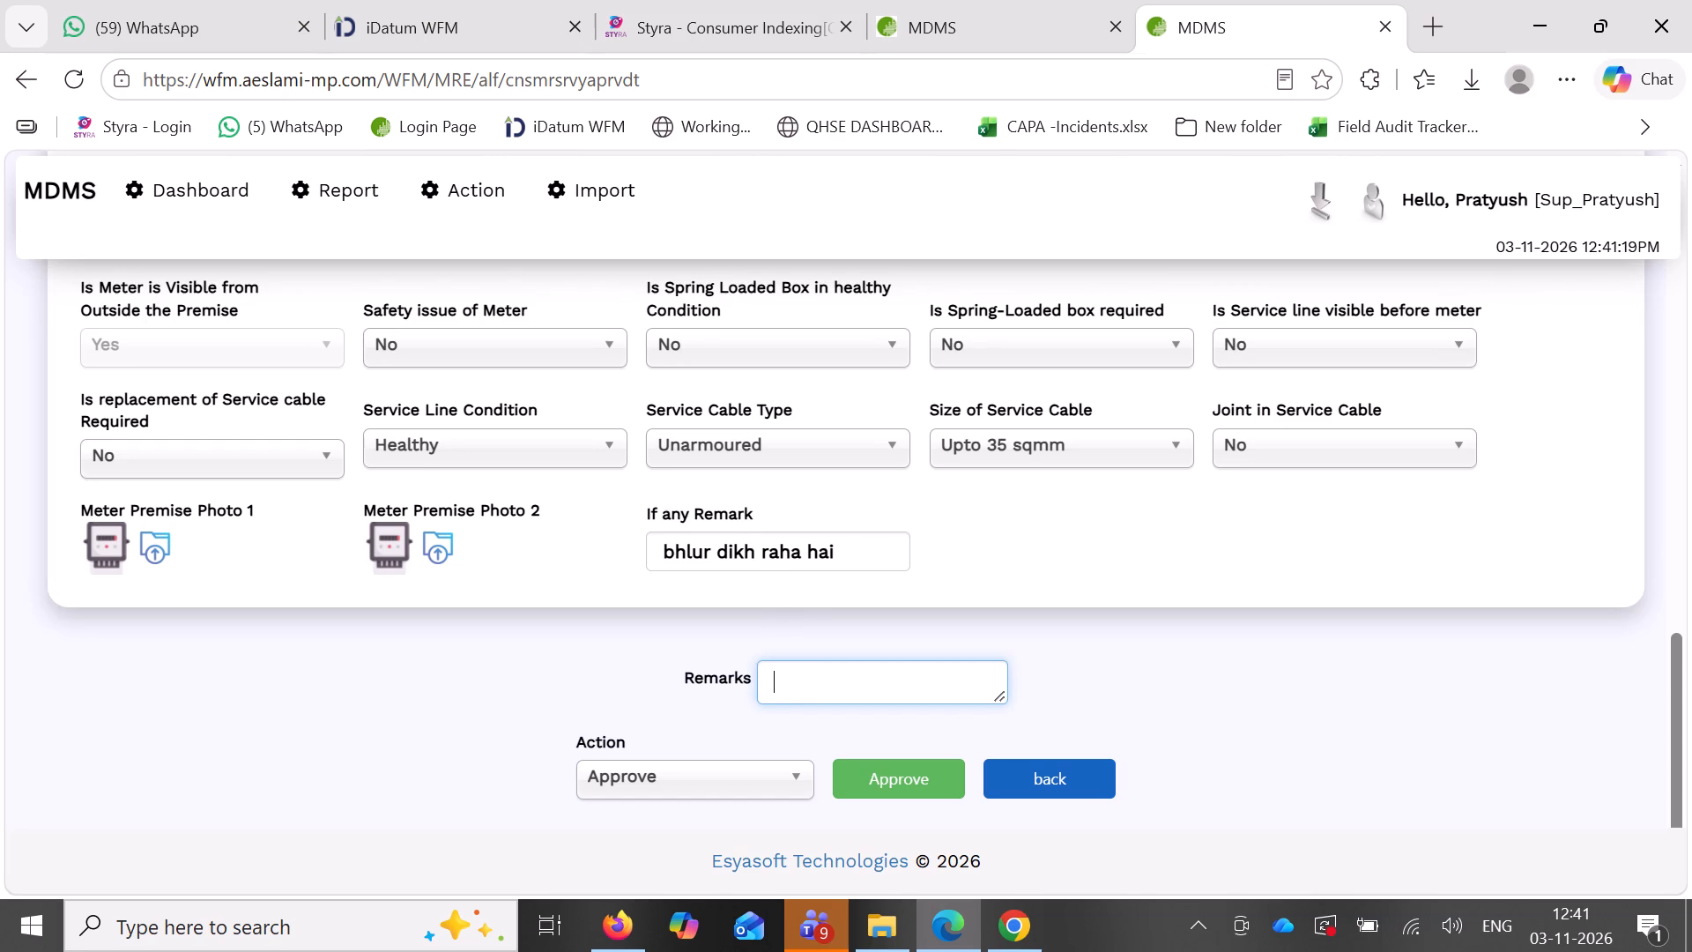
click(844, 549)
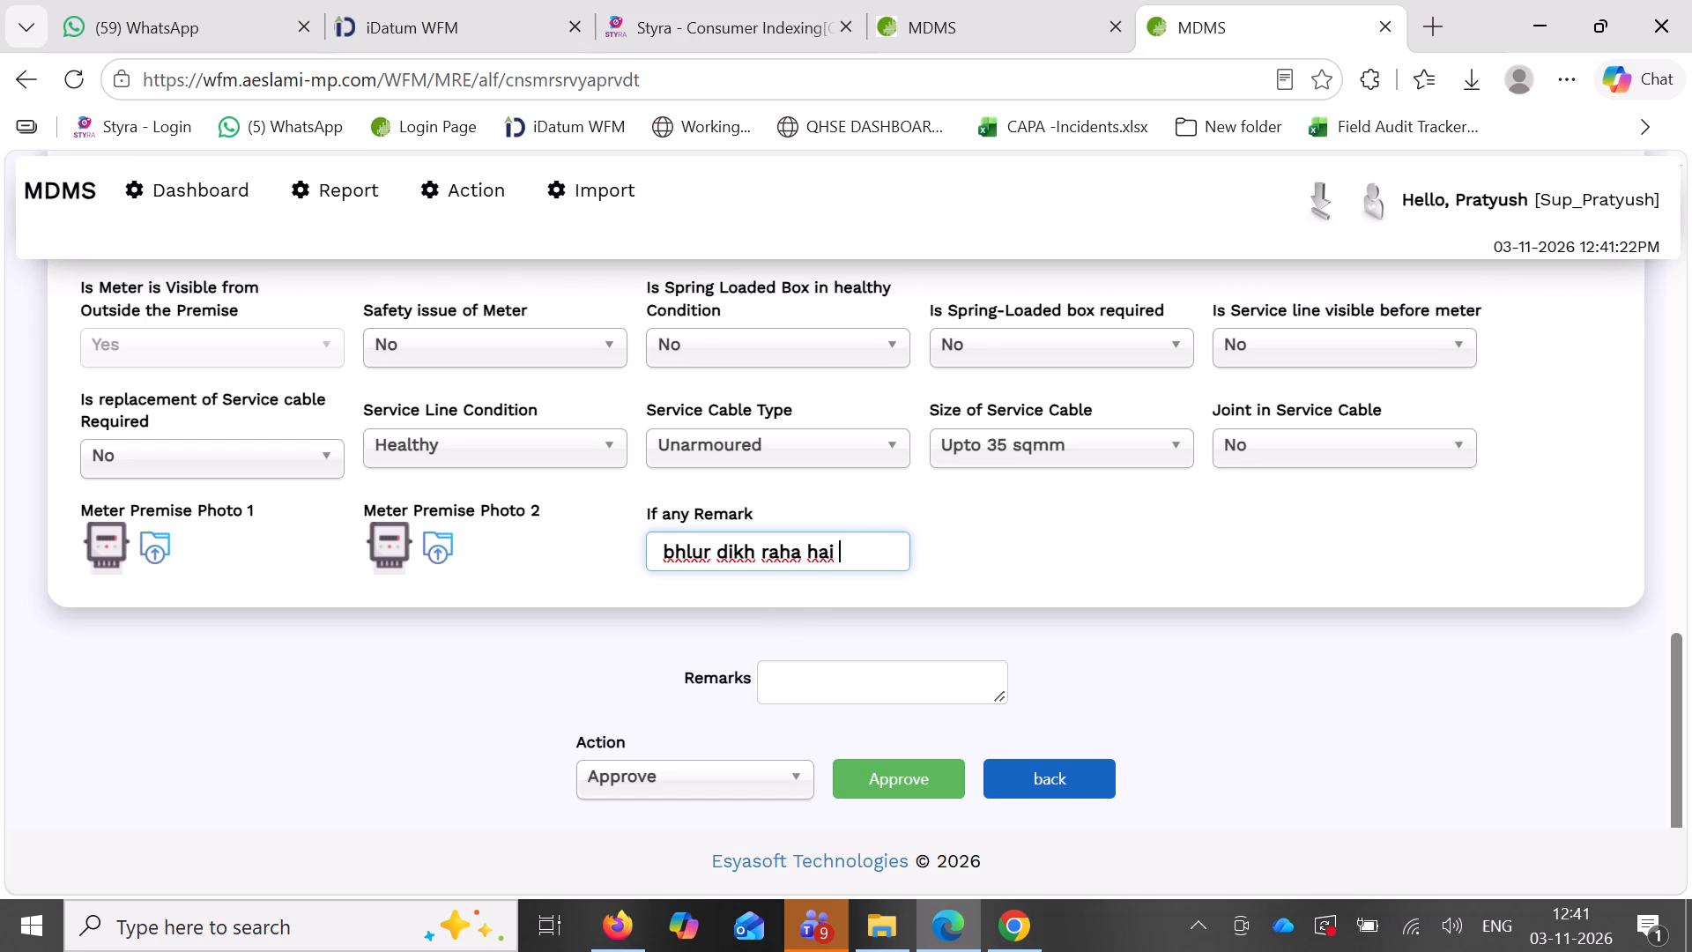
click(804, 681)
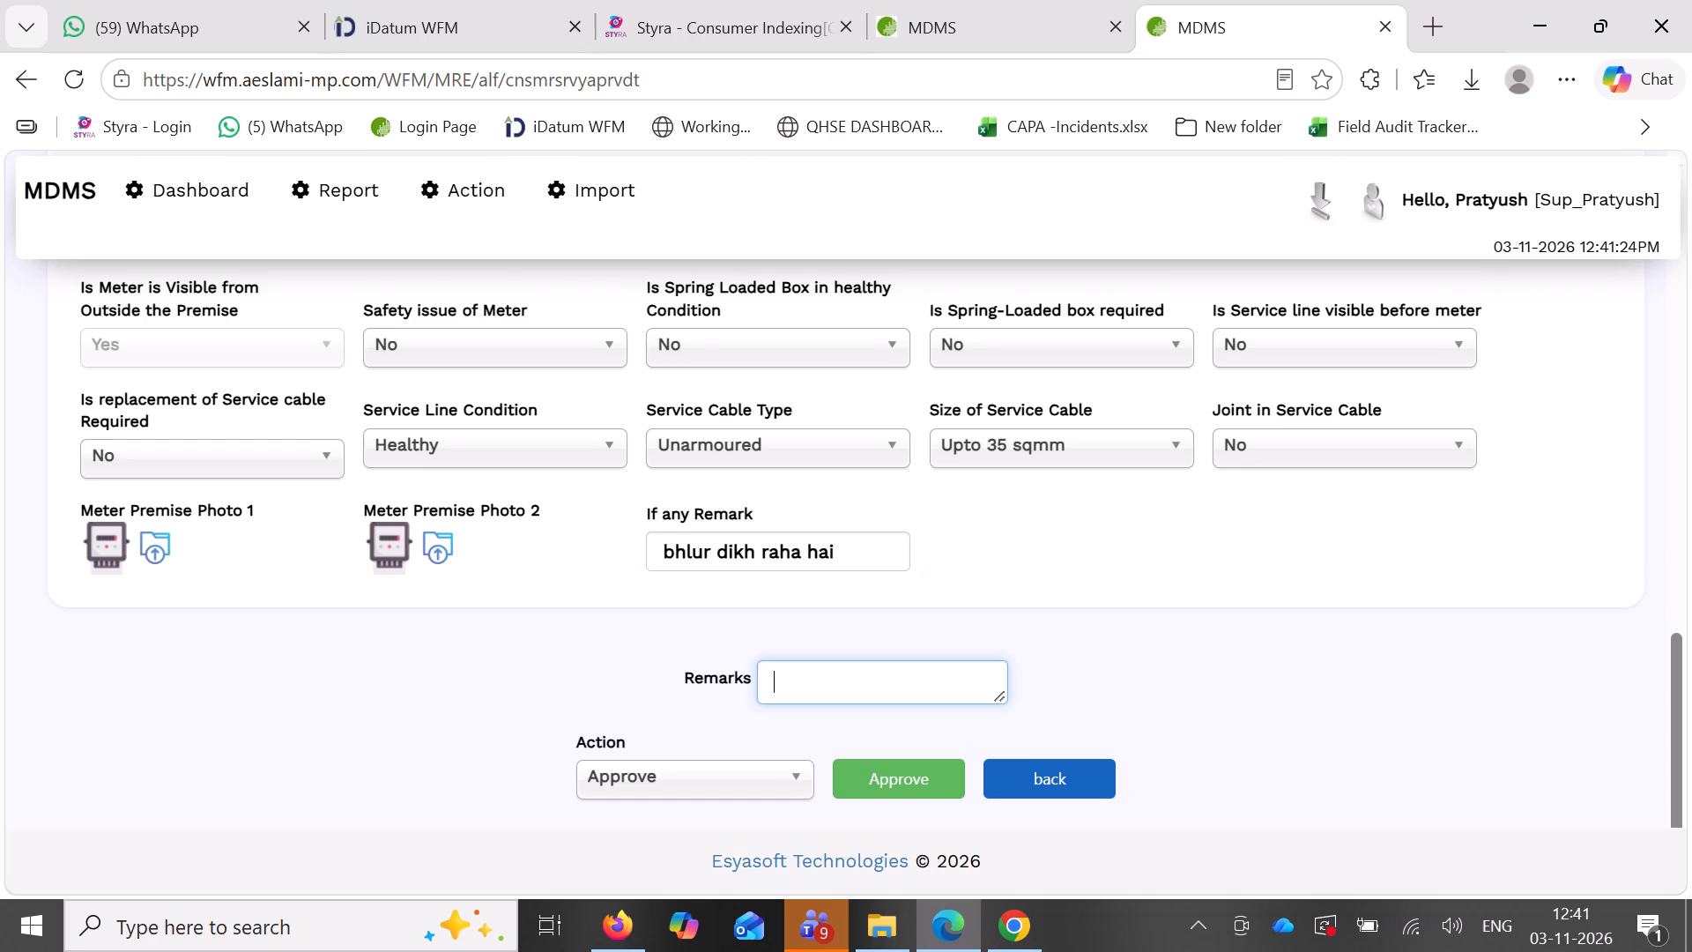
text(ok)
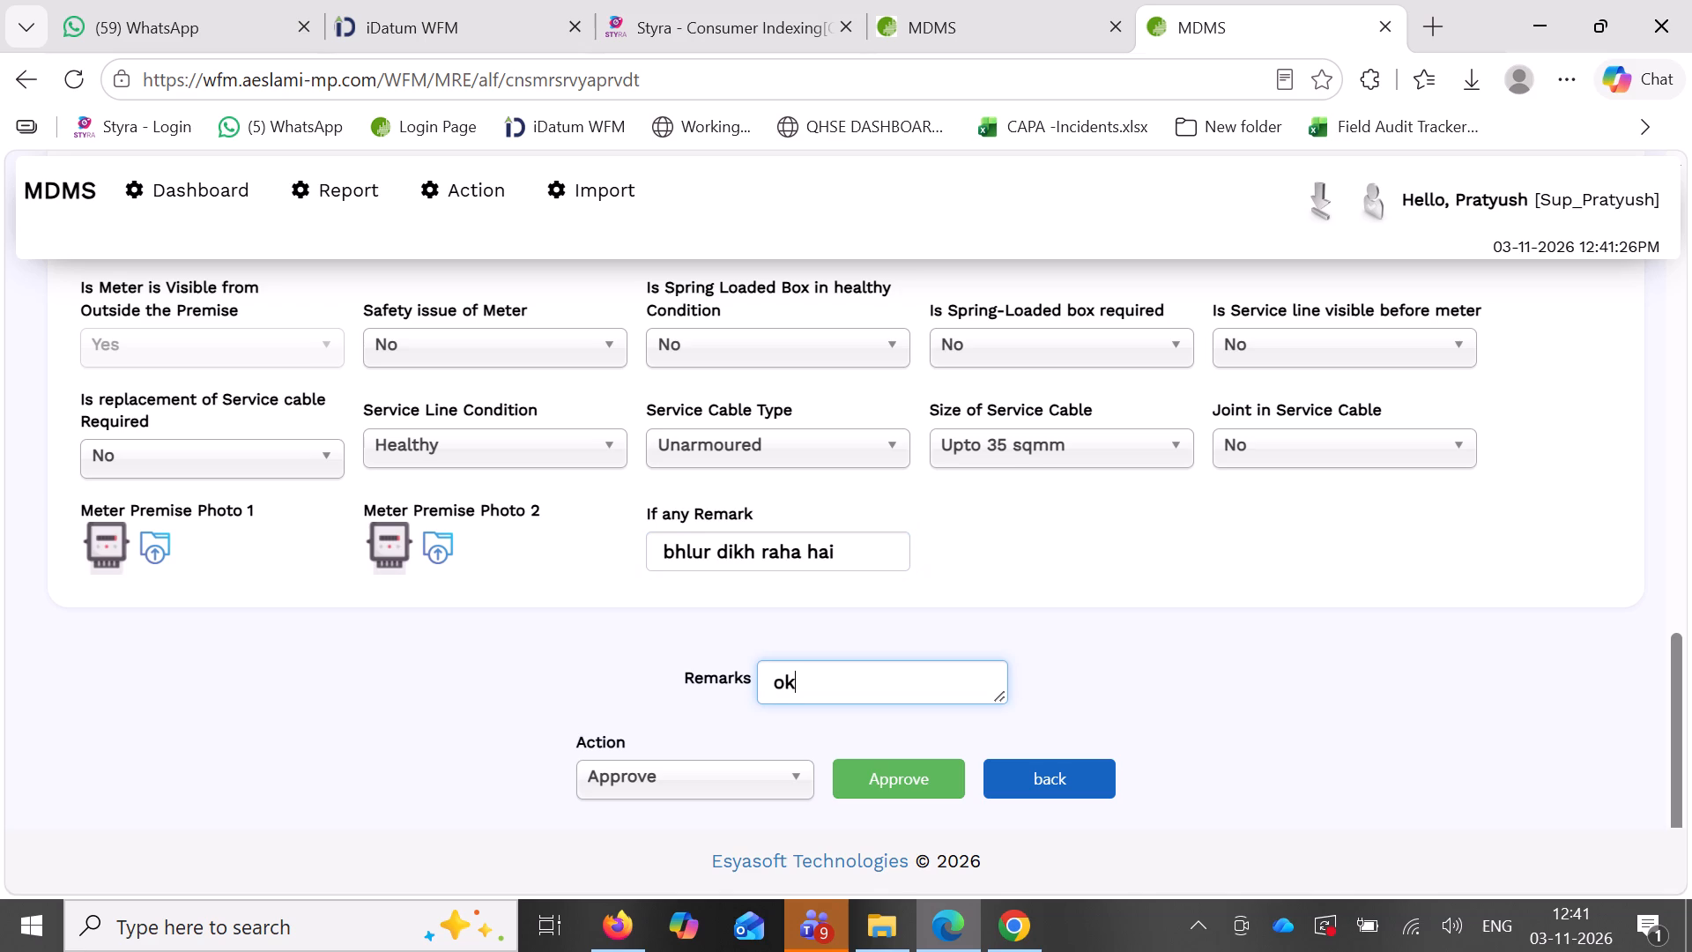
click(914, 793)
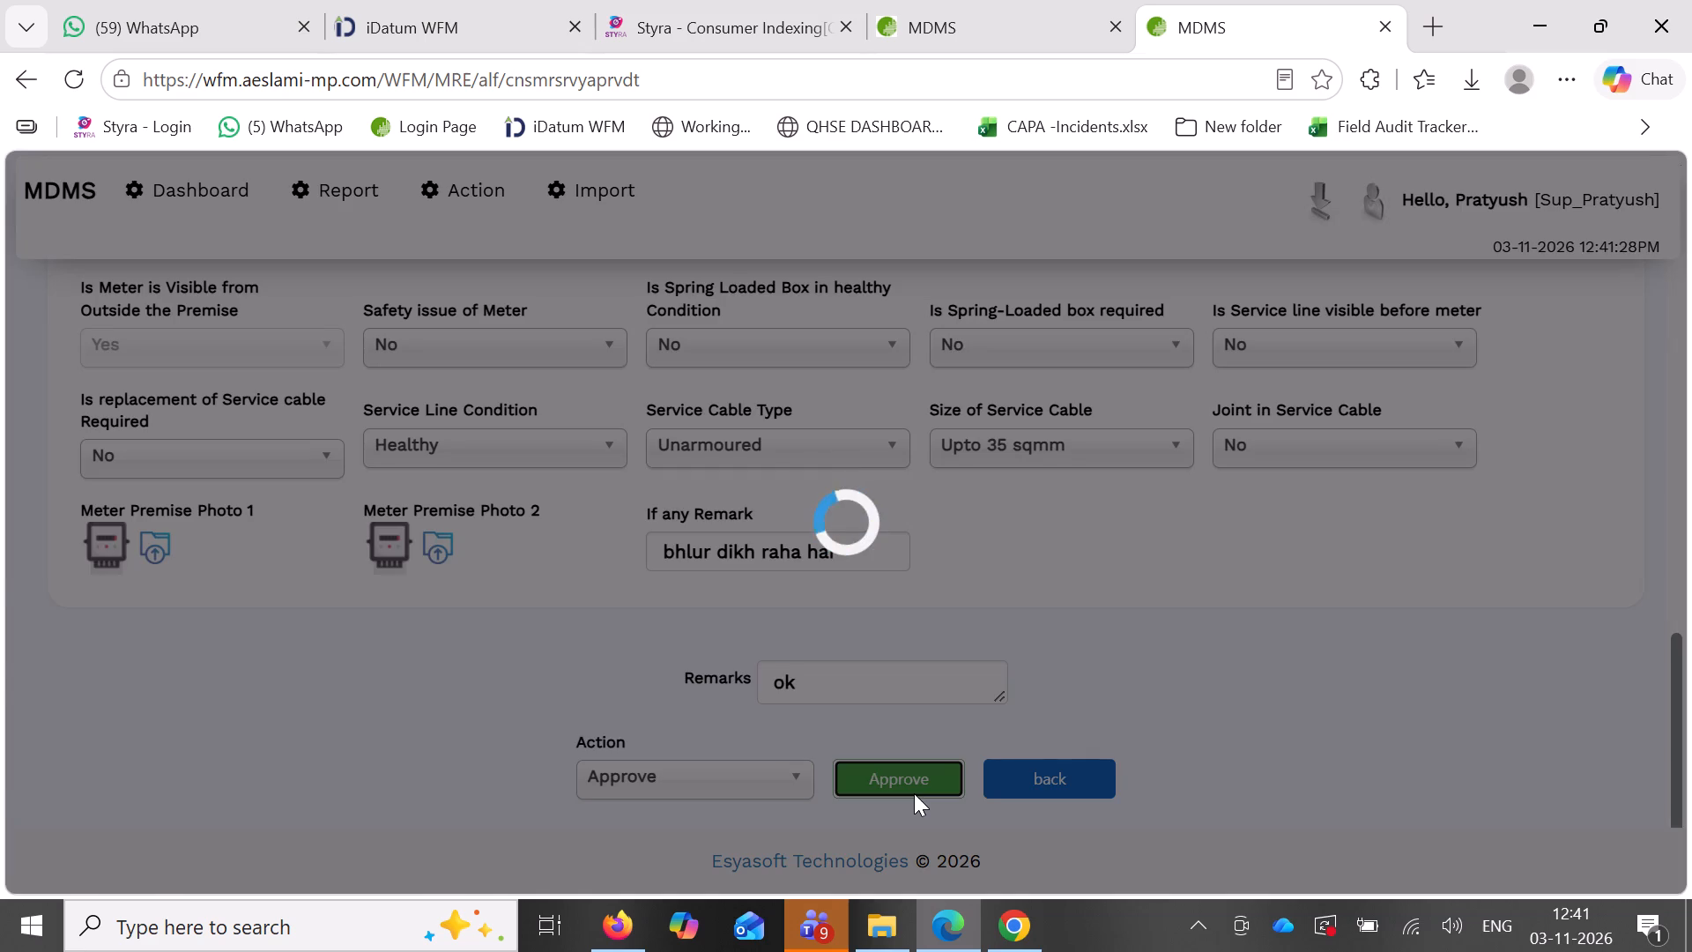
key(Return)
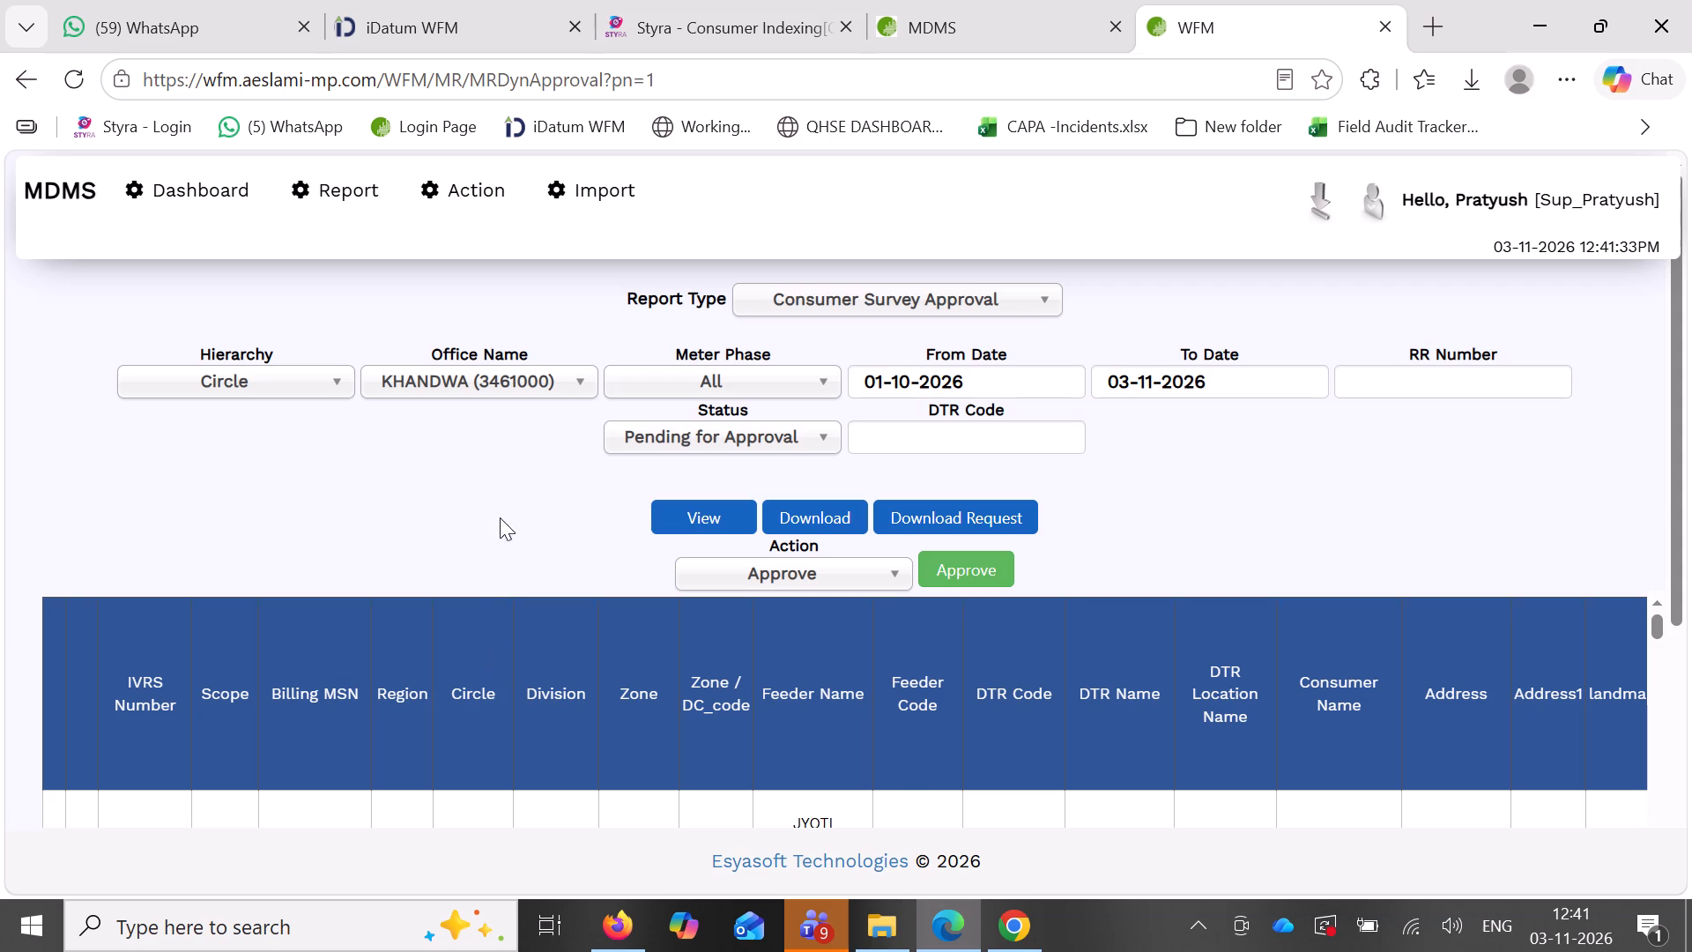
Open the first pending survey on the Sujapurkala DTR, for the Nametech meter, and examine its Old Meter KWH Photo including the caption.
scroll(503, 516, down, 3)
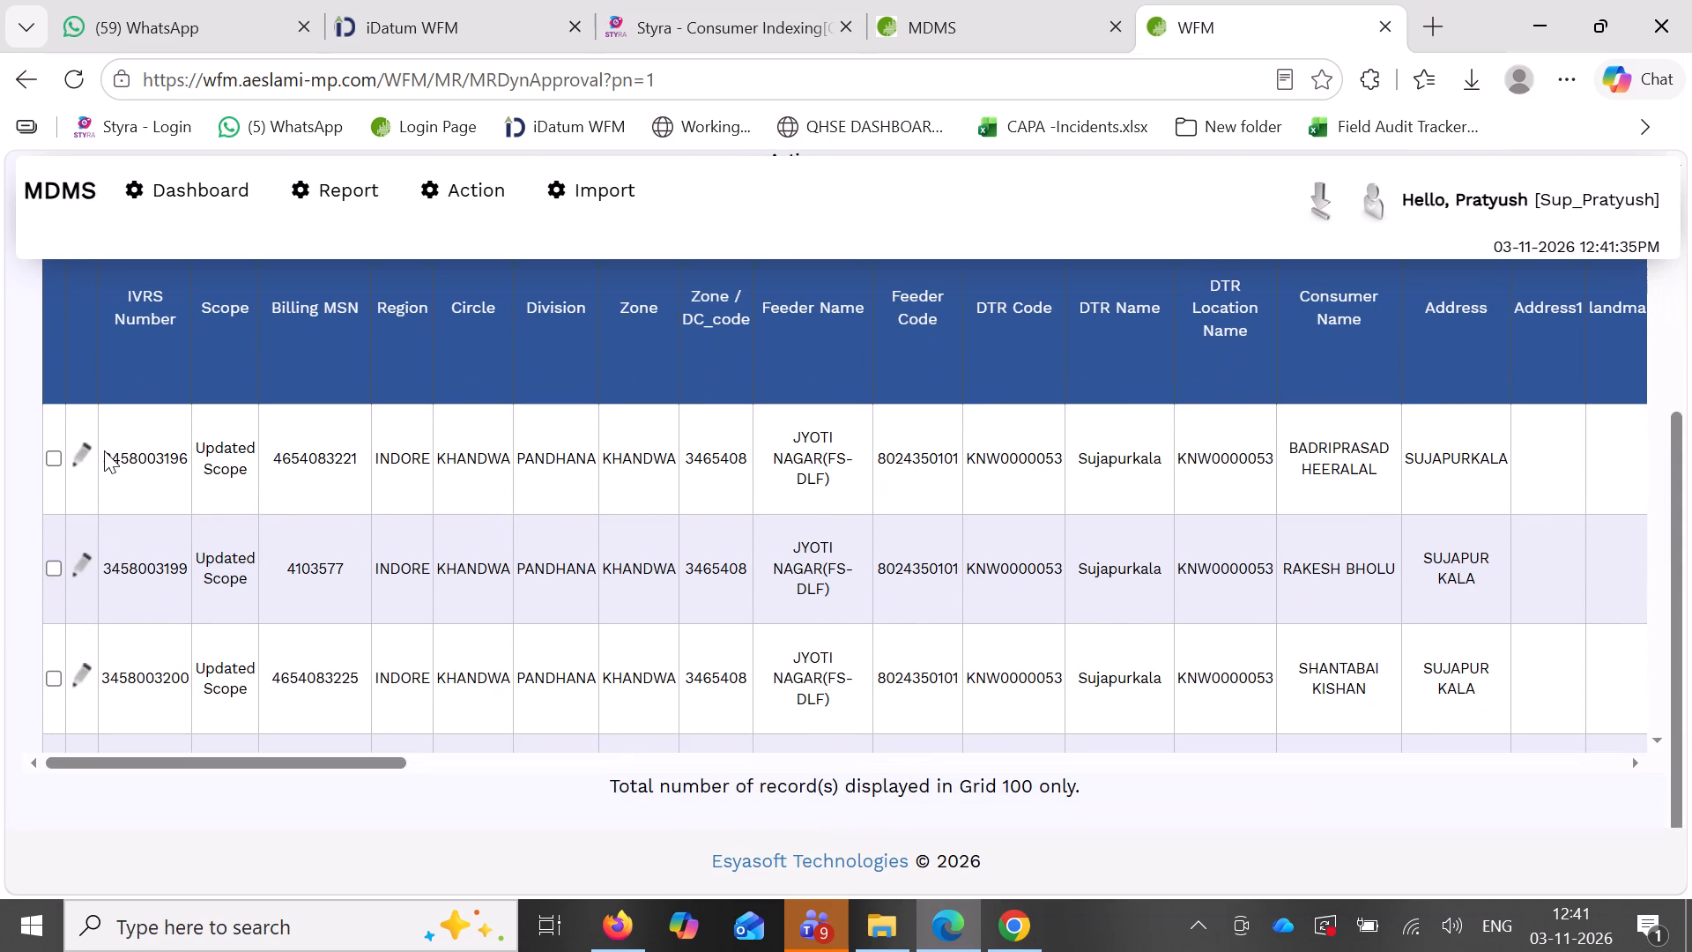
click(69, 451)
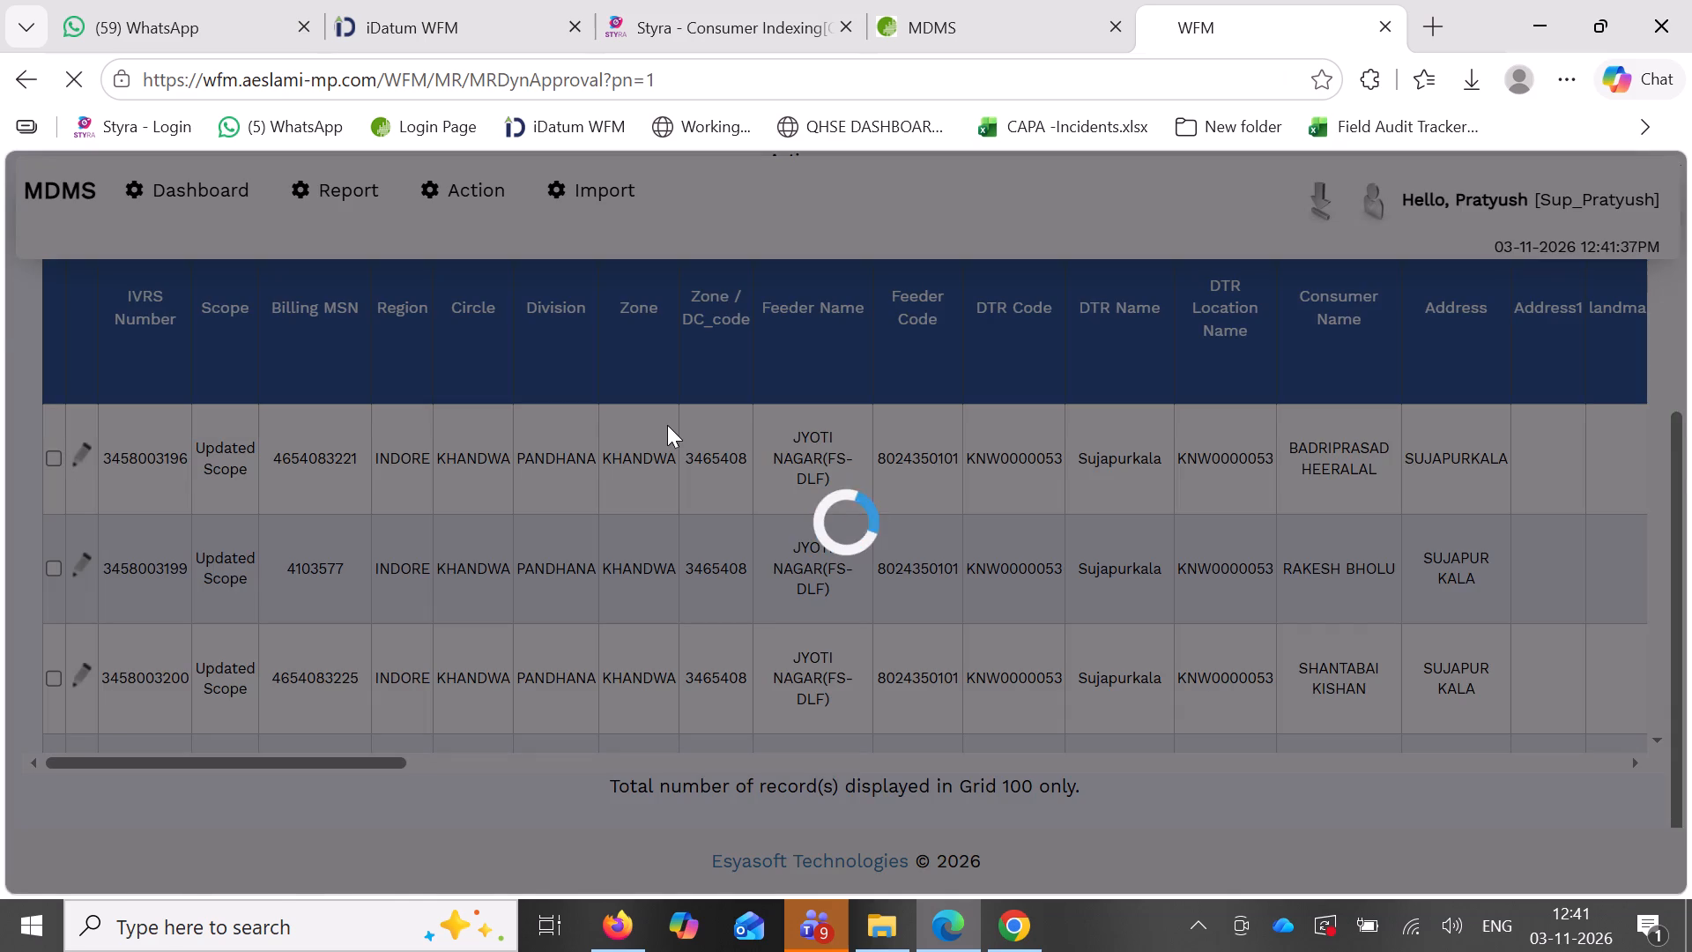
scroll(889, 569, down, 5)
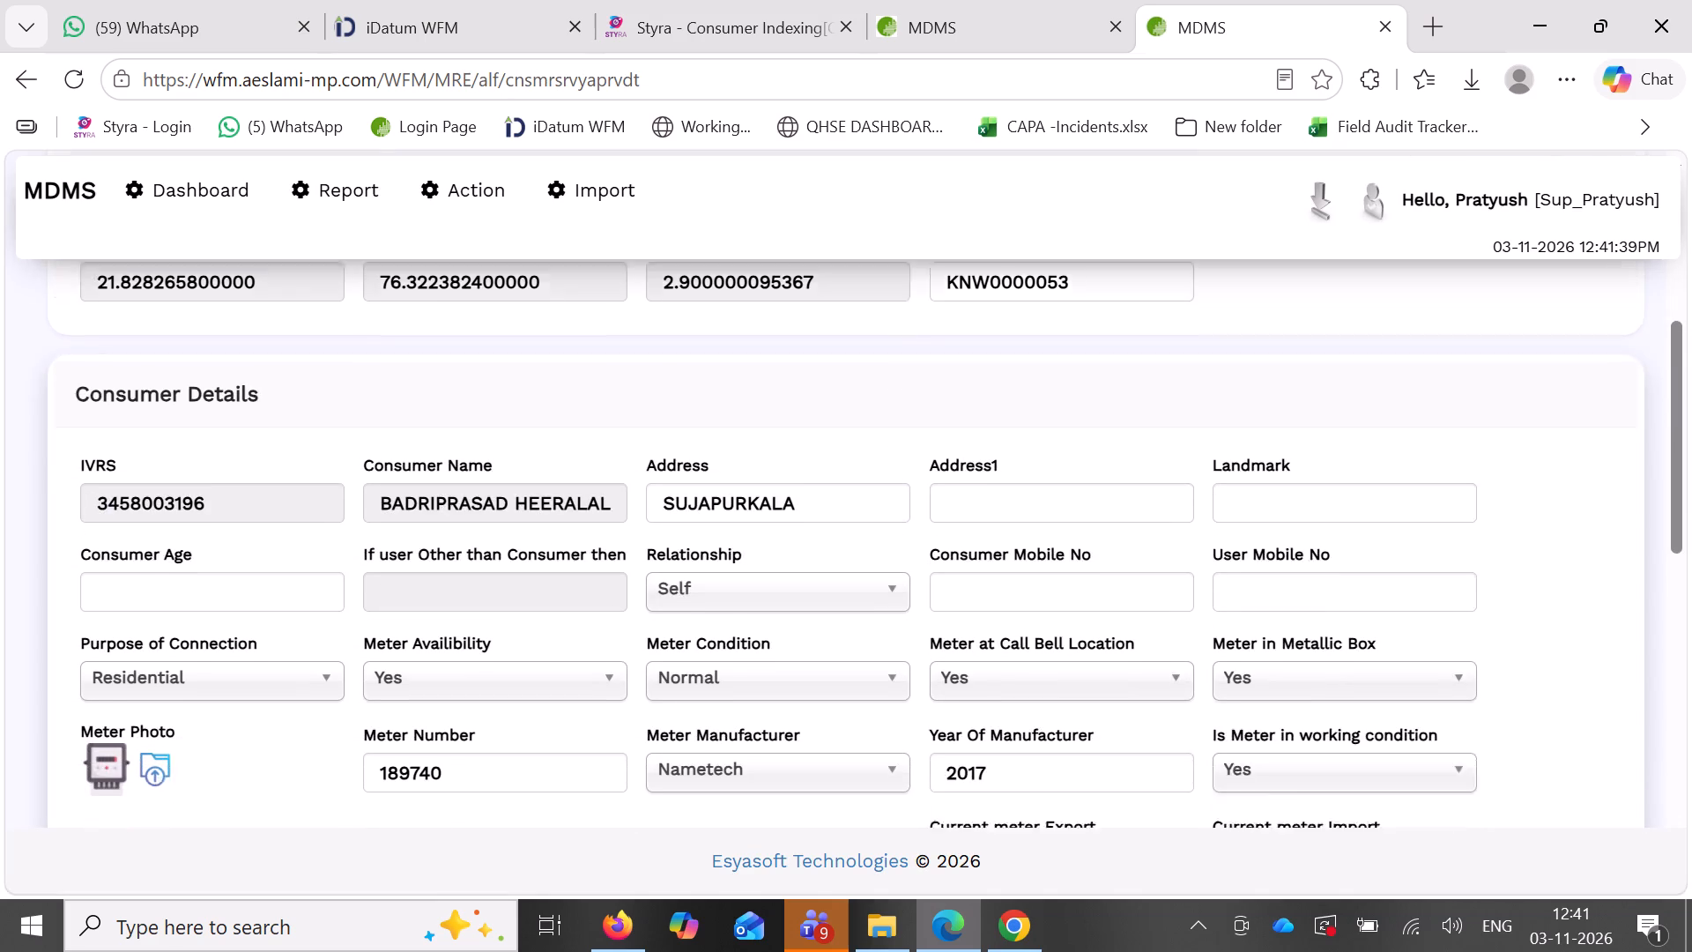
scroll(889, 569, down, 3)
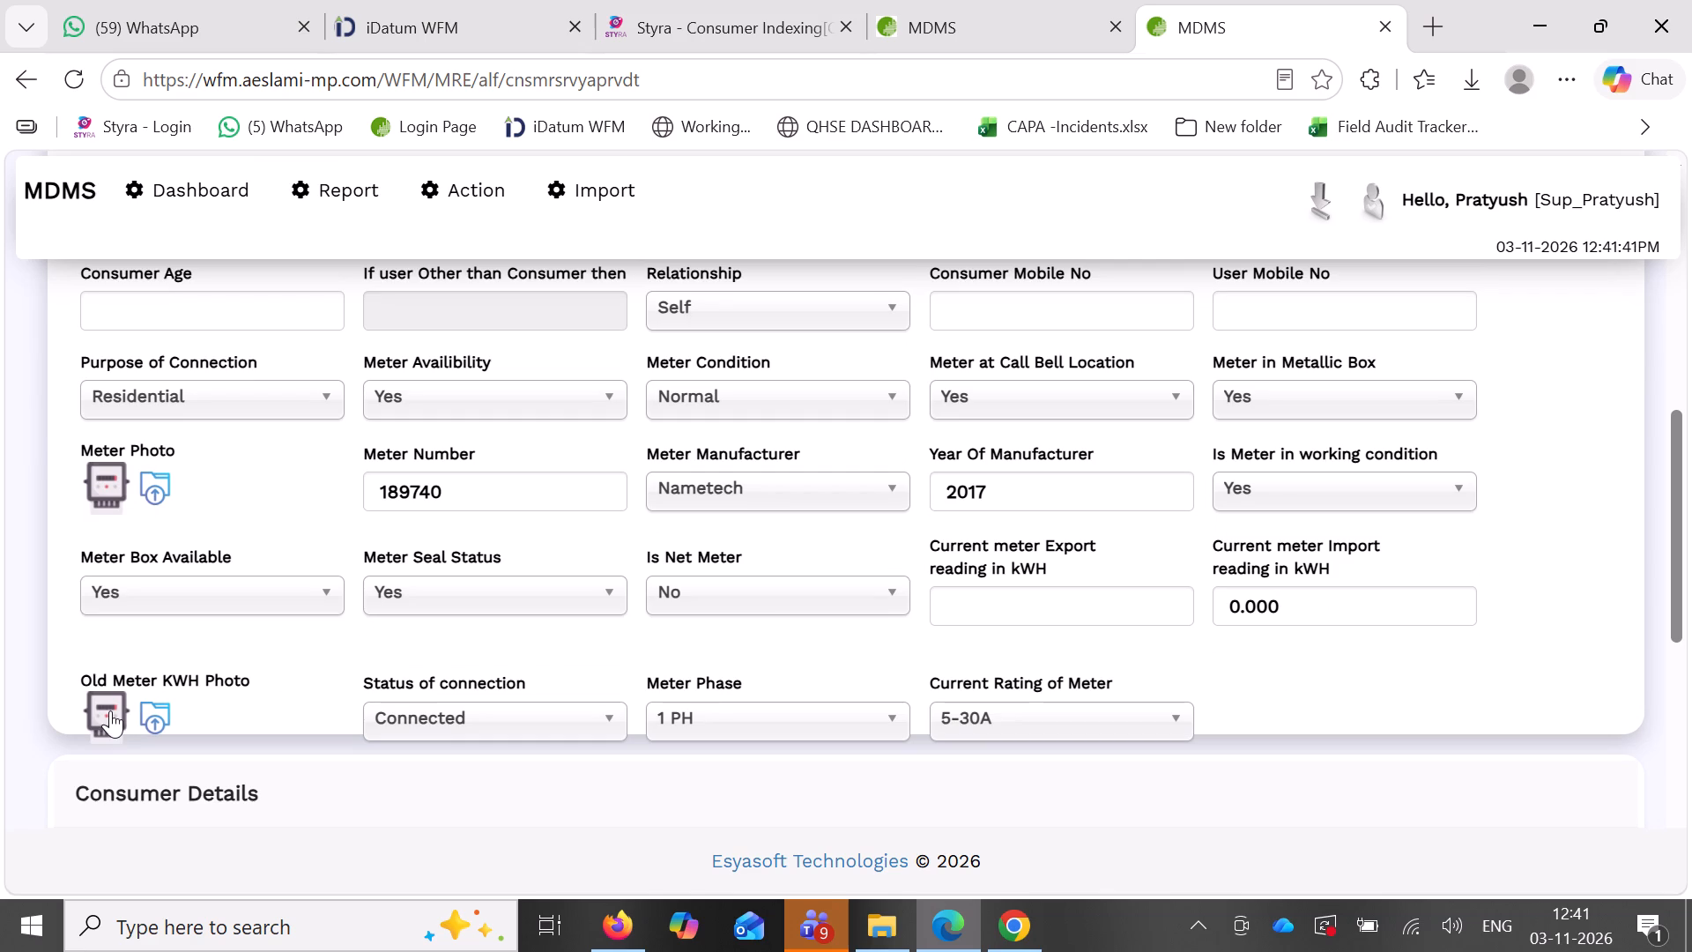
click(110, 710)
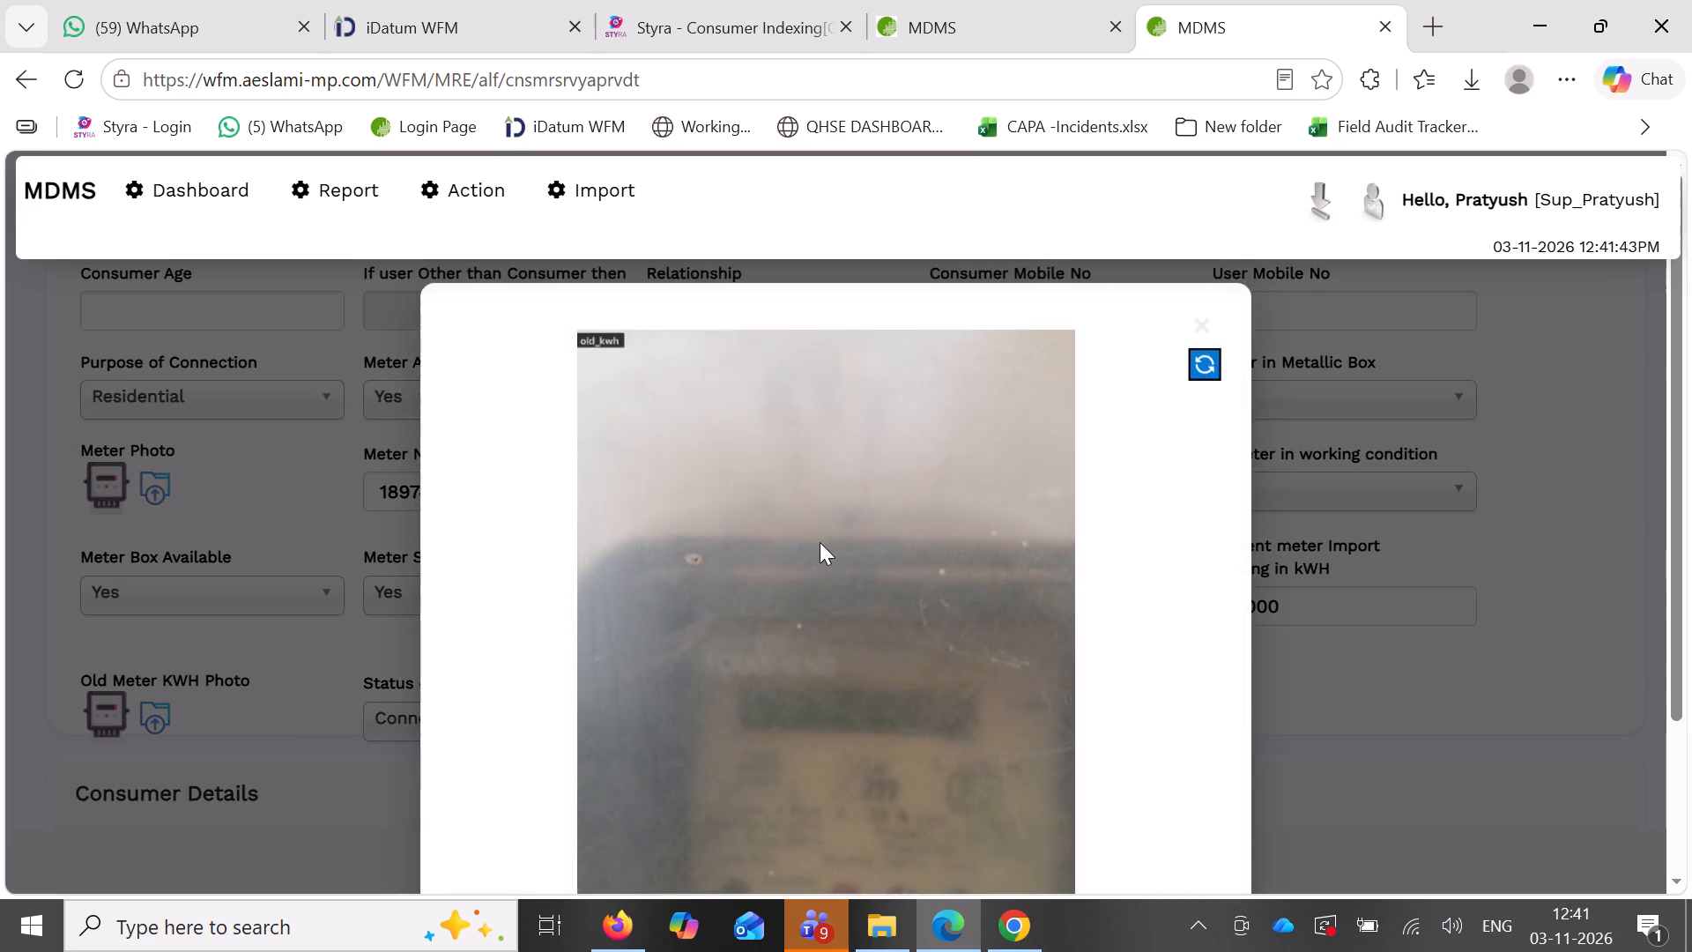
scroll(820, 542, down, 6)
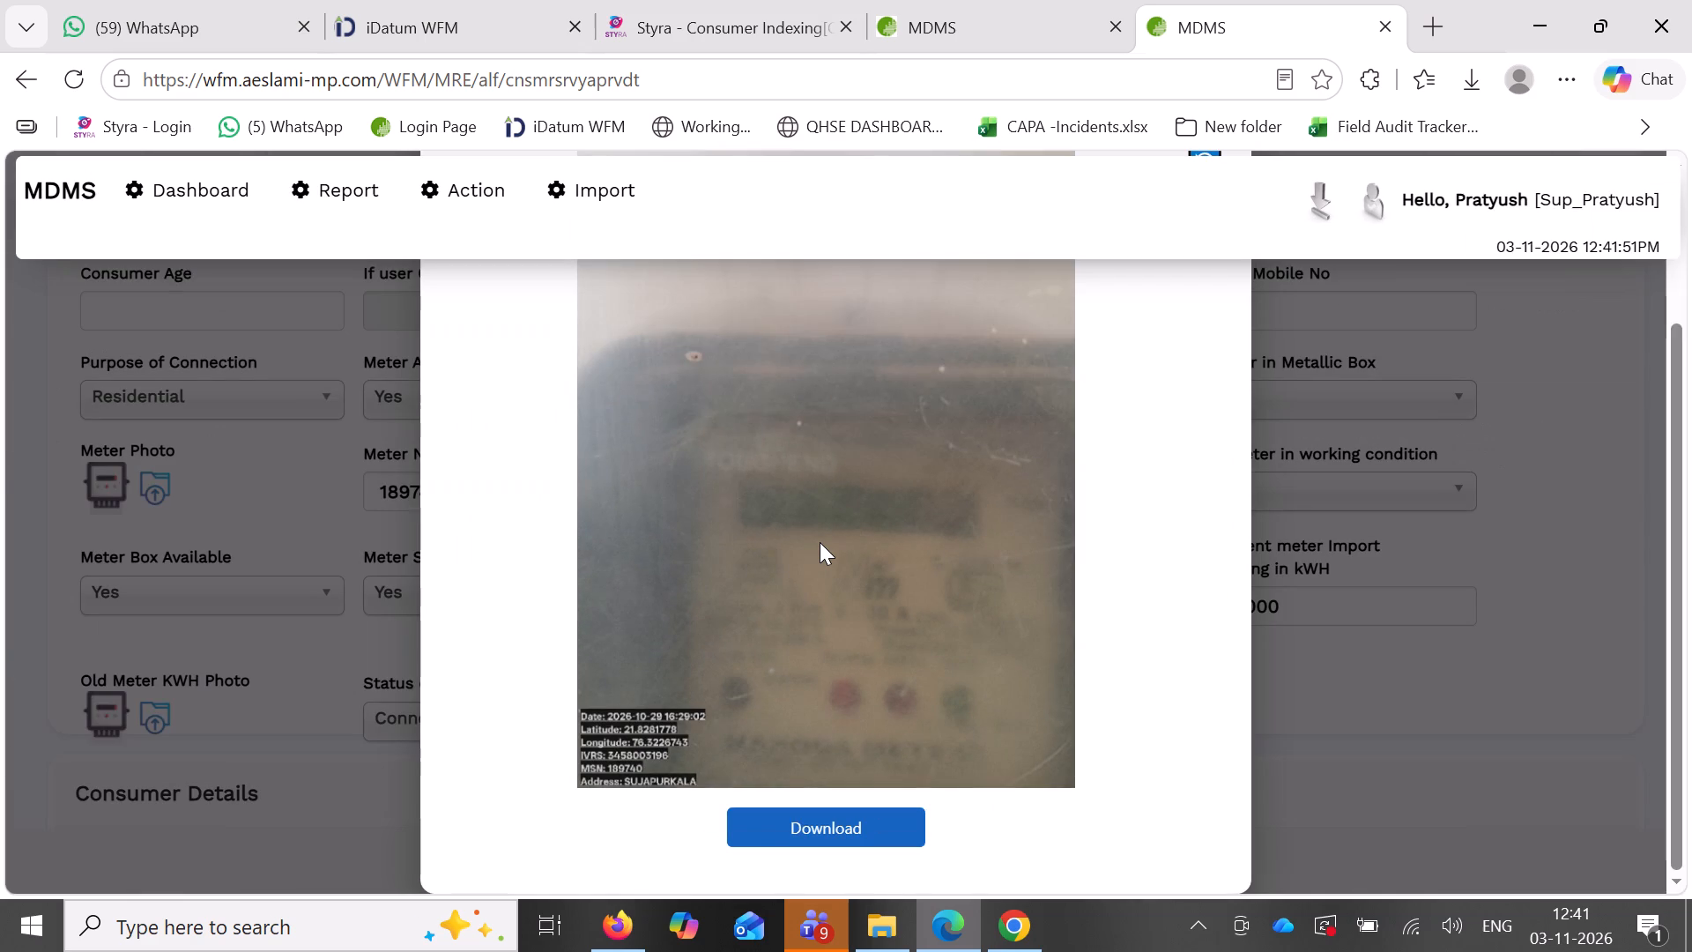
scroll(820, 542, up, 2)
click(1204, 318)
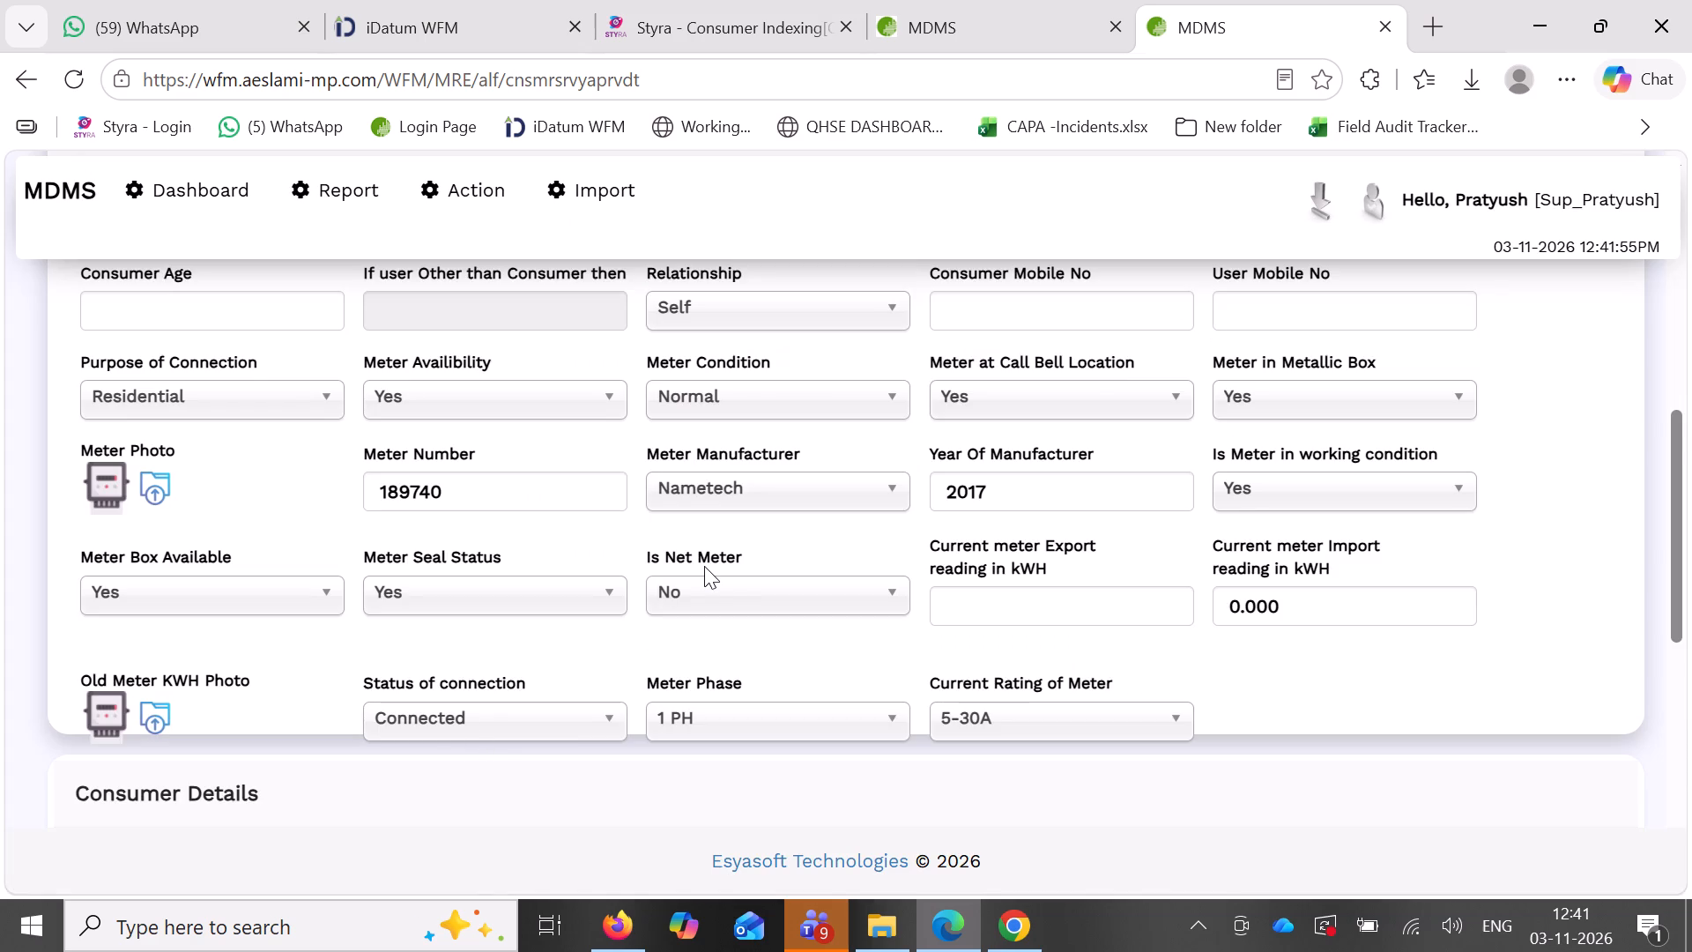
Examine the Meter Photo of the open Nametech meter survey and check its remaining consumer details.
click(100, 483)
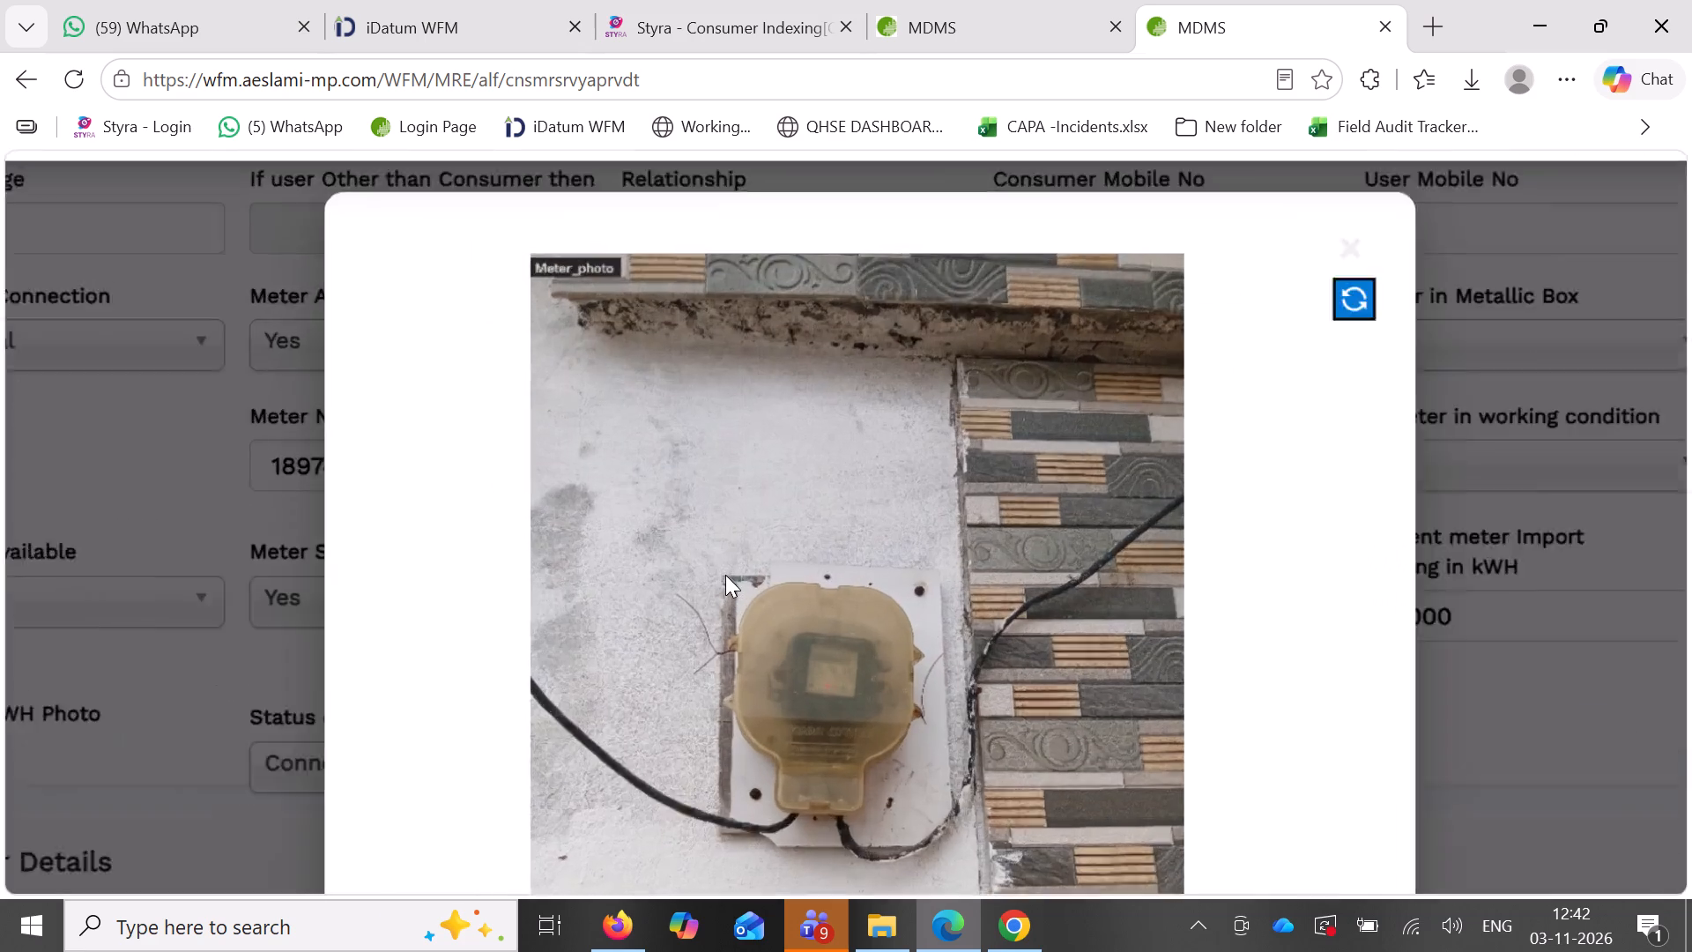
scroll(1184, 627, right, 1)
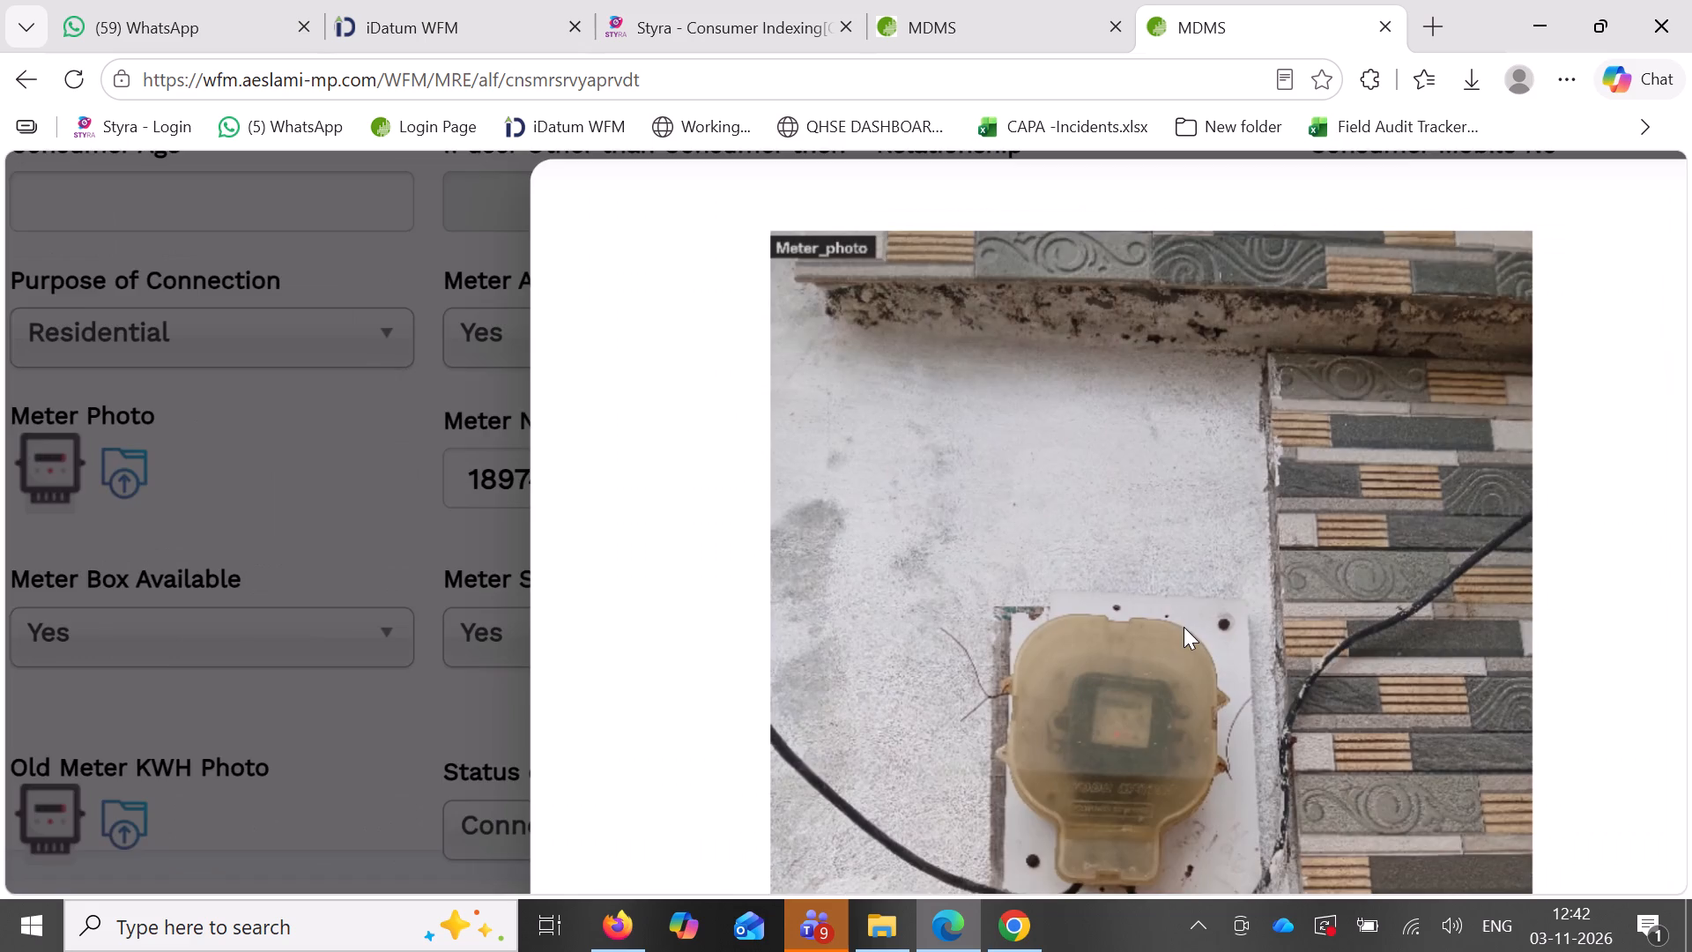
click(1201, 320)
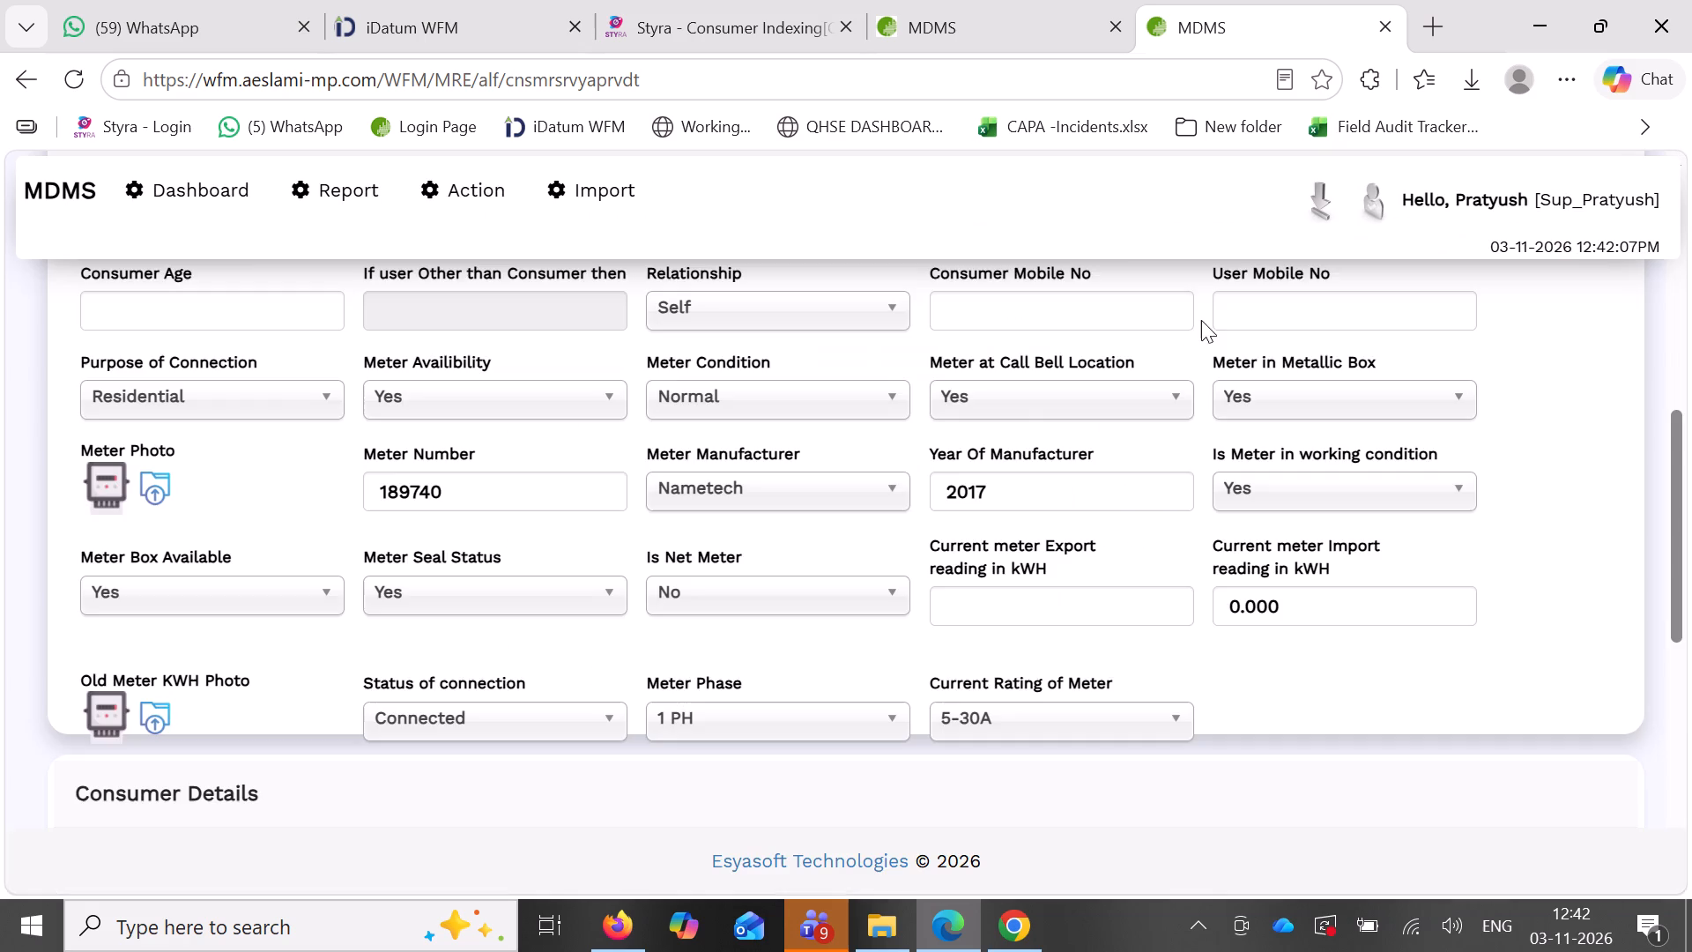
scroll(889, 463, down, 3)
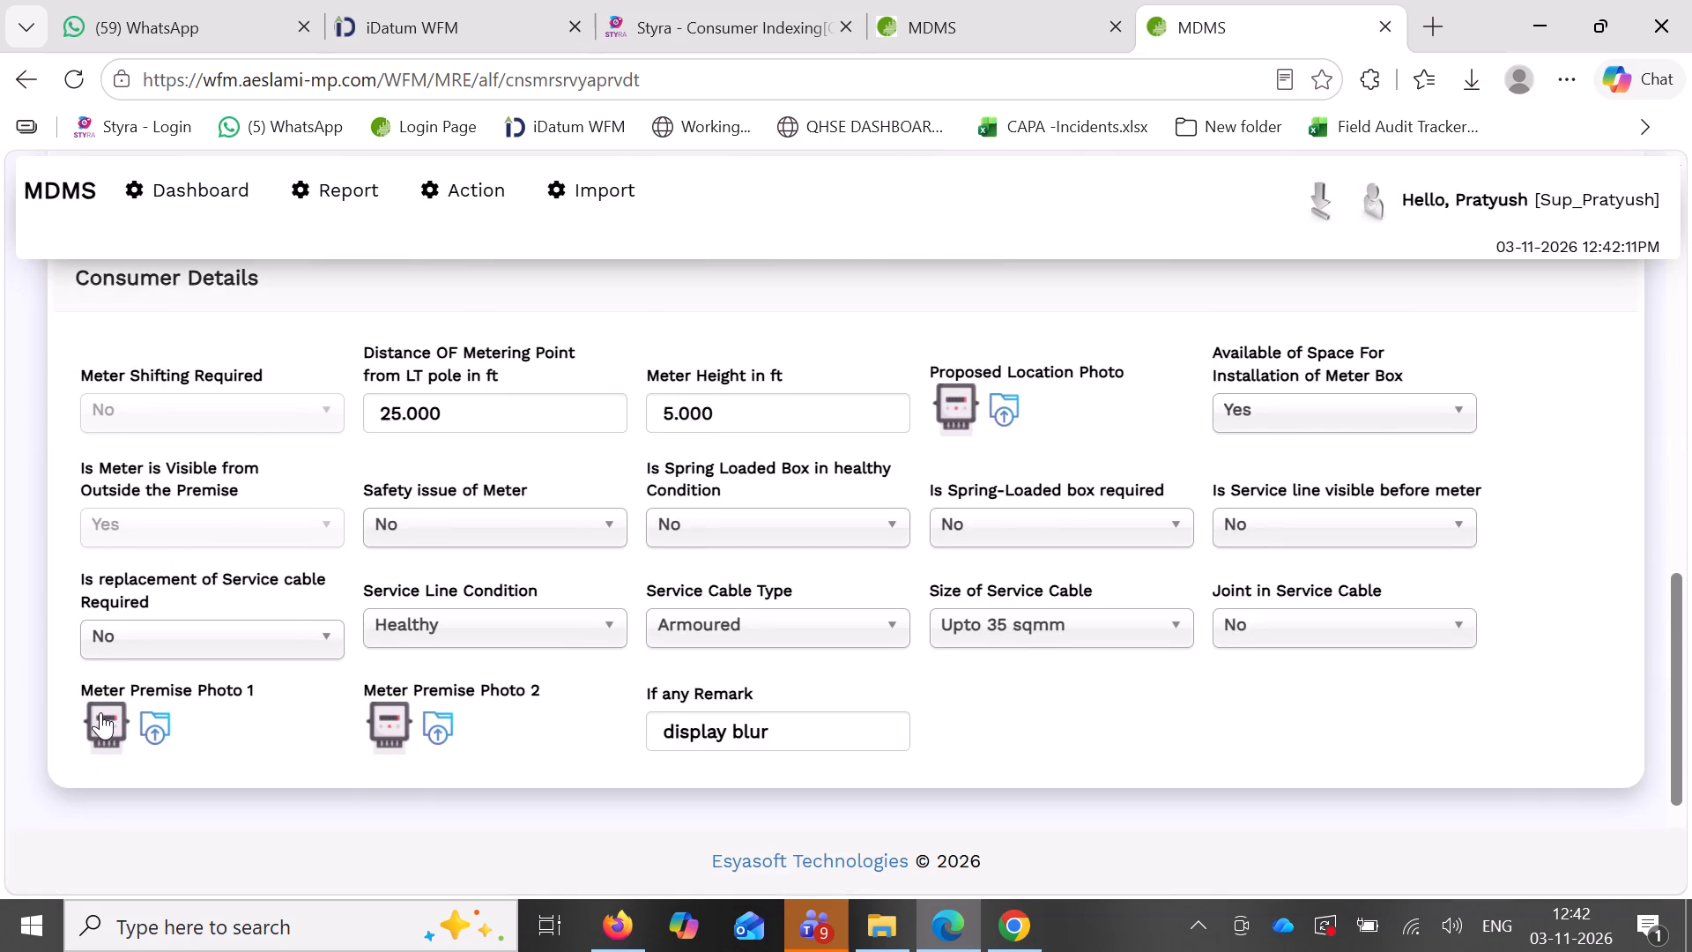
scroll(517, 465, up, 2)
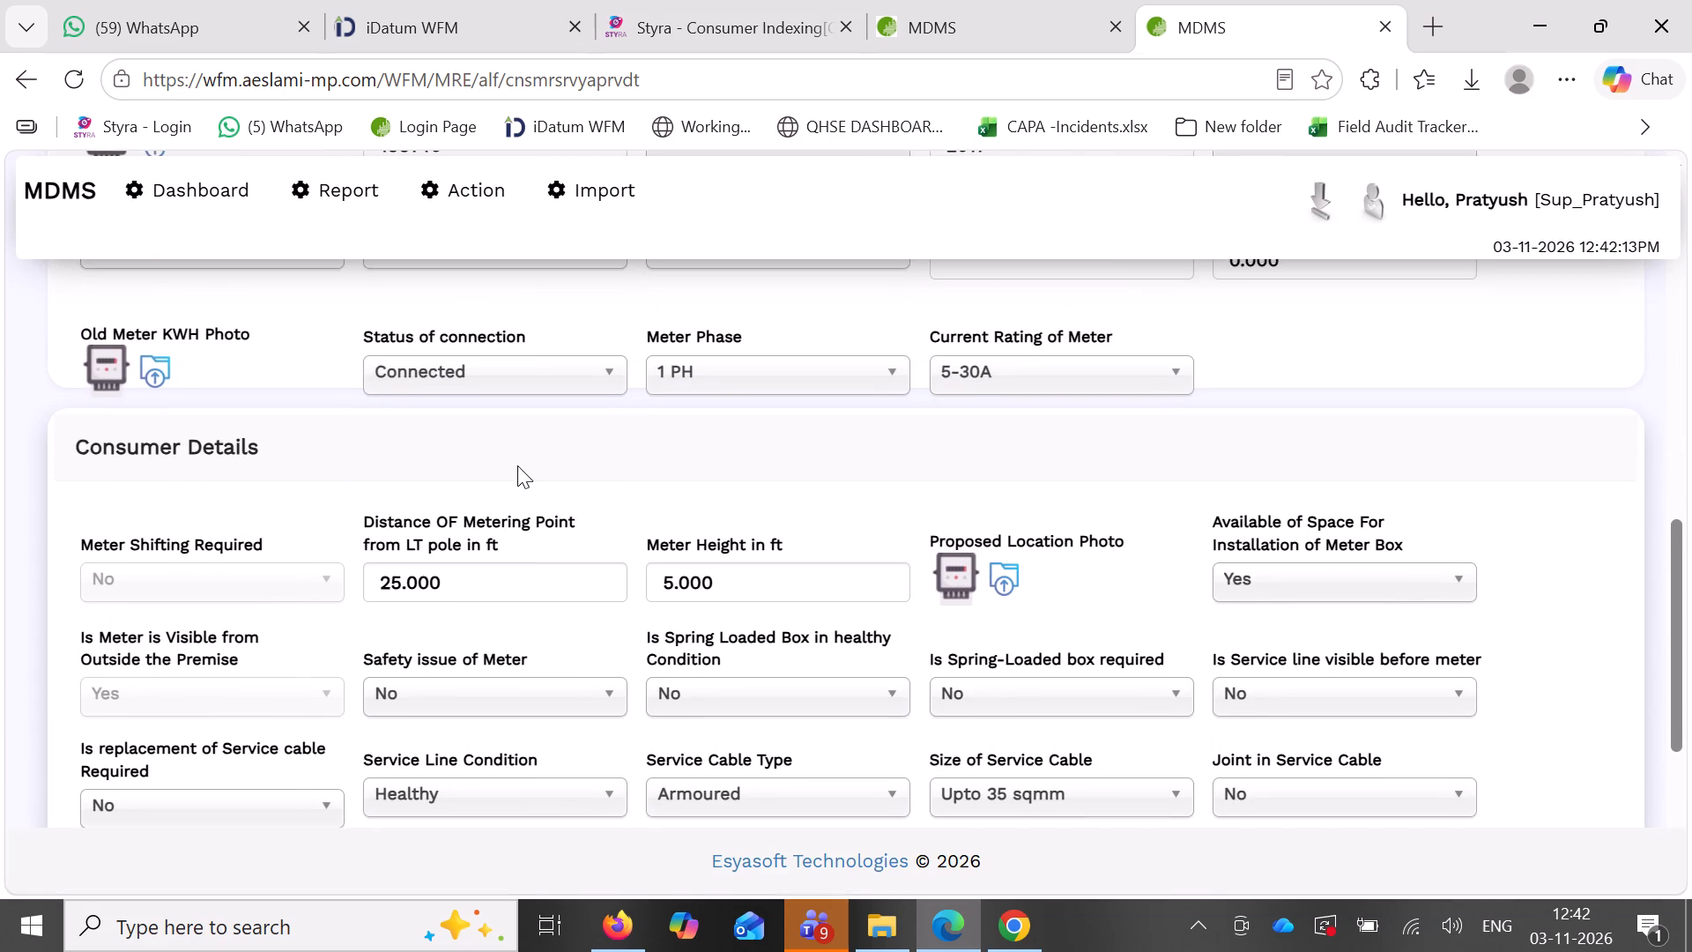
Approve the Nametech meter survey with the remark "dusty old meter" and return to the pending list.
scroll(517, 465, right, 1)
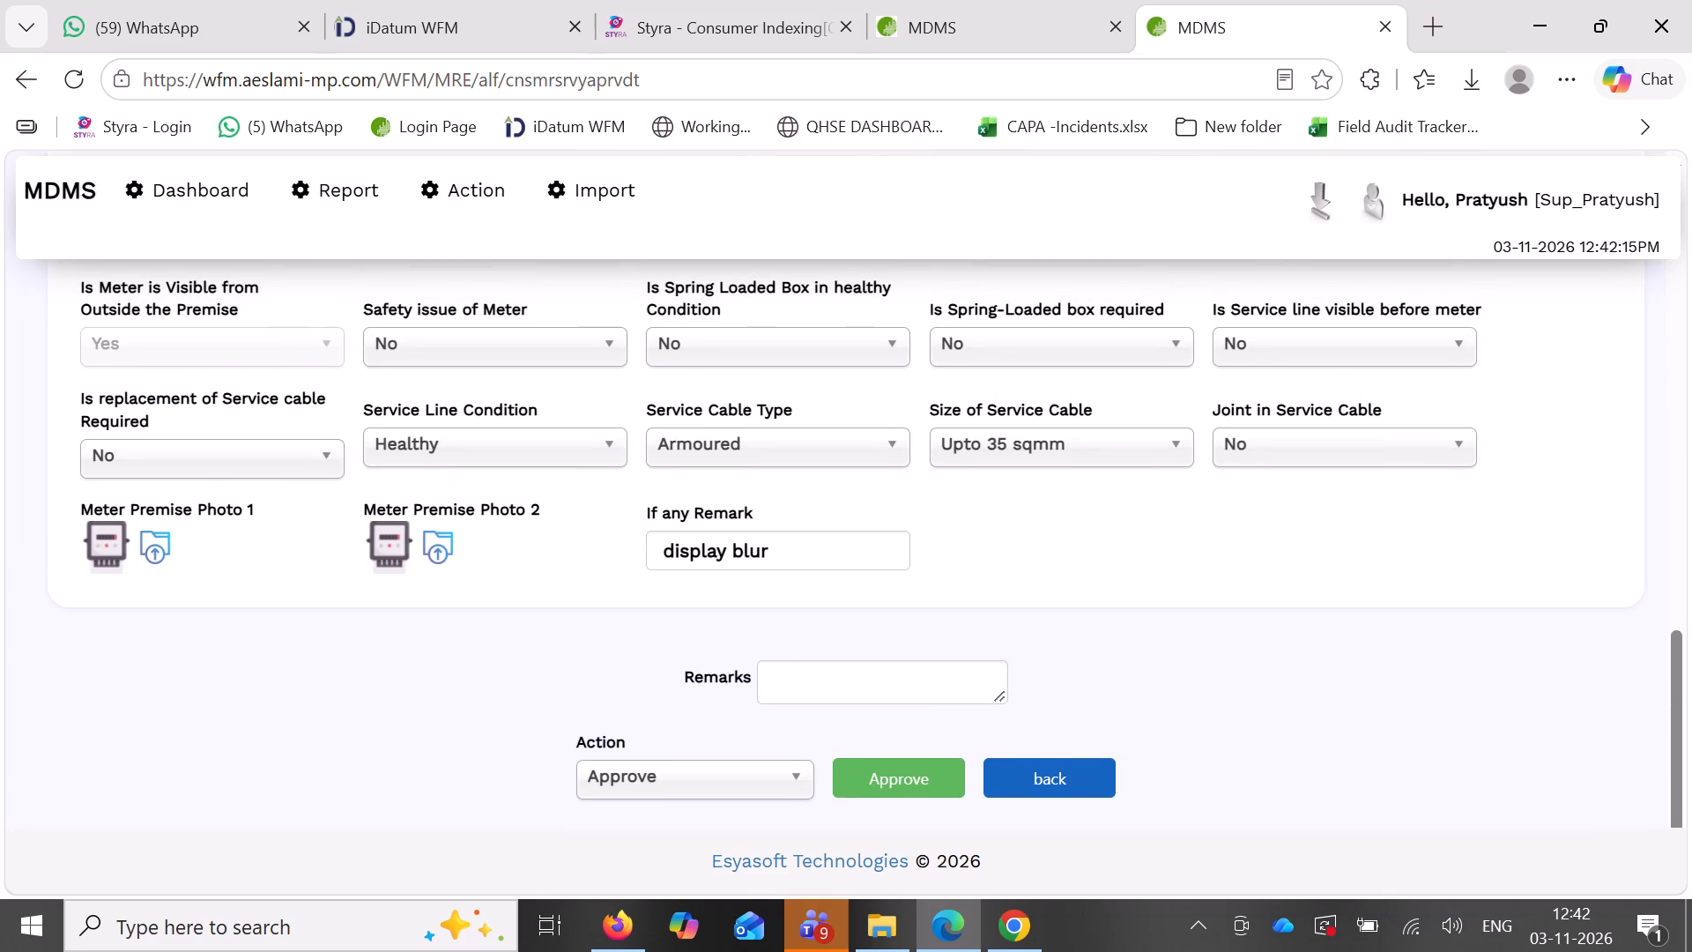
click(788, 686)
key(d)
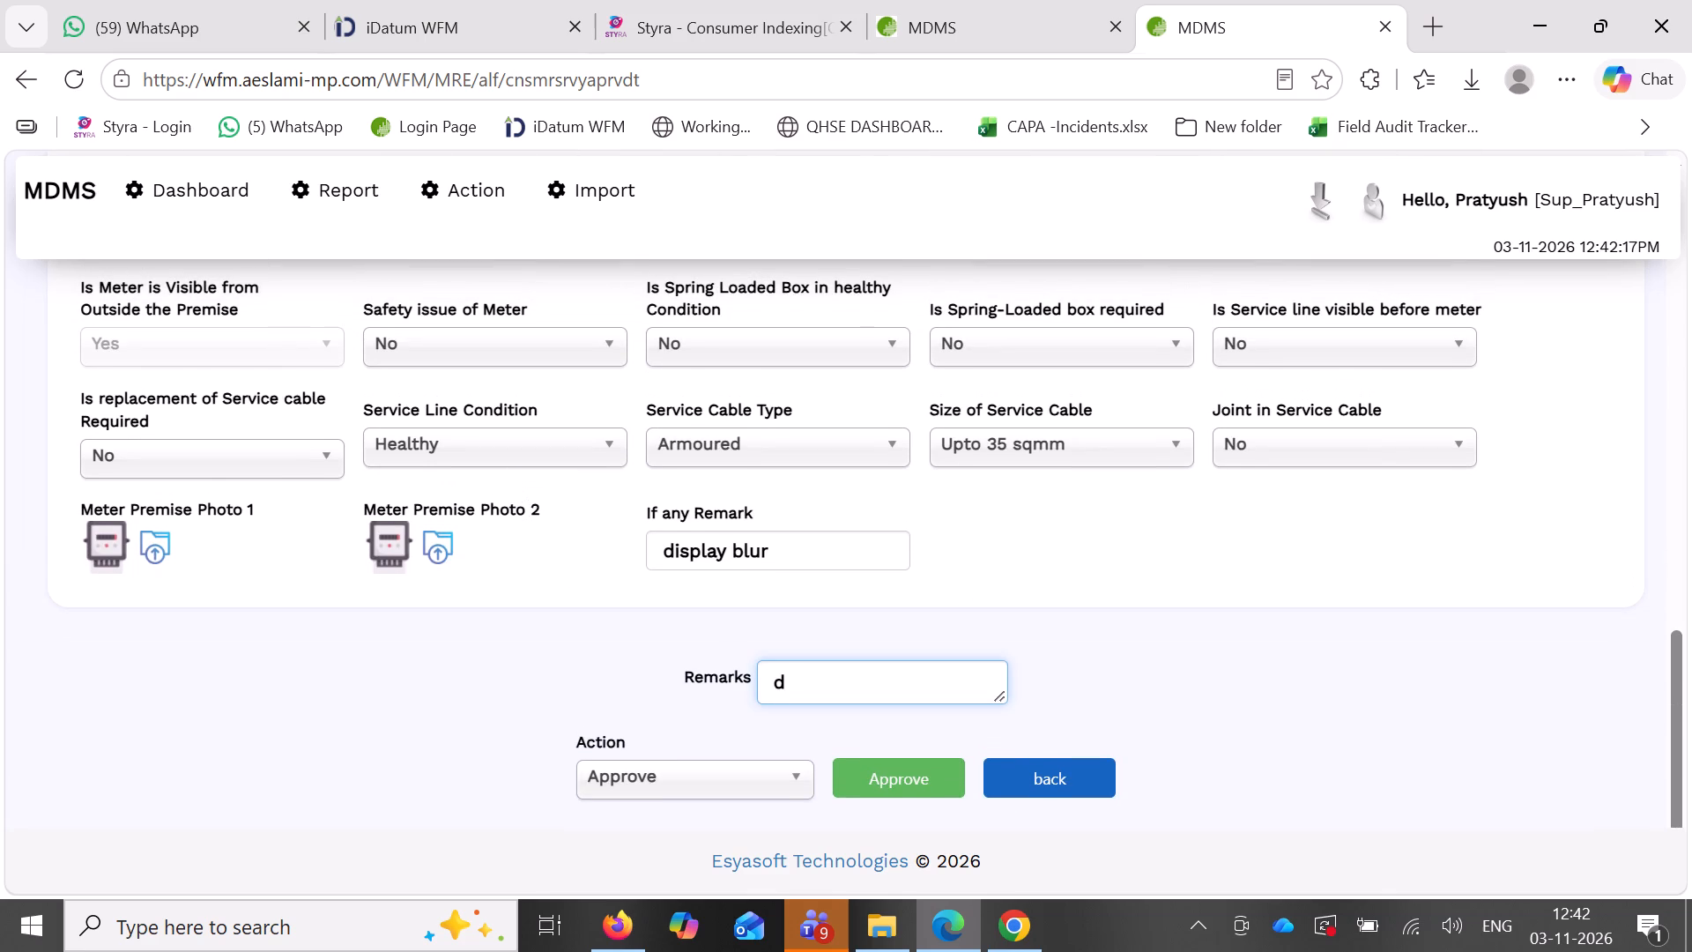
text(usty meter)
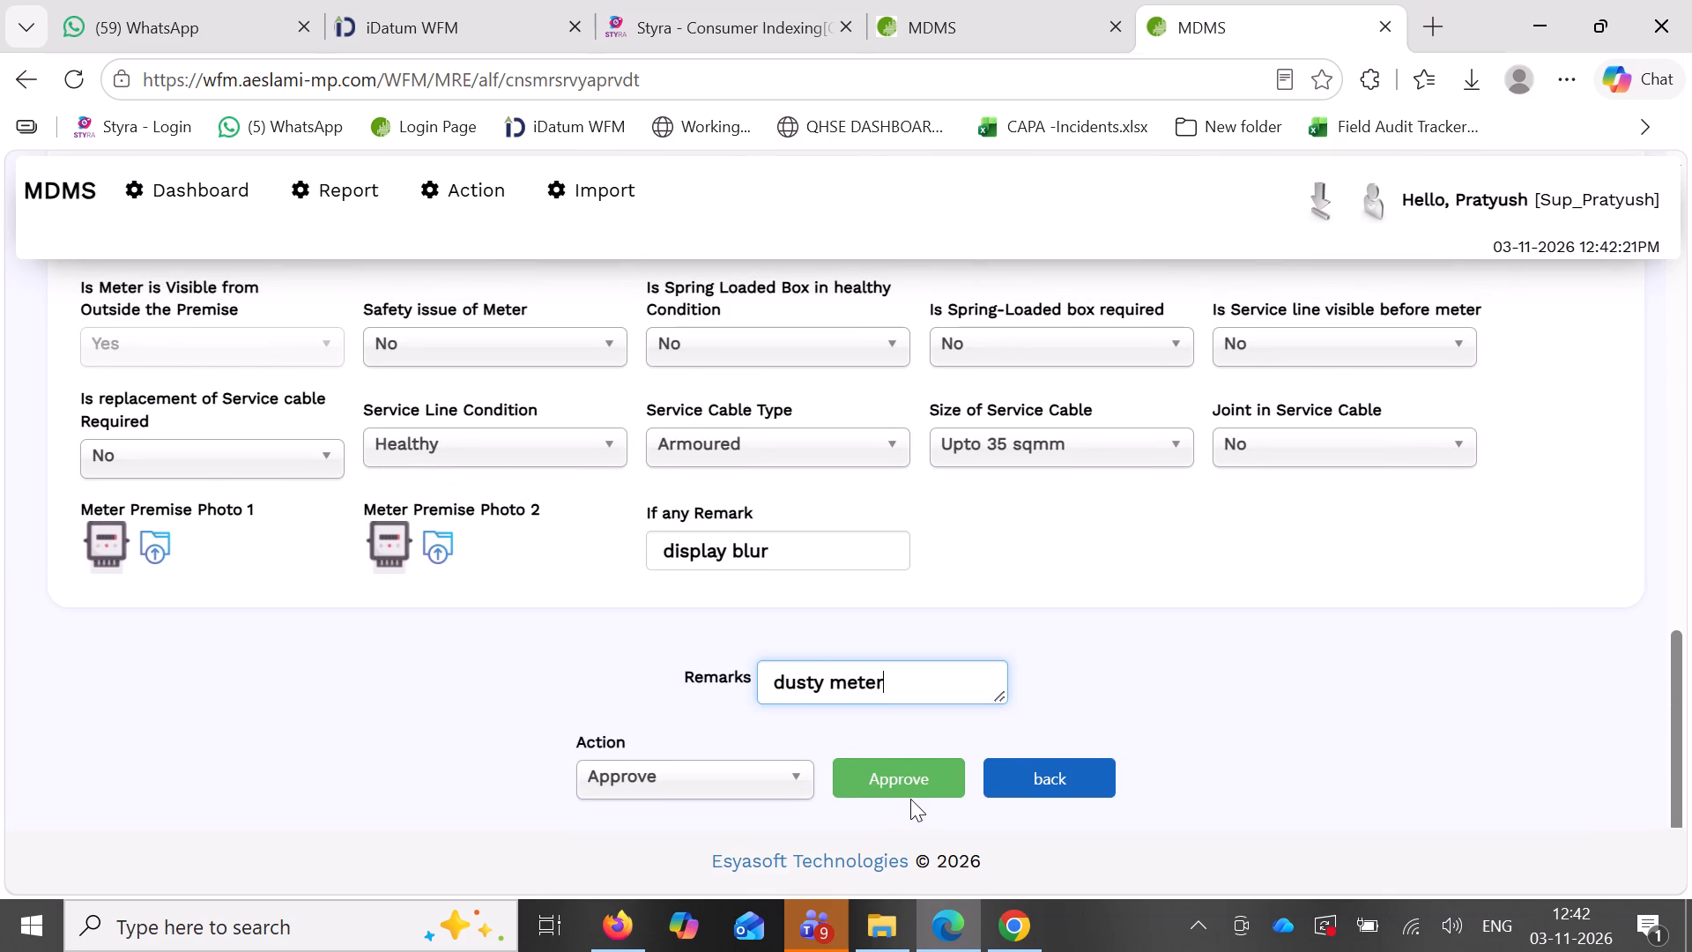
key(BackSpace)
key(BackSpace)
key(BackSpace)
key(BackSpace)
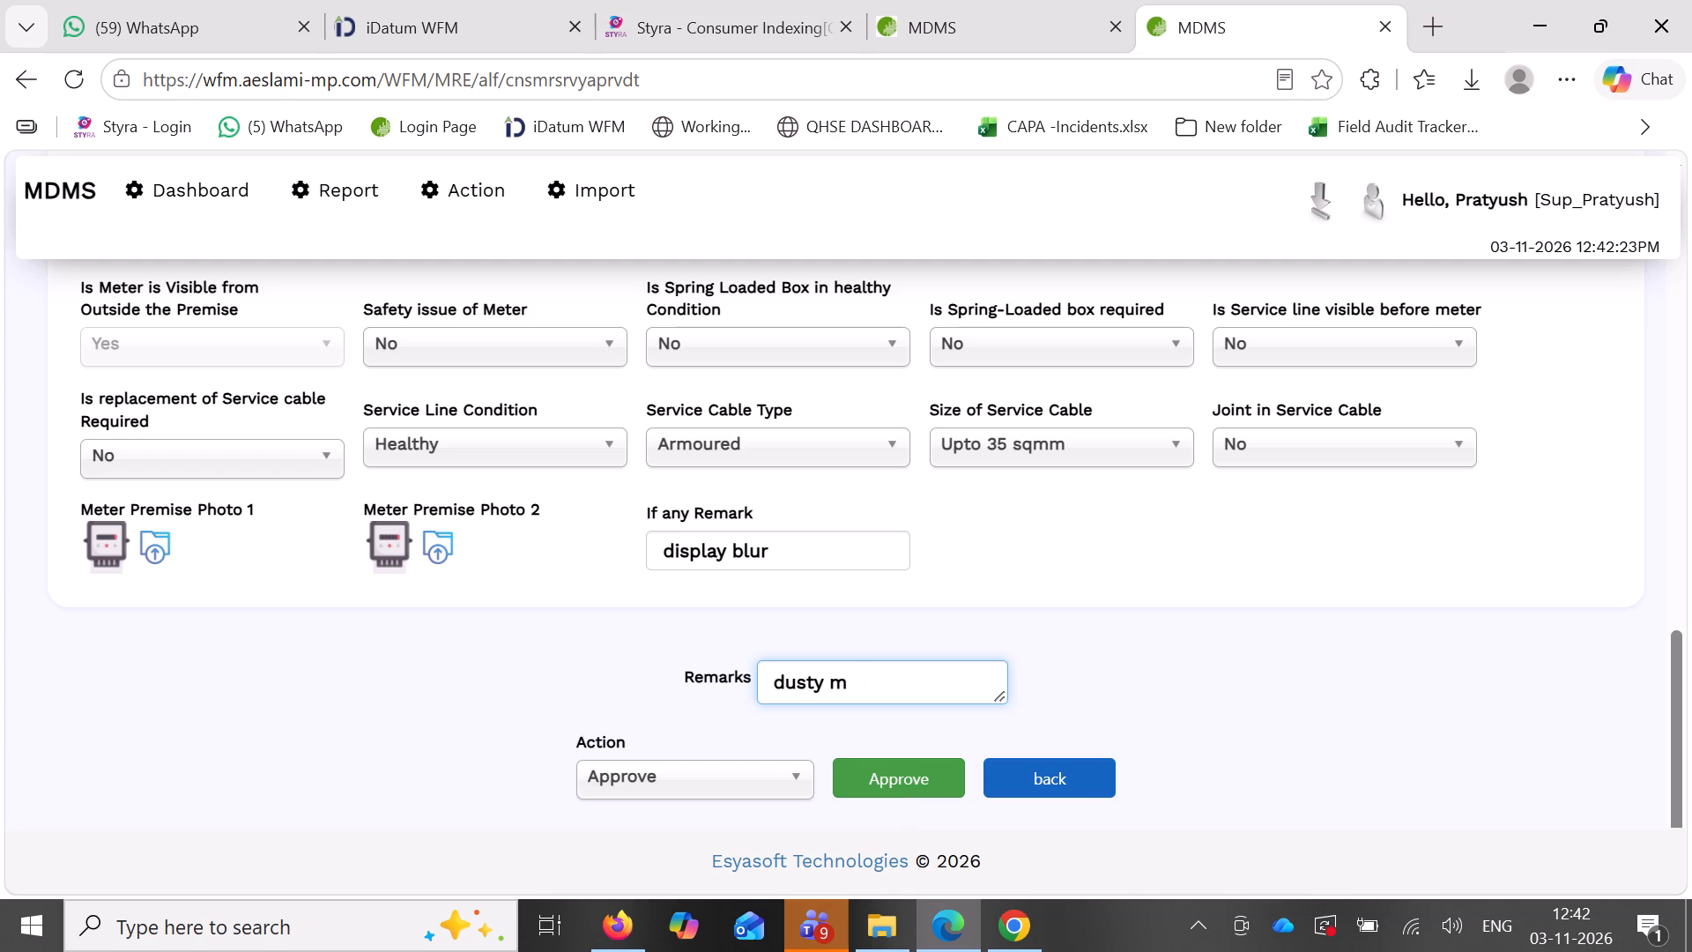
key(BackSpace)
text(old mter)
key(BackSpace)
key(BackSpace)
key(BackSpace)
text(eter)
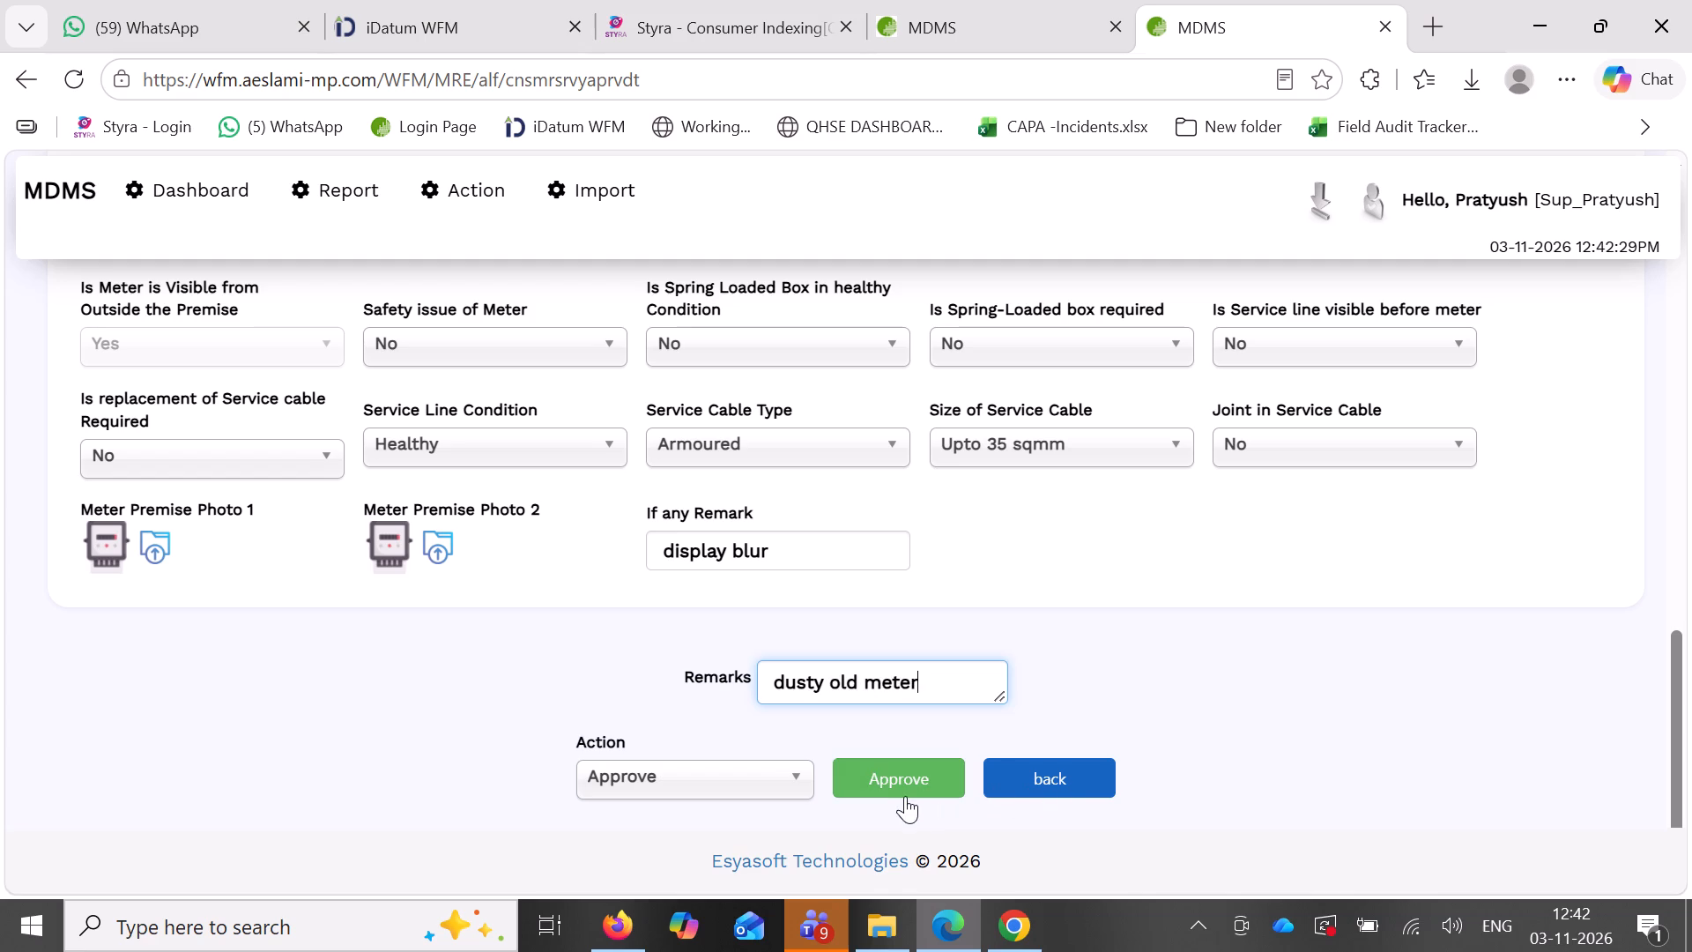
click(905, 796)
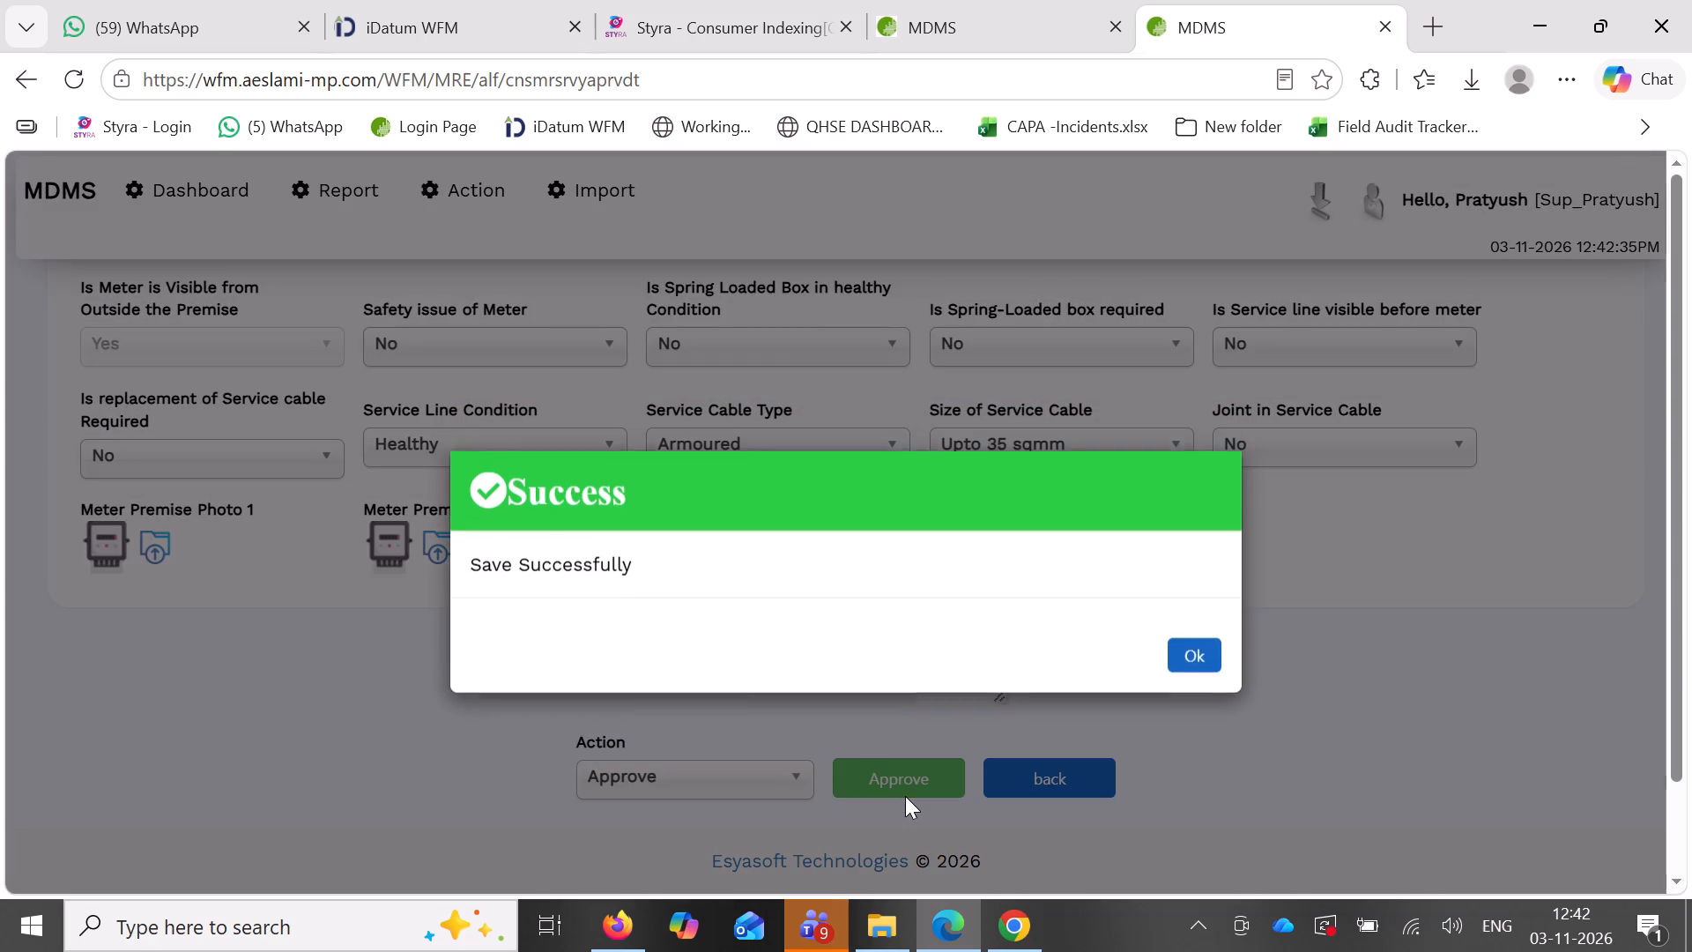
key(Return)
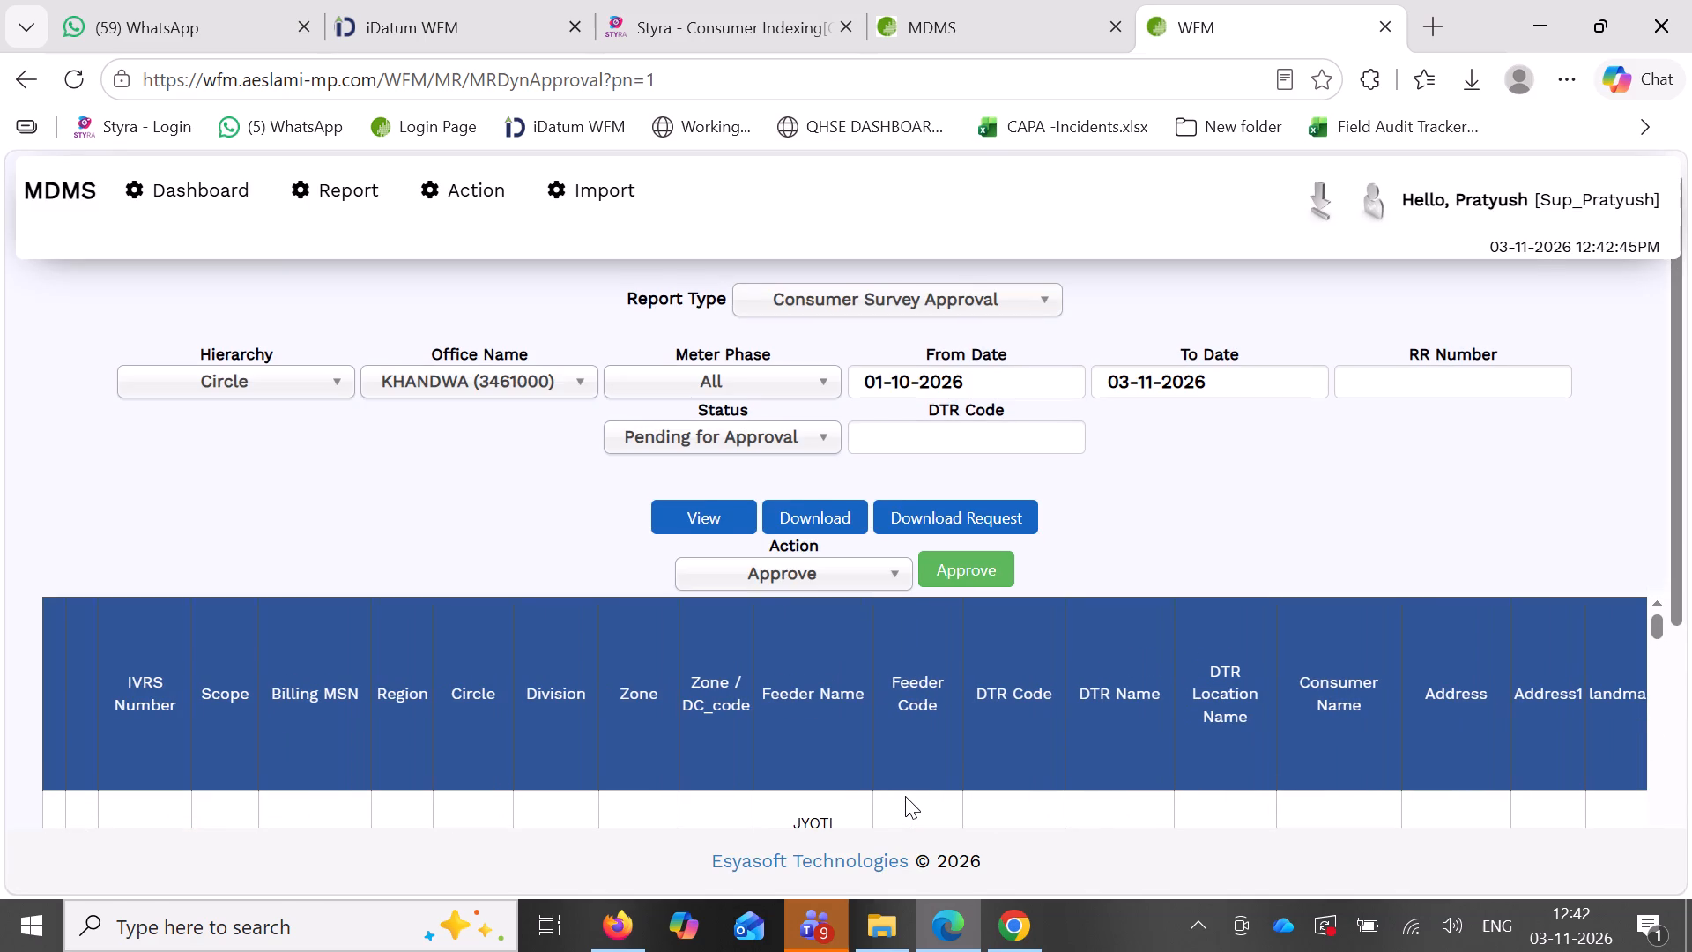
Open the first pending survey on the Sujapurkala DTR, for the AEW meter, and examine its Old Meter KWH Photo.
scroll(905, 796, down, 3)
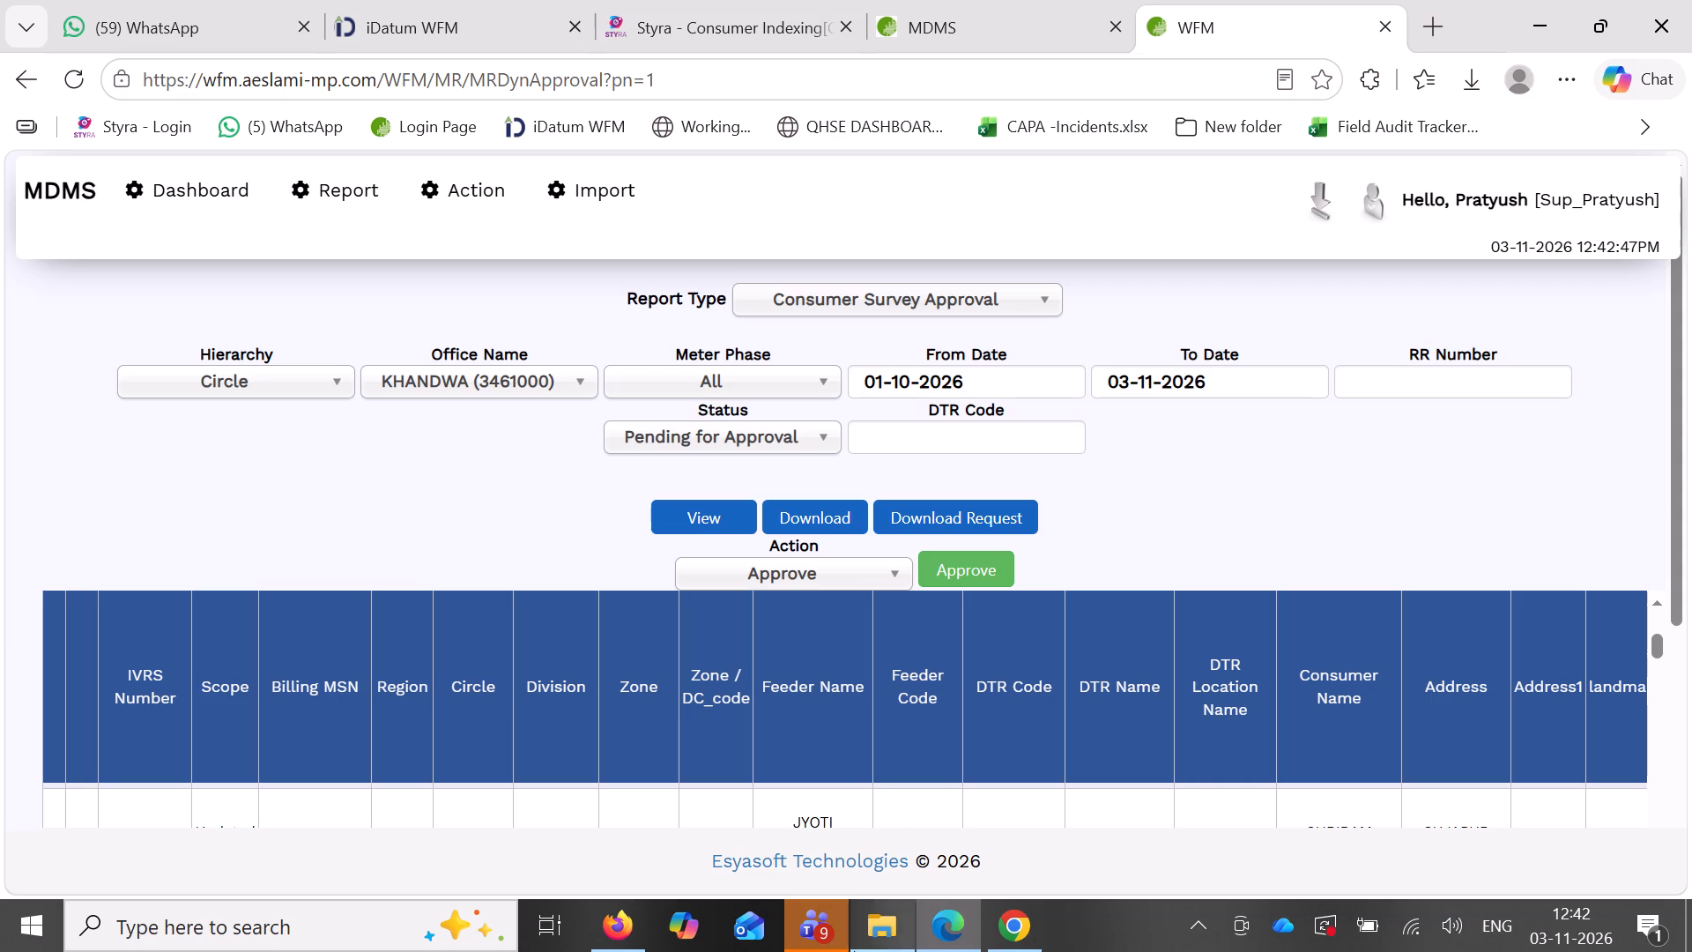
scroll(530, 471, down, 3)
scroll(530, 471, up, 3)
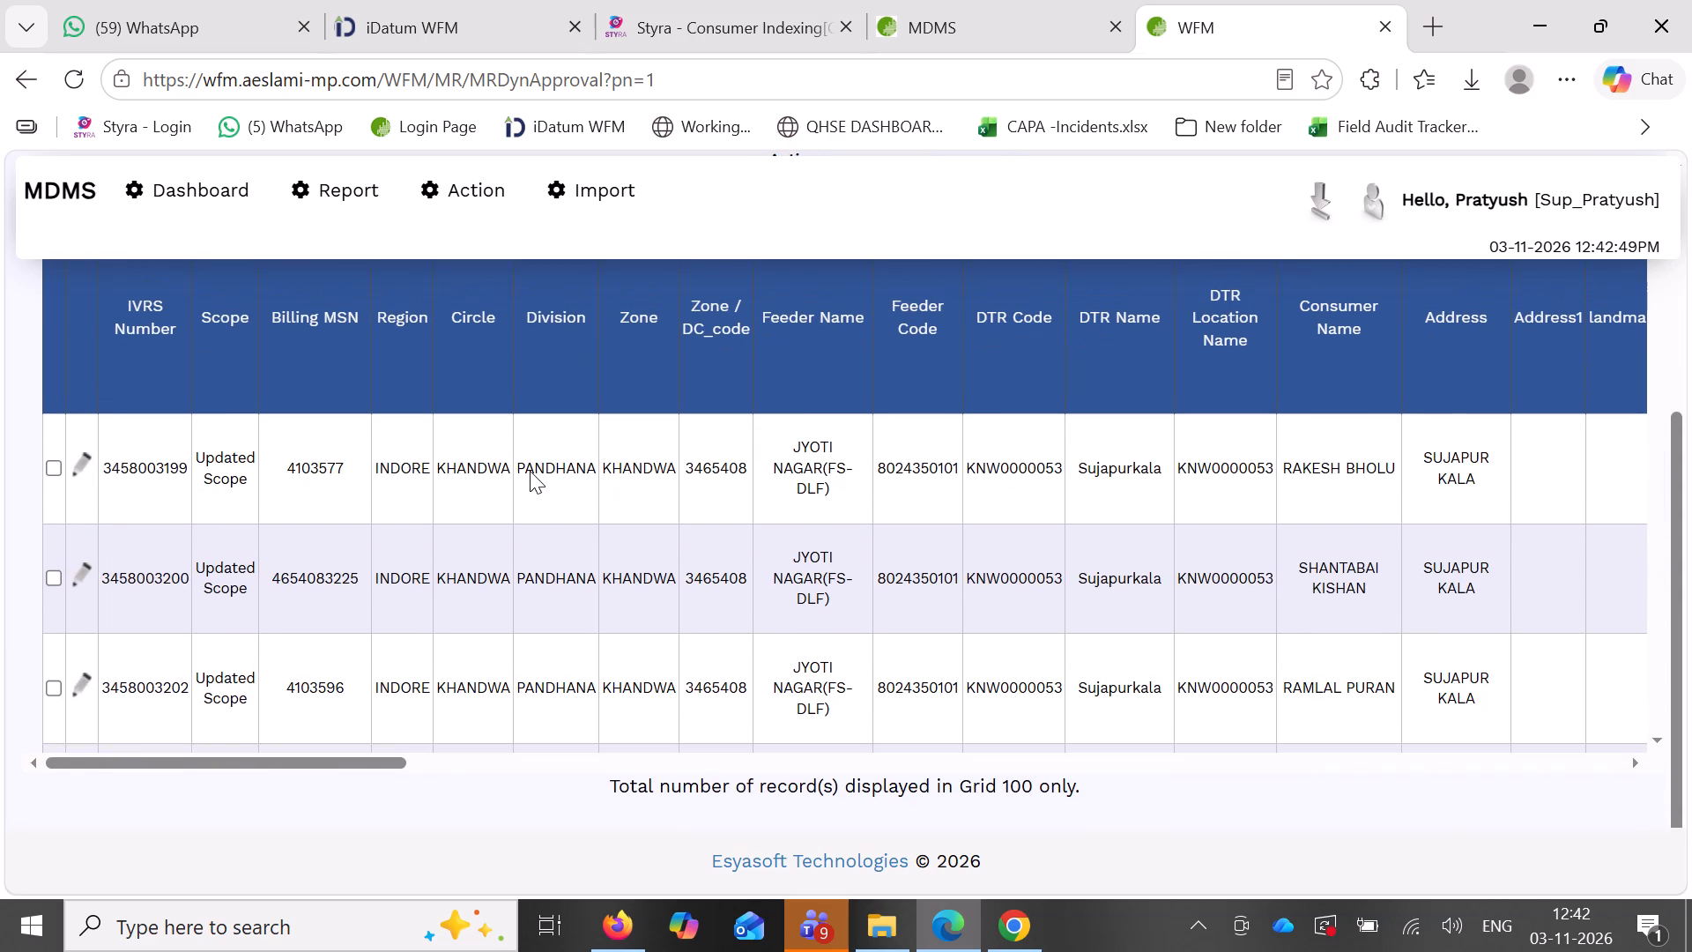
click(85, 450)
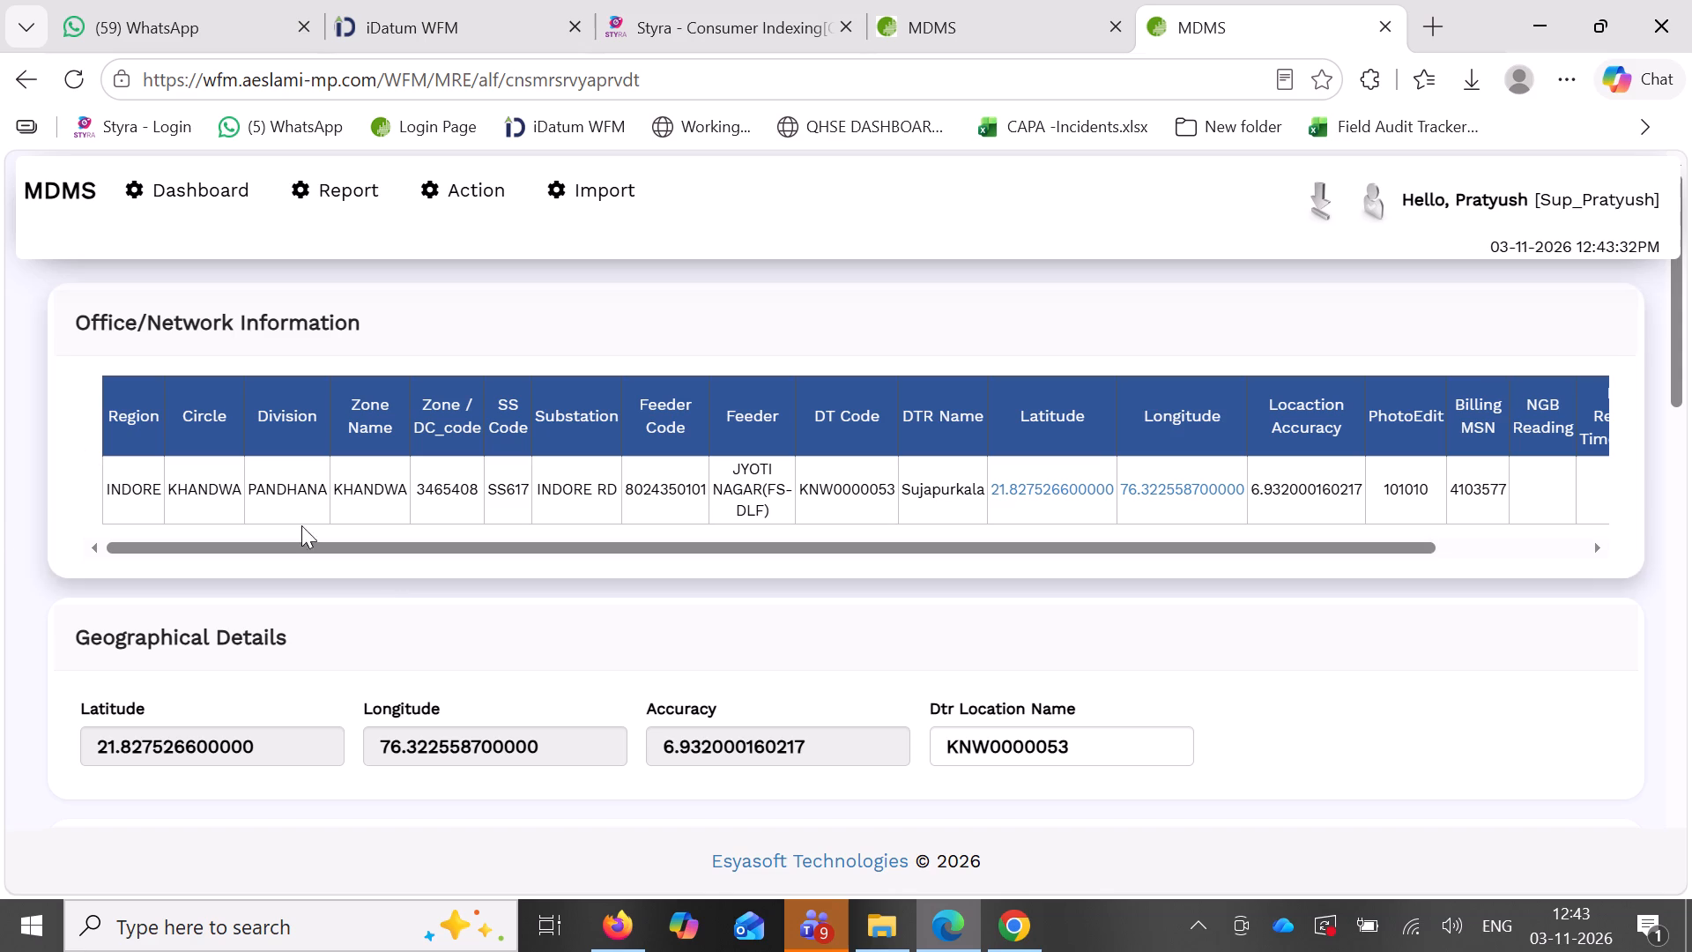
scroll(397, 597, down, 5)
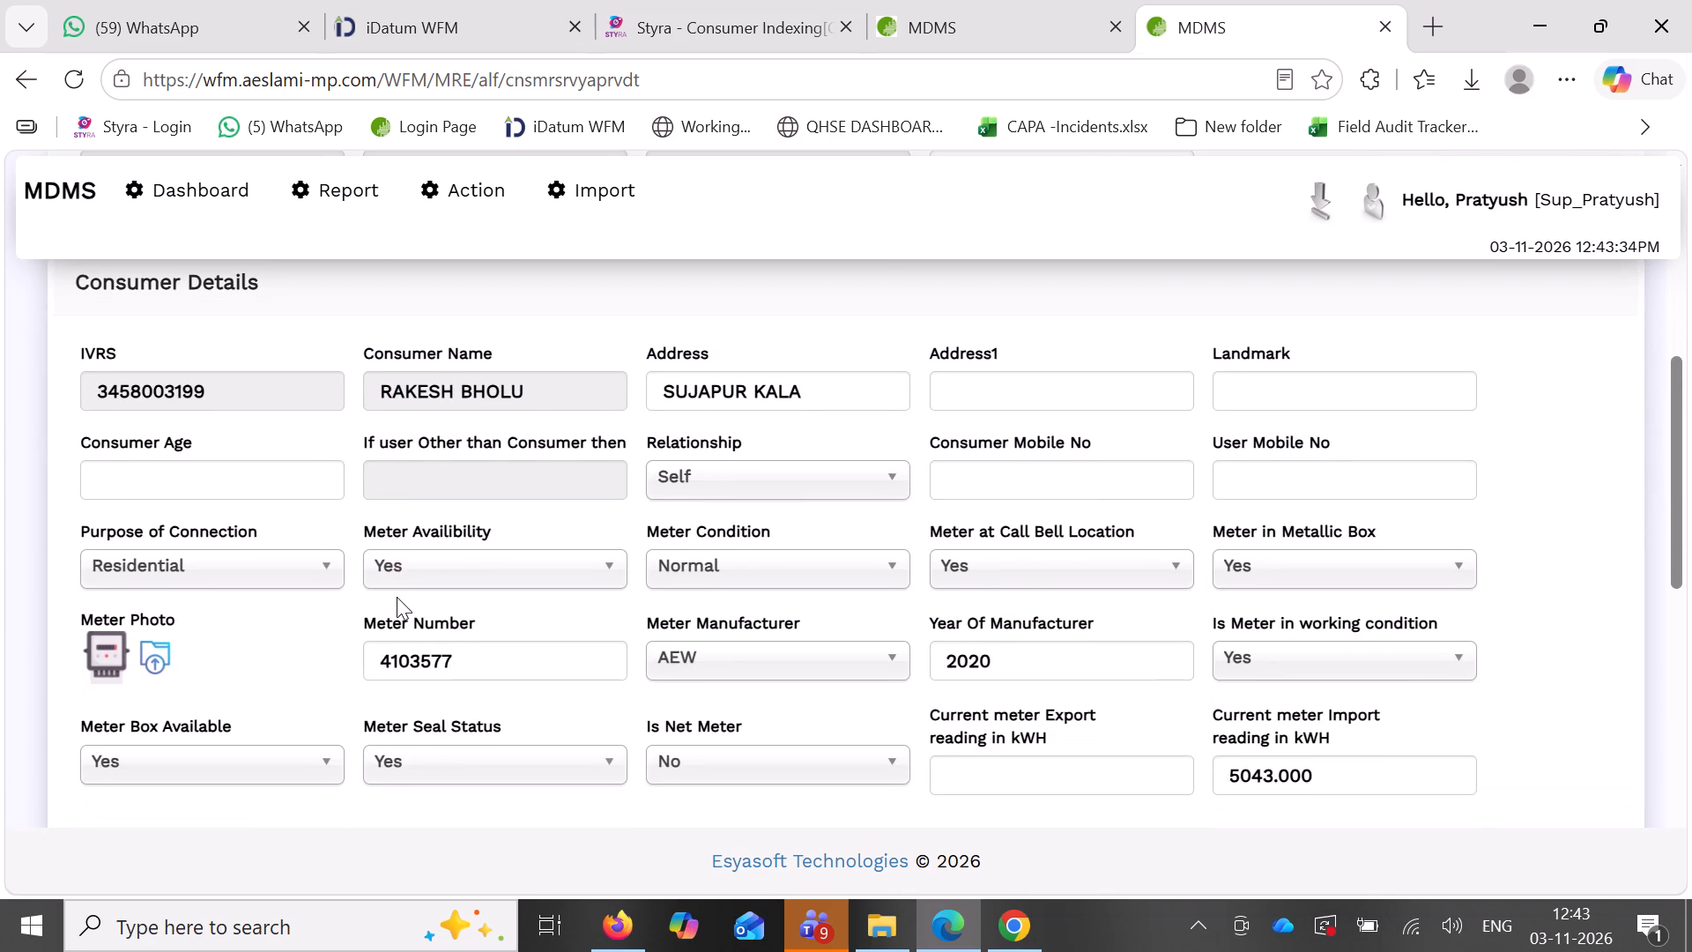
scroll(397, 597, down, 1)
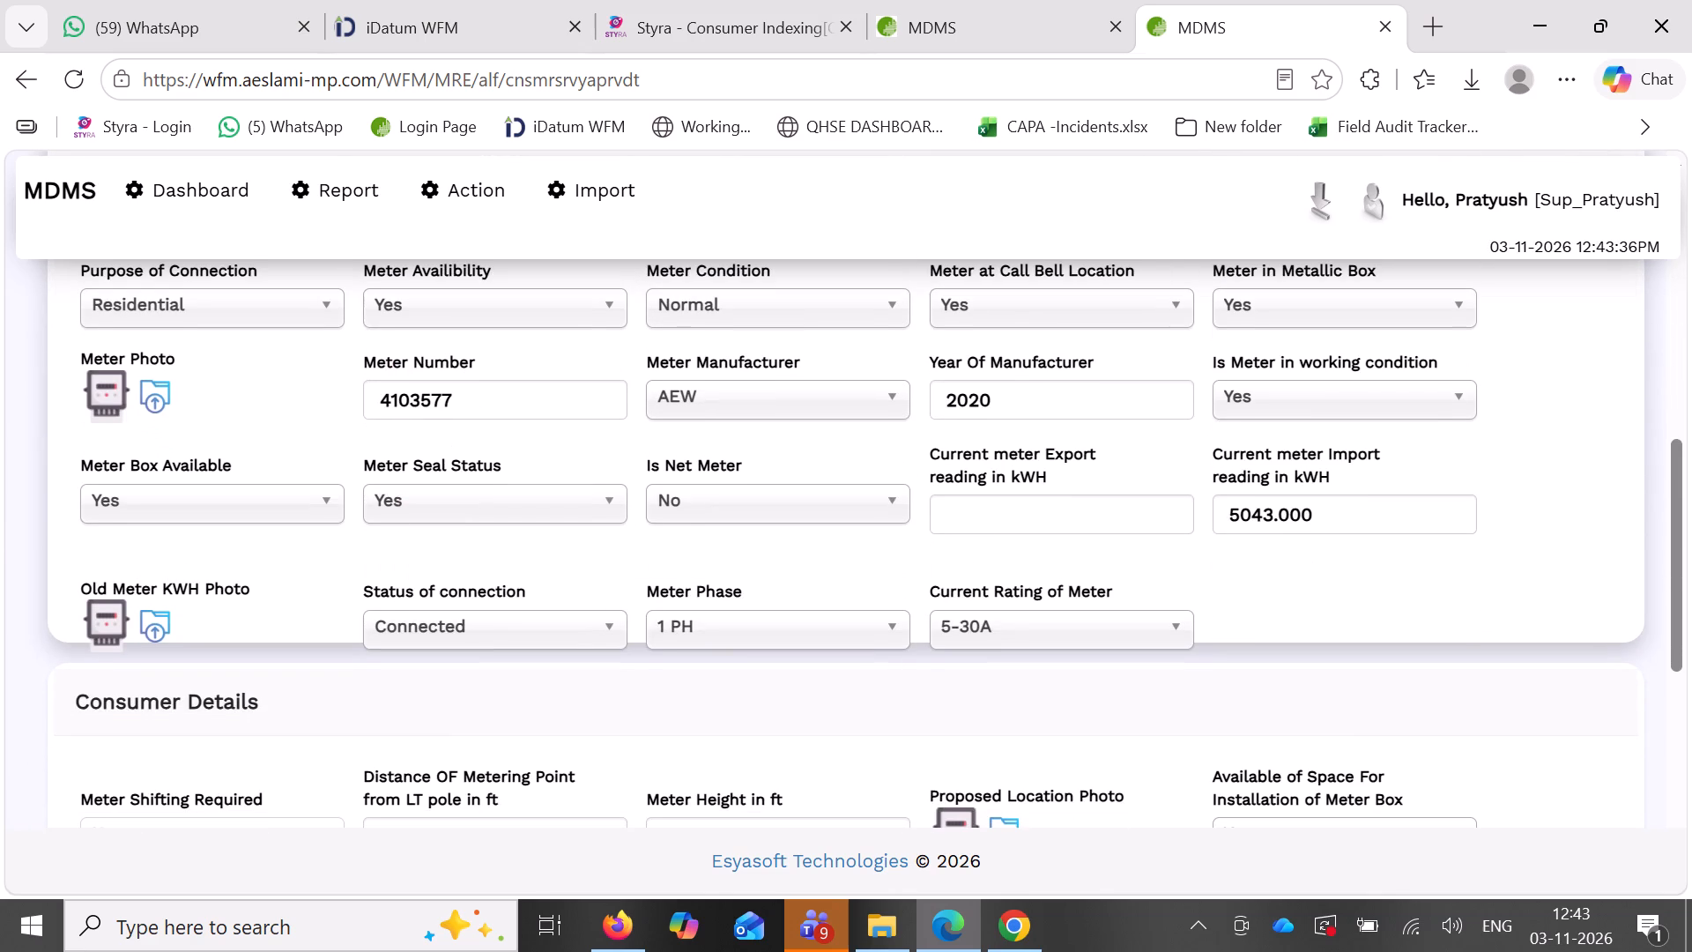
click(114, 619)
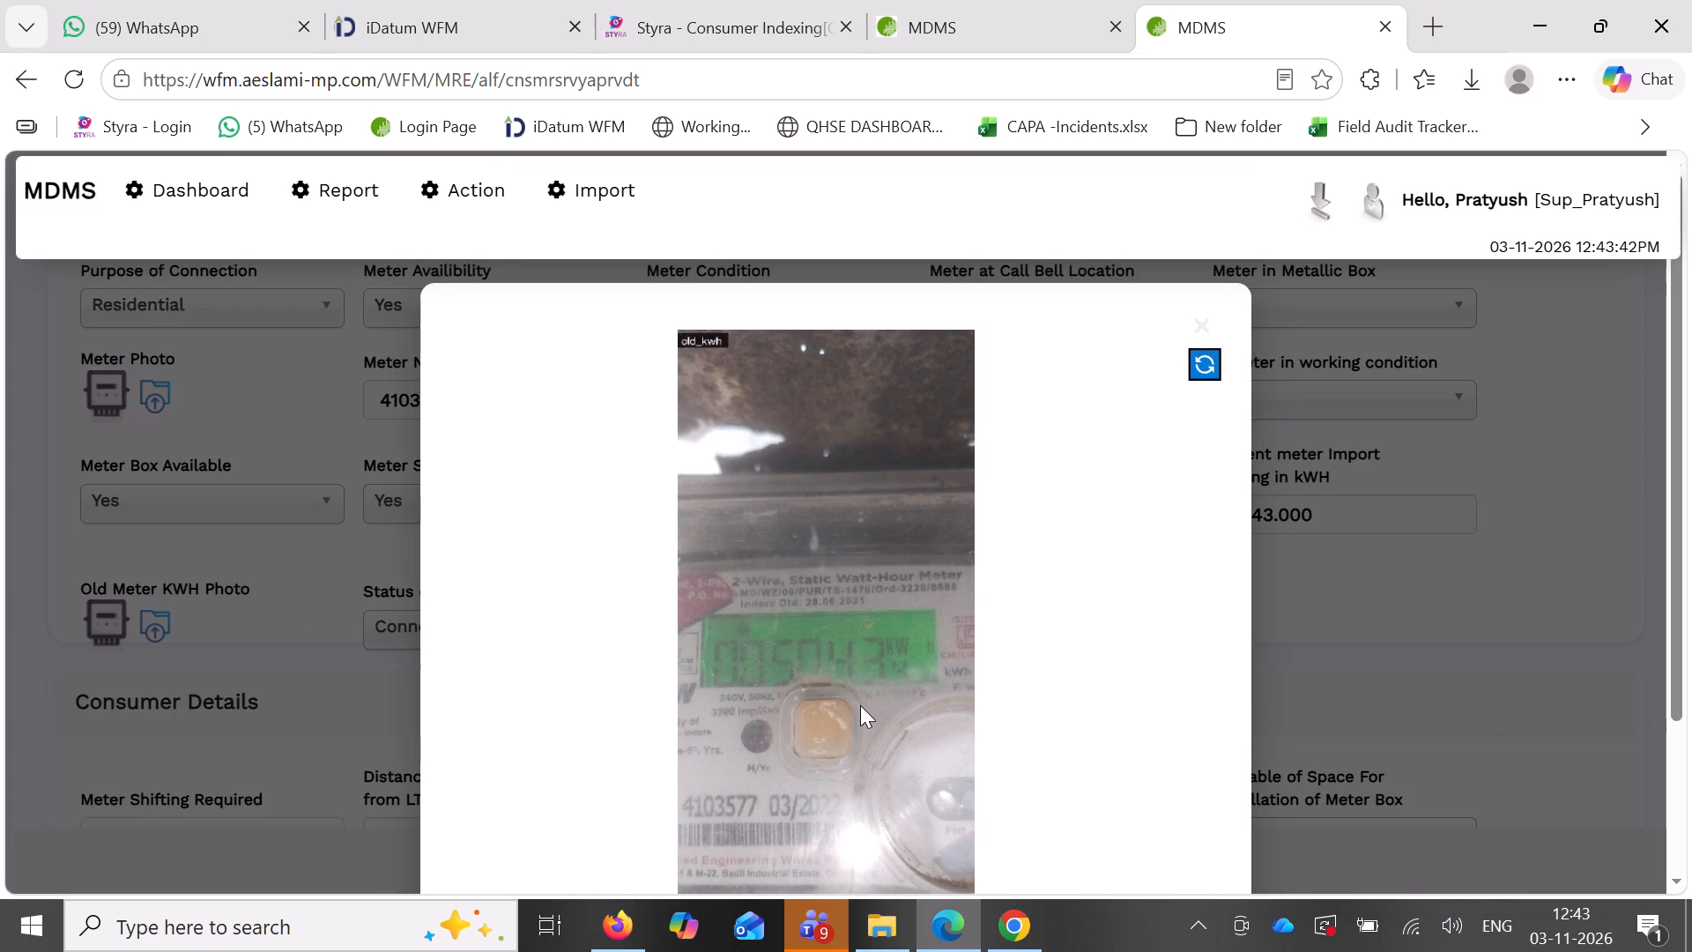
click(1201, 322)
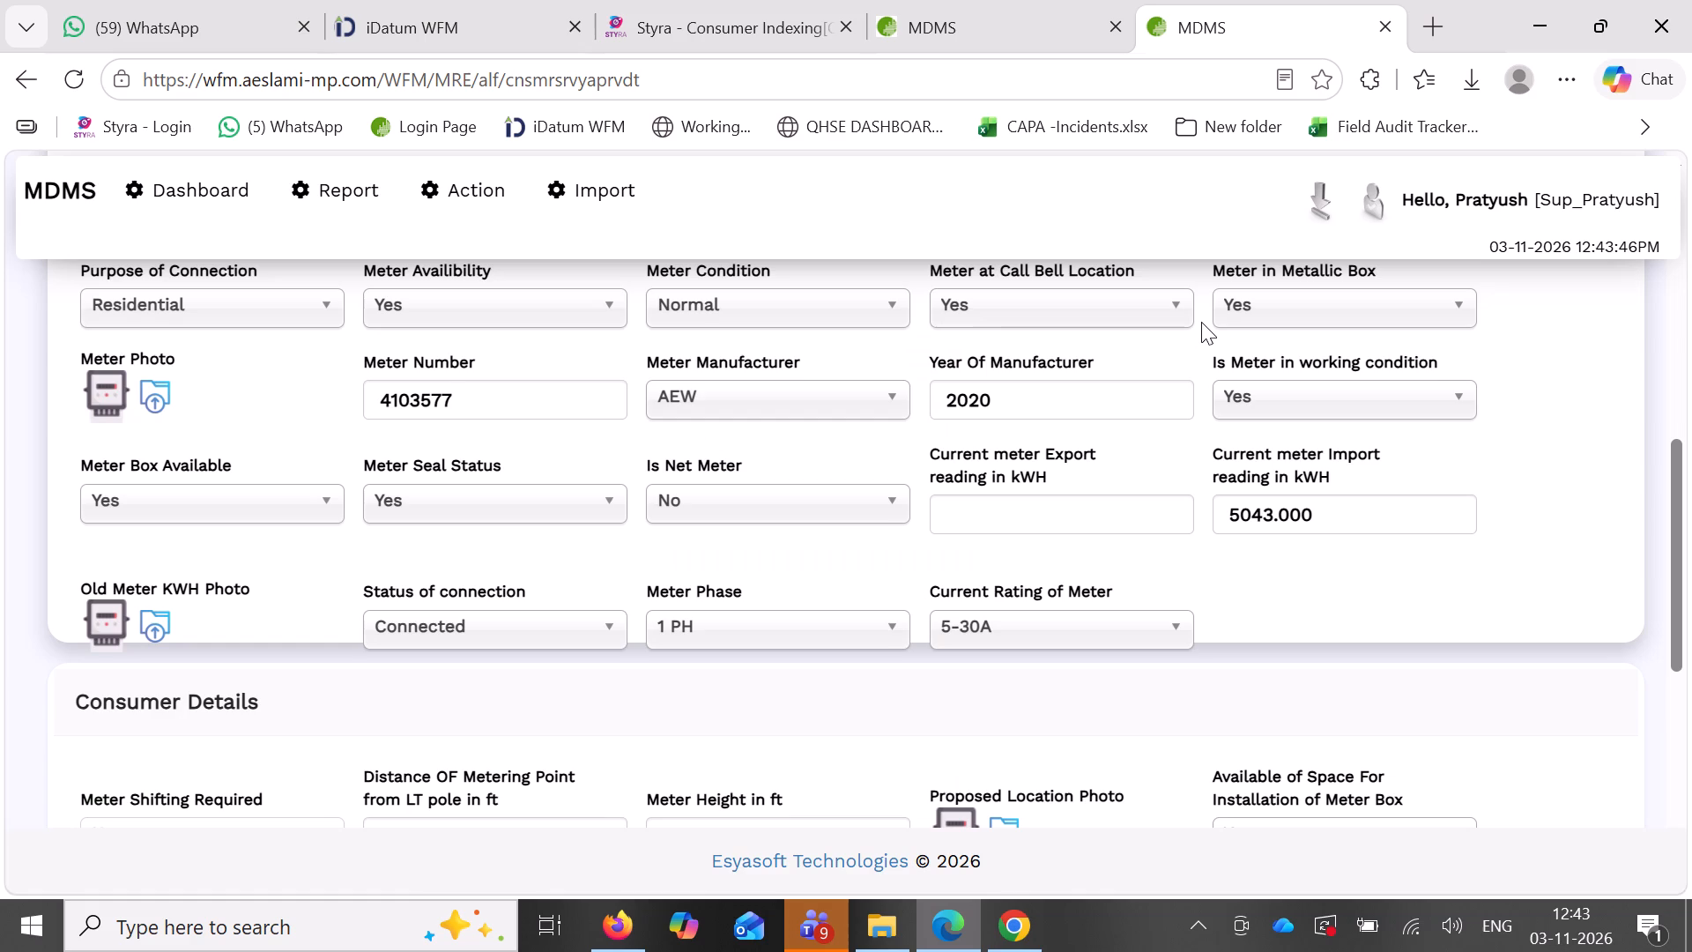
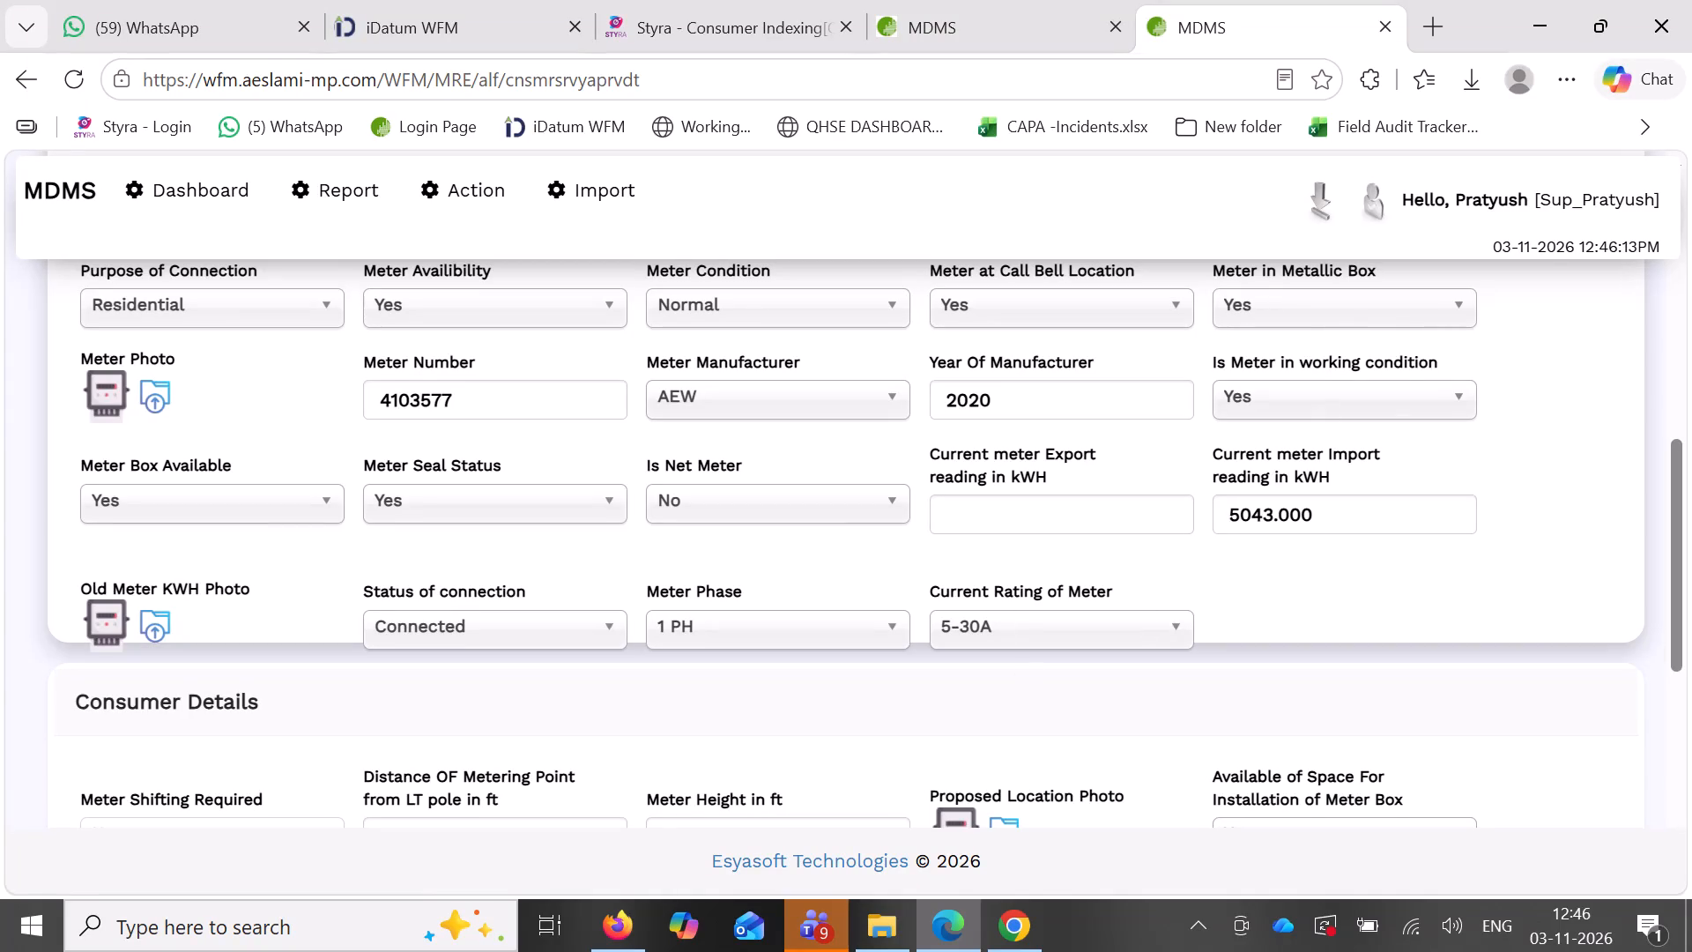
Open the Old Meter KWH Photo of the AEW meter survey again to check the reading.
click(85, 633)
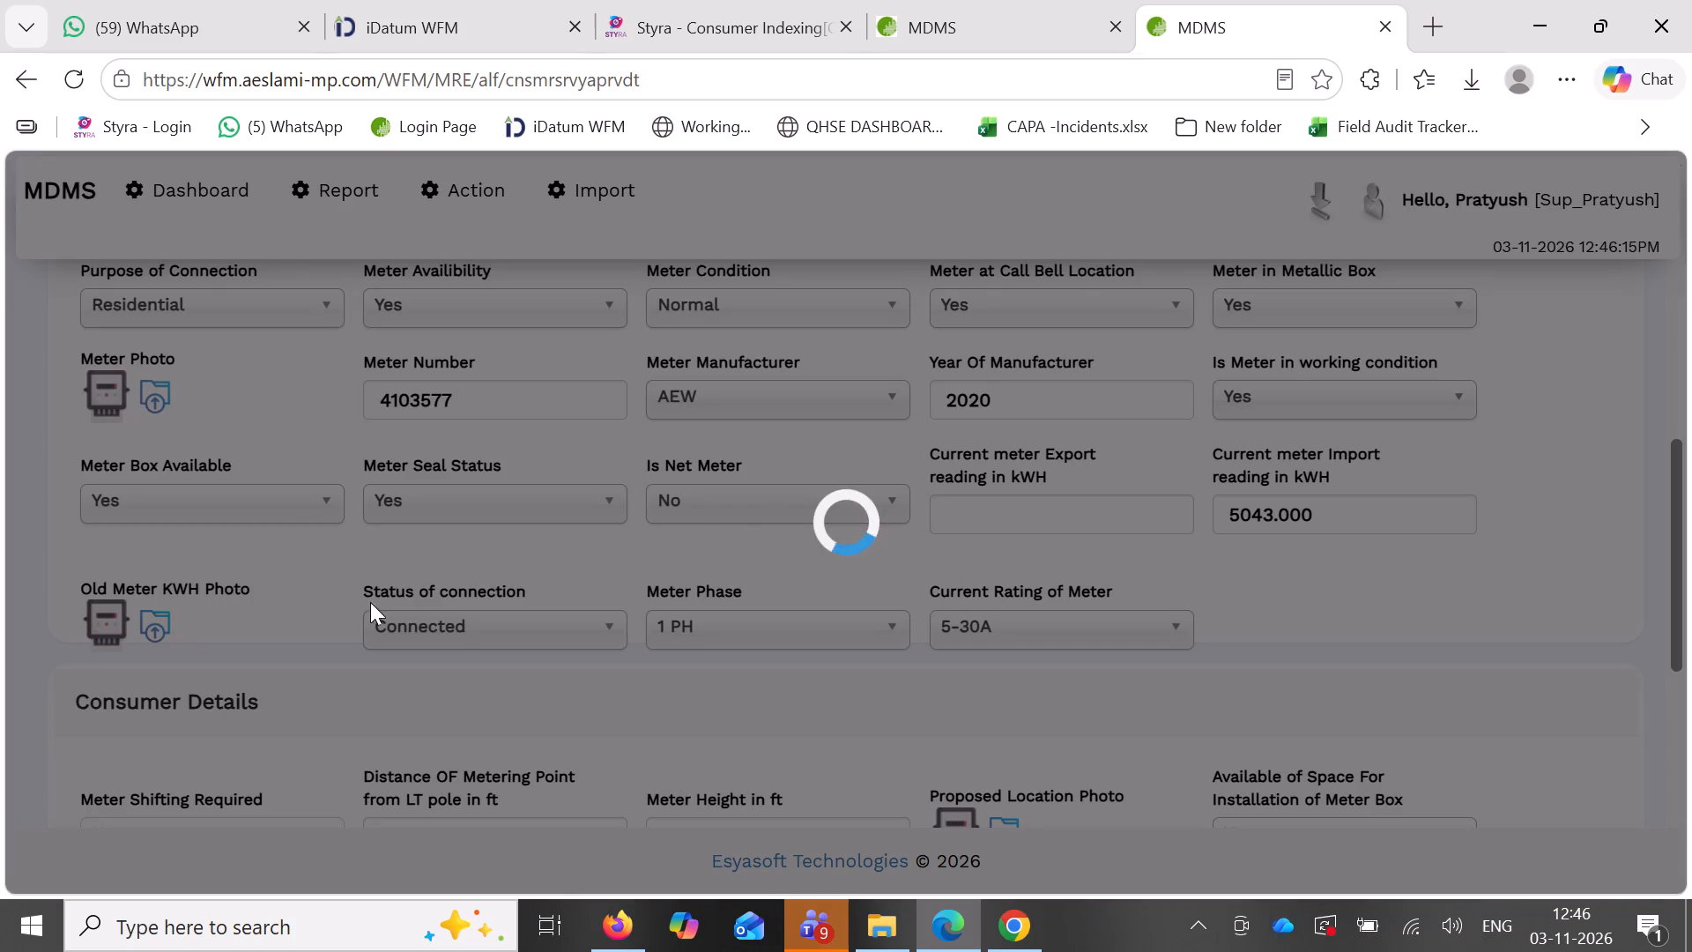
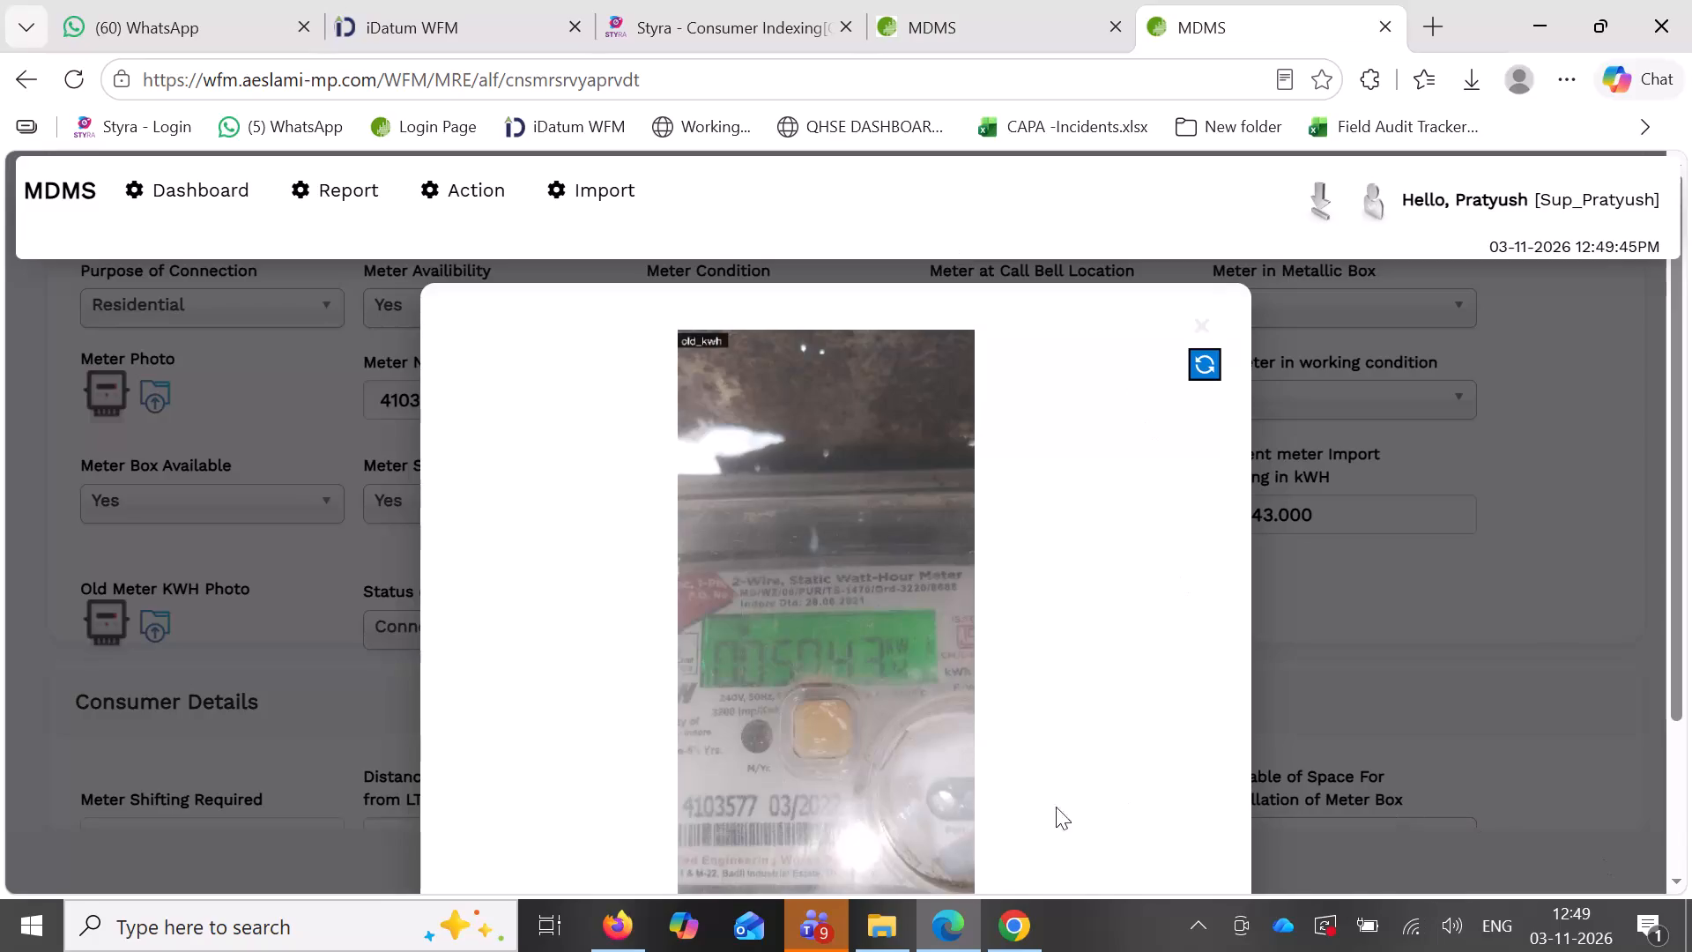
Close the meter photo and approve the AEW meter survey with the remark "ok".
click(1198, 327)
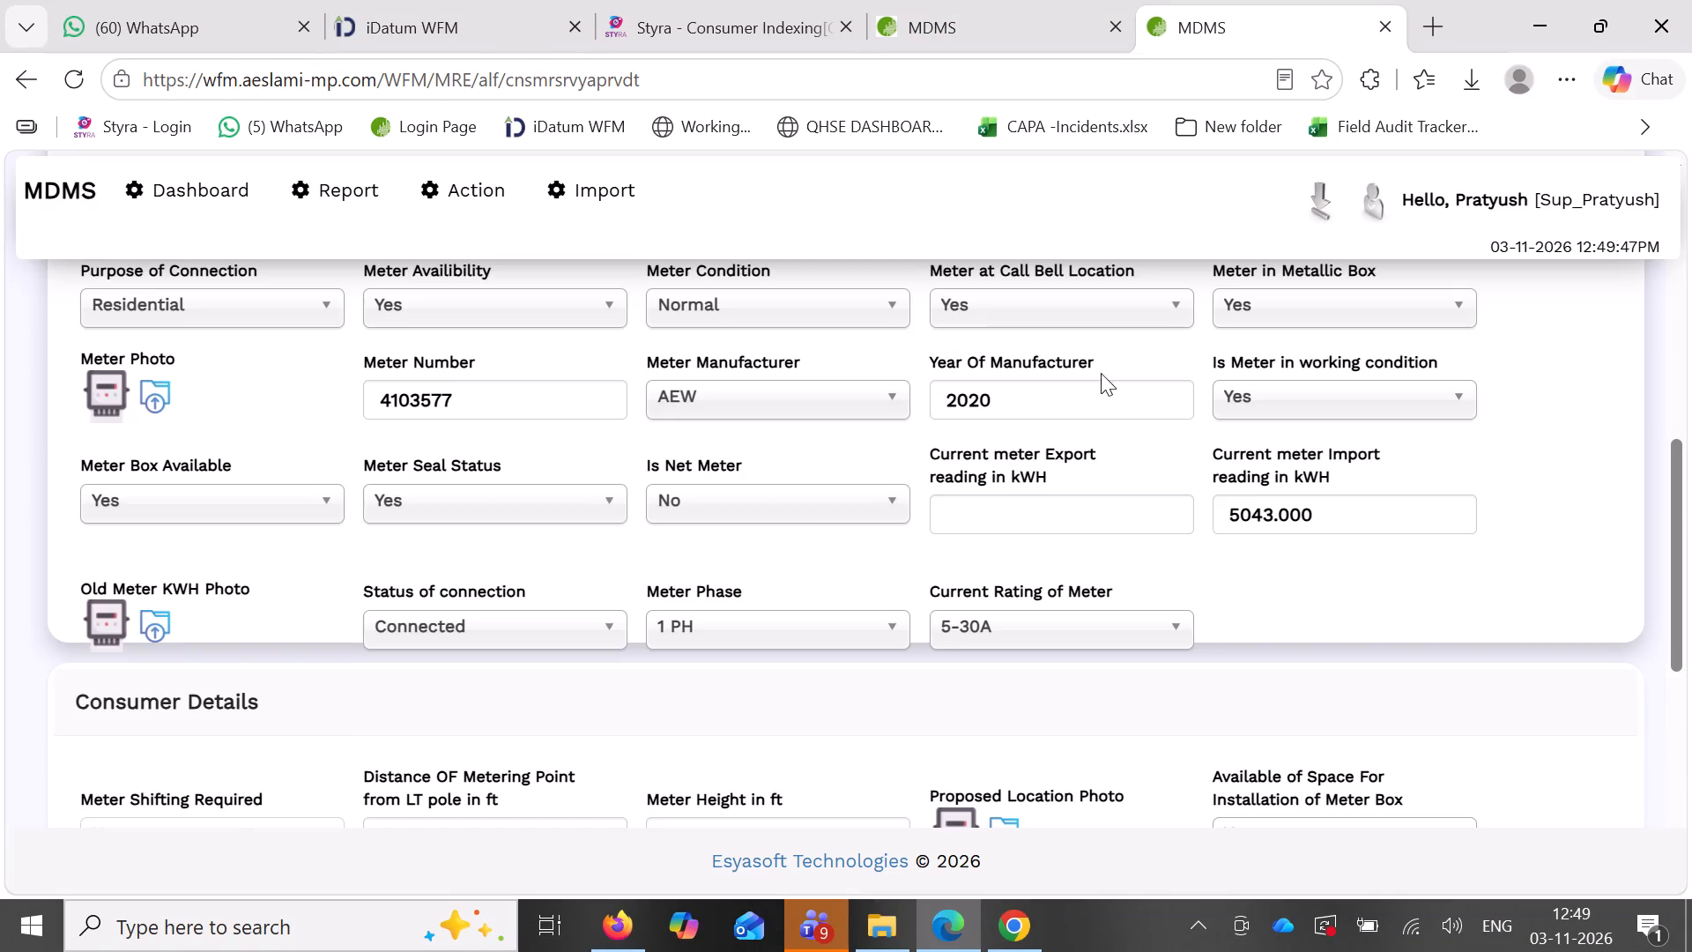
scroll(801, 522, down, 7)
click(789, 681)
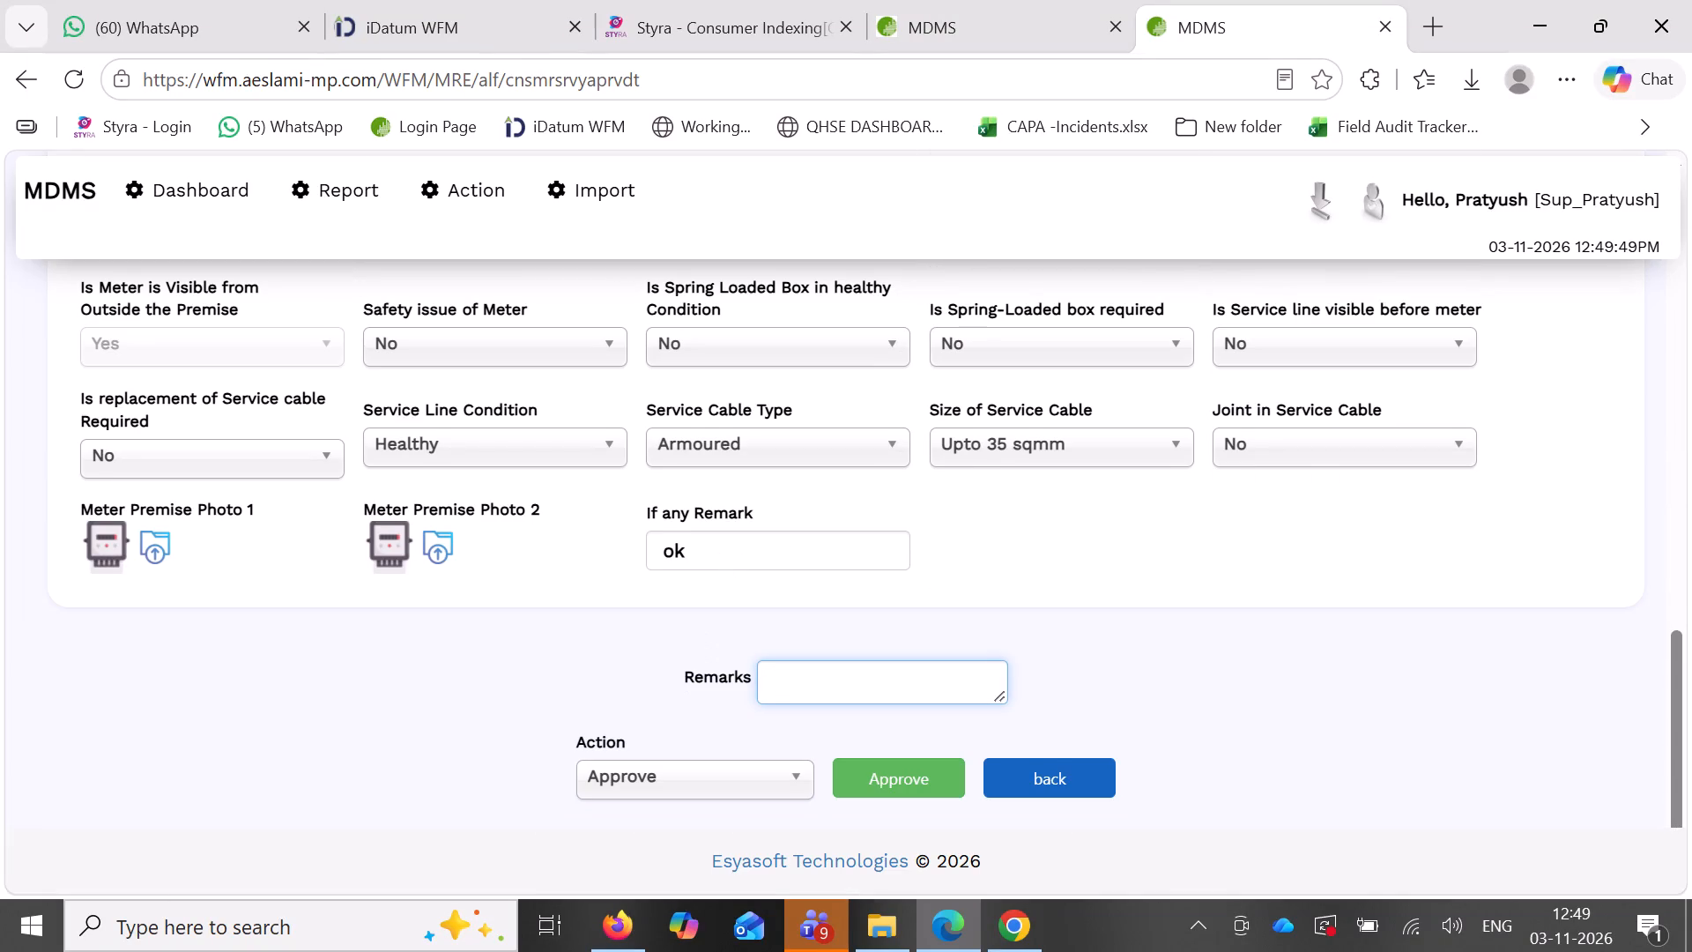
text(ok)
click(915, 774)
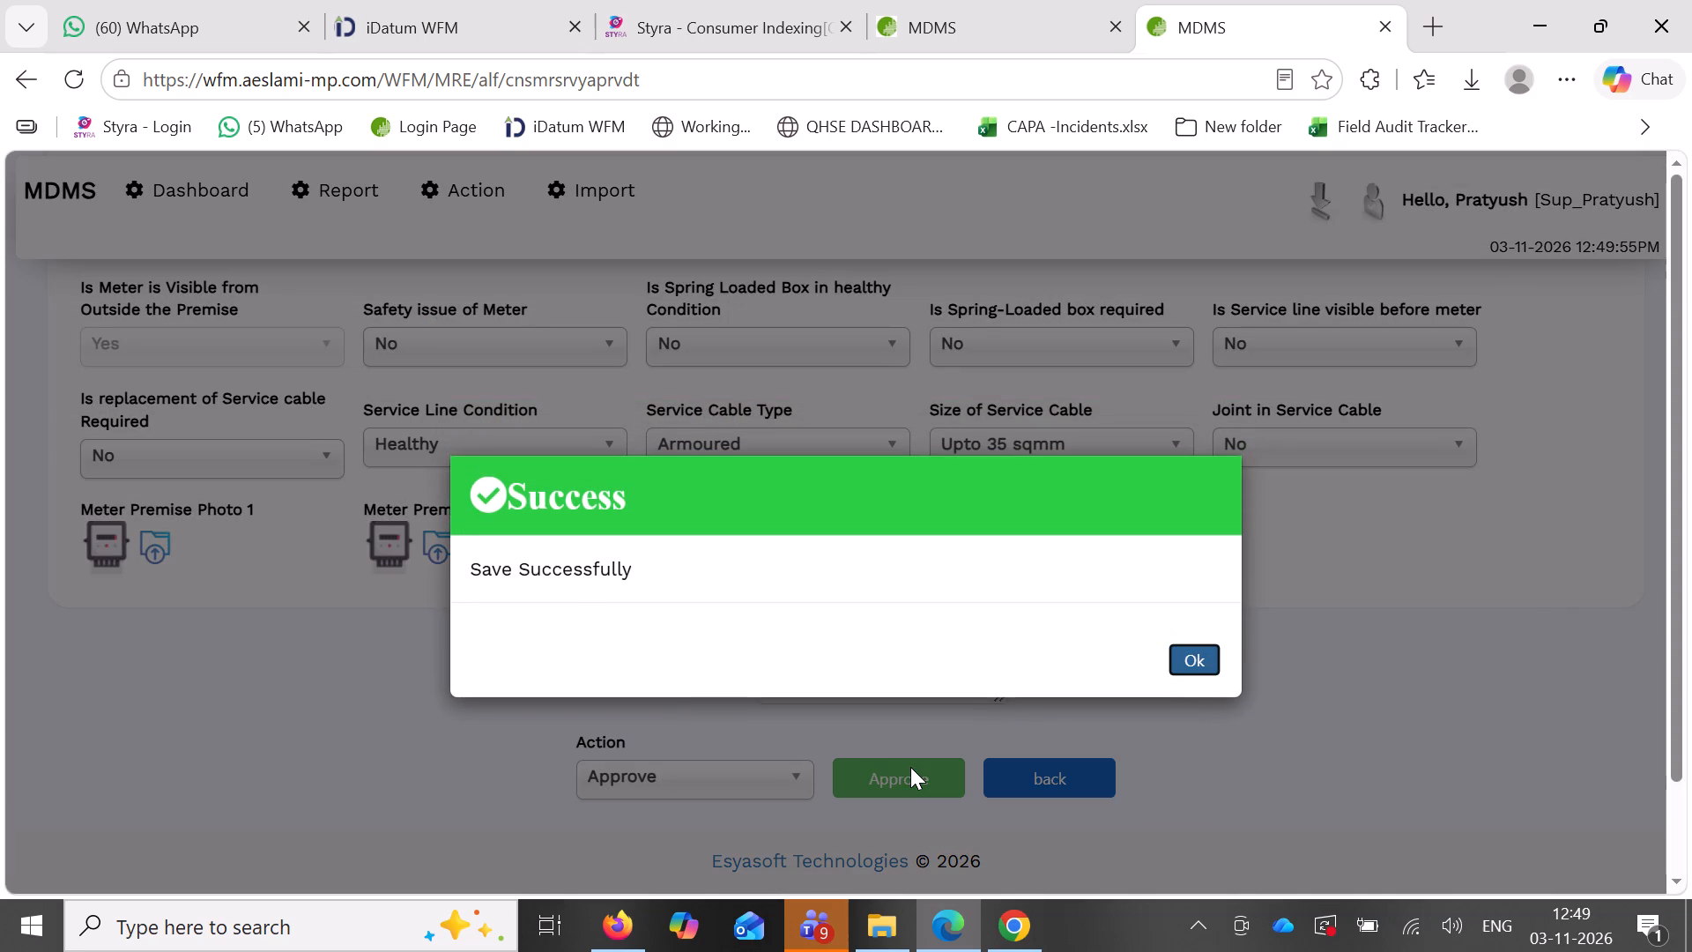
key(Return)
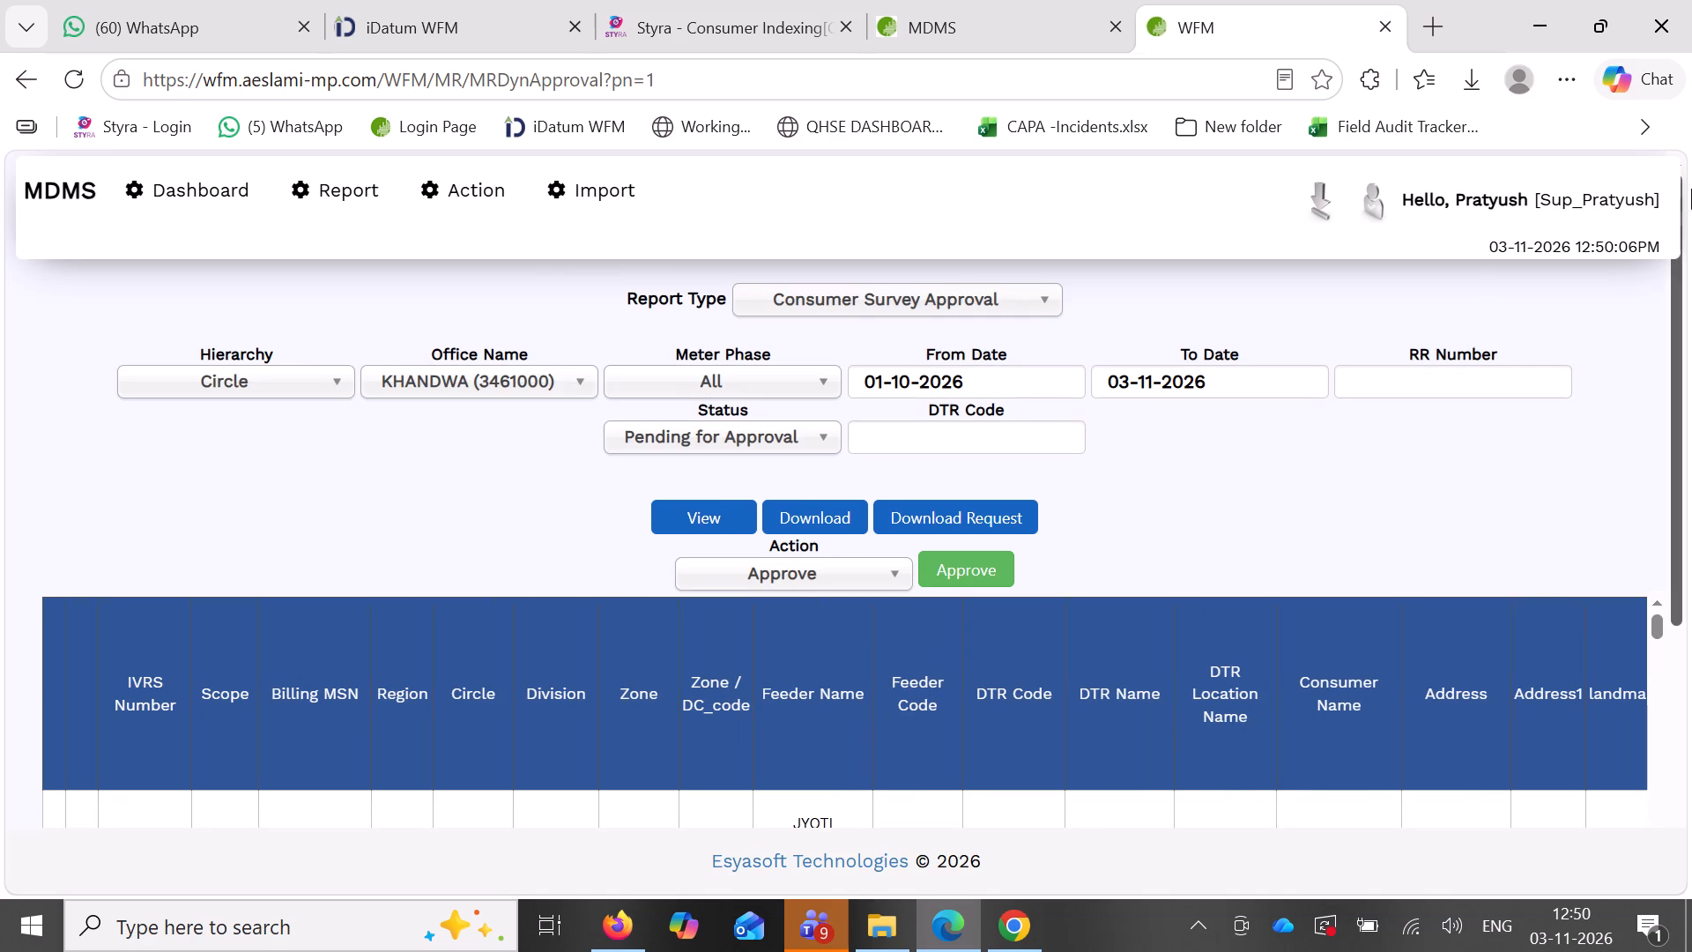
Open the first pending survey in the list and inspect its Old Meter KWH Photo for the reading and meter number.
scroll(434, 40, down, 1)
scroll(419, 402, down, 1)
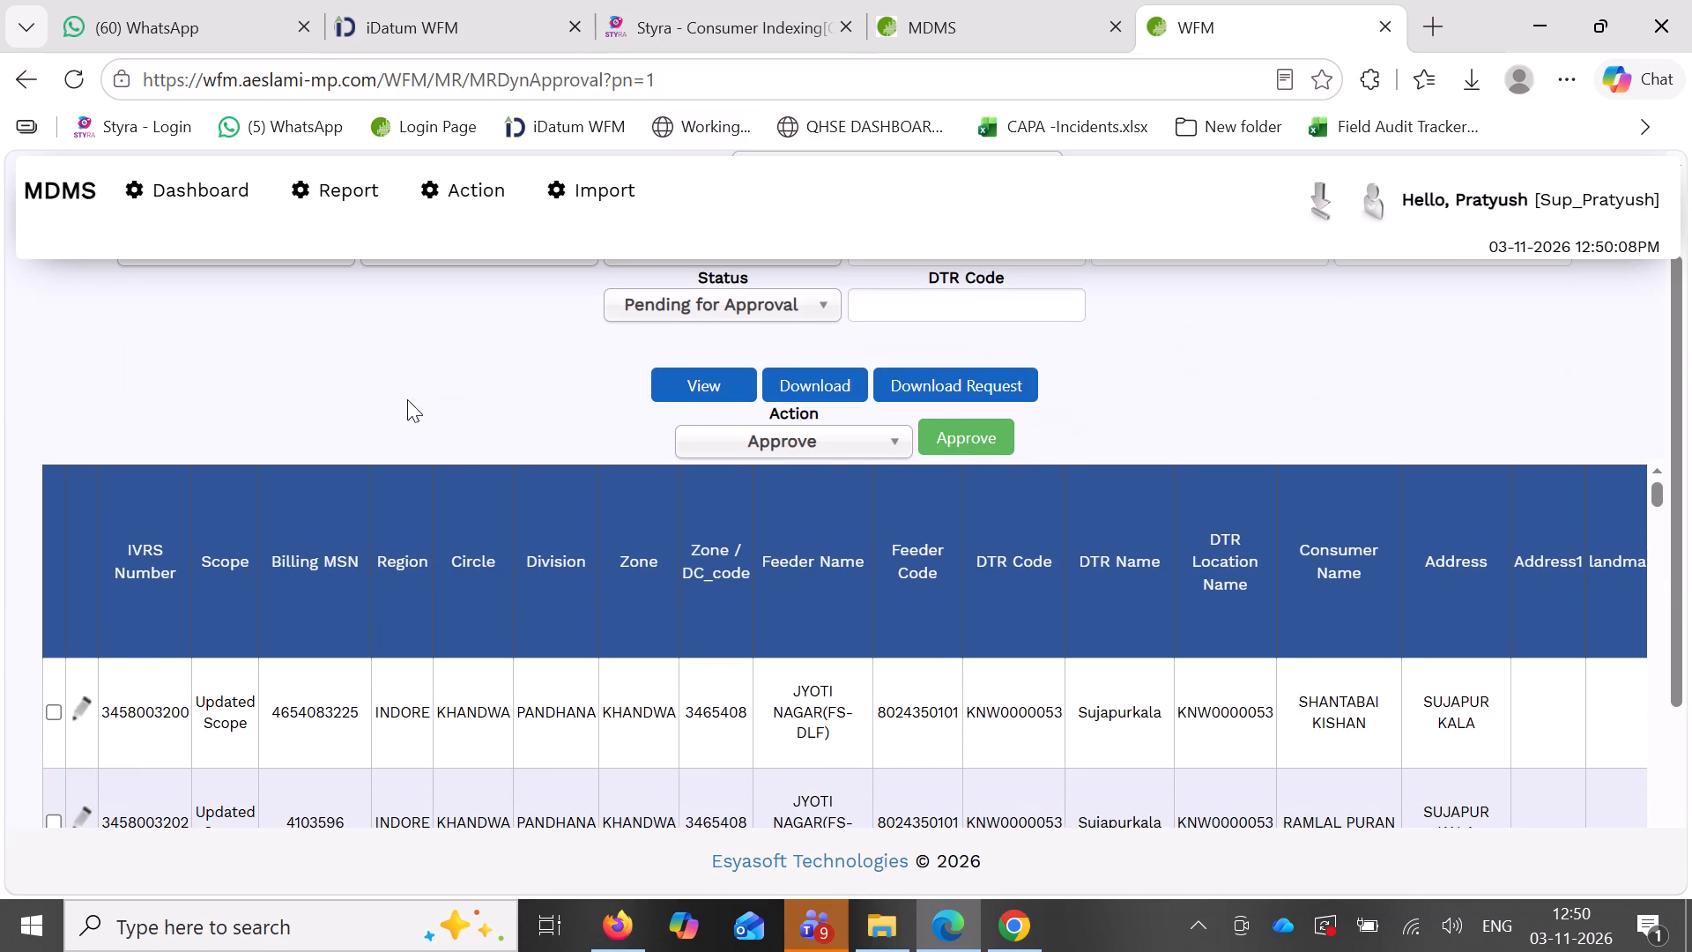
click(76, 703)
click(77, 706)
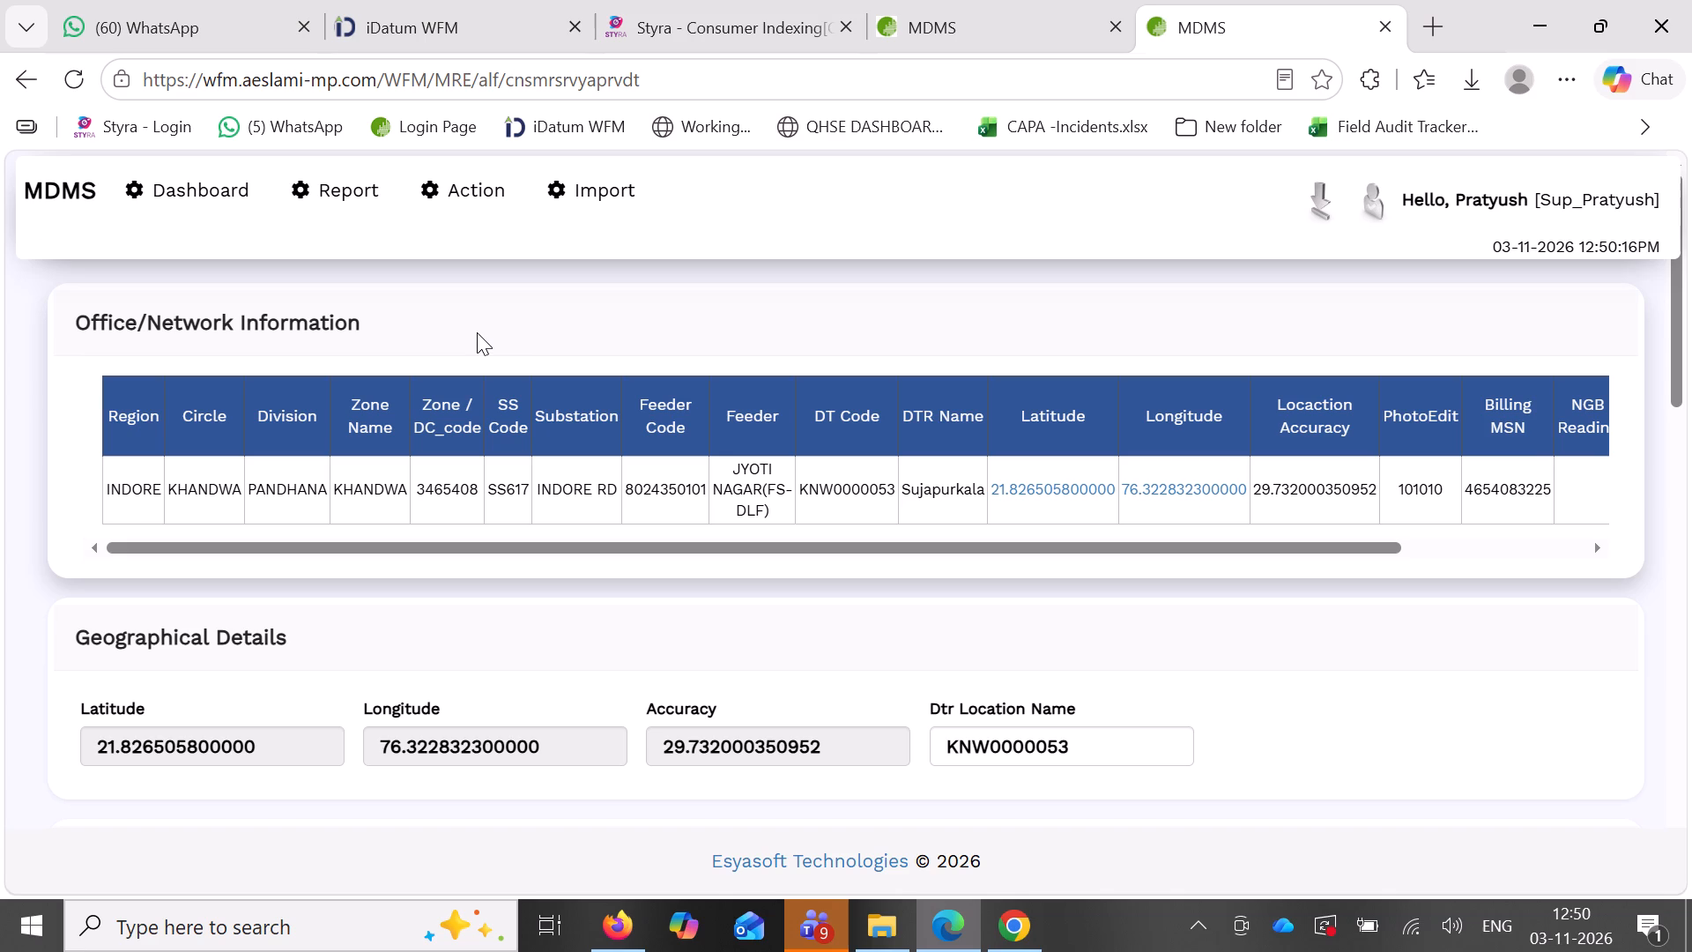
scroll(1030, 587, down, 4)
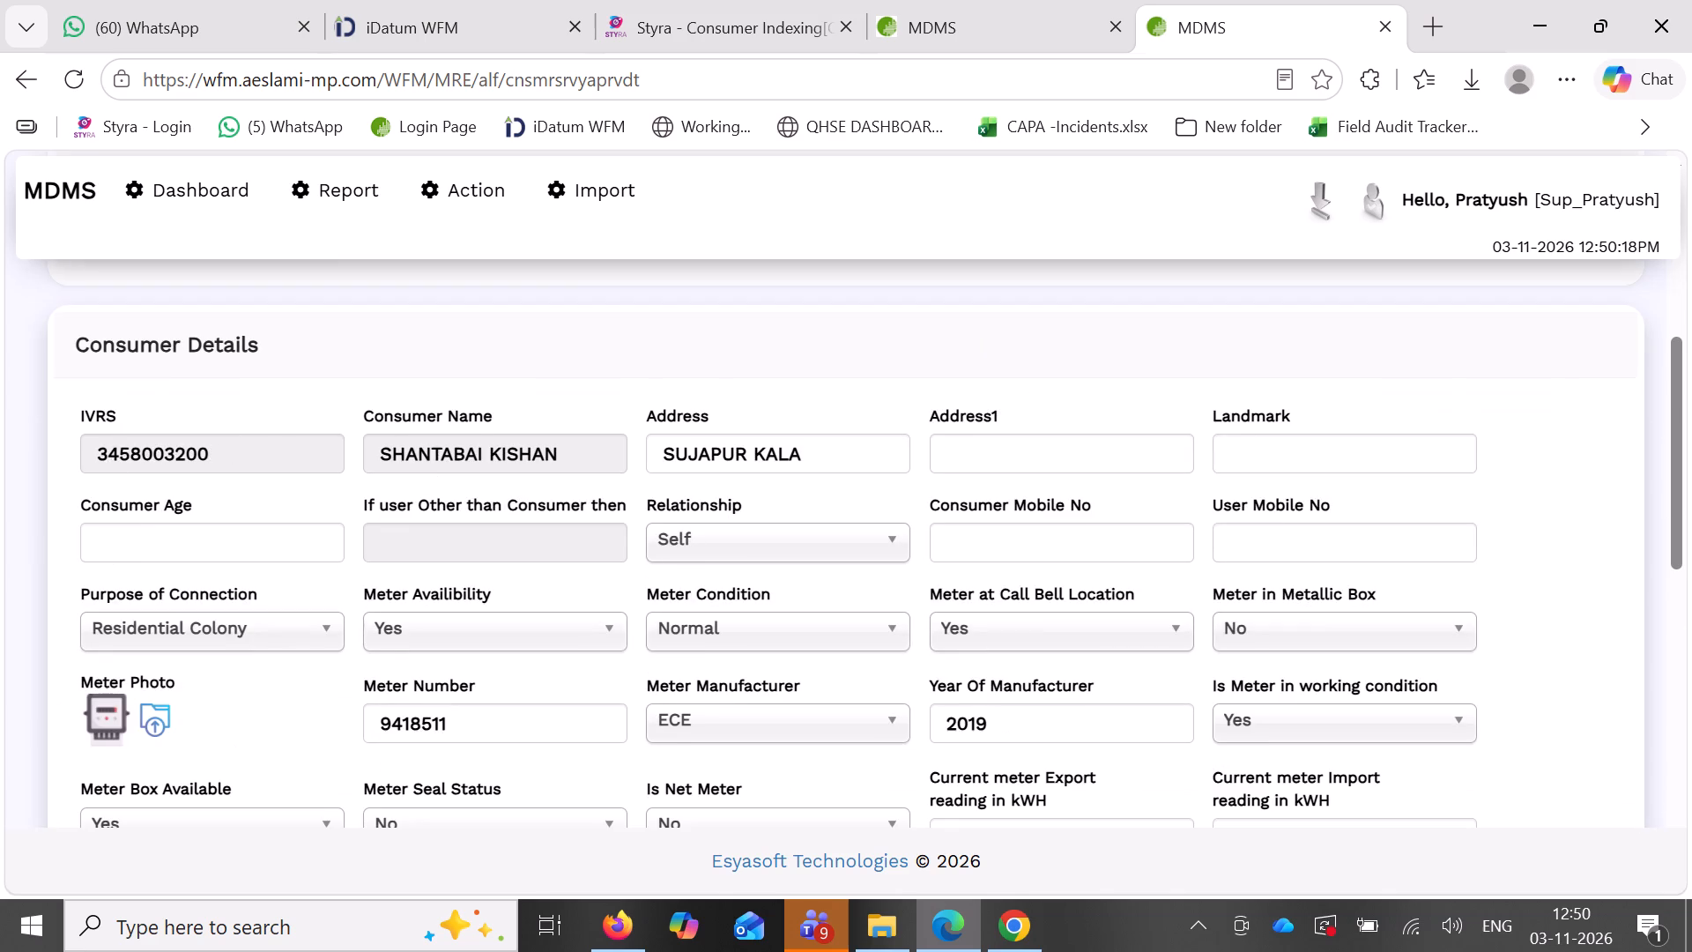
scroll(109, 733, down, 1)
click(107, 801)
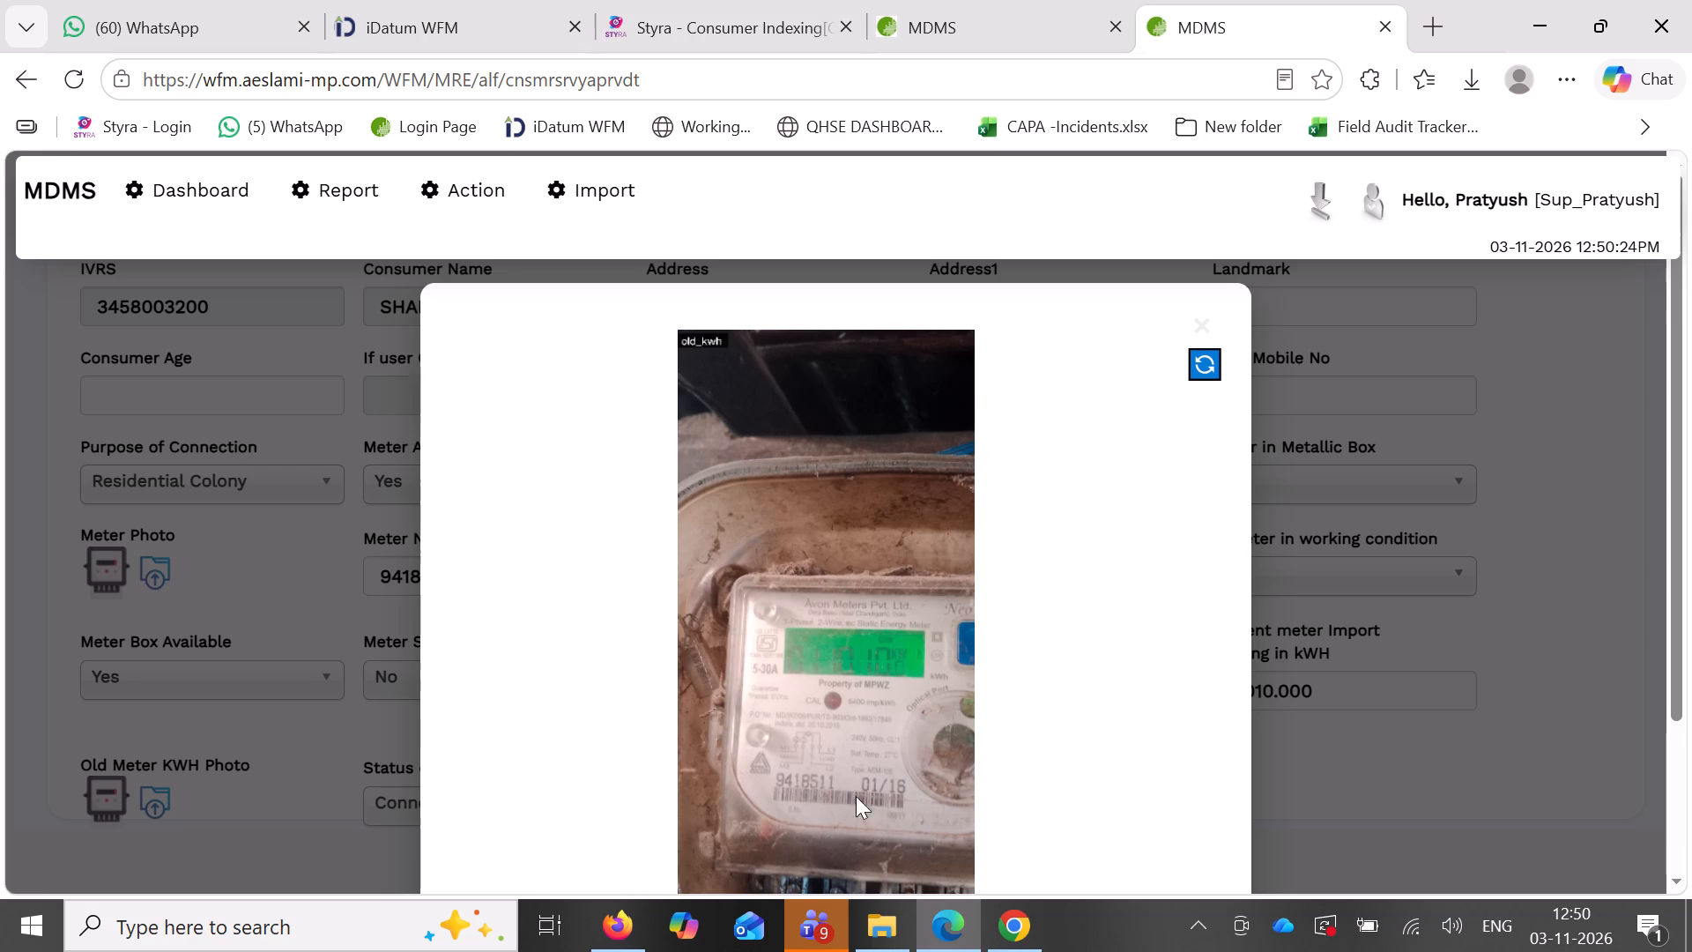
scroll(845, 601, right, 1)
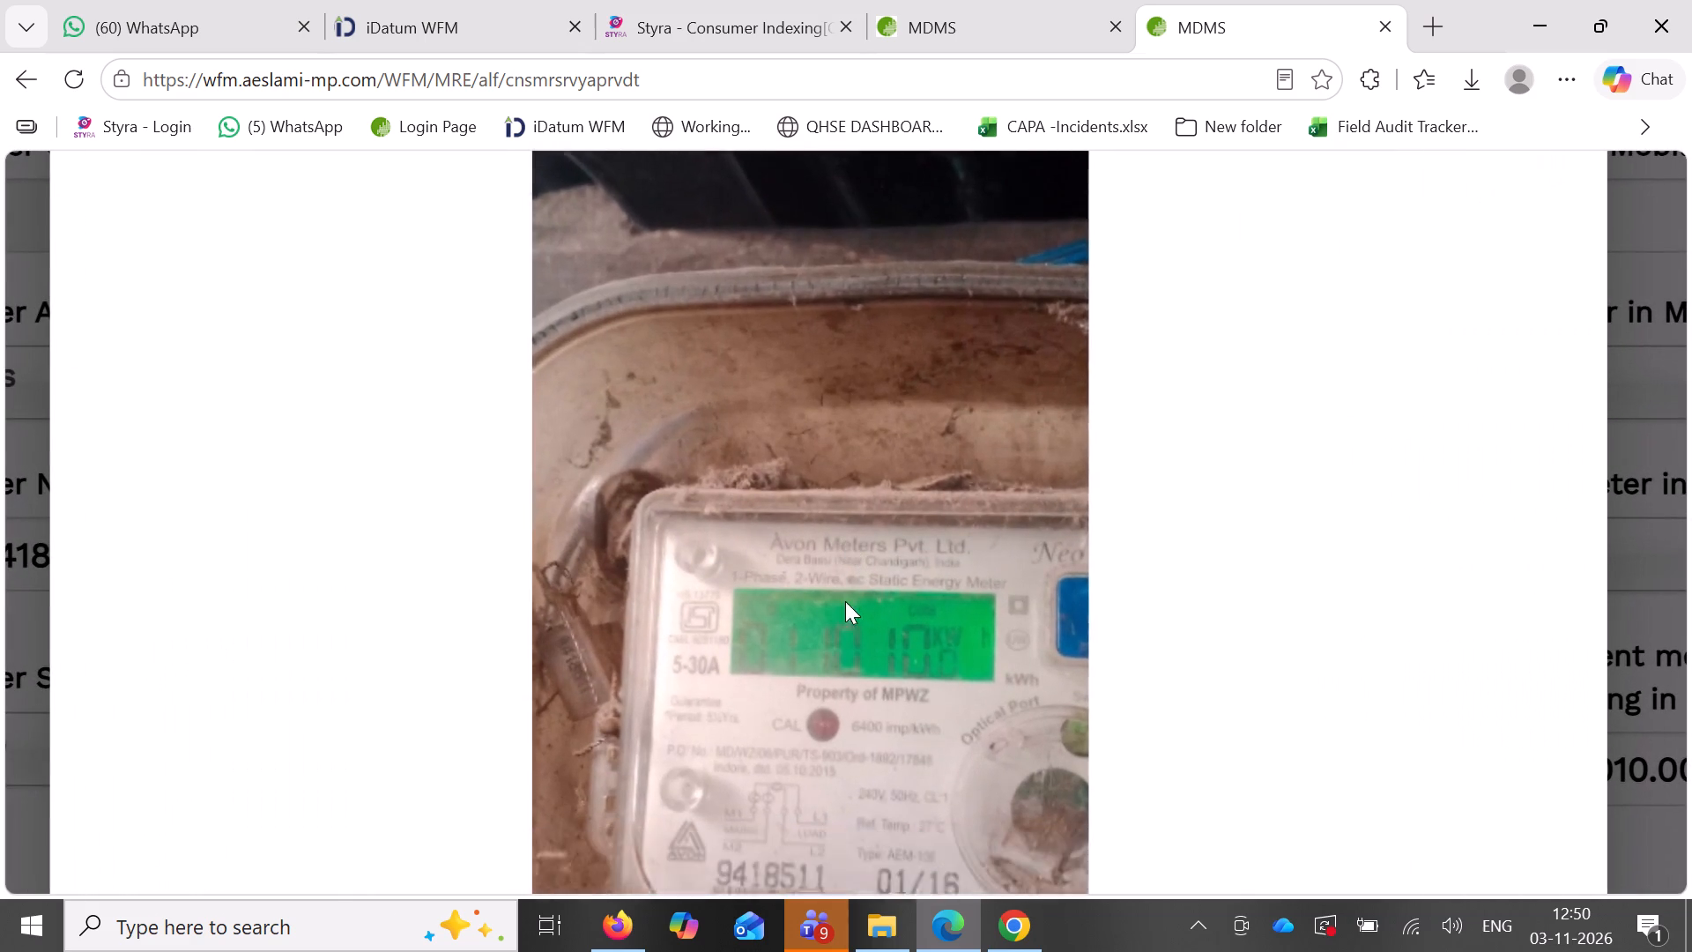
scroll(845, 601, right, 3)
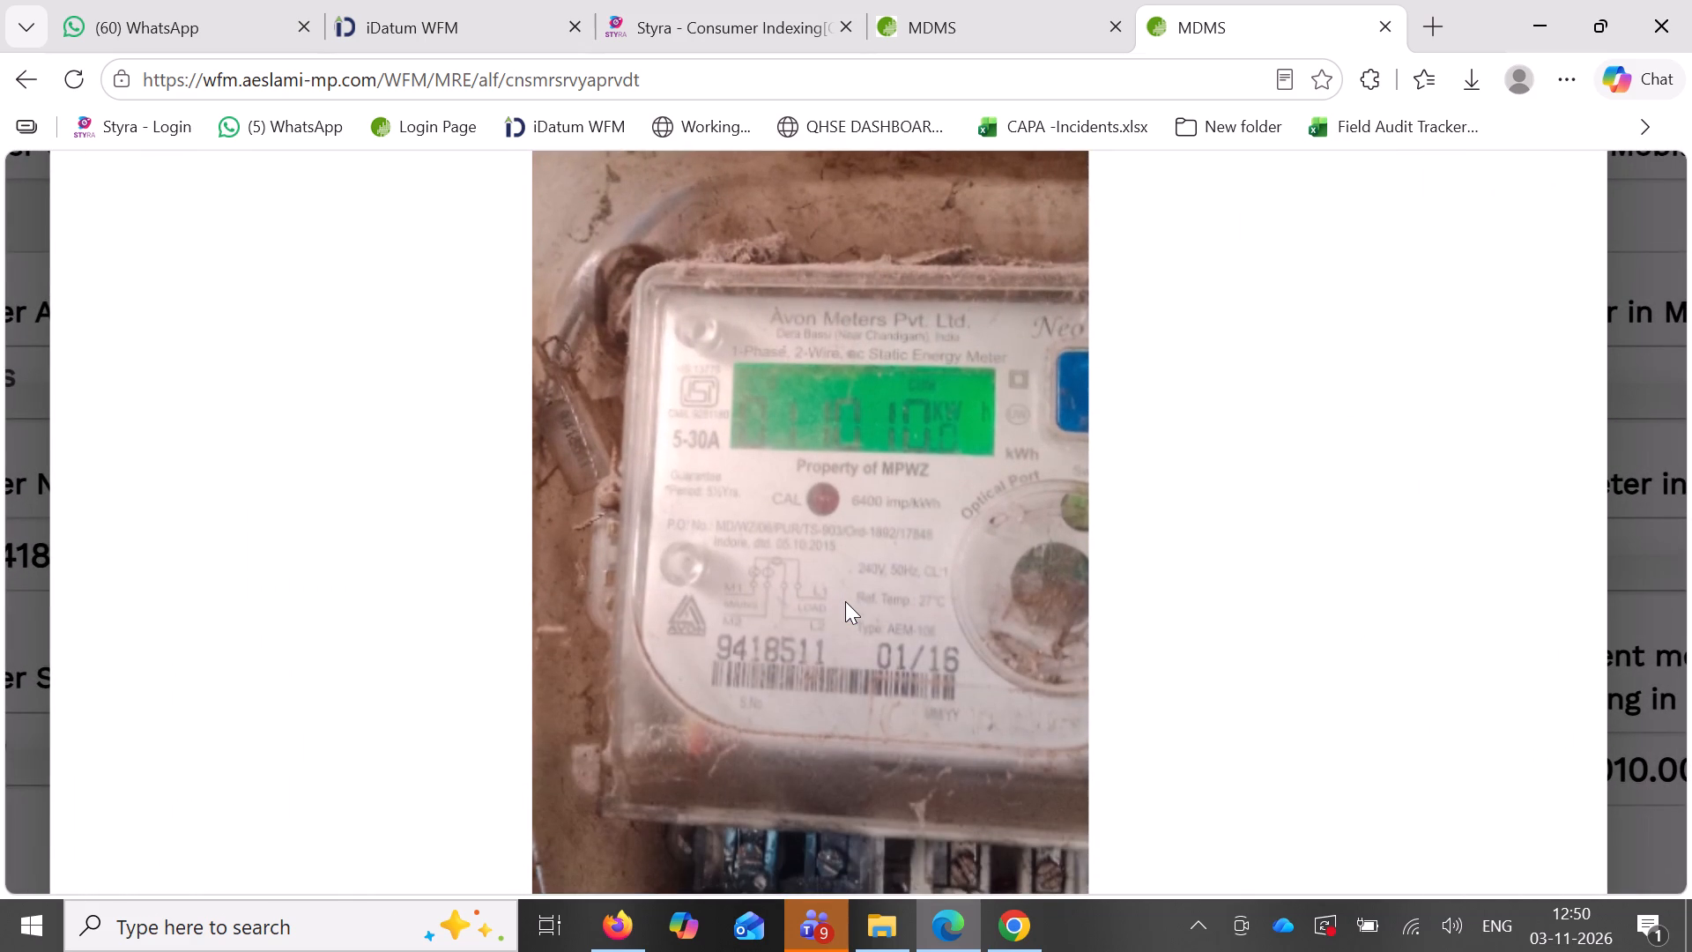
scroll(845, 601, right, 1)
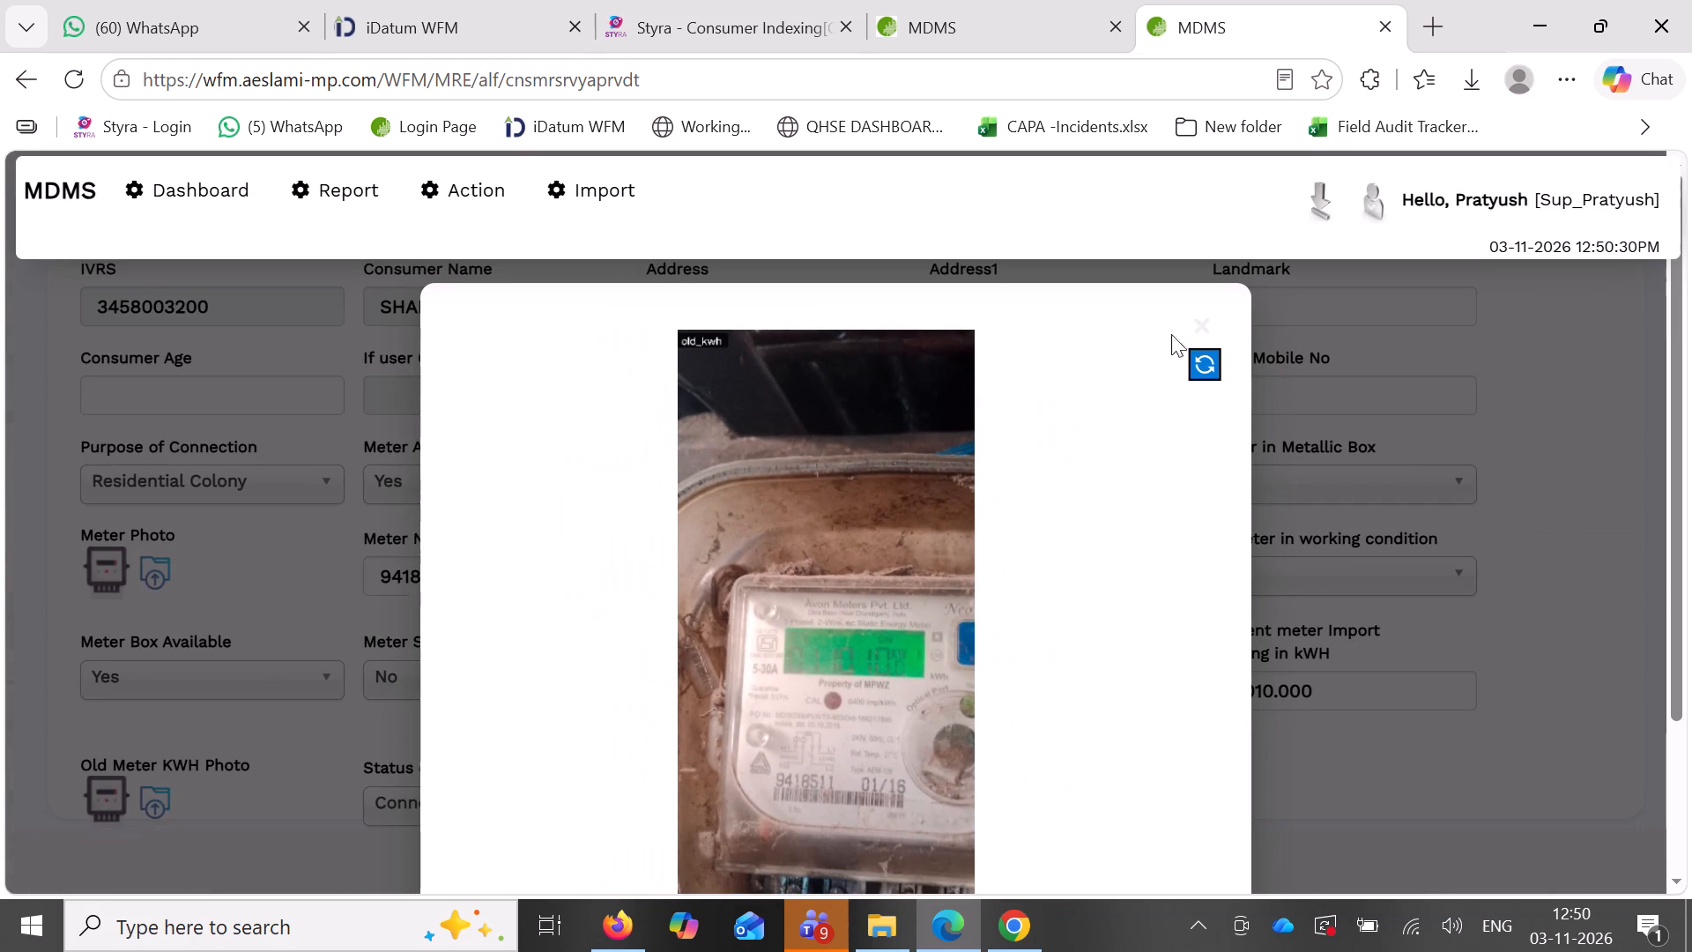
click(1199, 321)
Approve the open ECE meter survey with the remark "ok".
scroll(862, 515, down, 2)
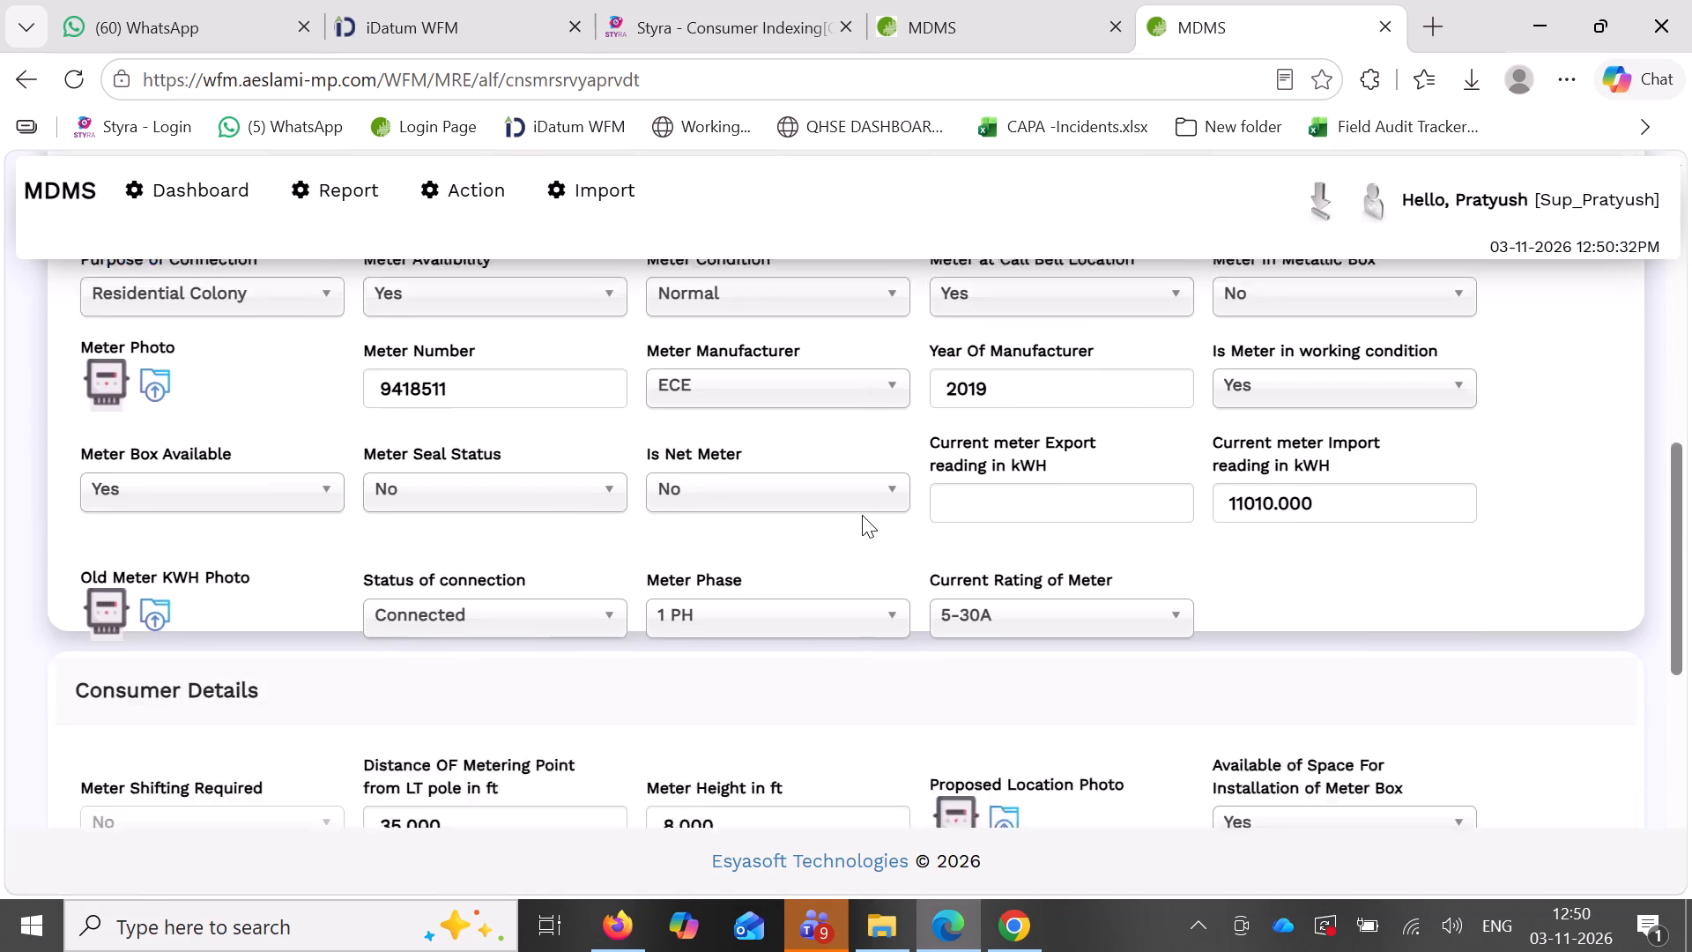
scroll(862, 515, down, 2)
click(802, 688)
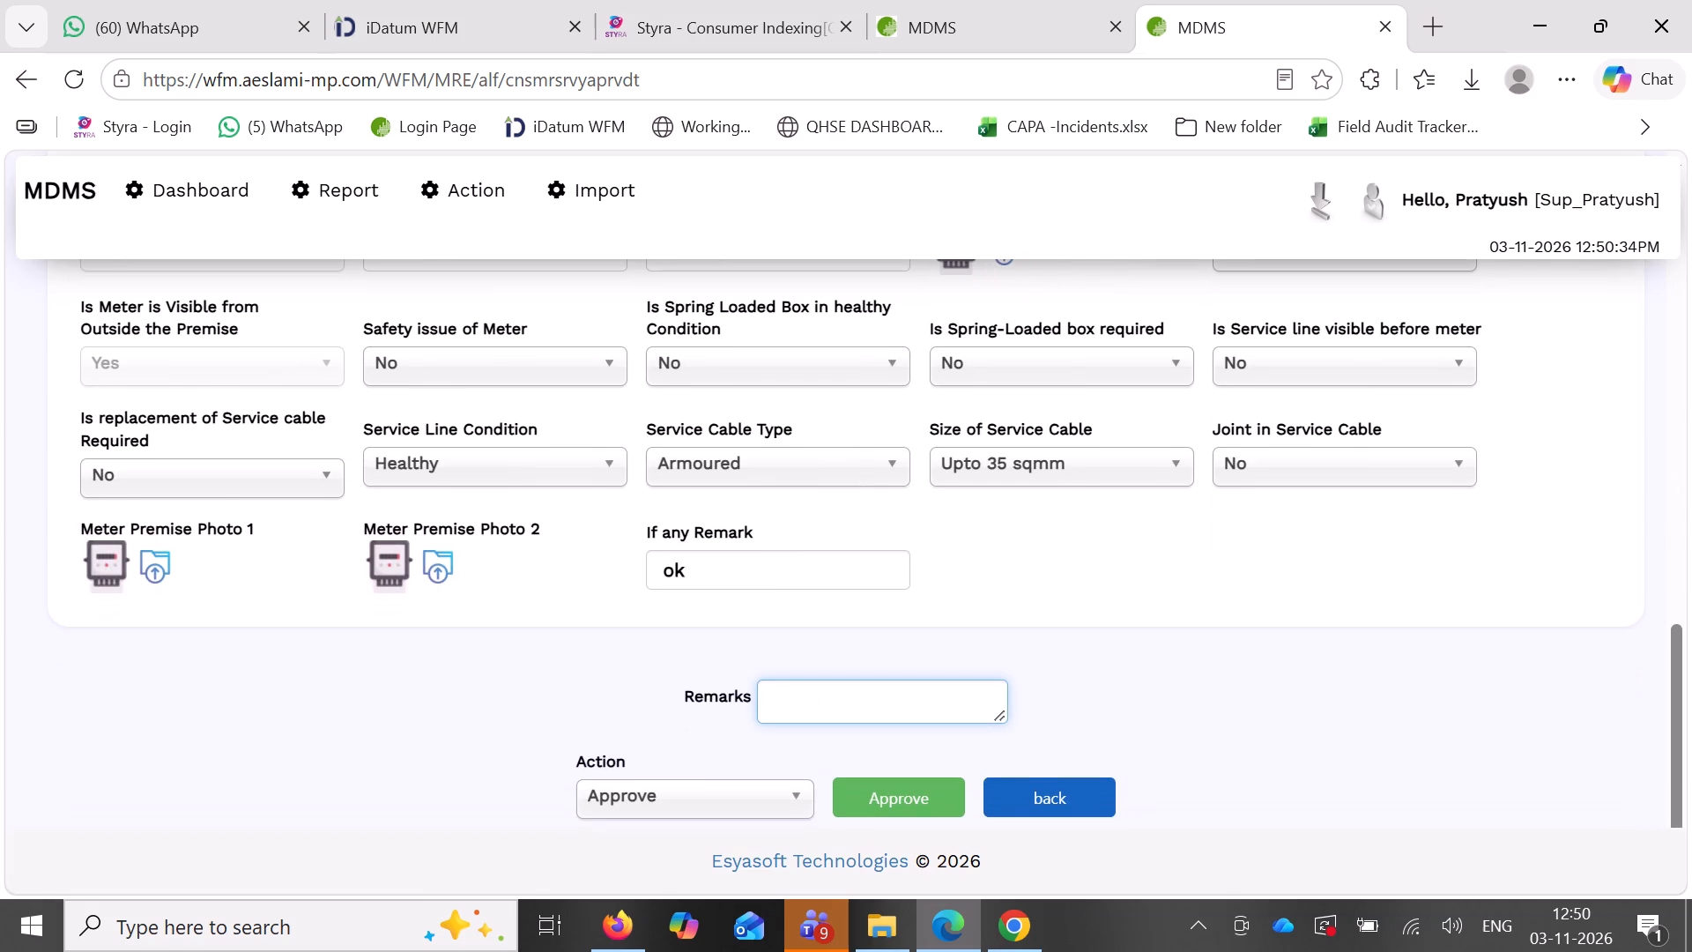
text(ok)
key(Tab)
key(Tab)
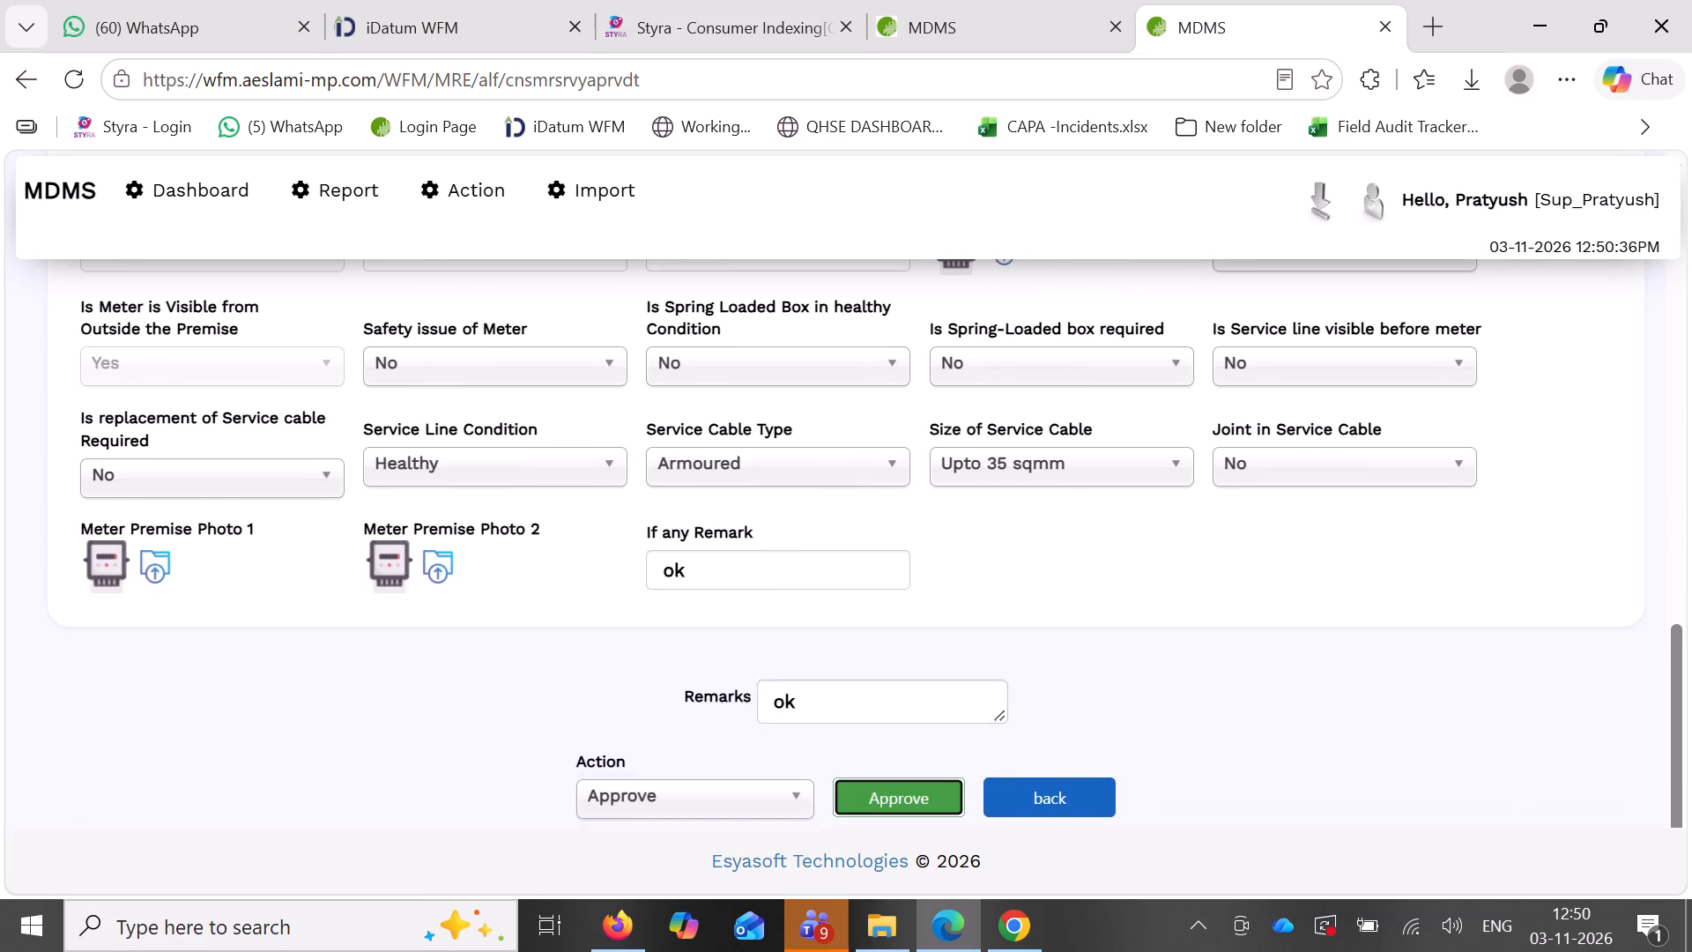
key(Return)
key(Return)
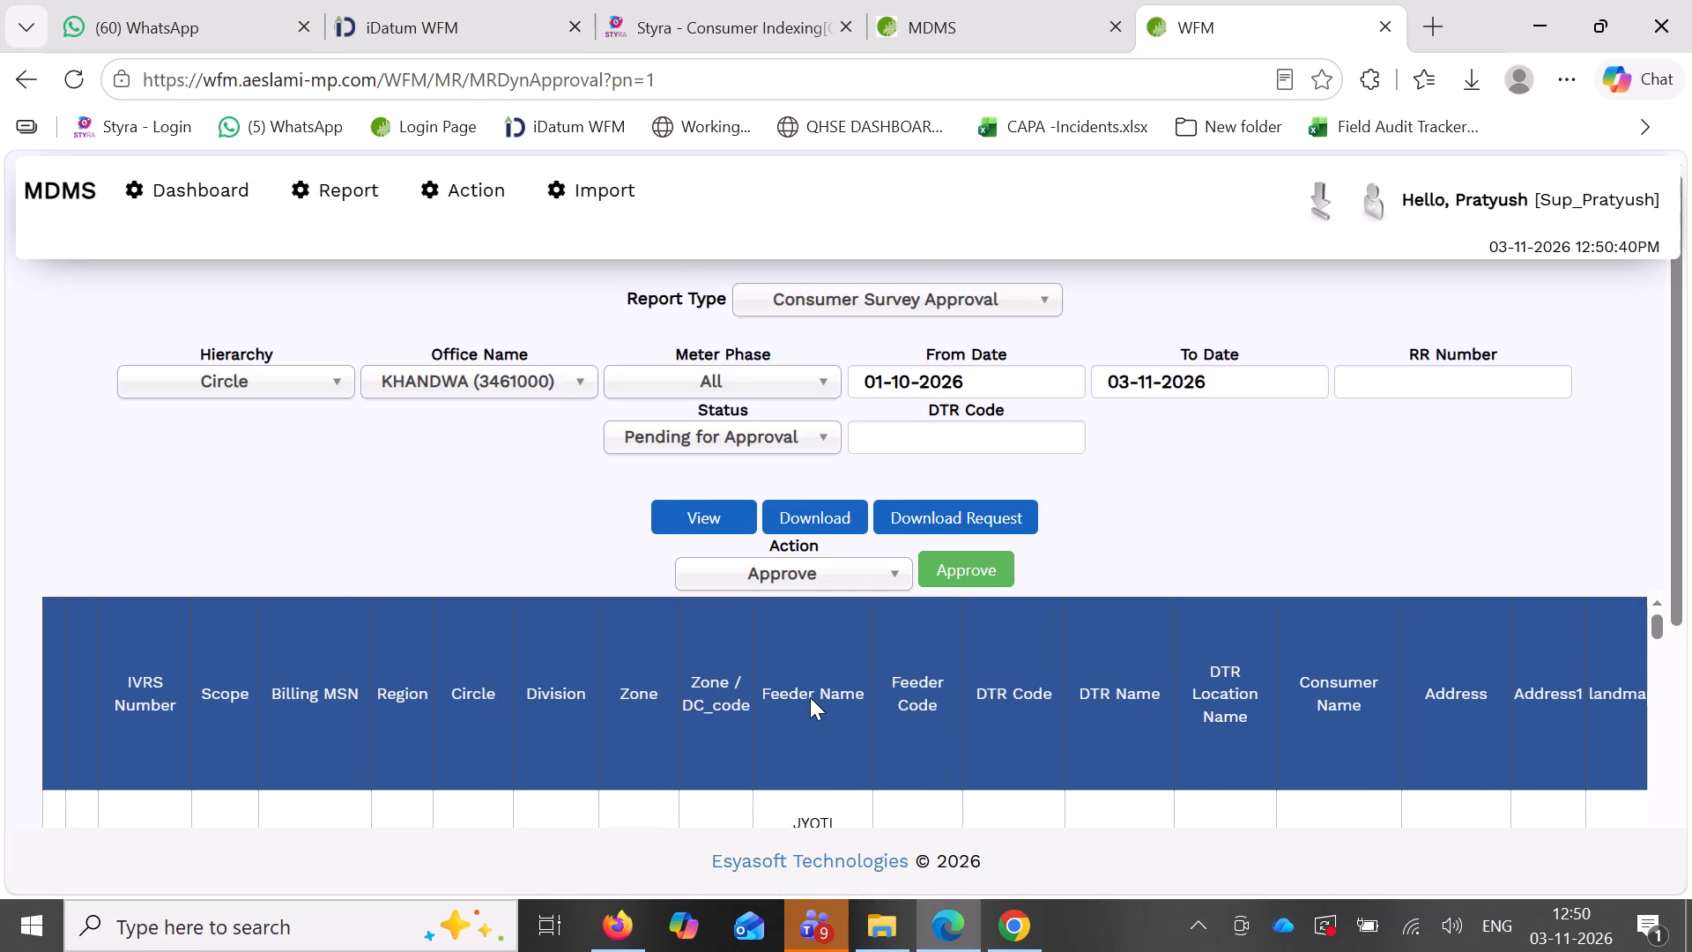
Open the survey now first in the pending list and check its Old Meter KWH Photo against the entered meter details.
scroll(399, 592, up, 1)
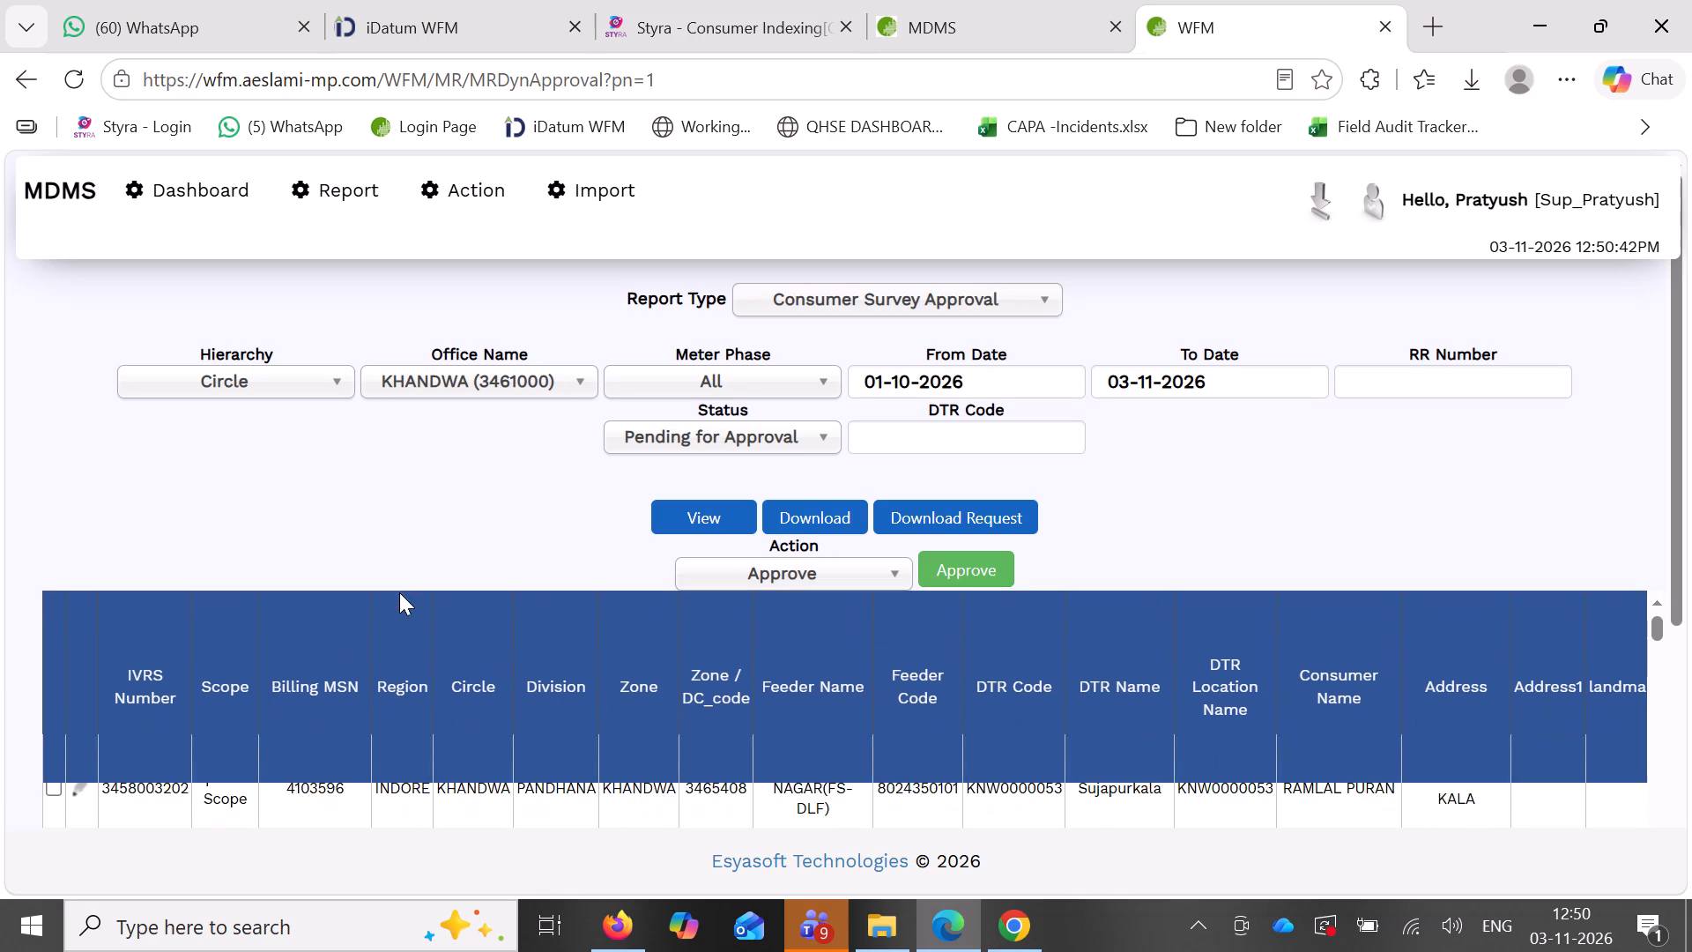
scroll(399, 592, up, 1)
scroll(385, 490, down, 3)
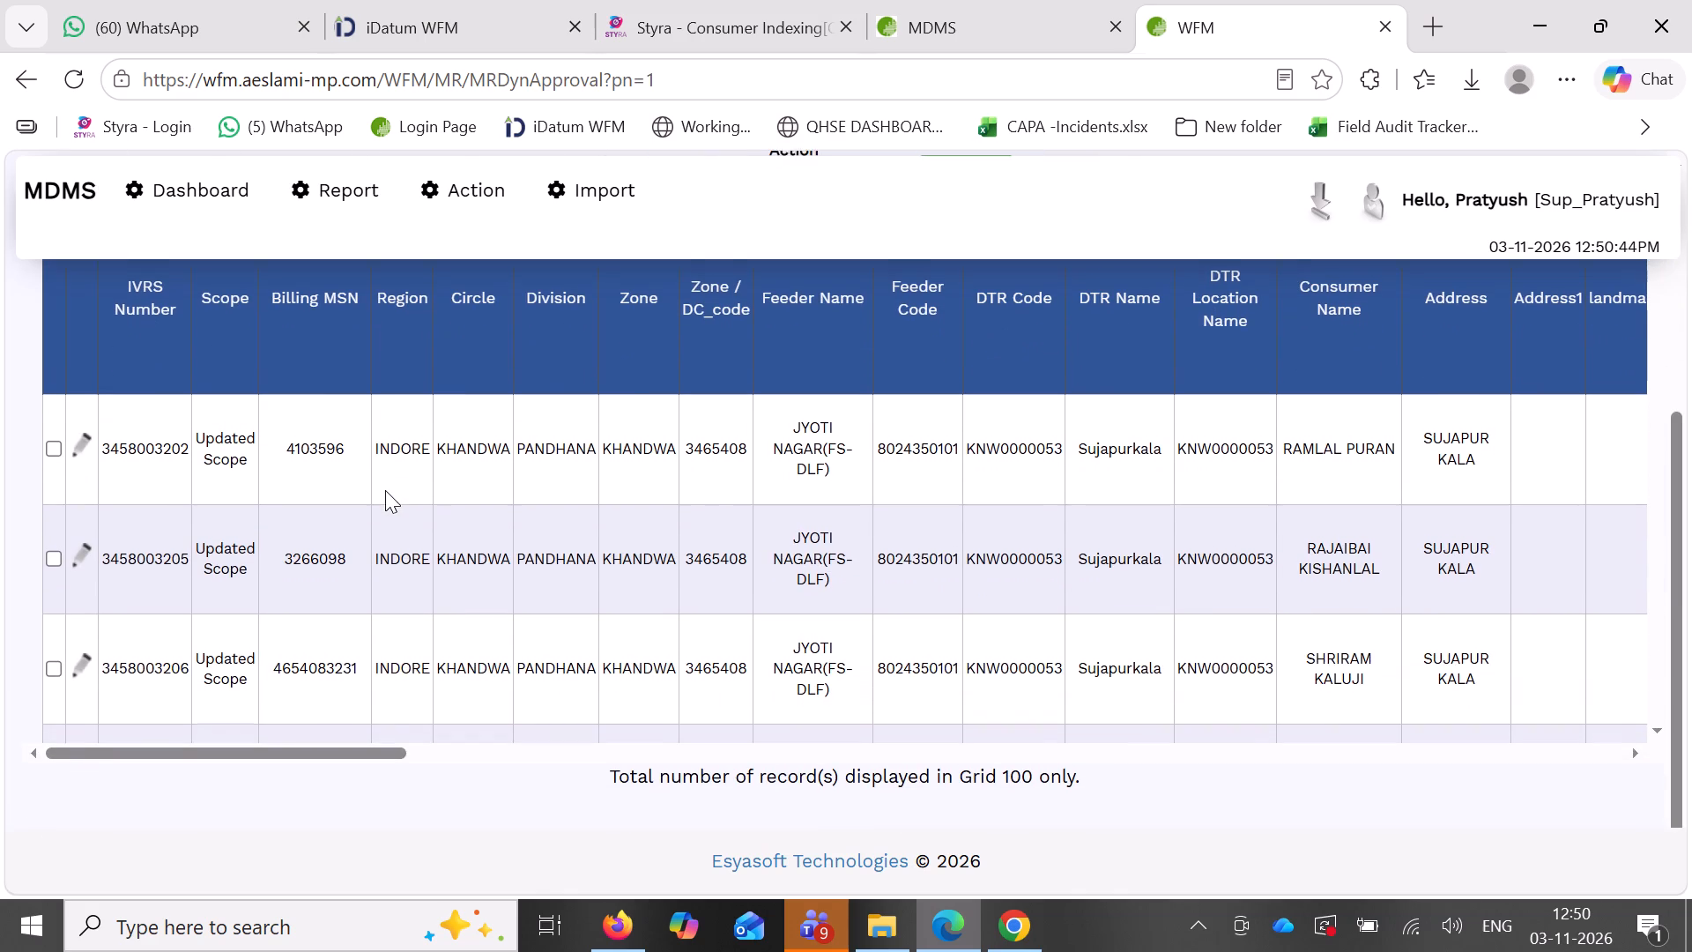
click(86, 445)
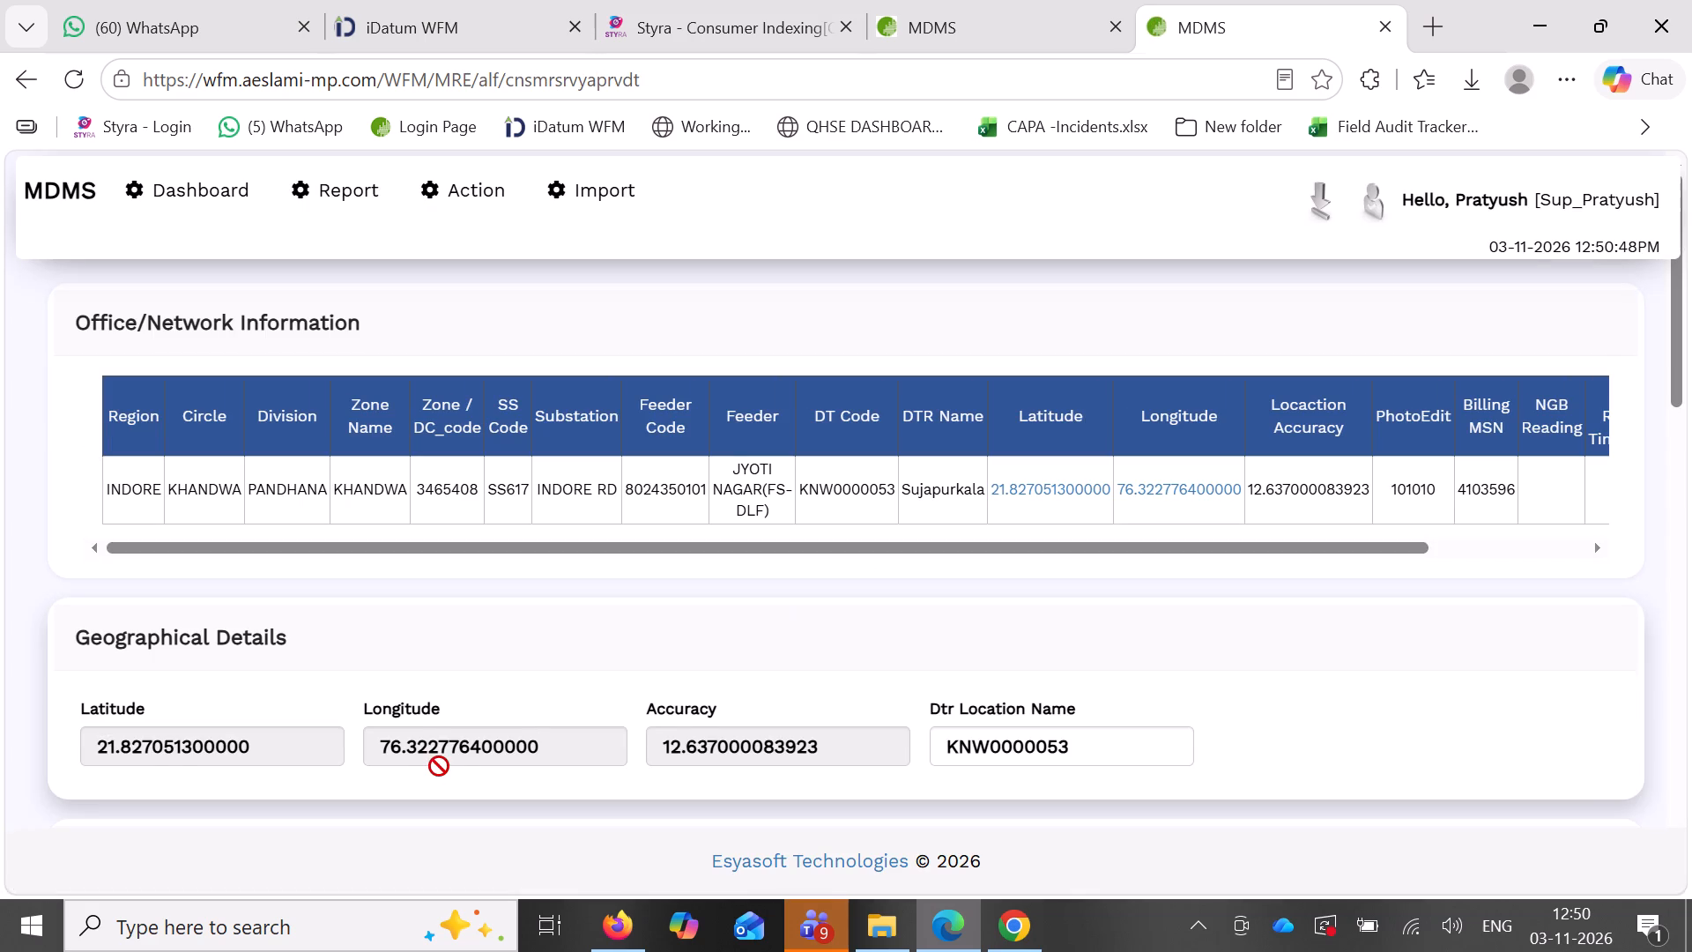
scroll(439, 766, down, 4)
scroll(332, 584, down, 1)
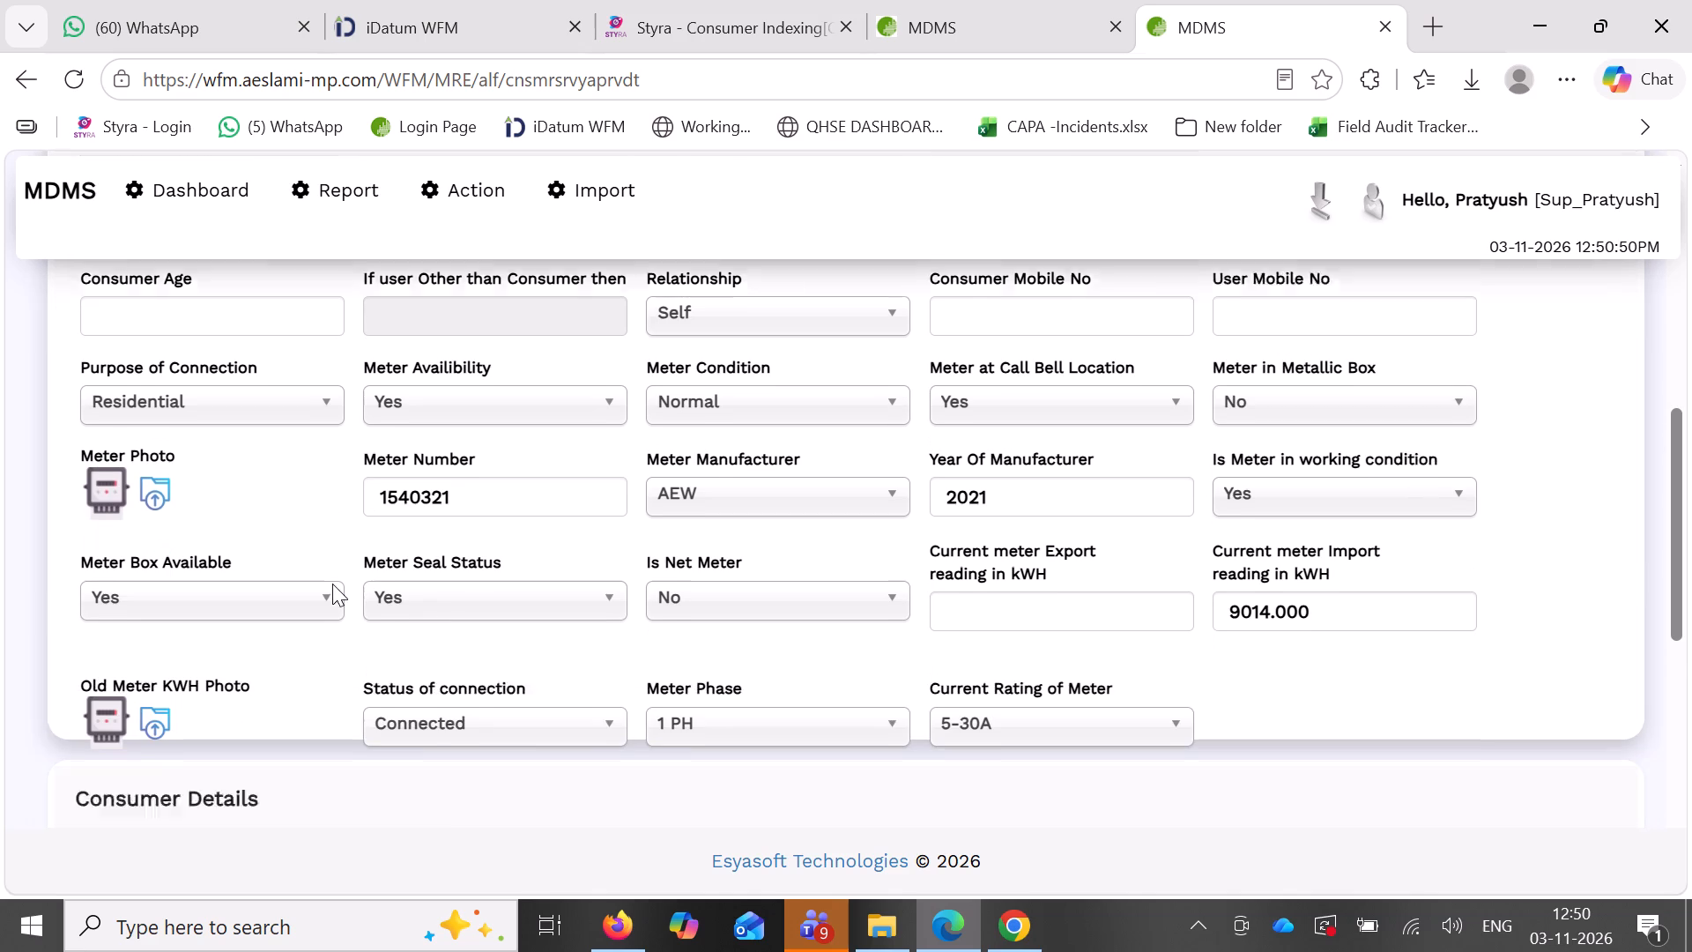
scroll(332, 584, down, 1)
click(102, 640)
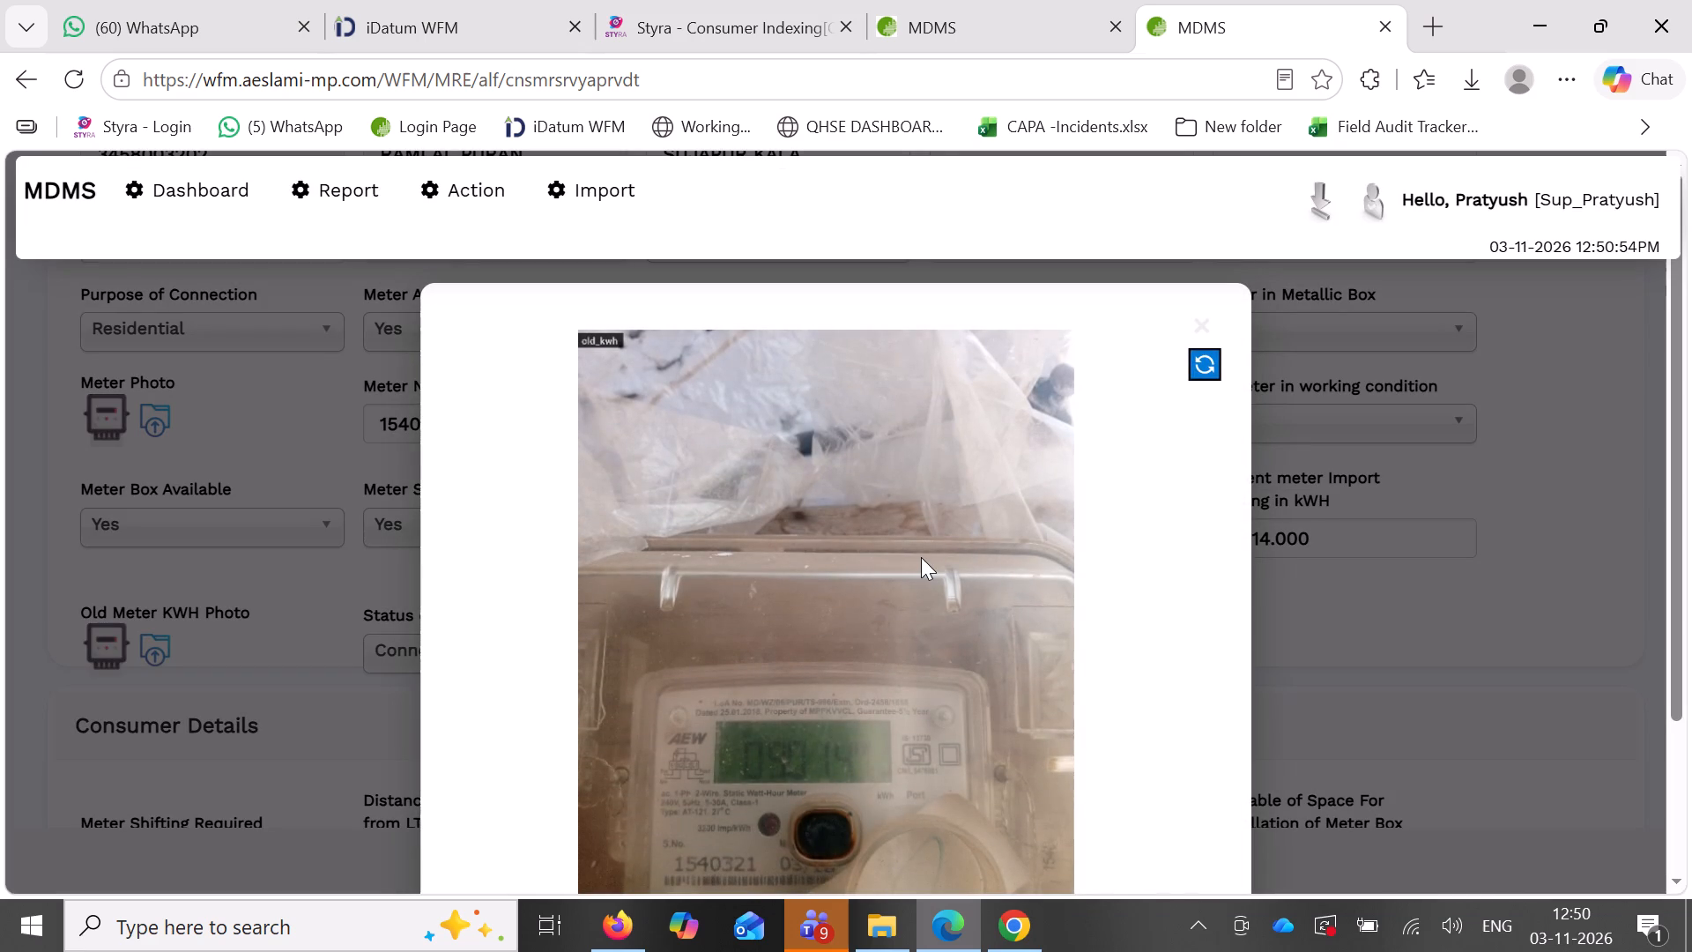
scroll(878, 658, down, 2)
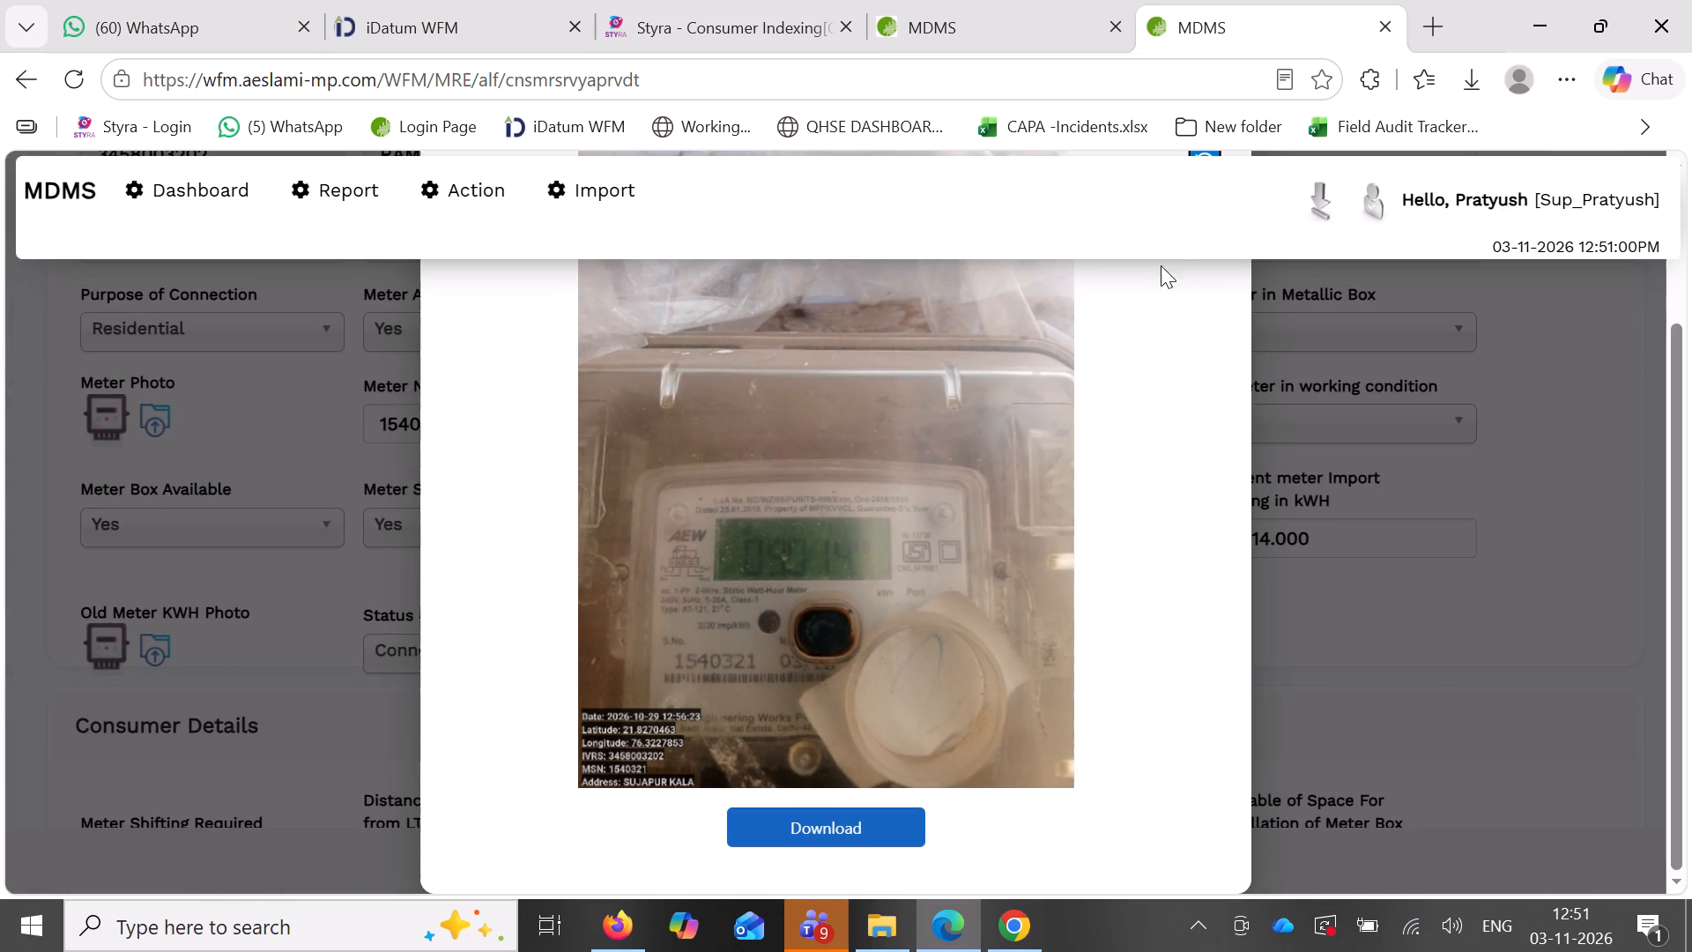
scroll(1203, 257, up, 2)
scroll(936, 331, up, 2)
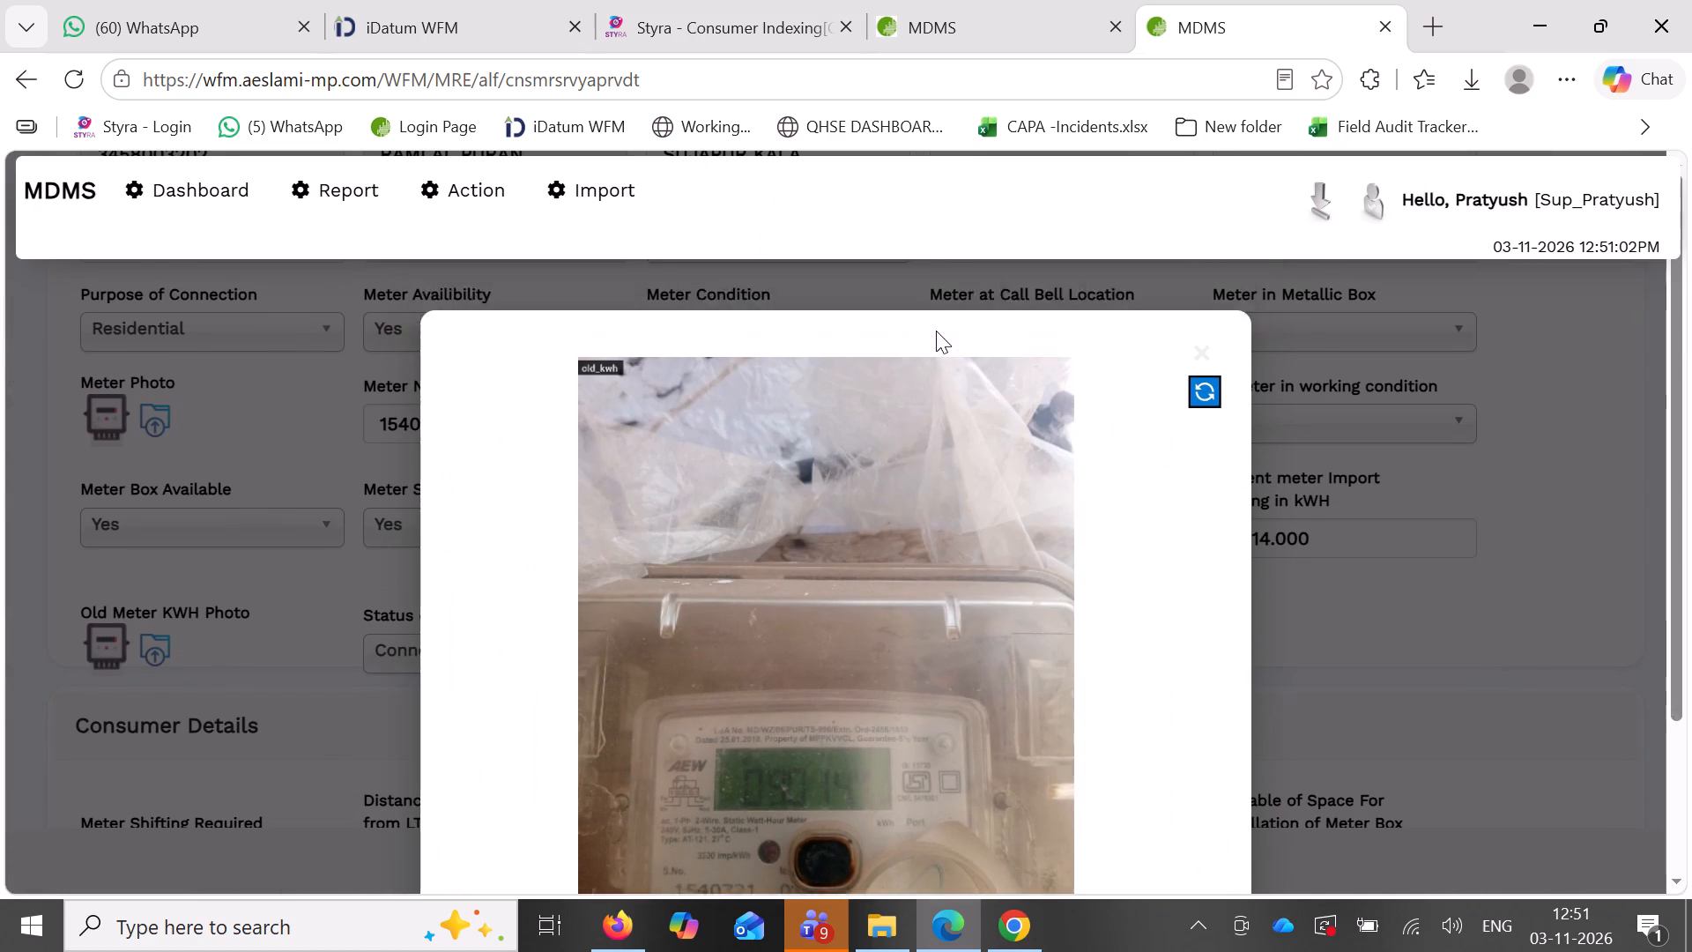
click(1195, 313)
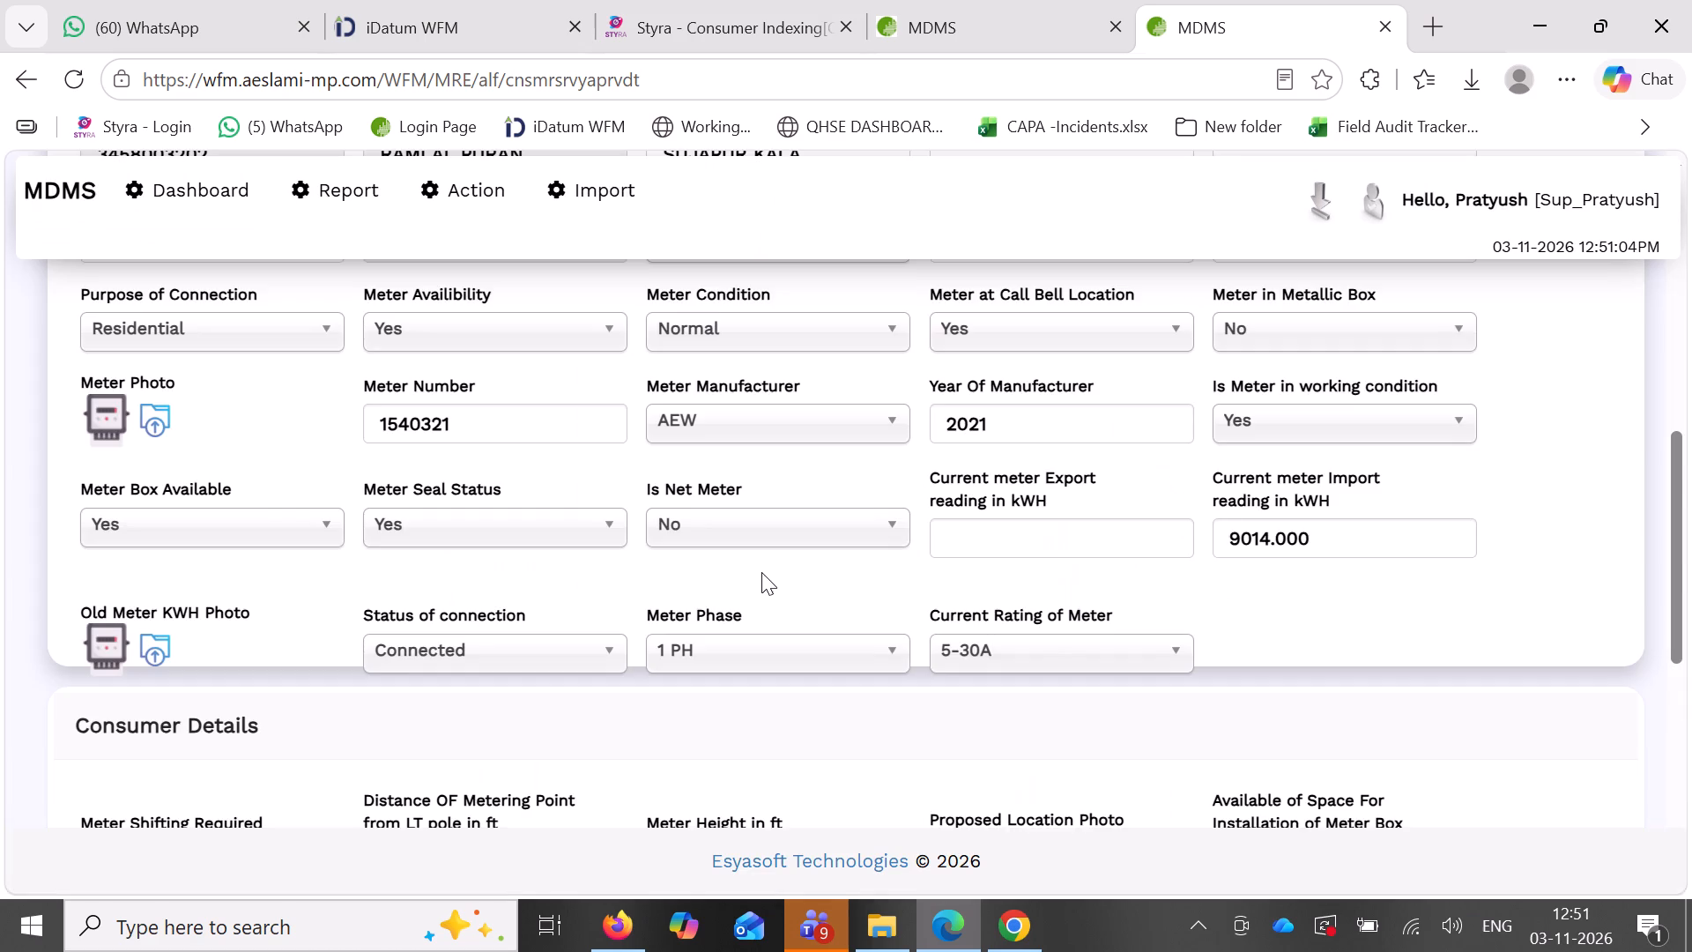
Approve the open AEW meter survey with the remark "ok".
scroll(761, 572, down, 4)
click(793, 689)
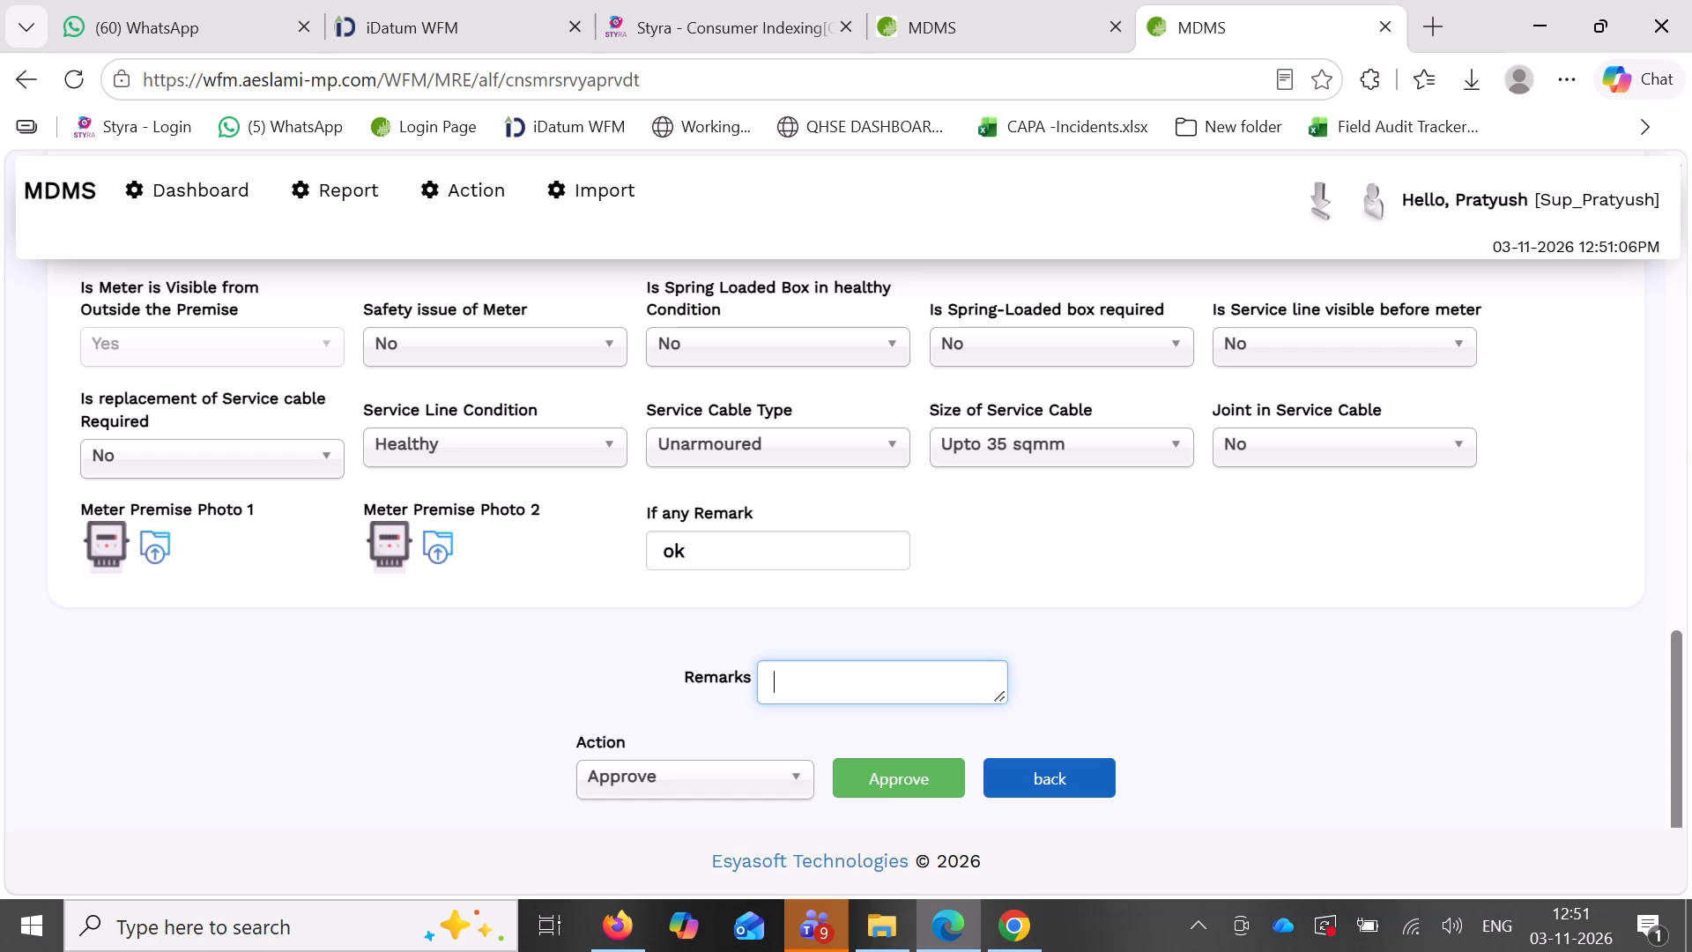
text(ok)
key(Tab)
key(Tab)
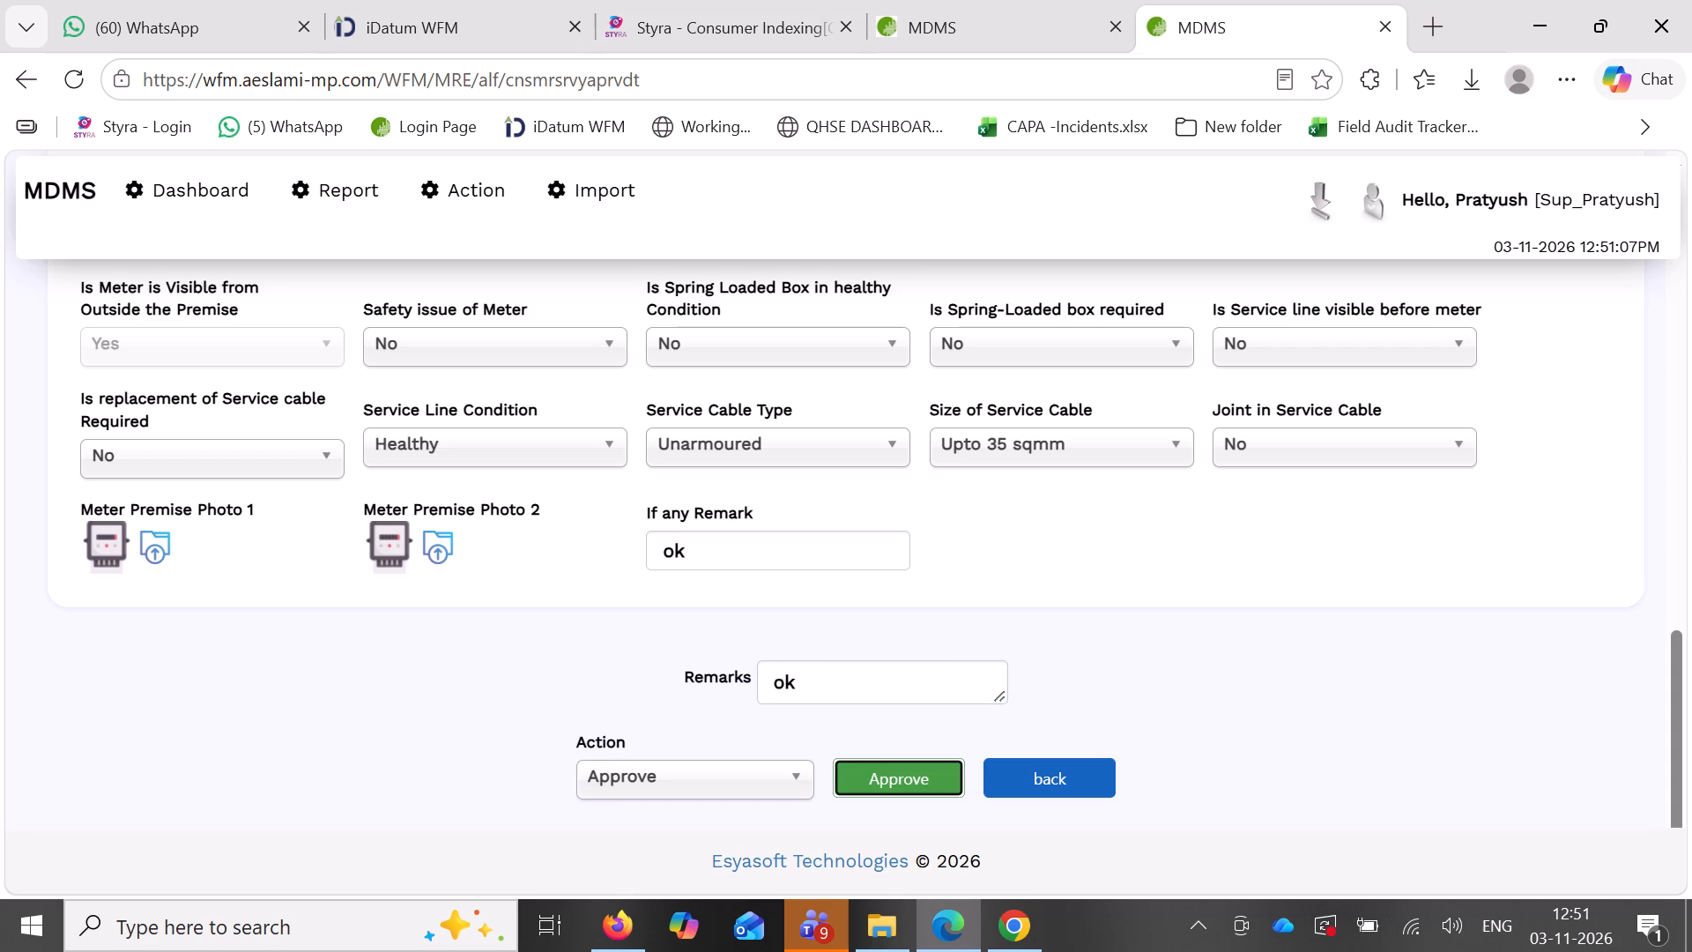
key(Return)
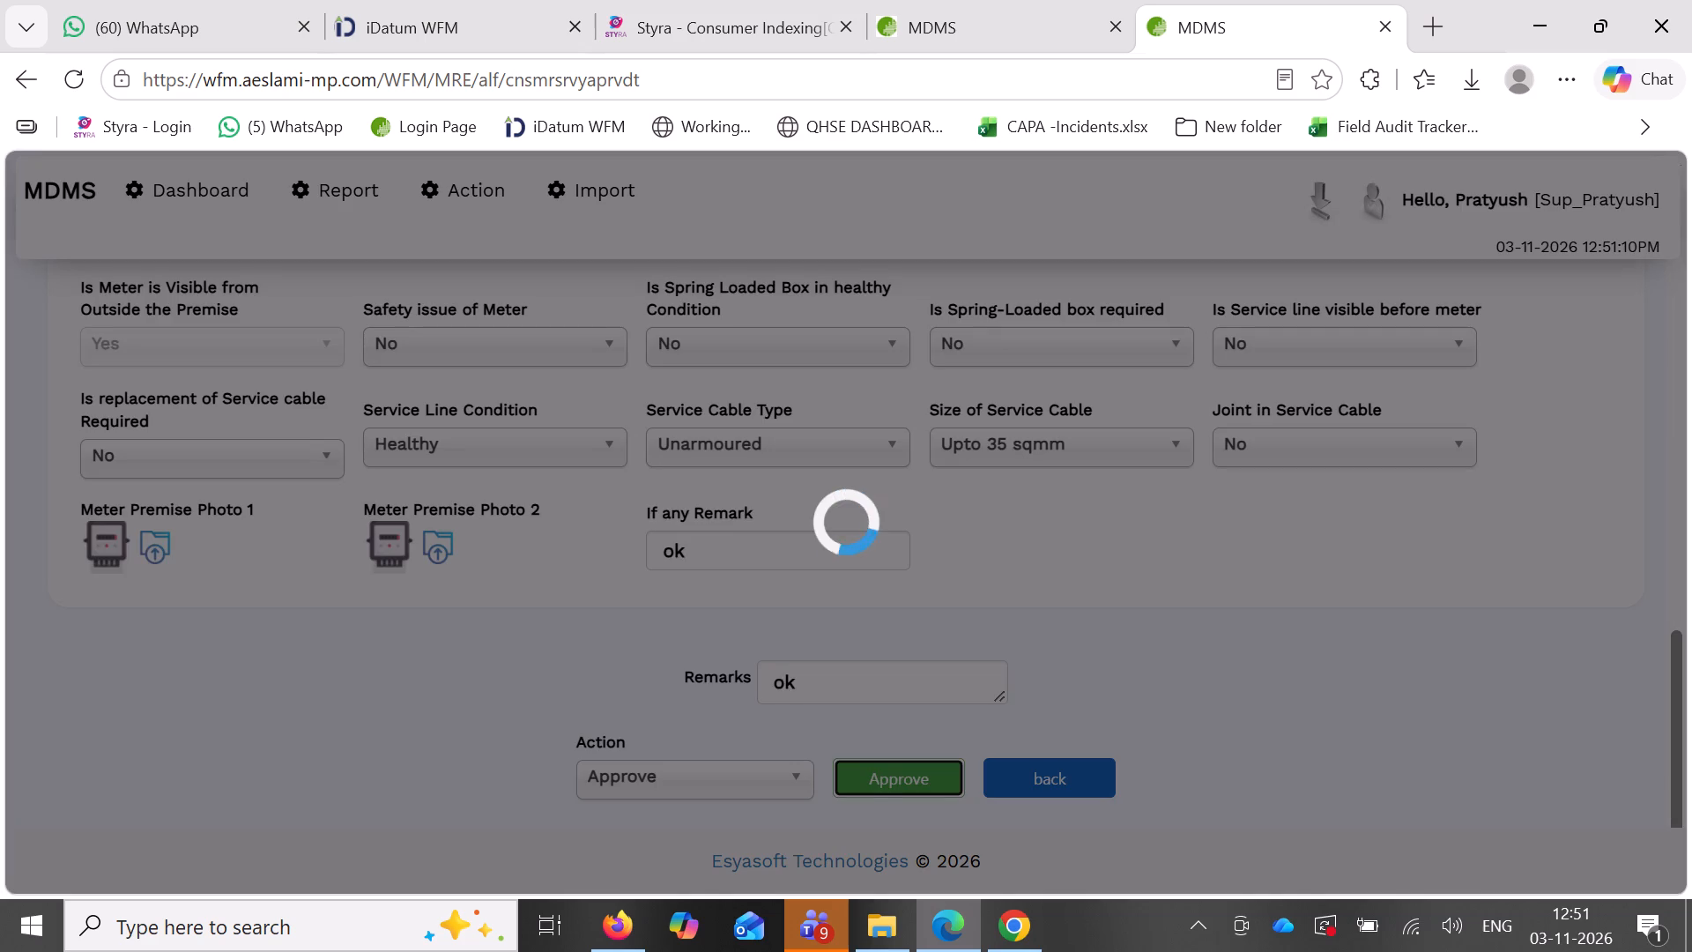
key(Return)
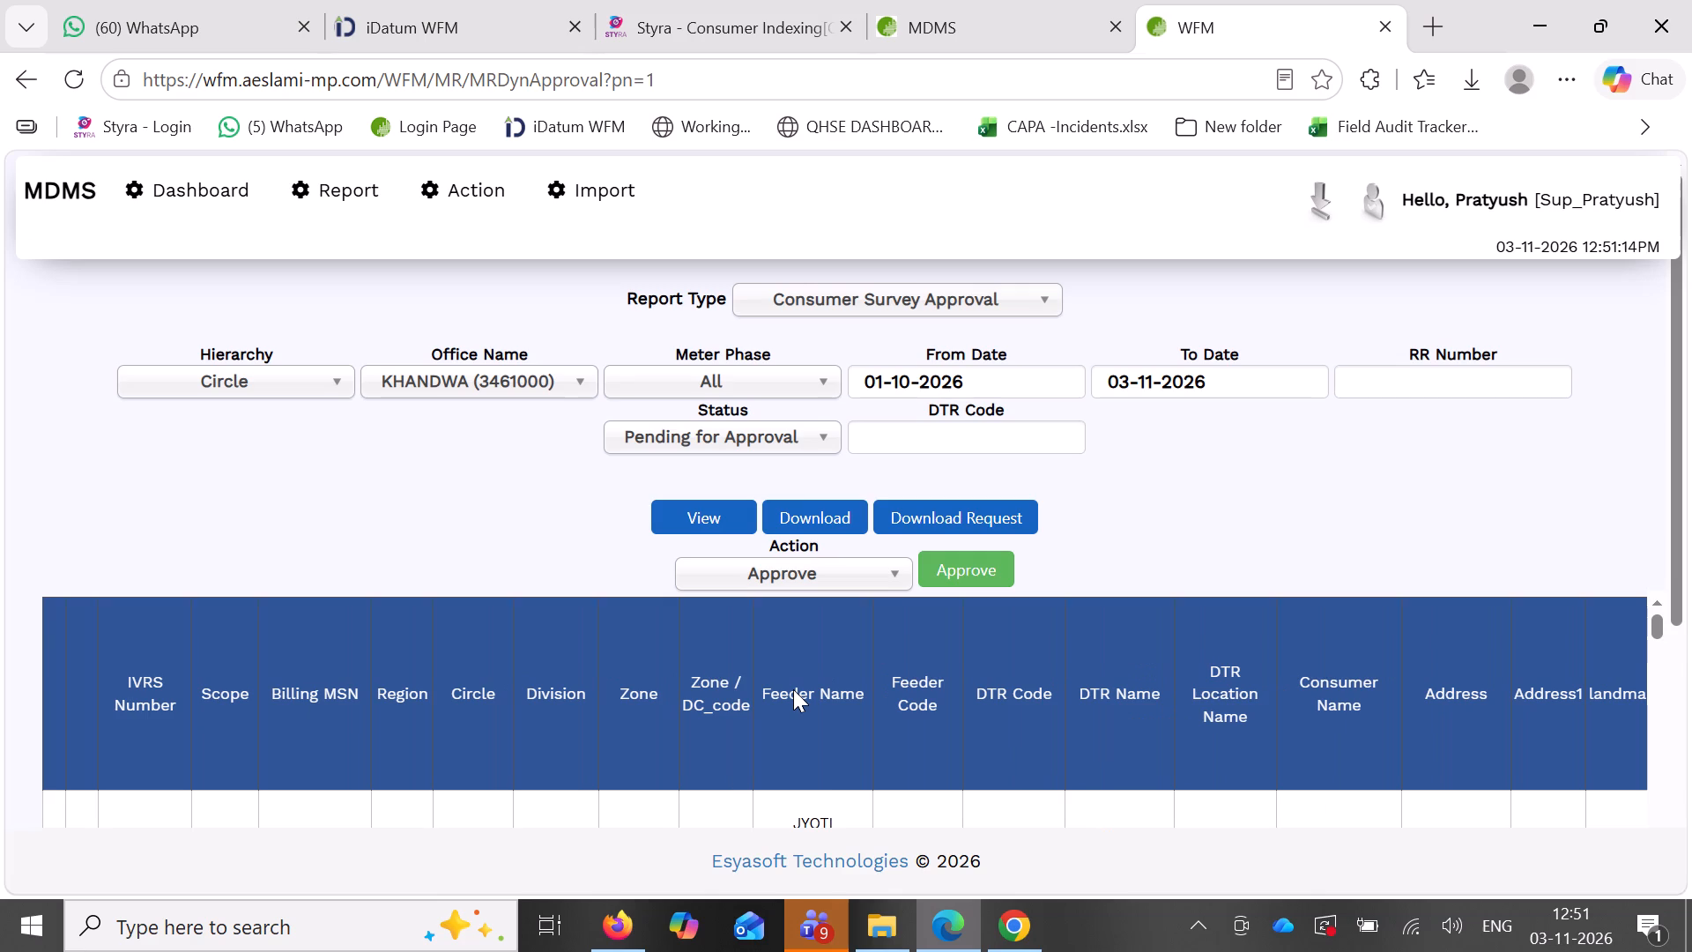
Open the next pending survey at the top of the list and examine its Old Meter KWH Photo for a readable display.
scroll(384, 440, down, 2)
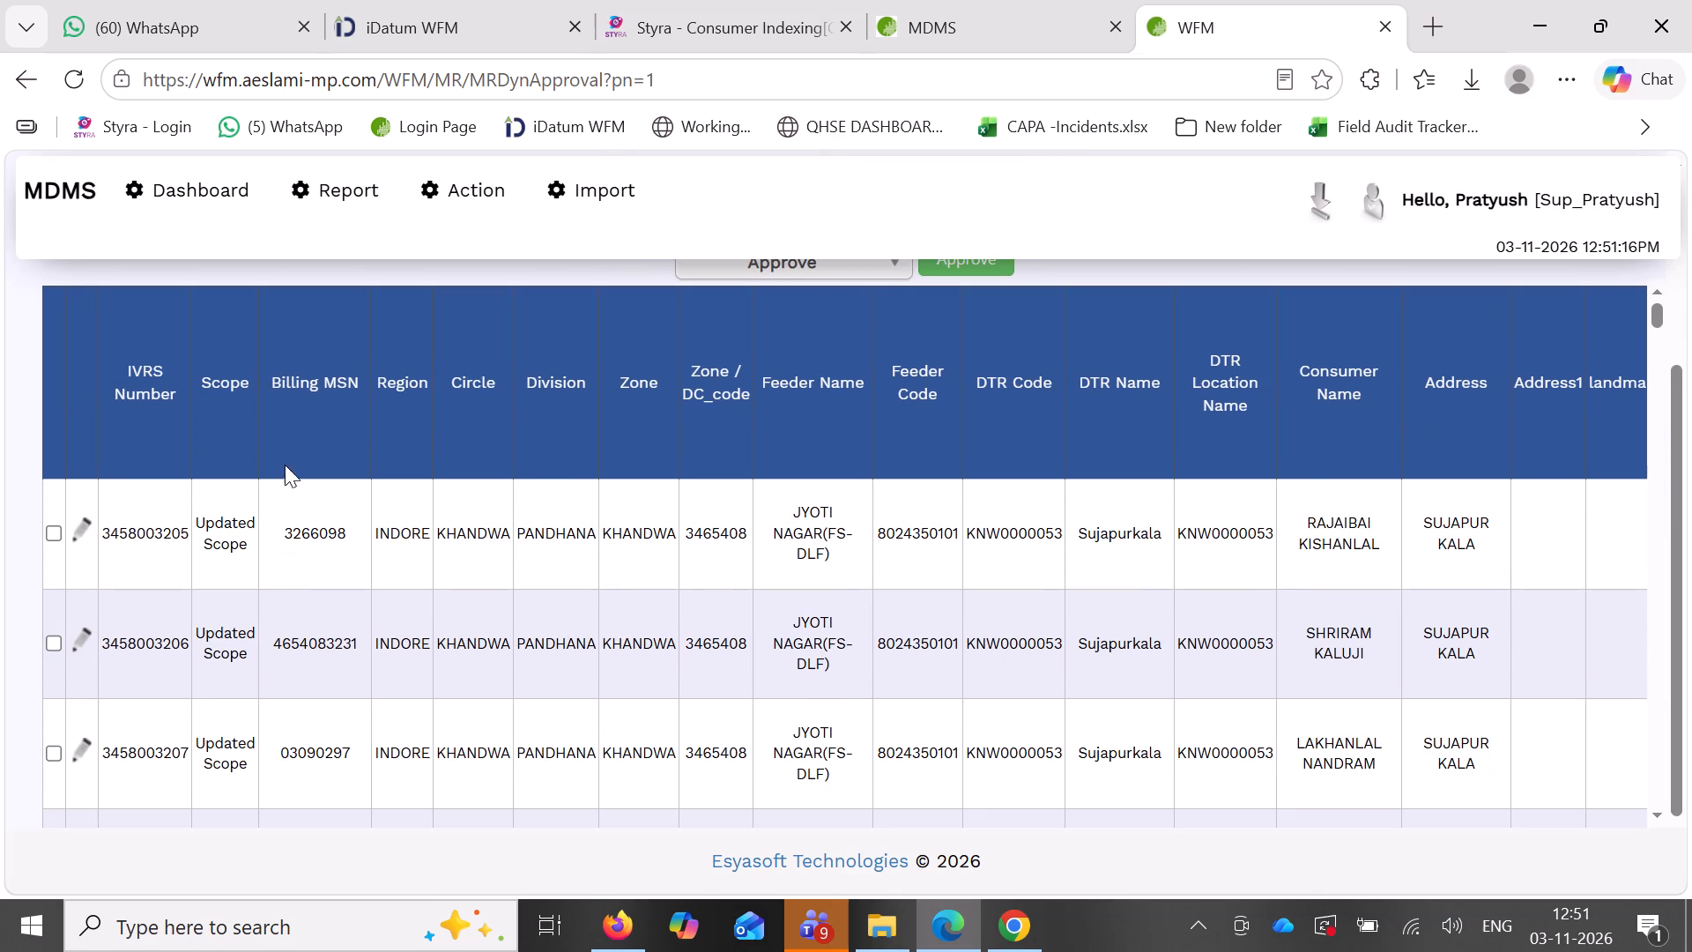
click(68, 539)
click(93, 530)
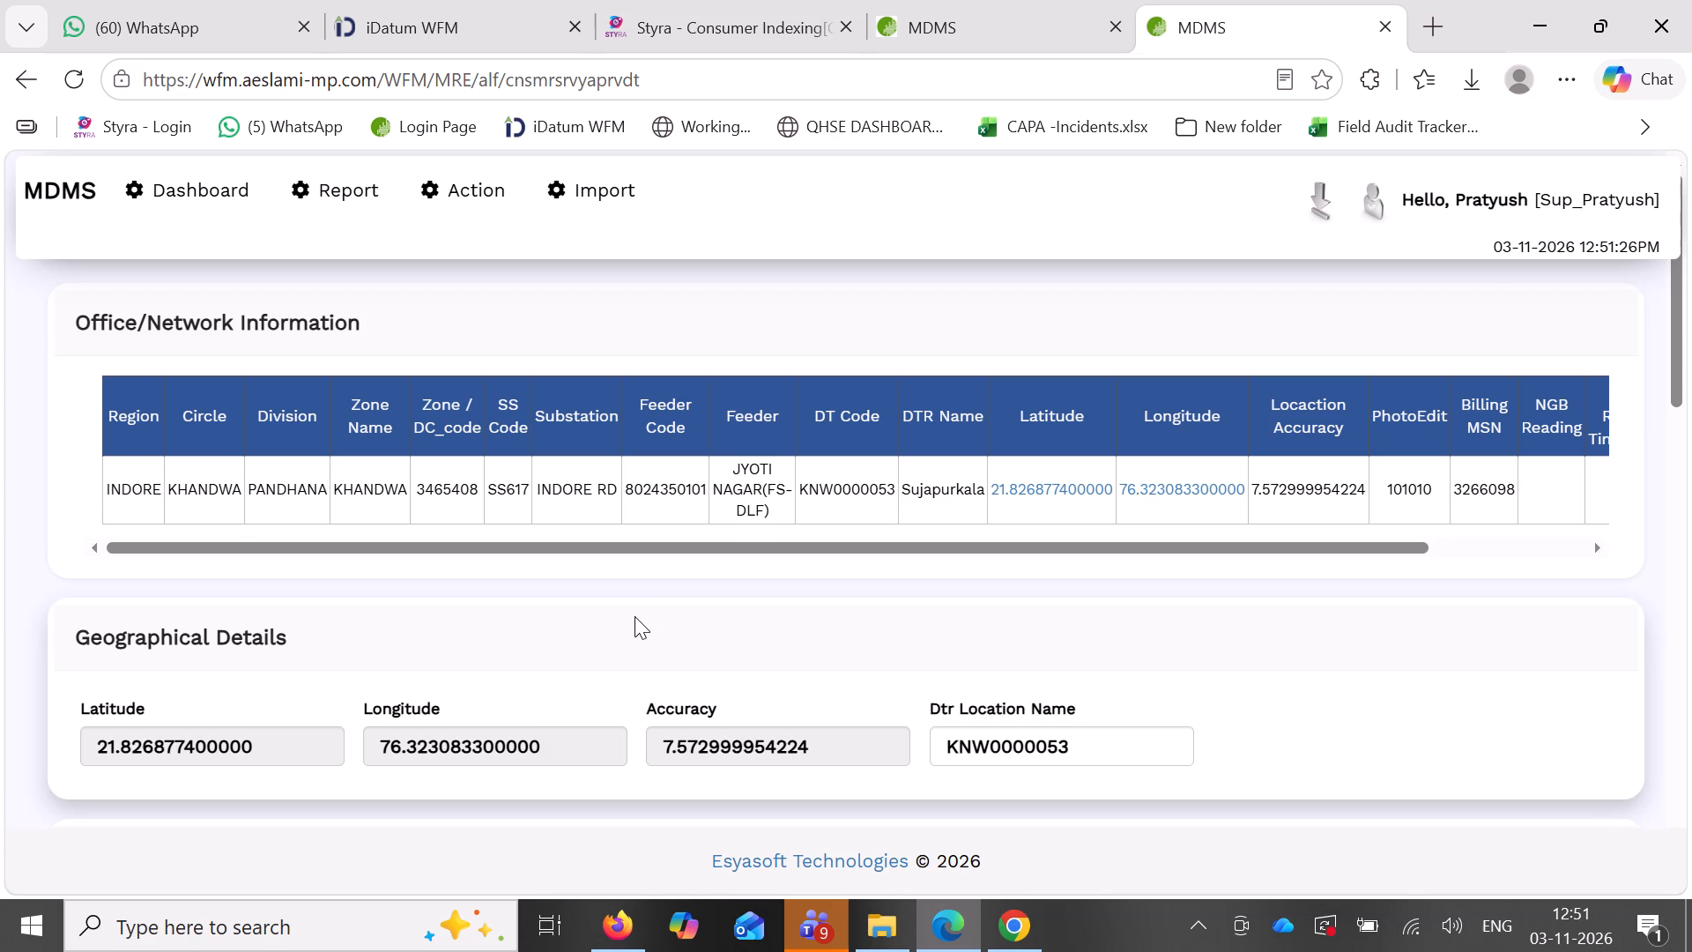
scroll(634, 616, down, 3)
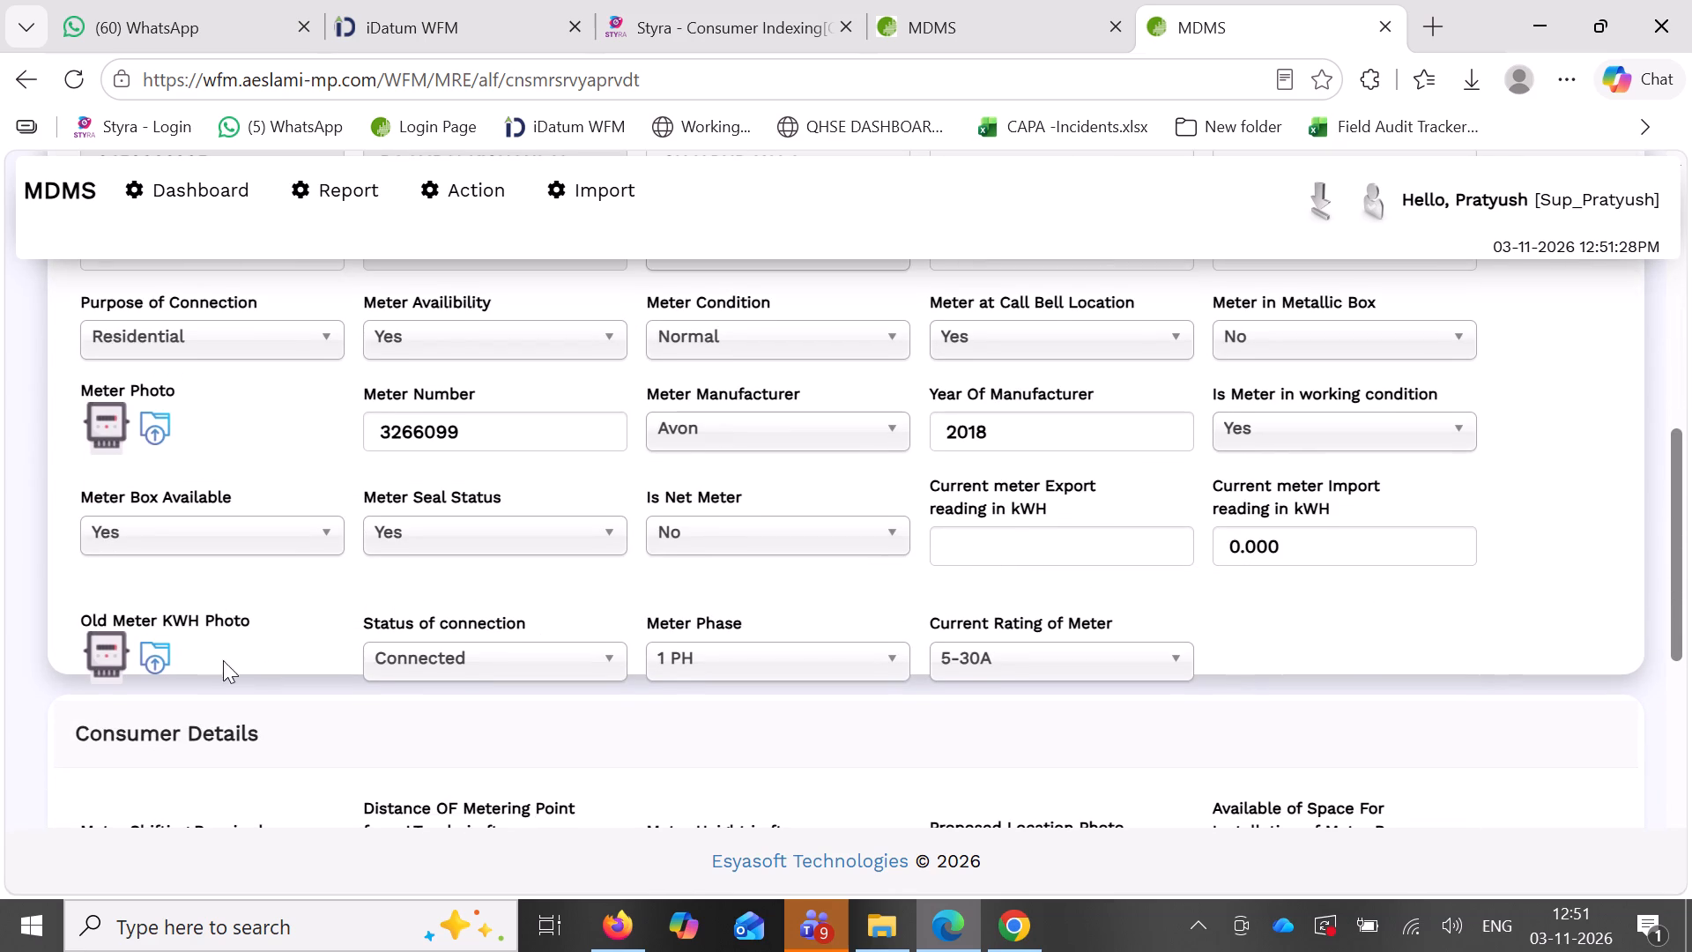
click(120, 647)
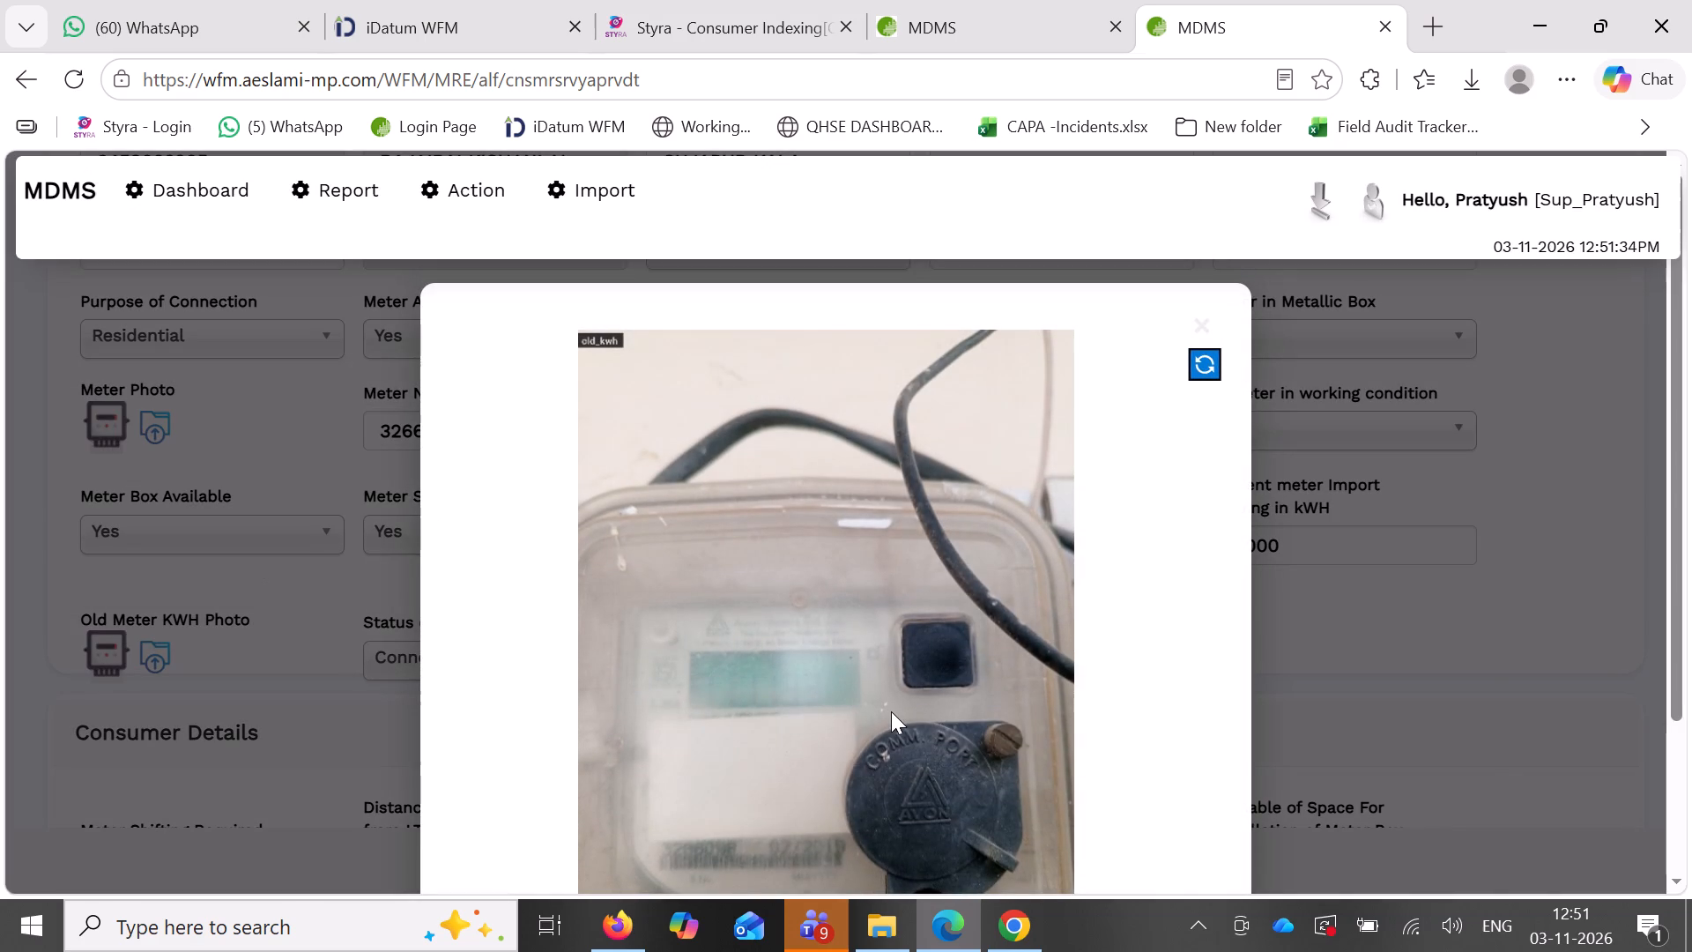
scroll(891, 711, down, 3)
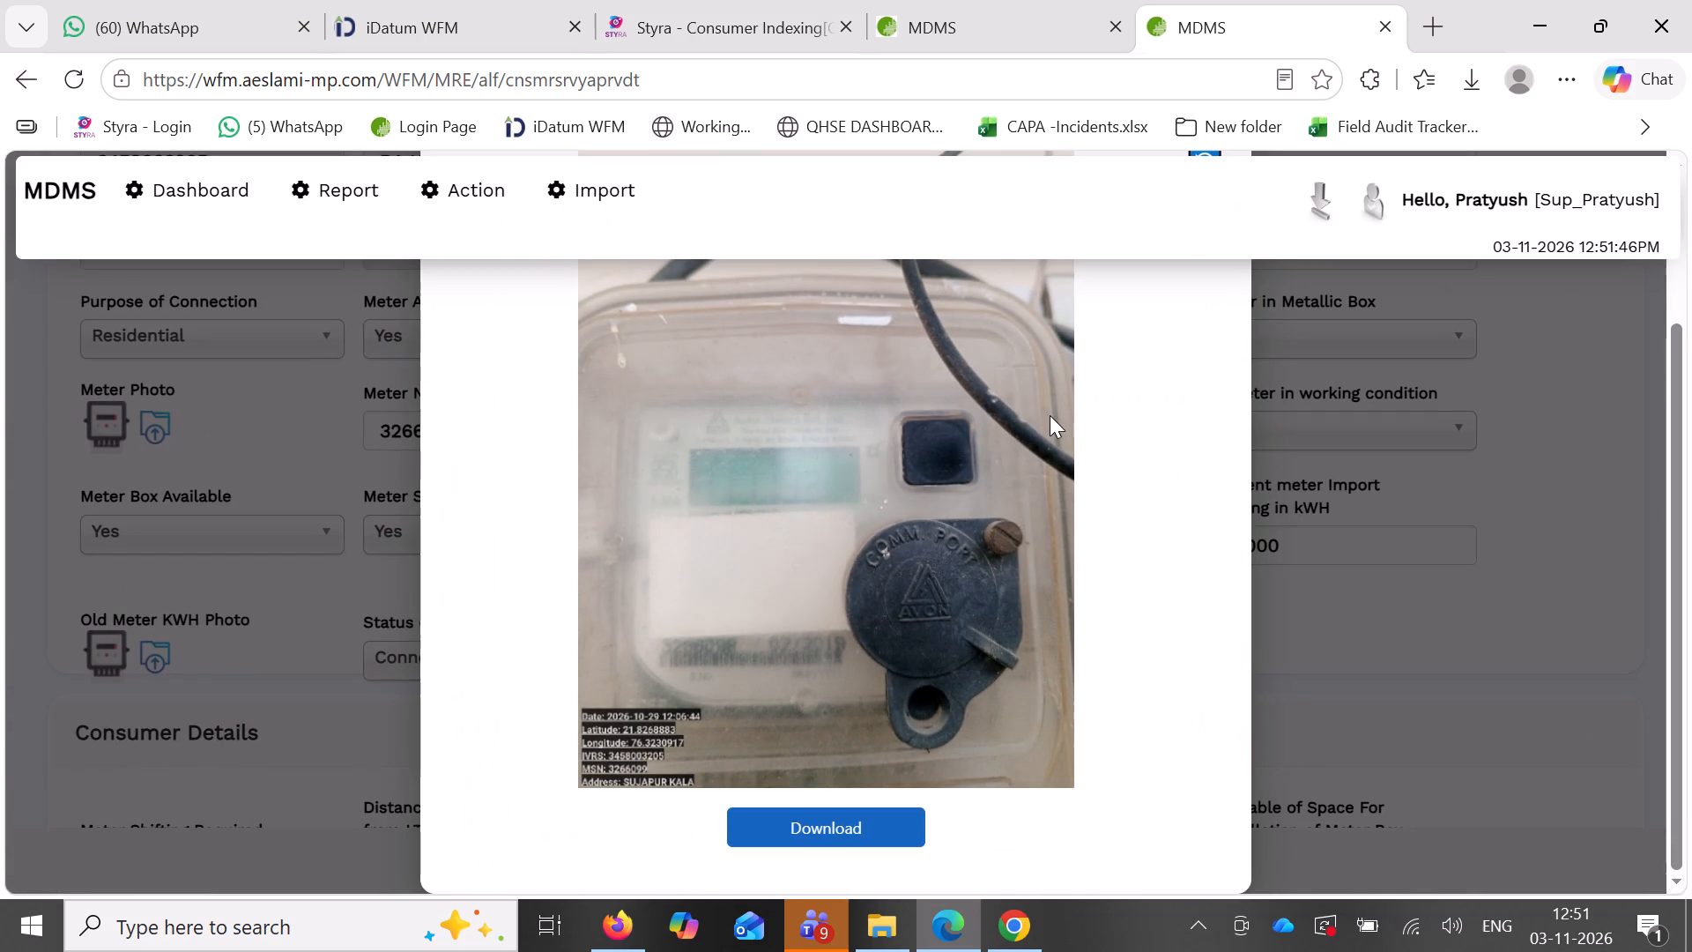
scroll(1050, 415, up, 1)
click(1198, 315)
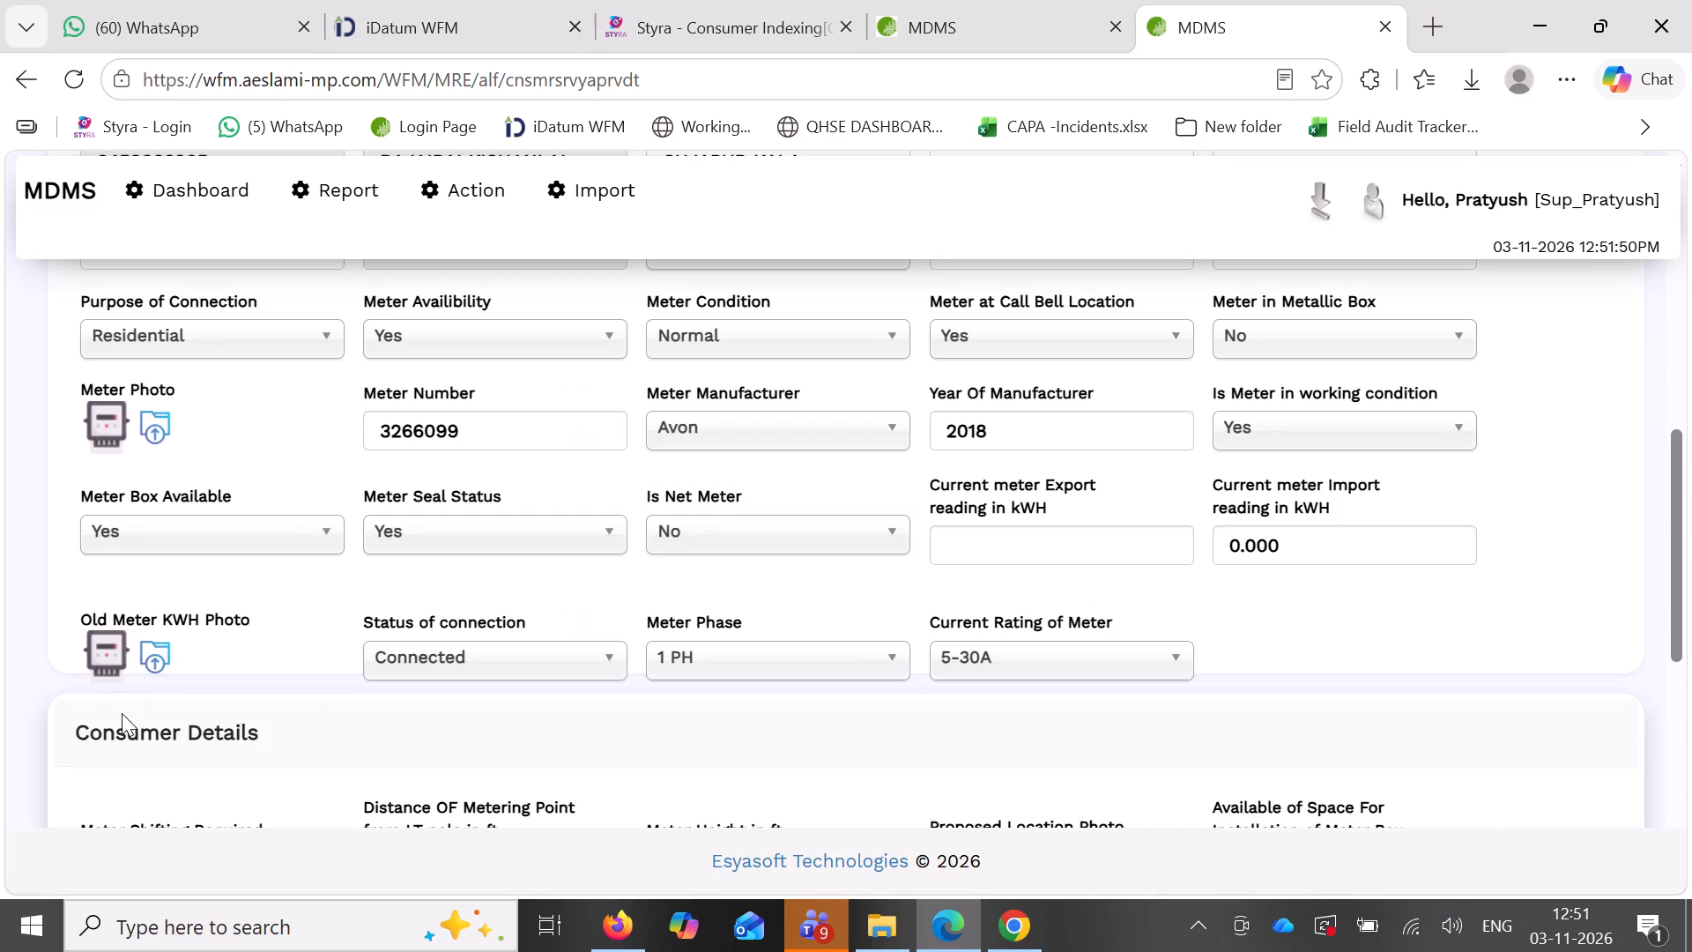
Approve the open Avon meter survey with the remark "Dusty Old Meter".
scroll(1000, 595, down, 3)
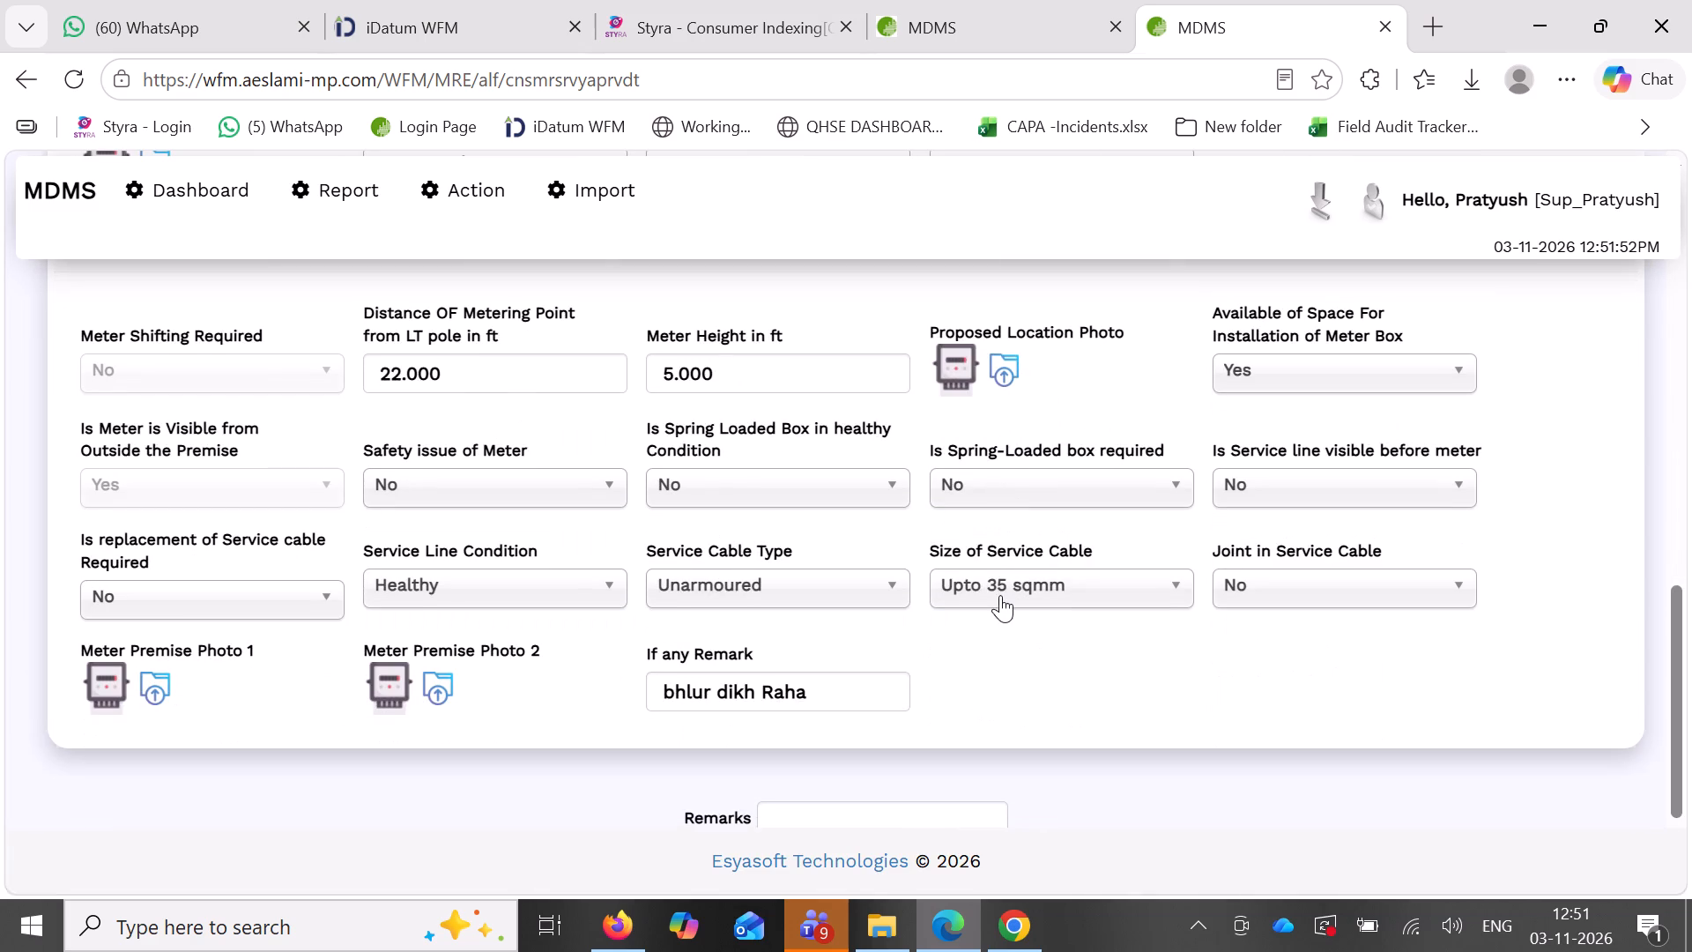
scroll(891, 512, down, 2)
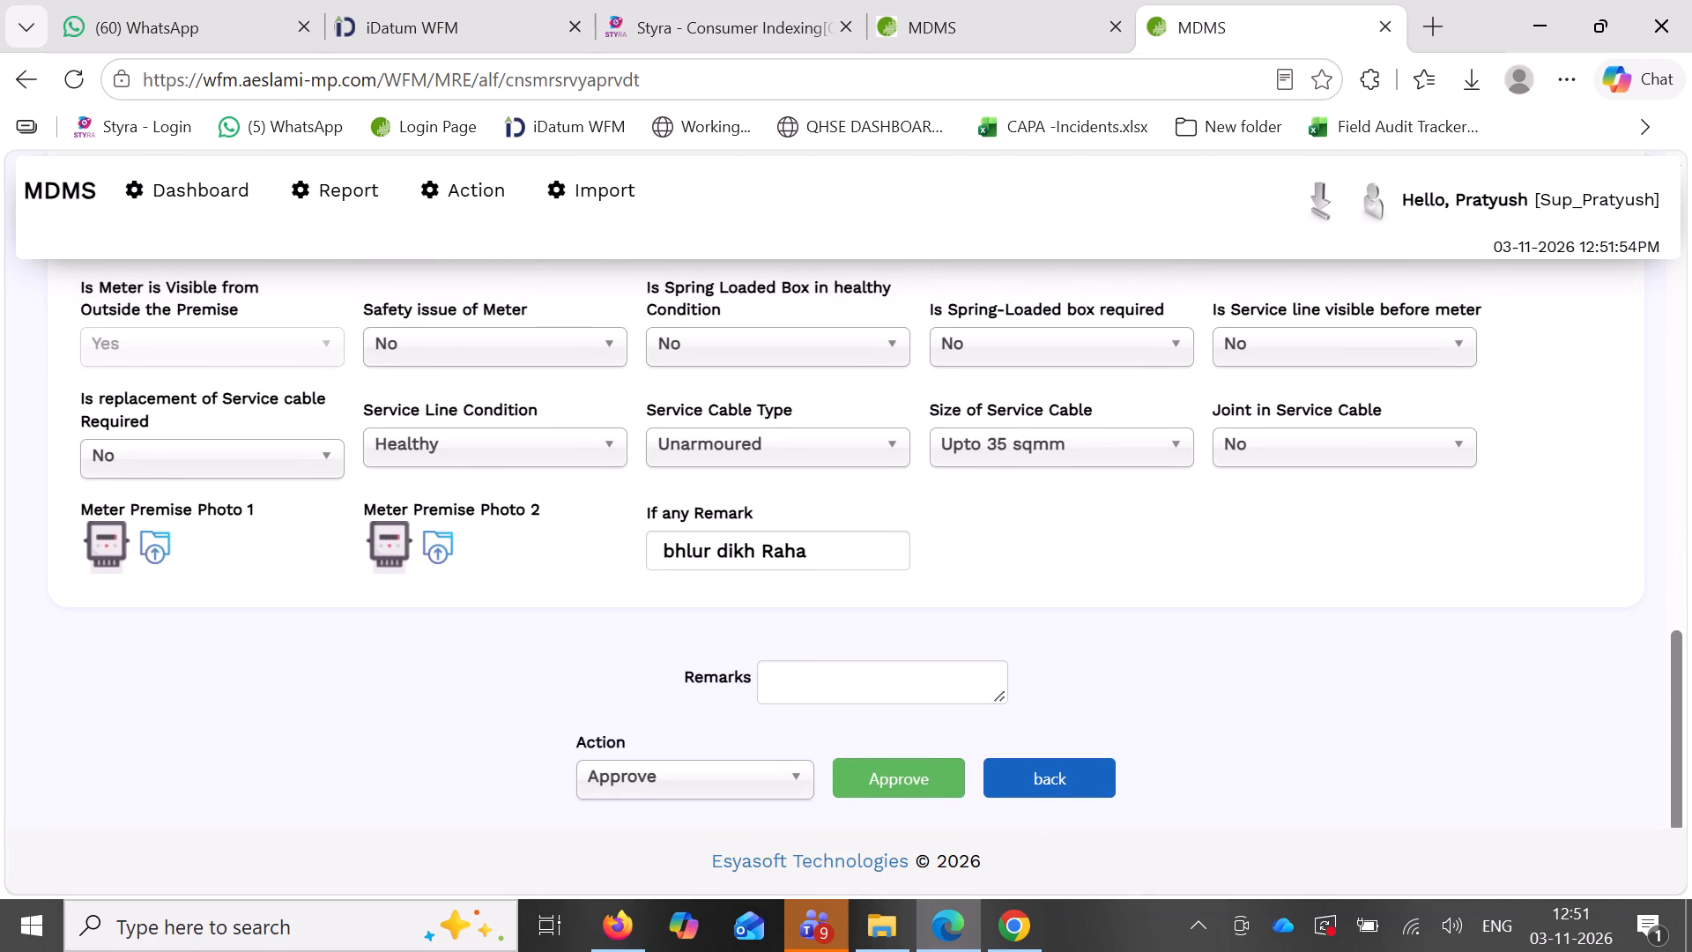
click(873, 673)
shift+click(873, 673)
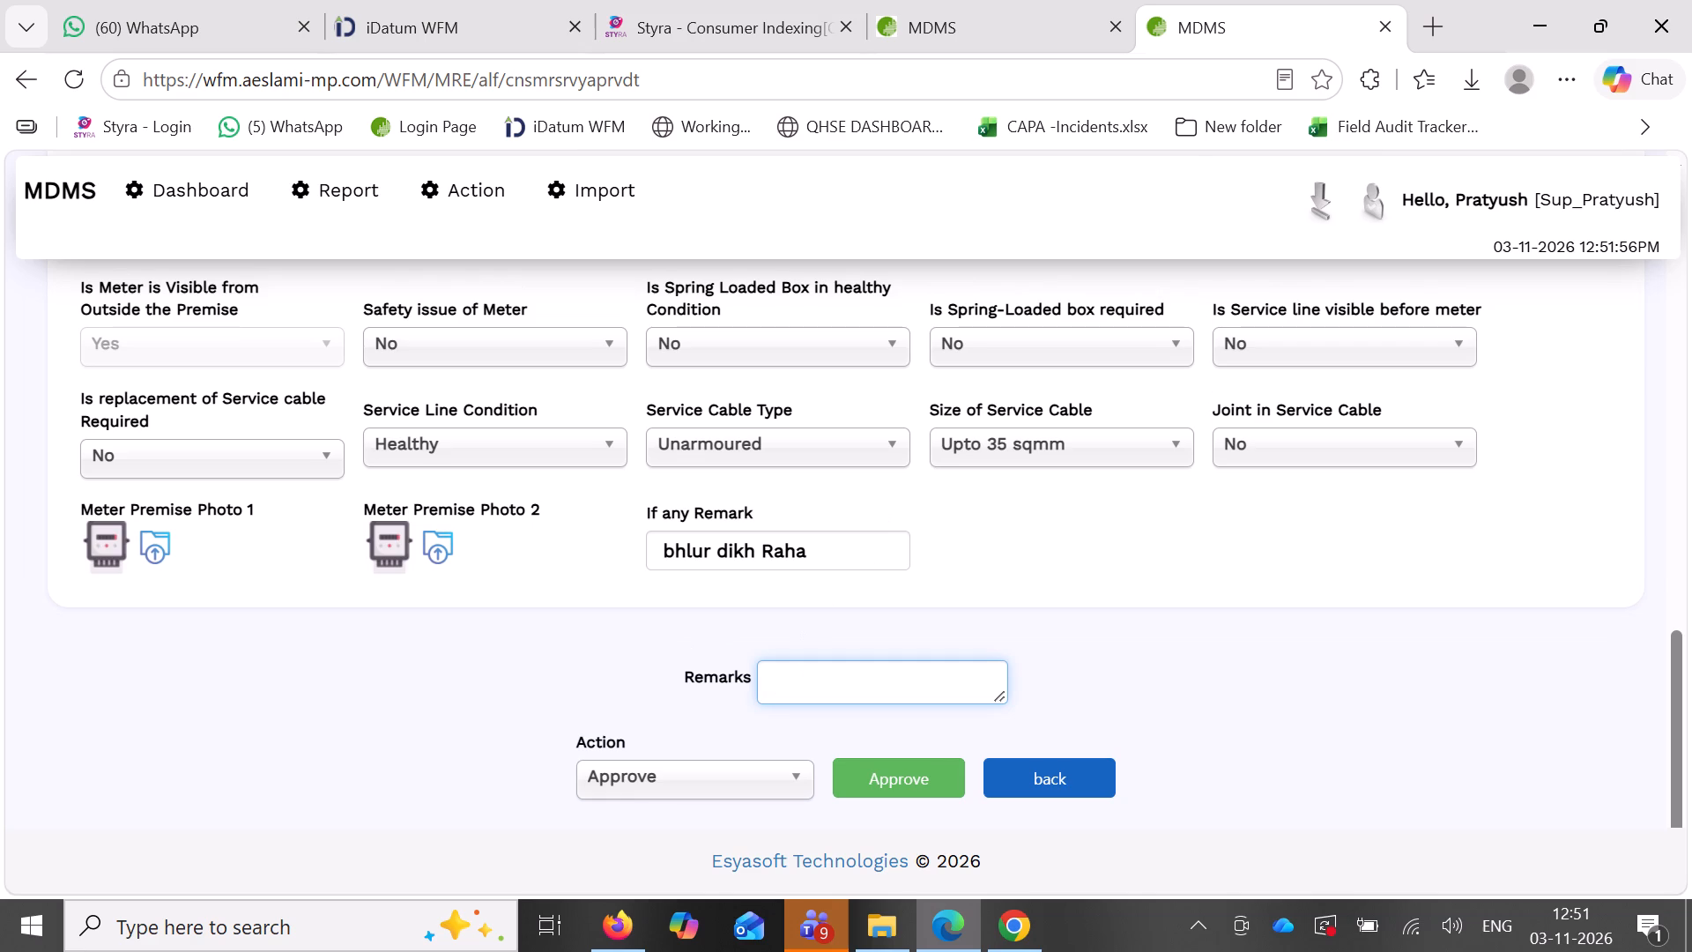
text(Dusty Old Meter)
key(Tab)
key(Tab)
key(Return)
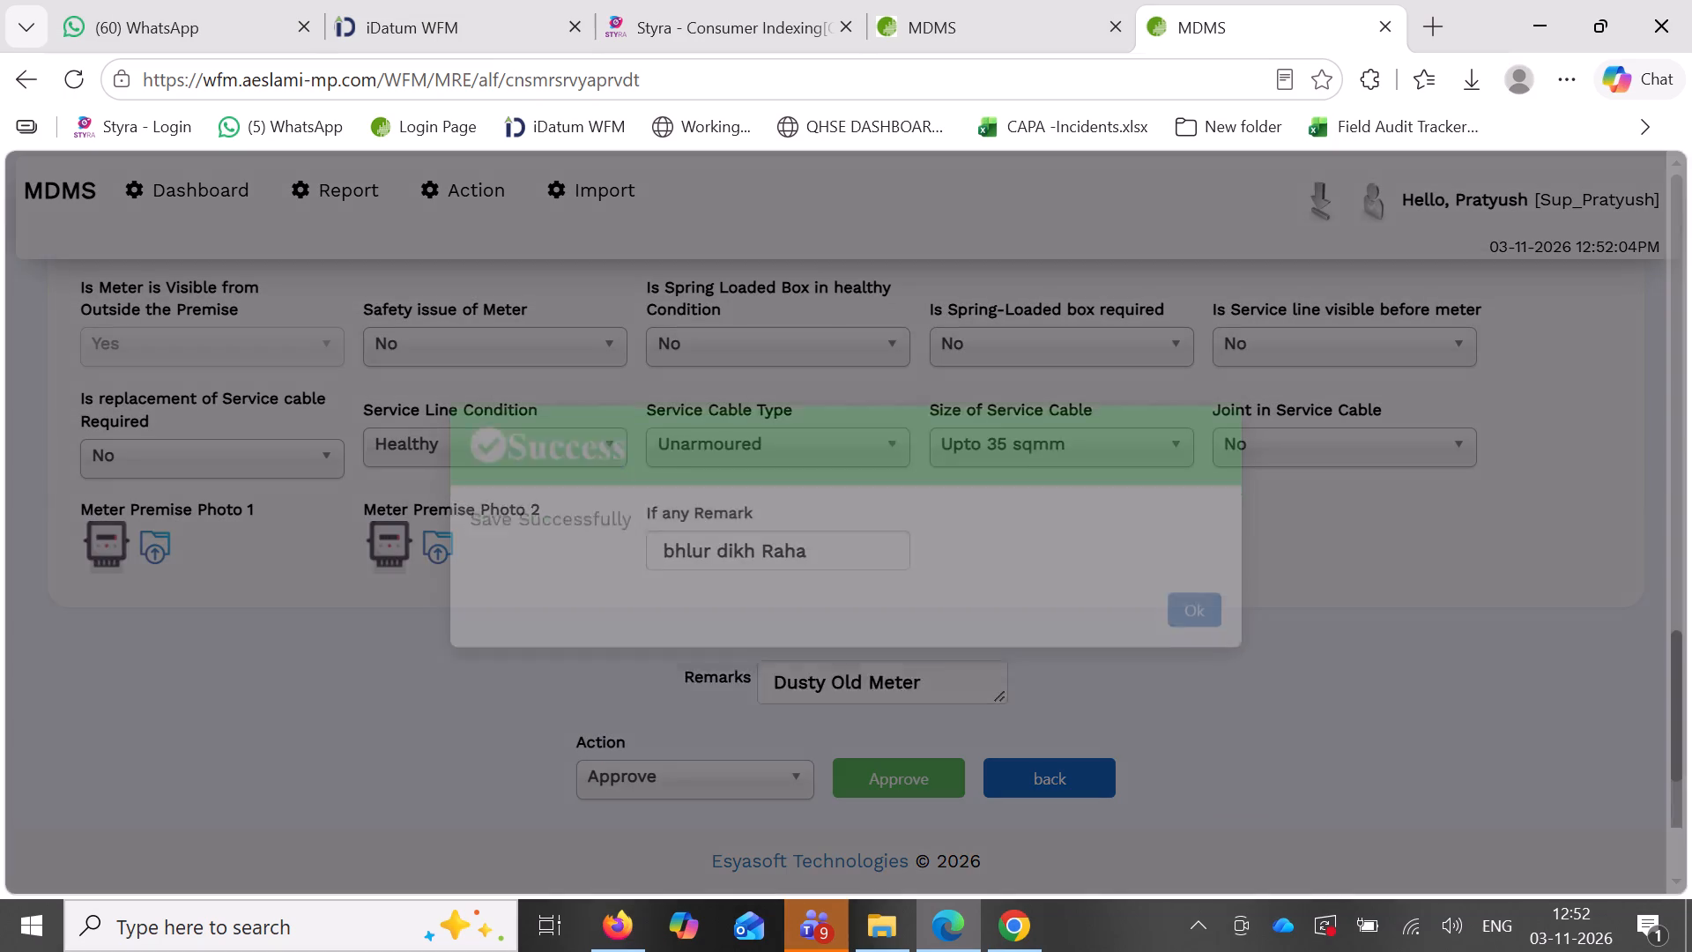
key(Return)
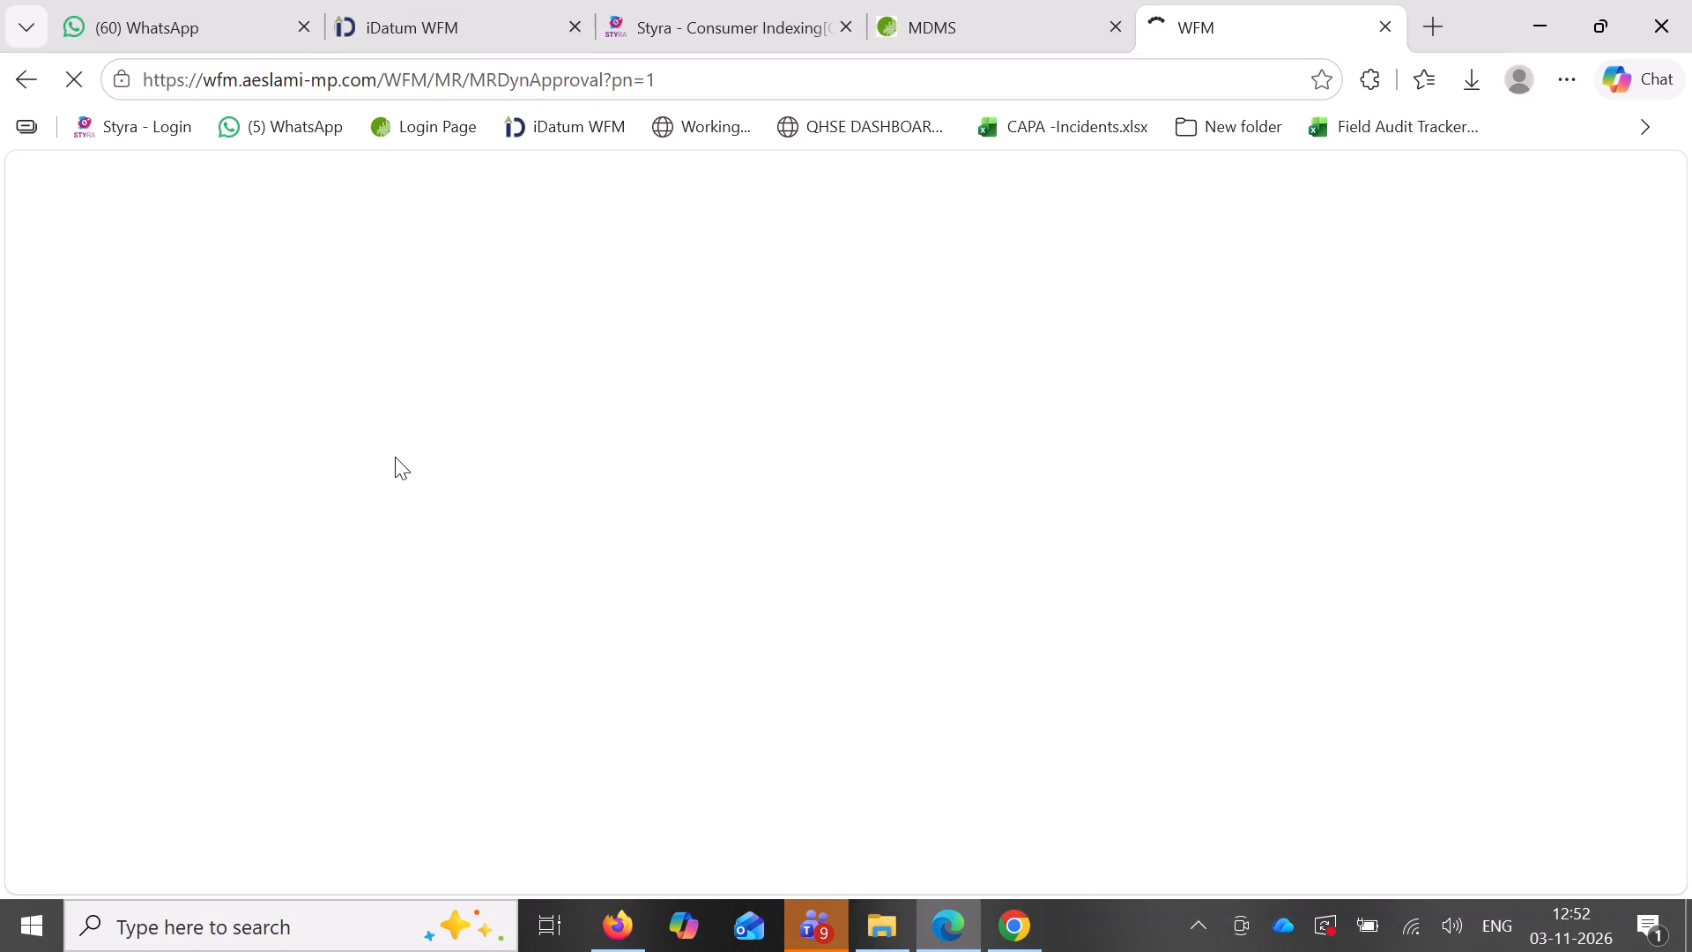
Open the survey now first in the pending list and check its Old Meter KWH Photo against the entered meter details.
scroll(395, 457, down, 2)
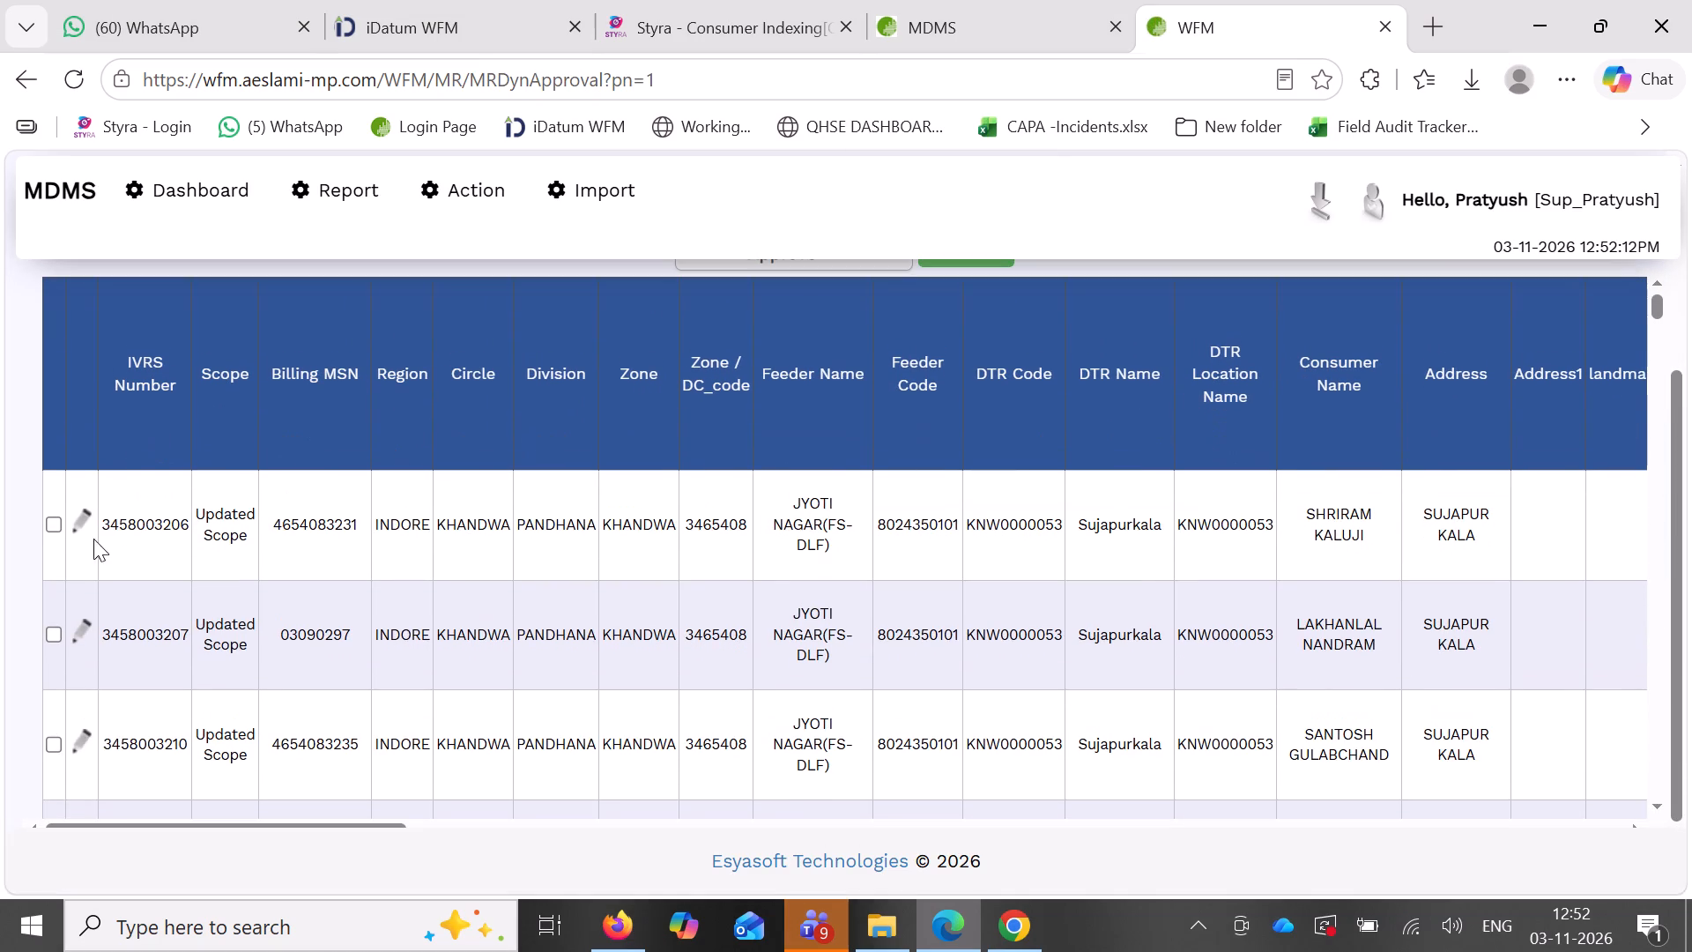
click(73, 530)
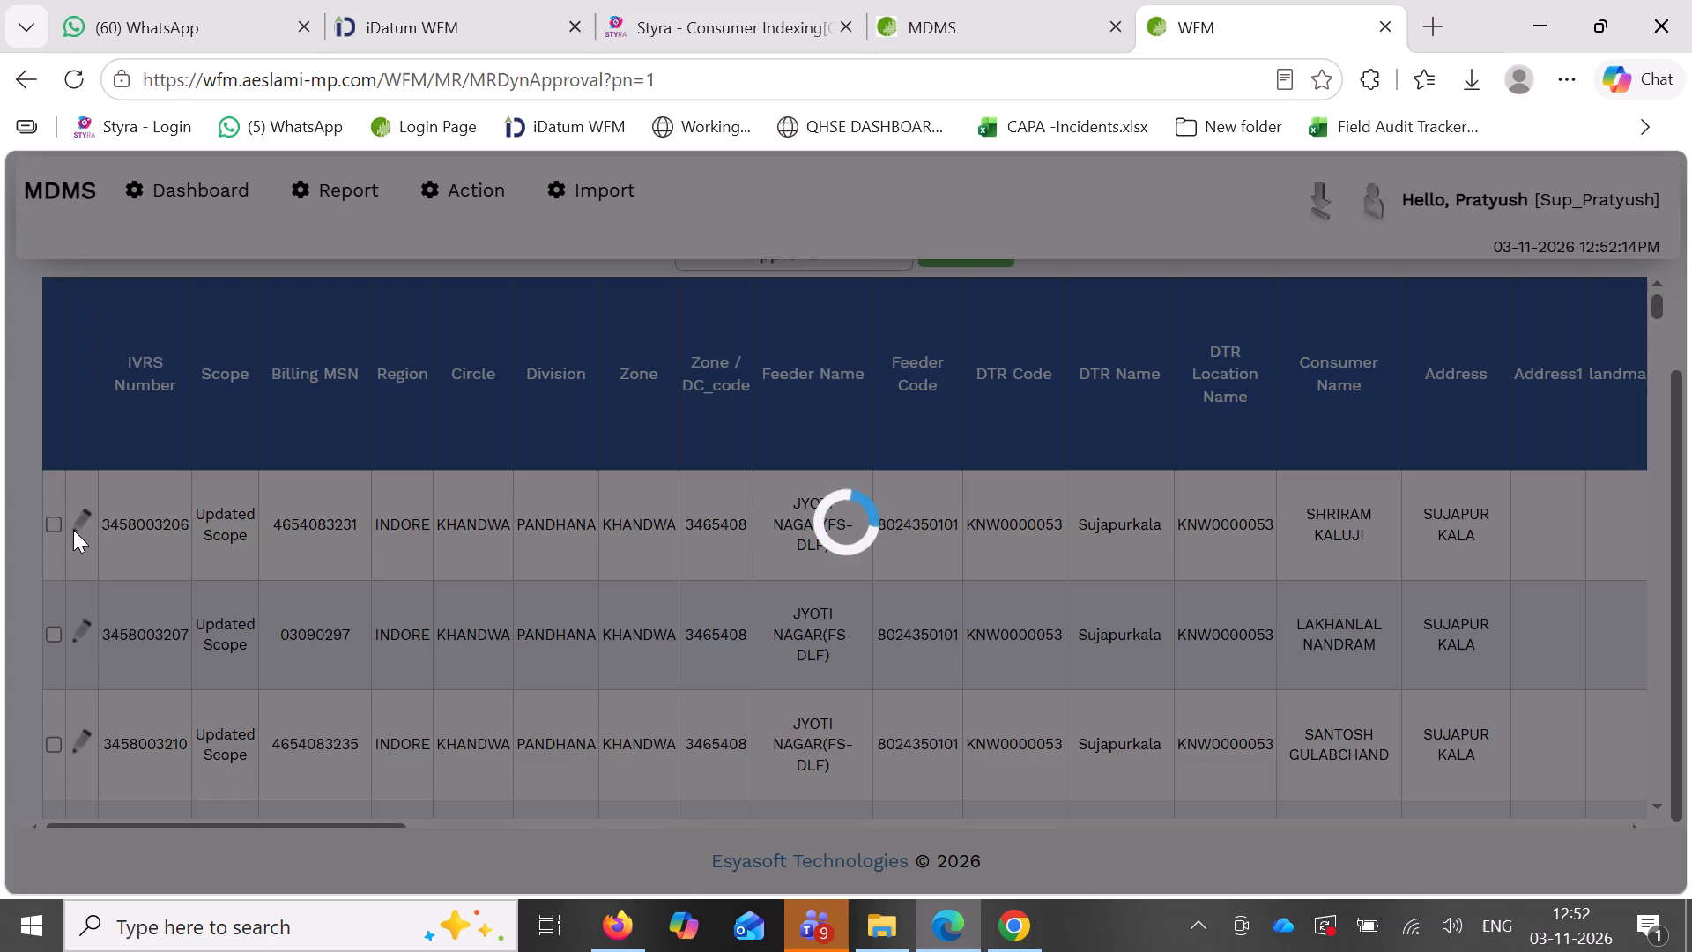
scroll(597, 706, down, 4)
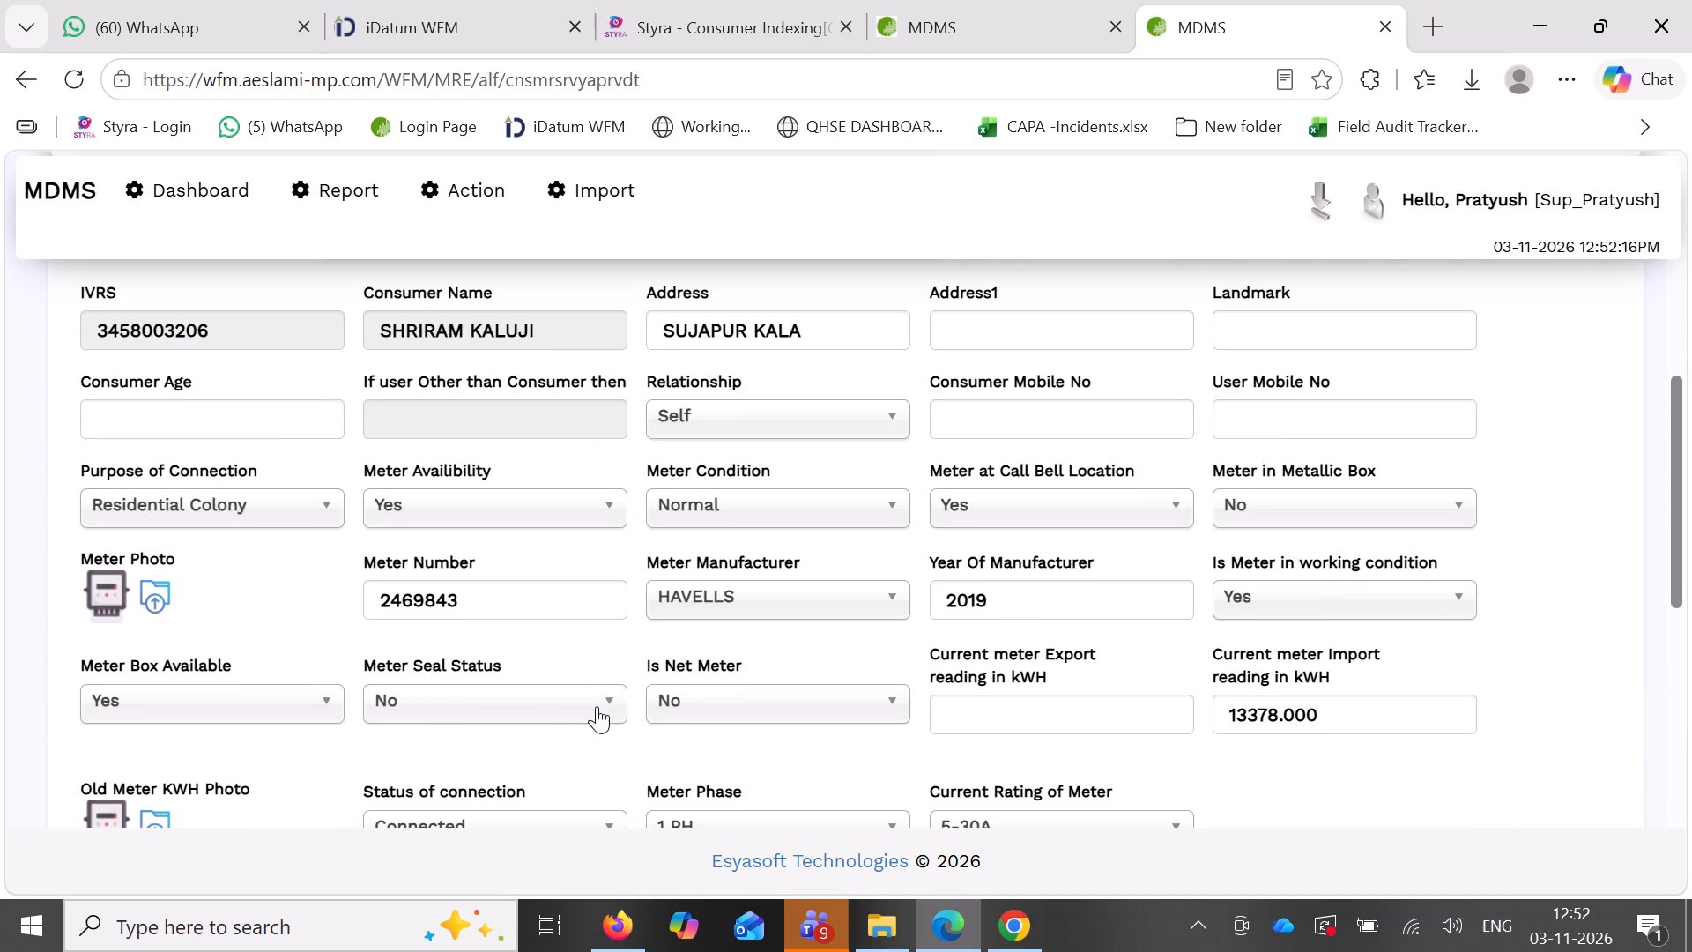
click(117, 806)
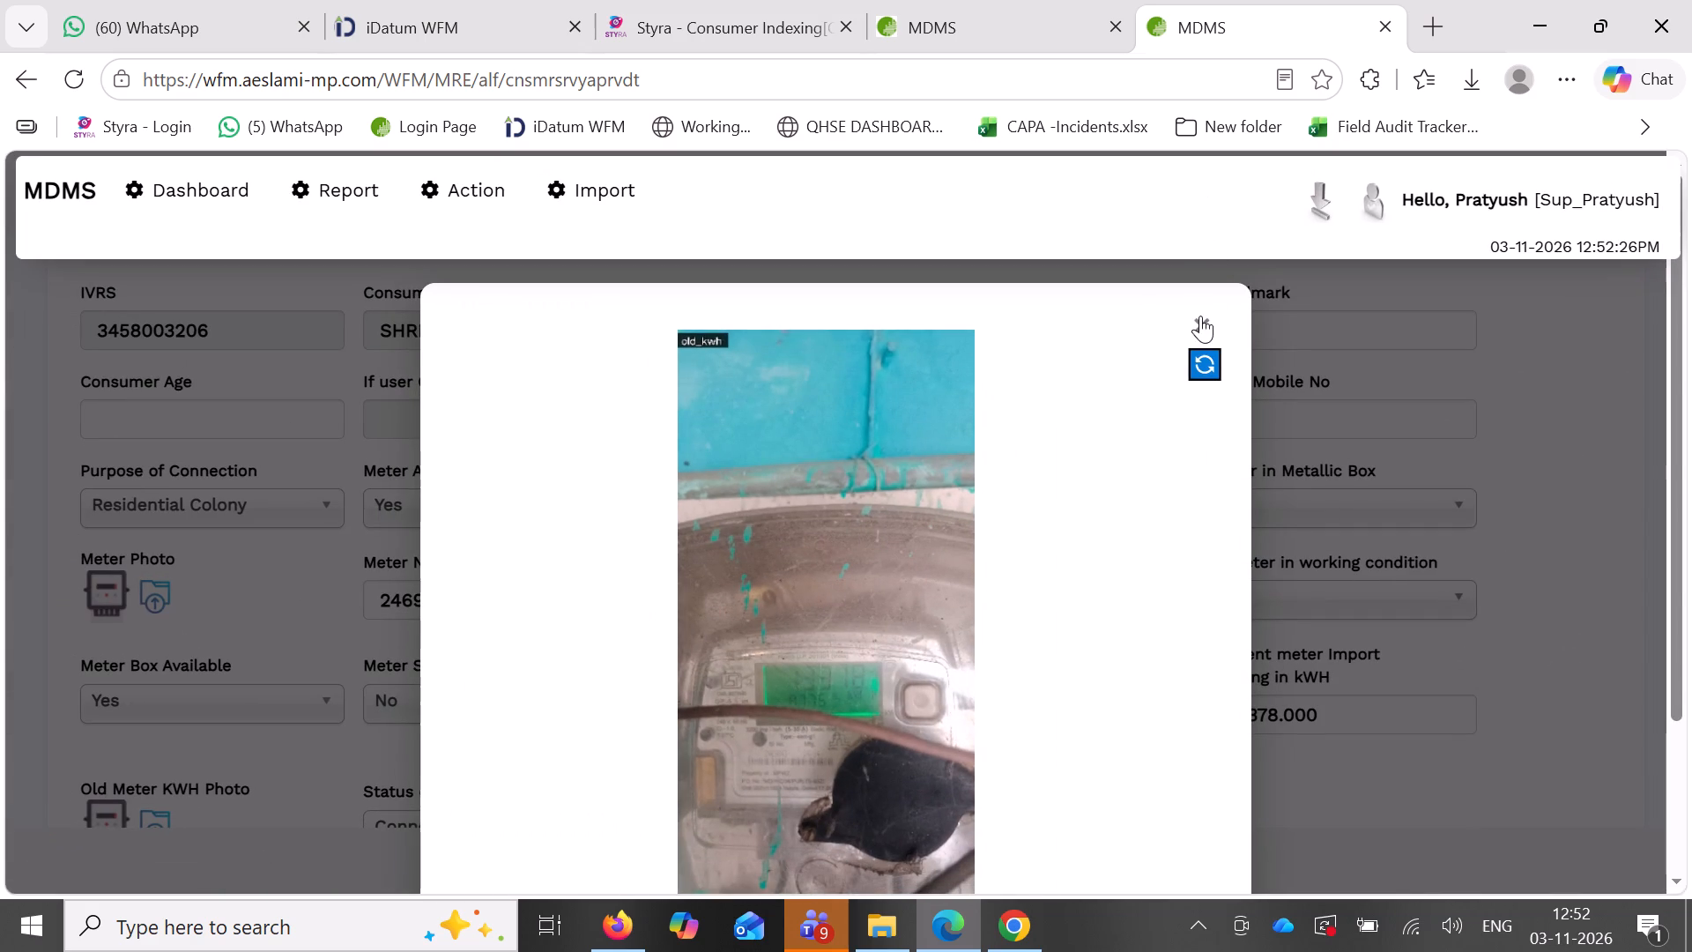
click(1200, 316)
Approve the open HAVELLS meter survey with the remark "ok".
scroll(916, 680, down, 5)
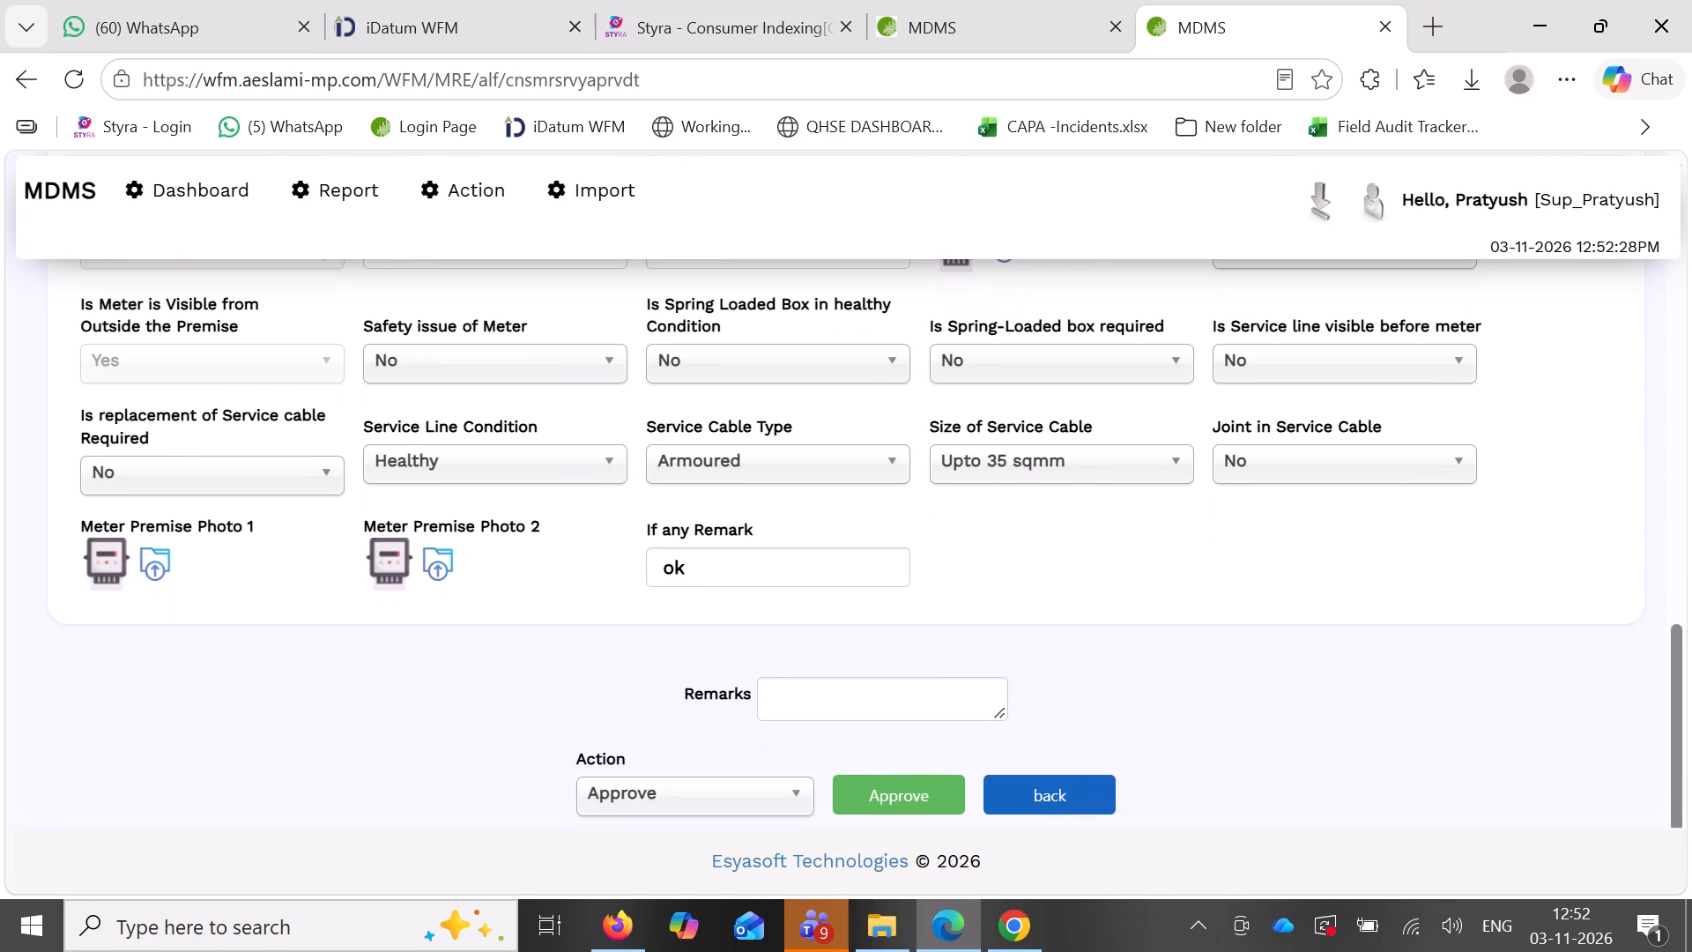
click(802, 691)
text(ok)
key(Tab)
key(Tab)
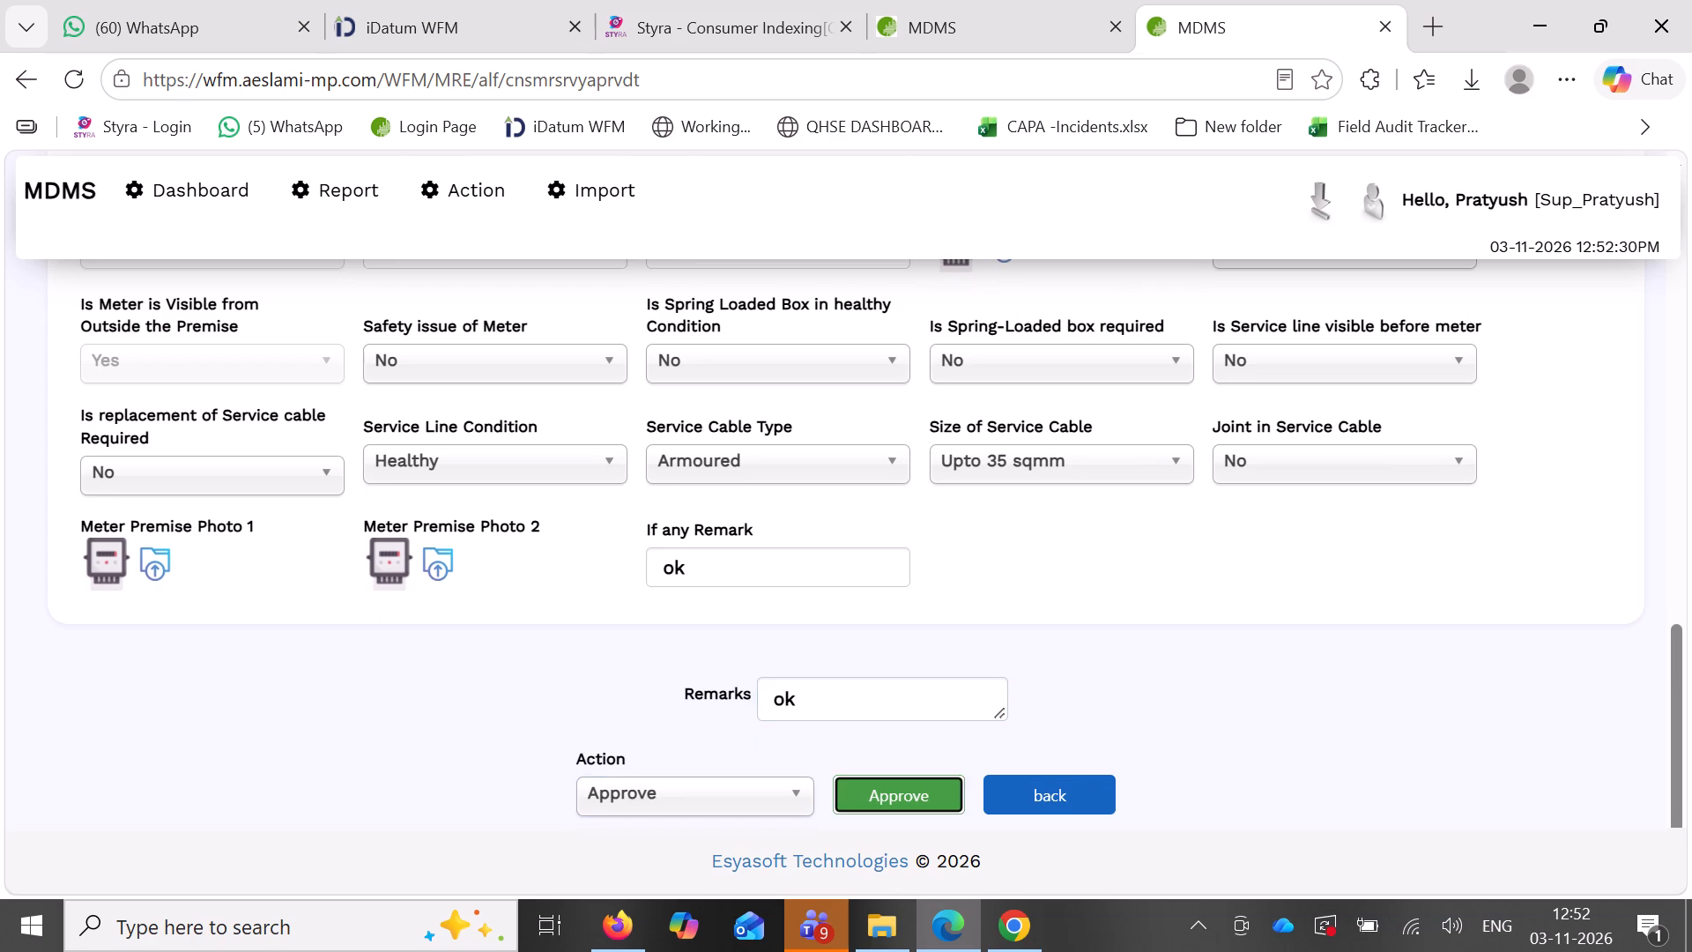
key(Return)
key(Return)
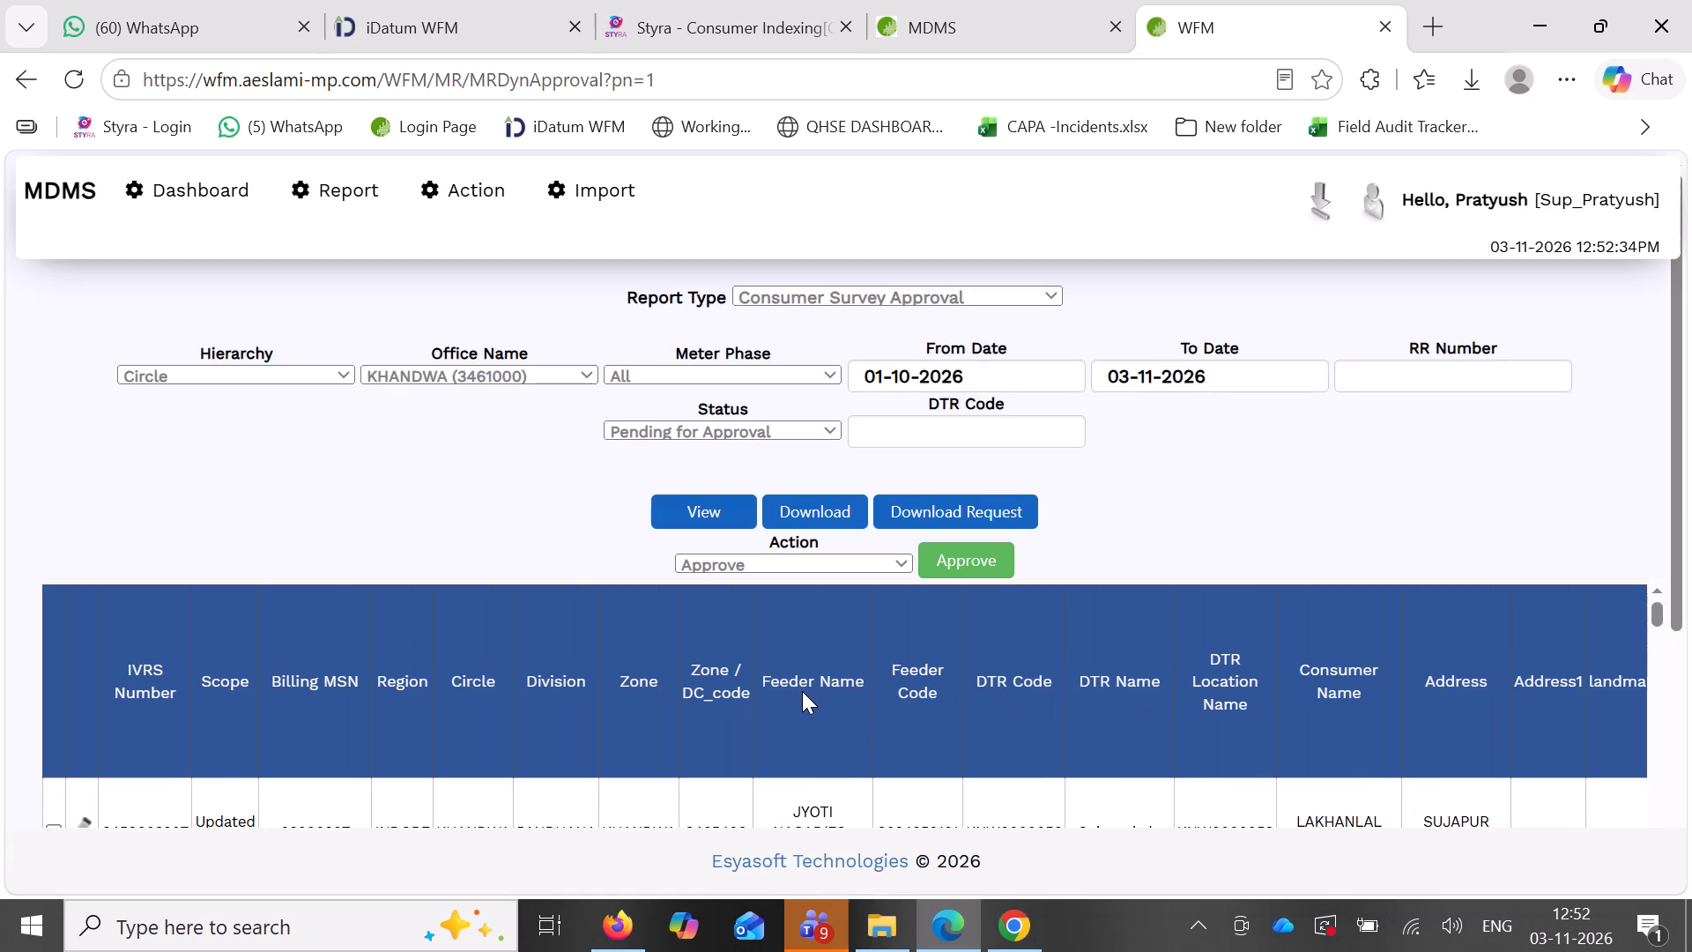
Open the next pending survey at the top of the list and examine the meter display in its Old Meter KWH Photo.
scroll(454, 497, down, 3)
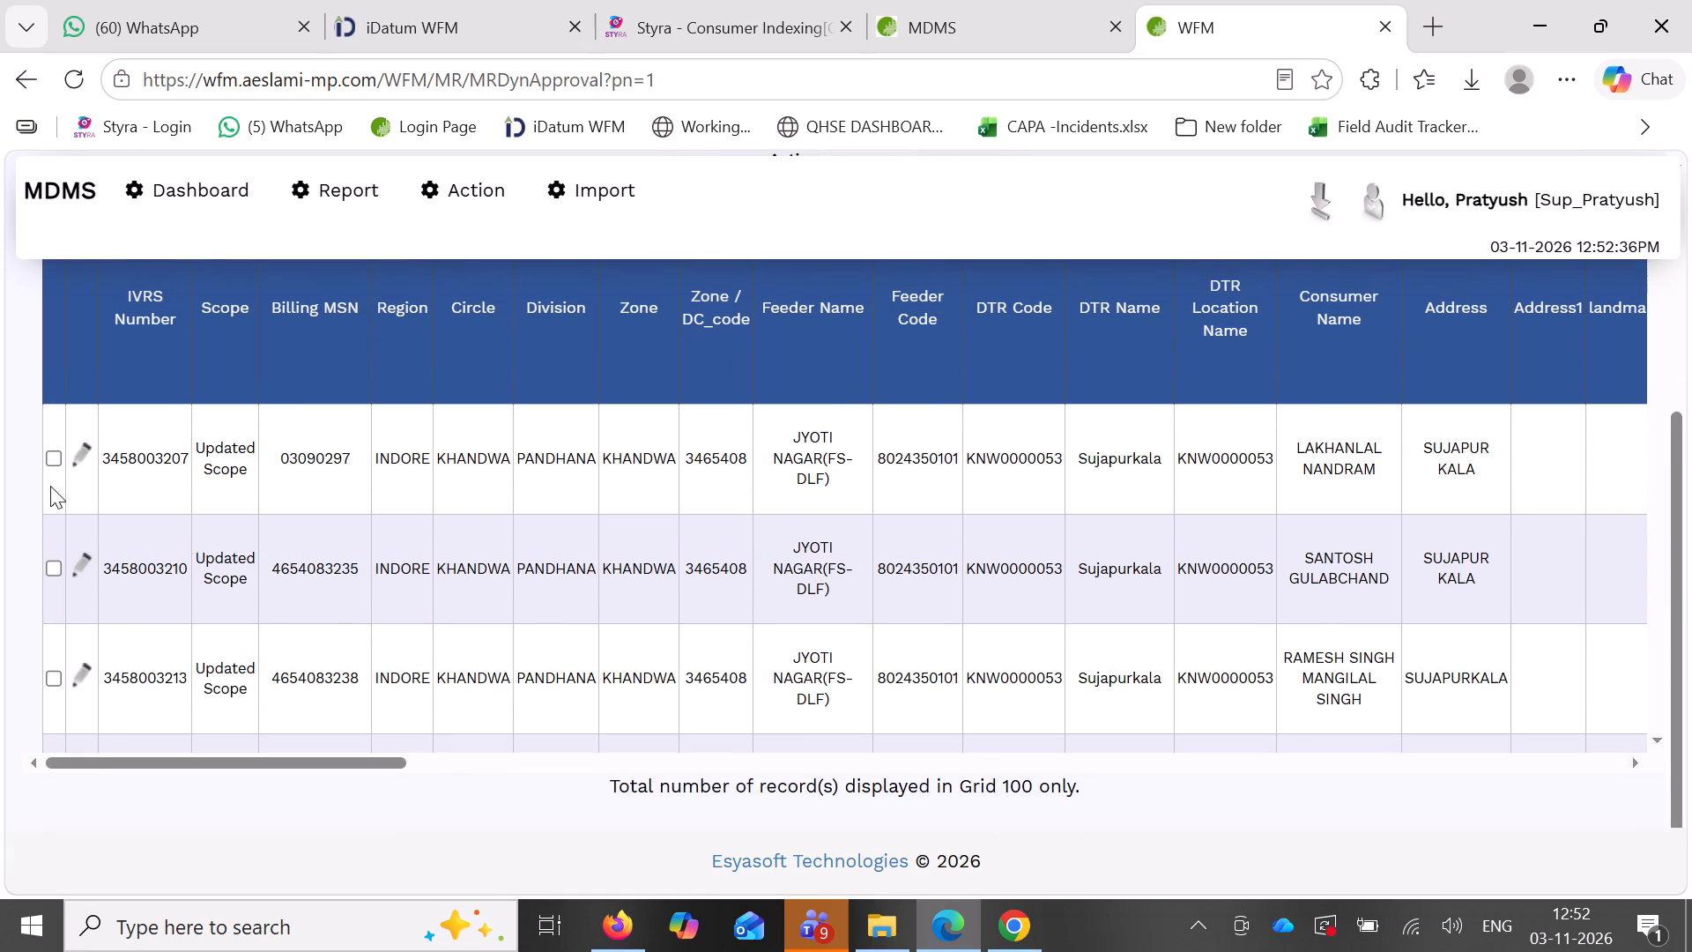
click(83, 477)
click(80, 449)
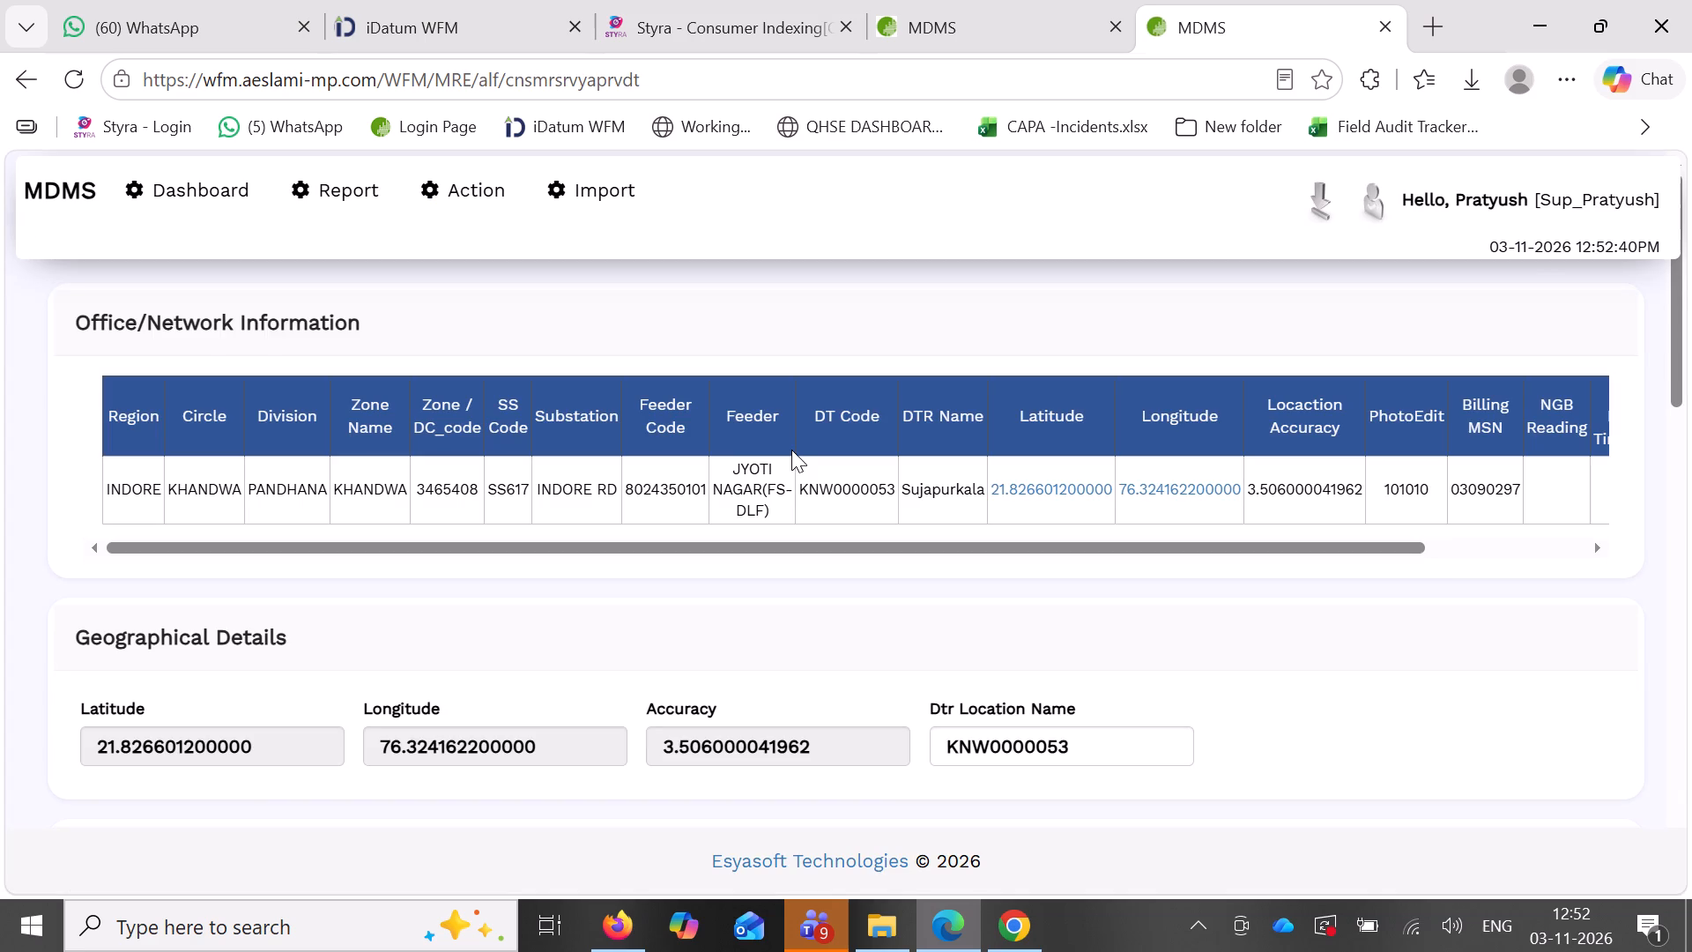
scroll(598, 688, down, 5)
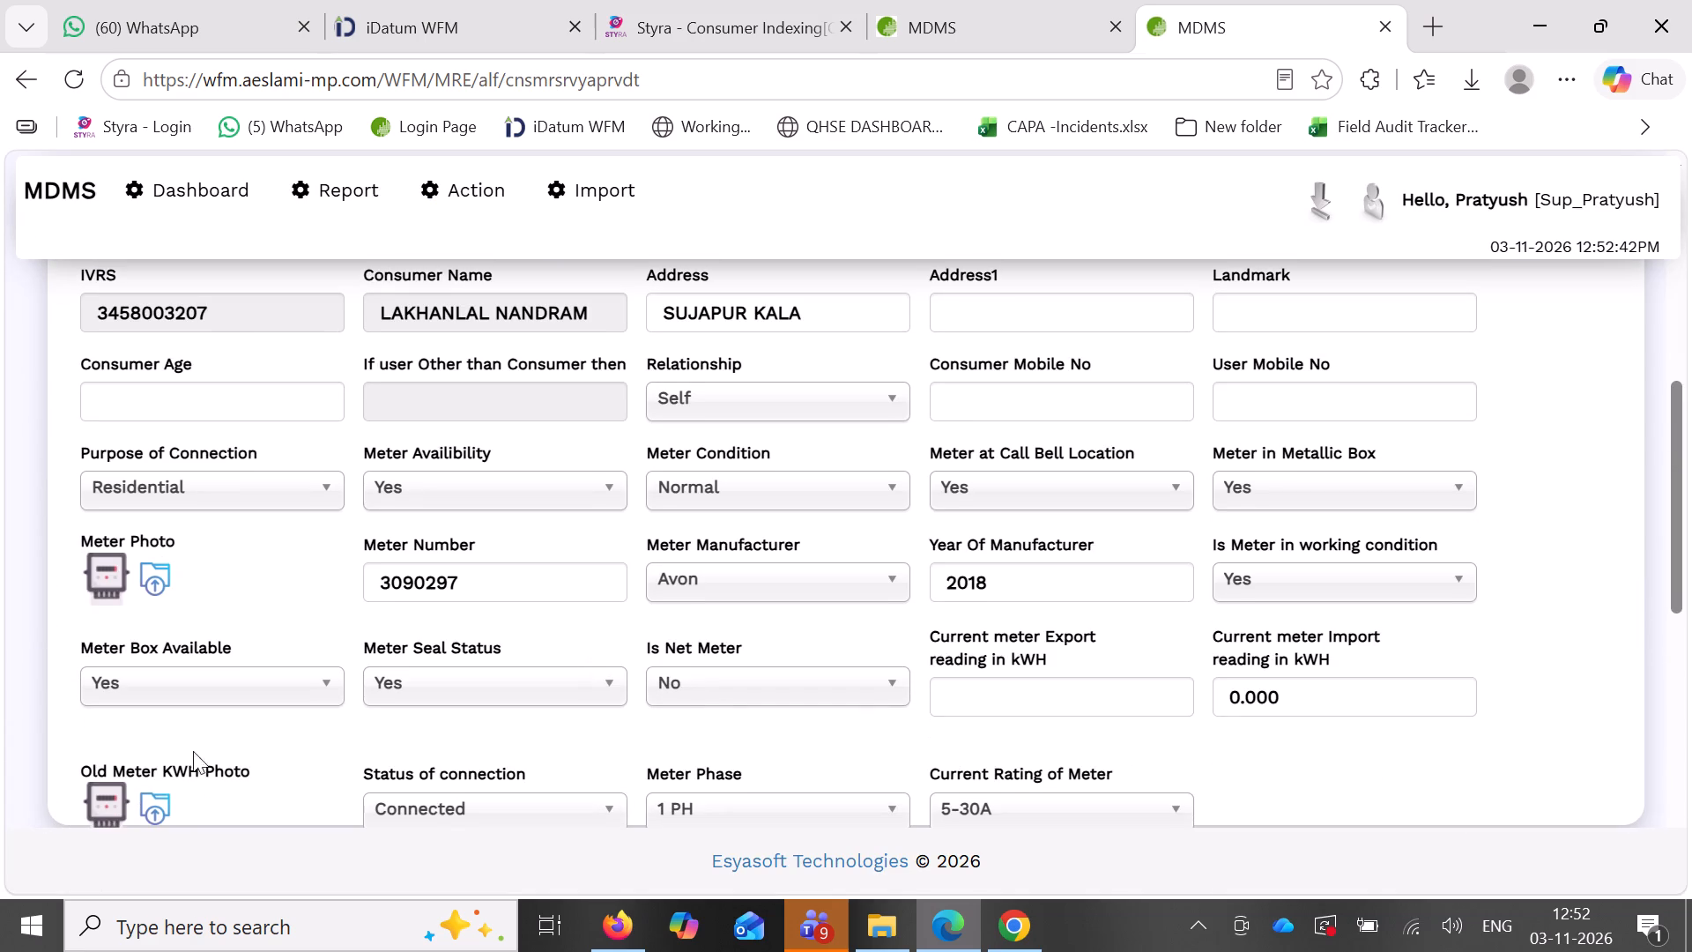
click(112, 797)
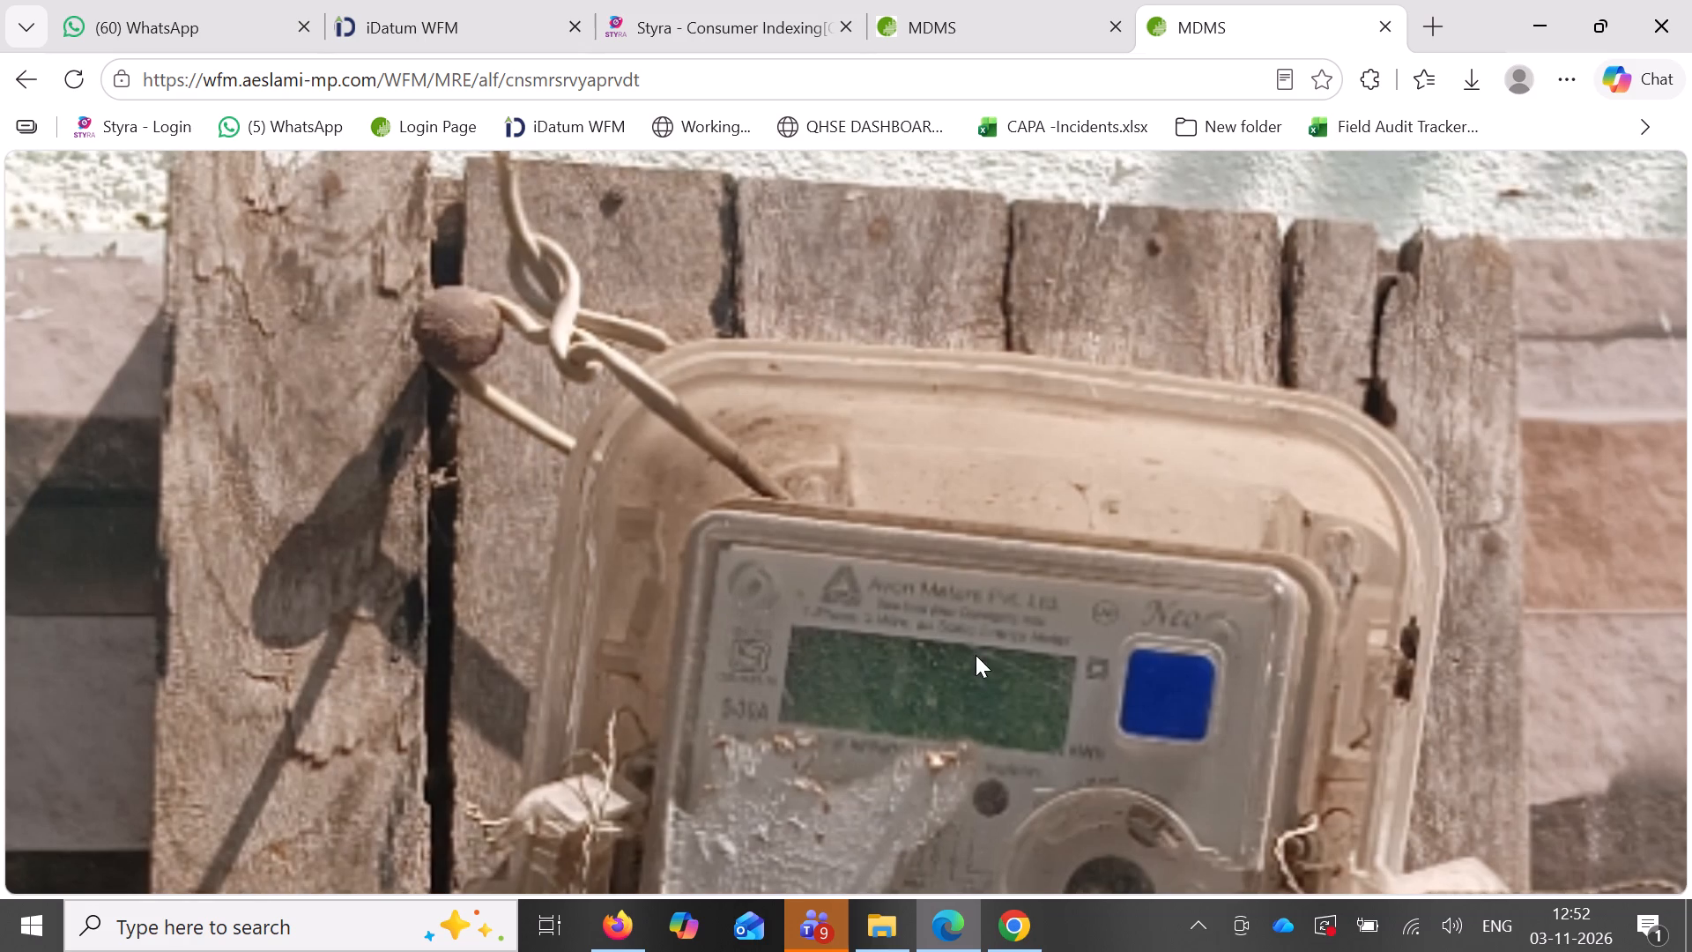
scroll(1013, 516, down, 3)
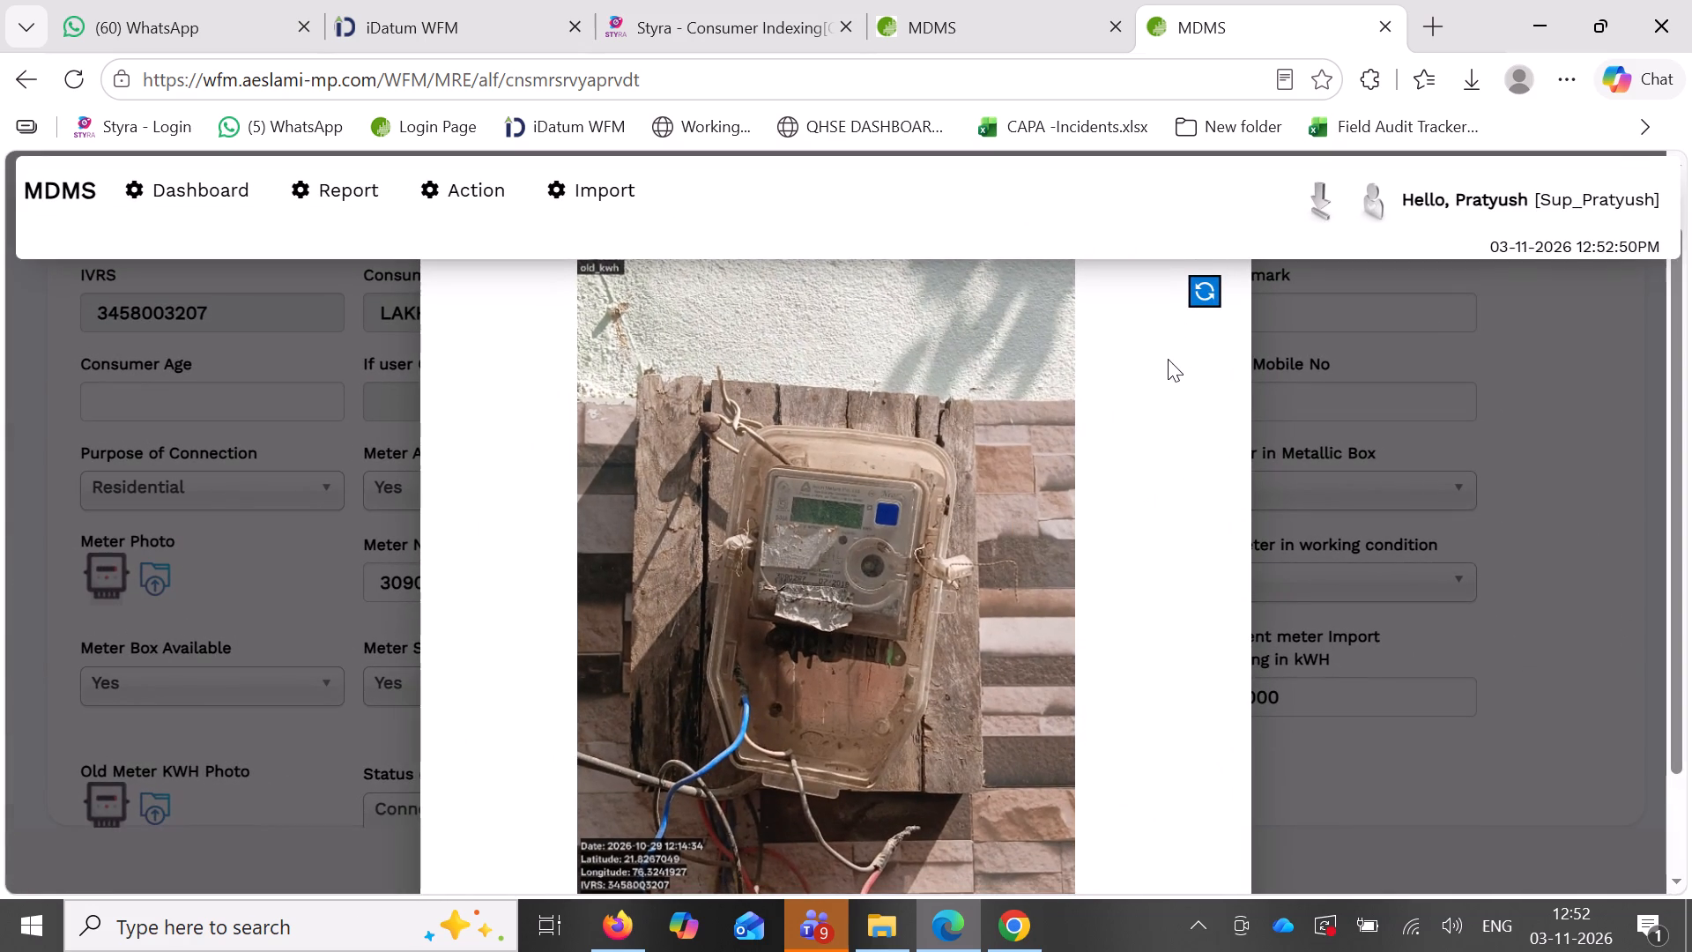
scroll(1168, 359, up, 1)
click(1203, 326)
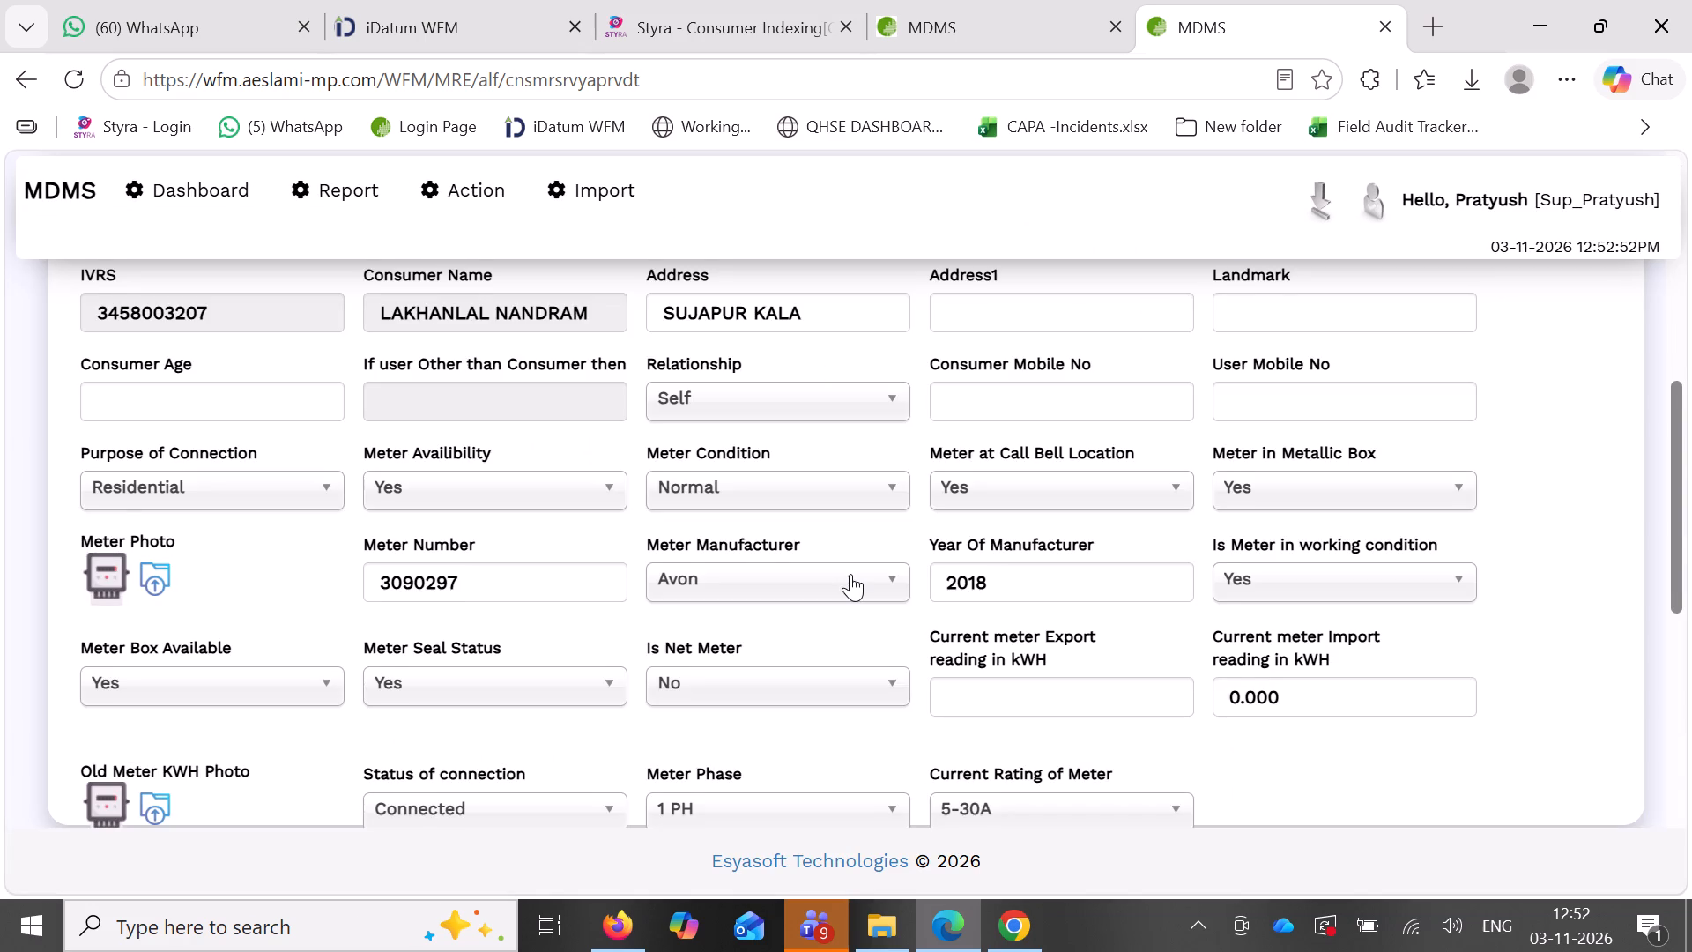
Approve the open Avon meter survey with the remark "Meter Off".
scroll(850, 574, down, 7)
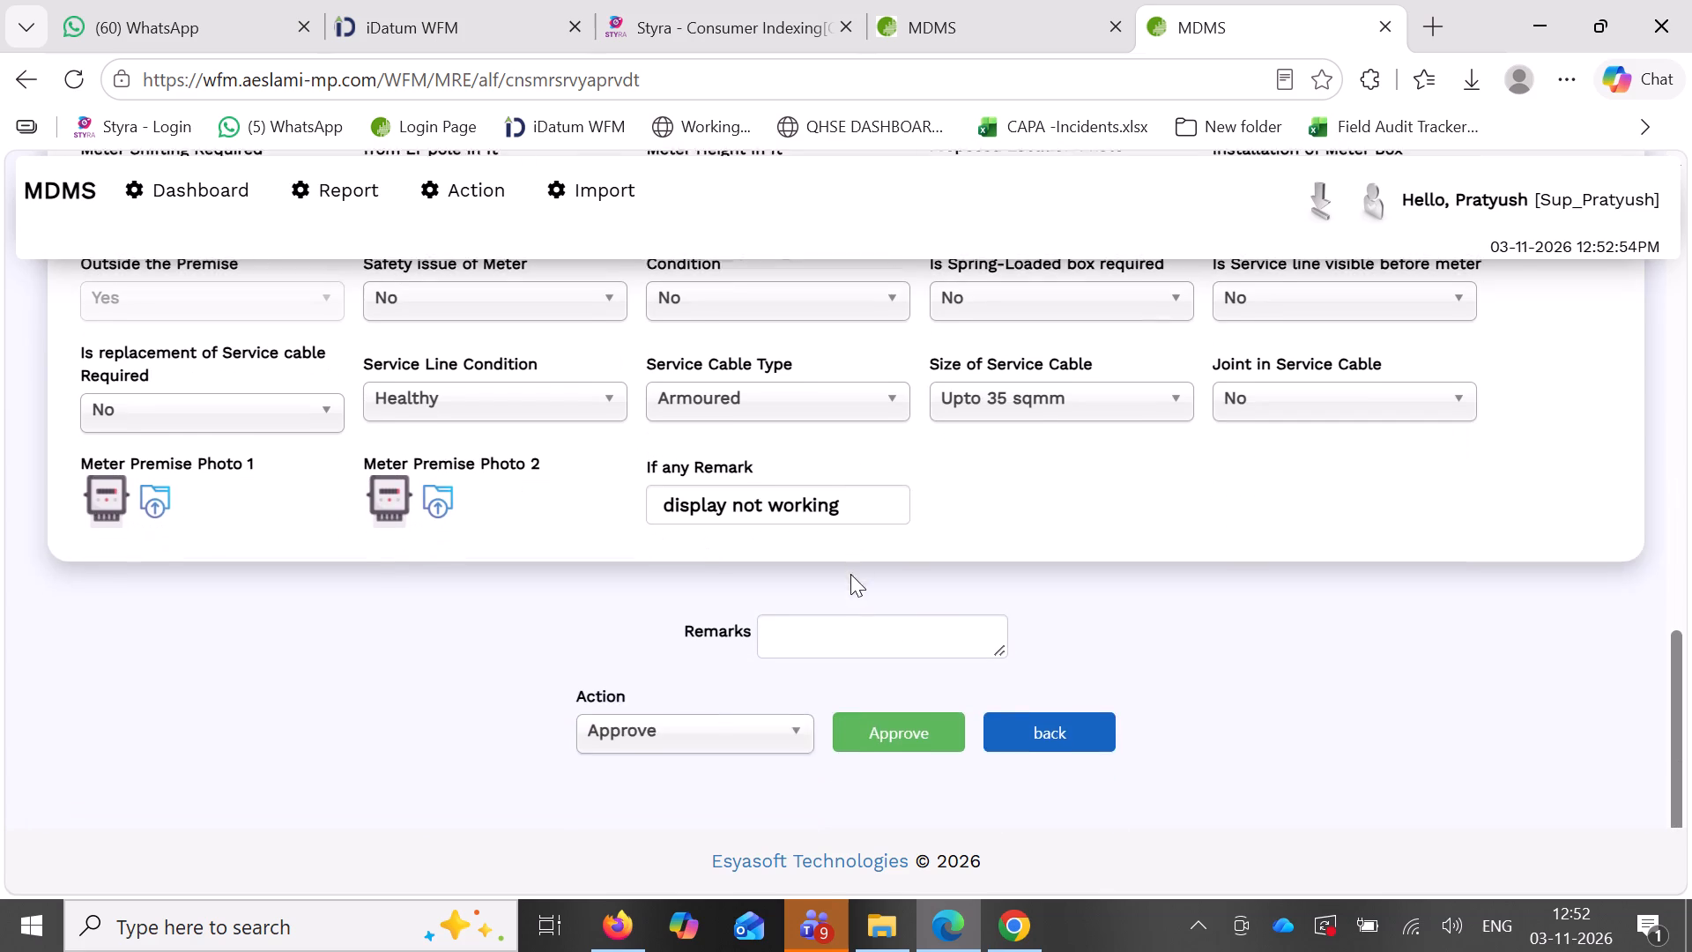
click(879, 672)
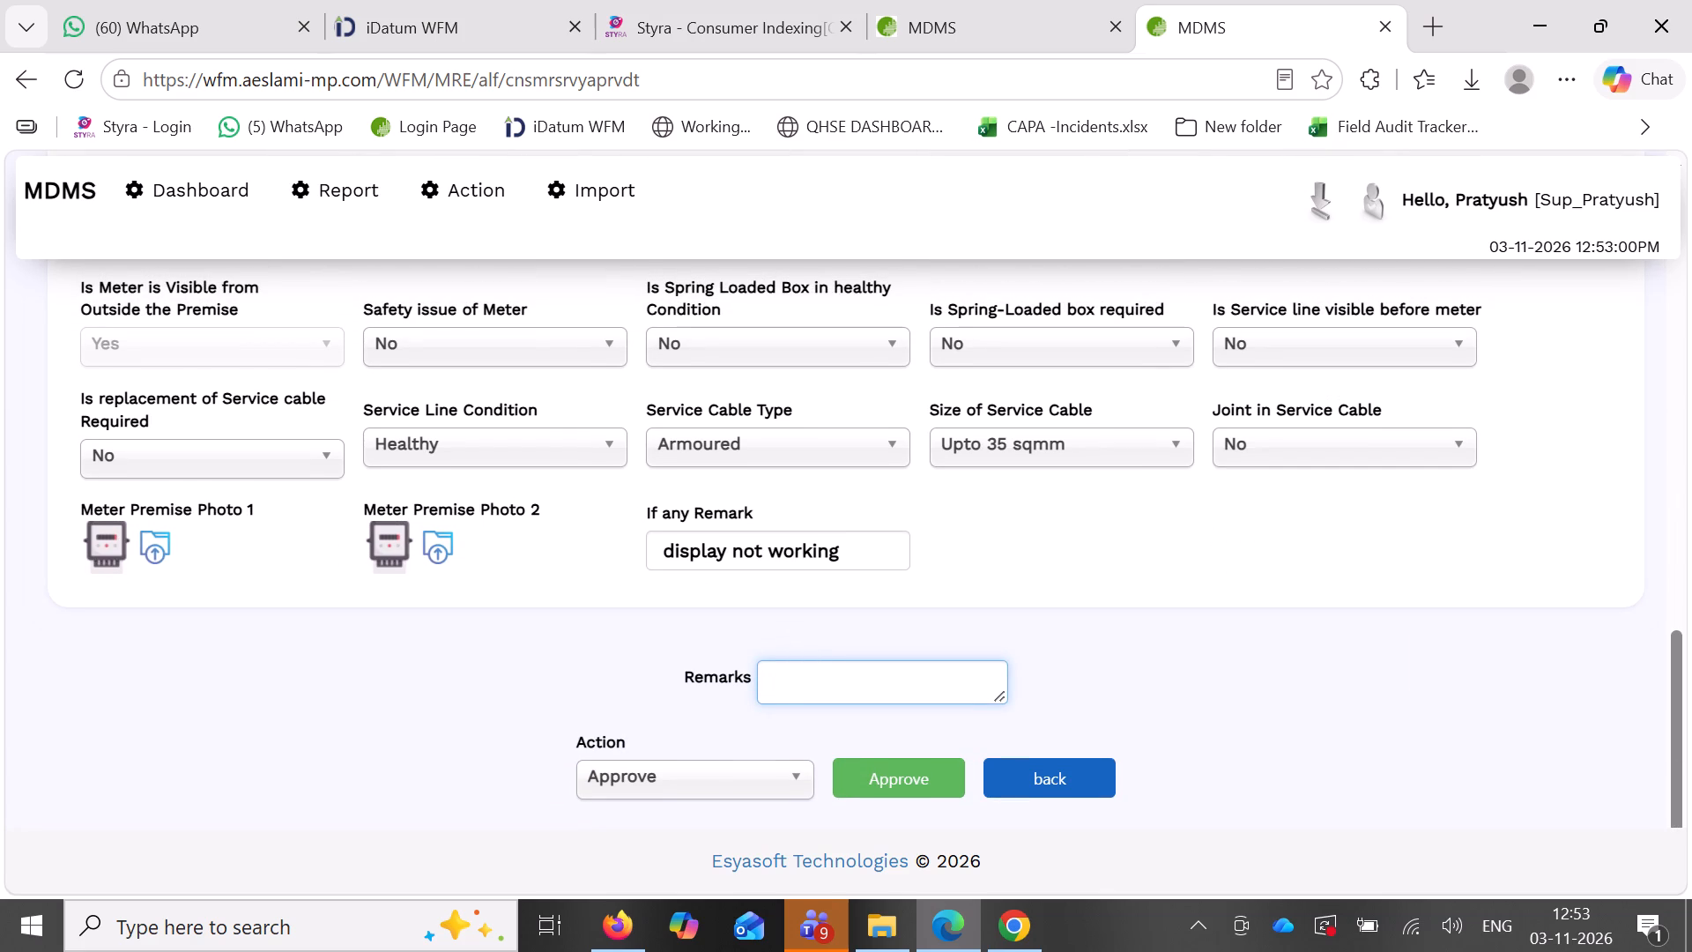
key(shift+m)
text(eter)
key(space)
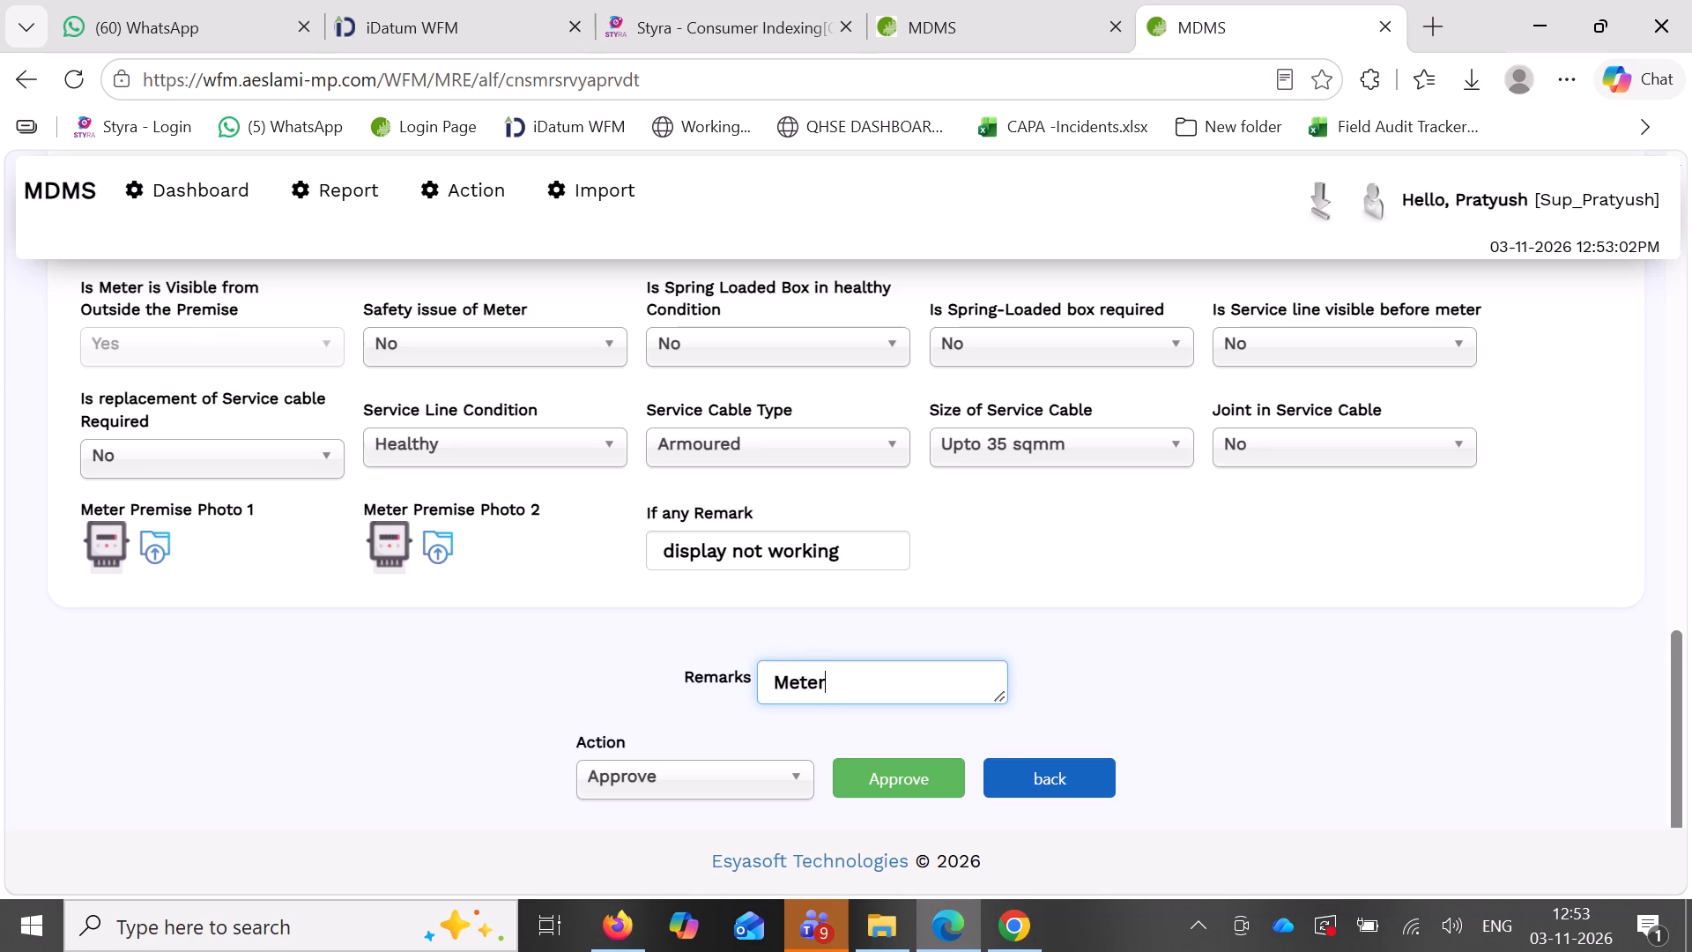
text(Off)
key(space)
click(879, 783)
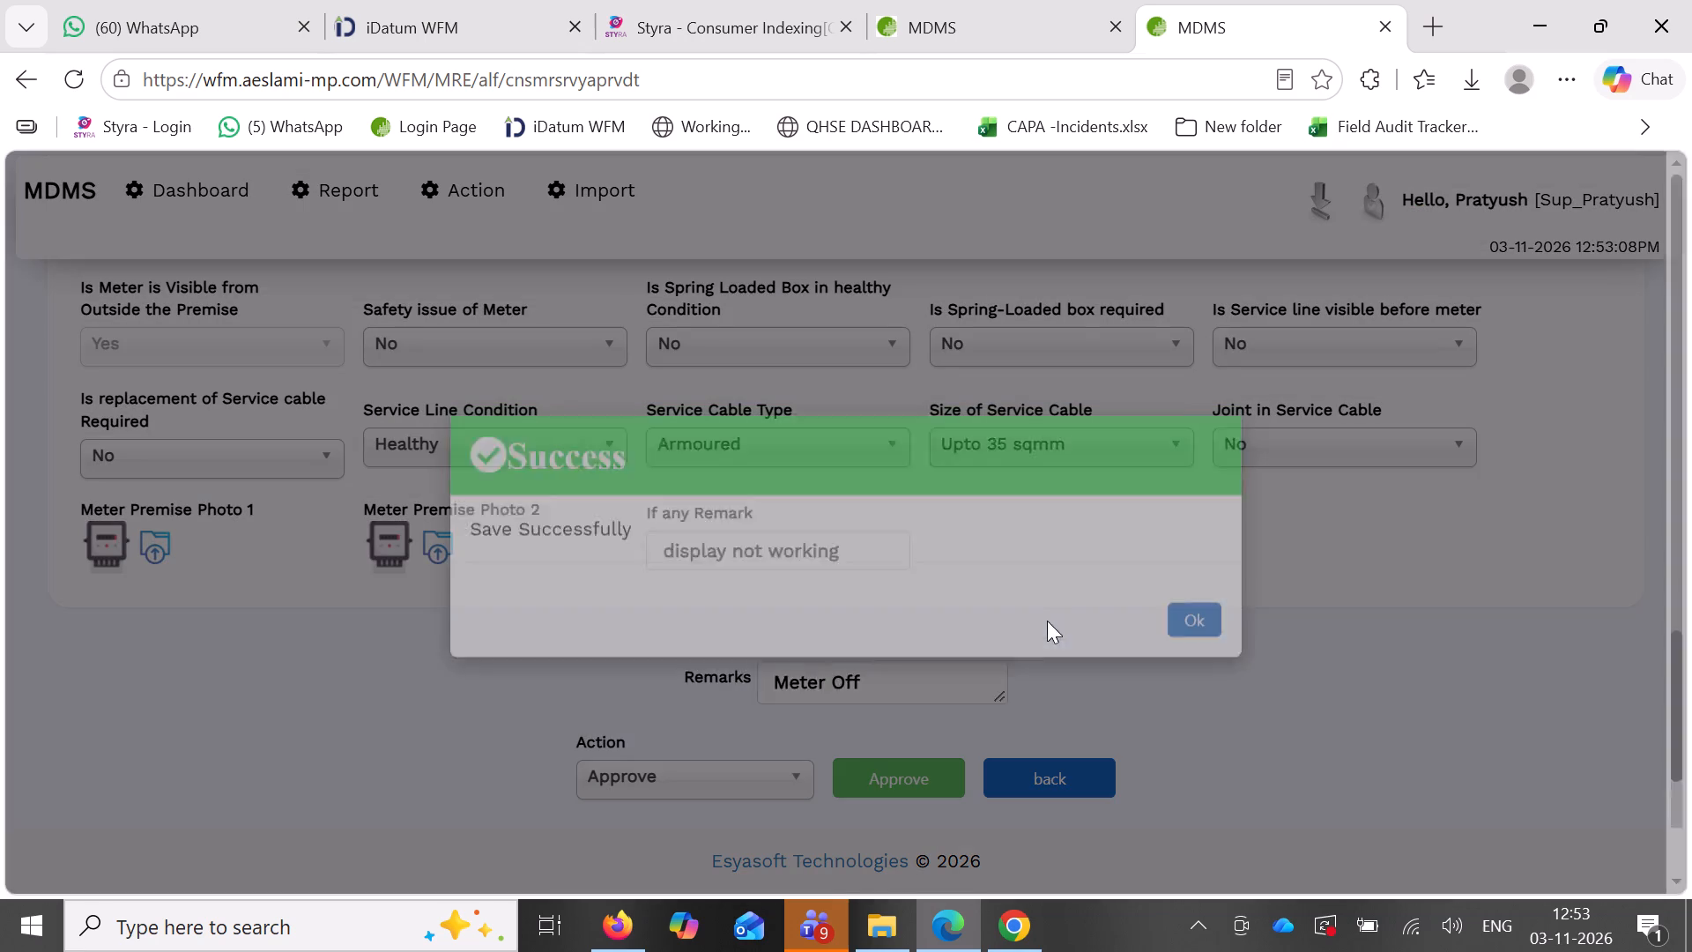
click(1207, 661)
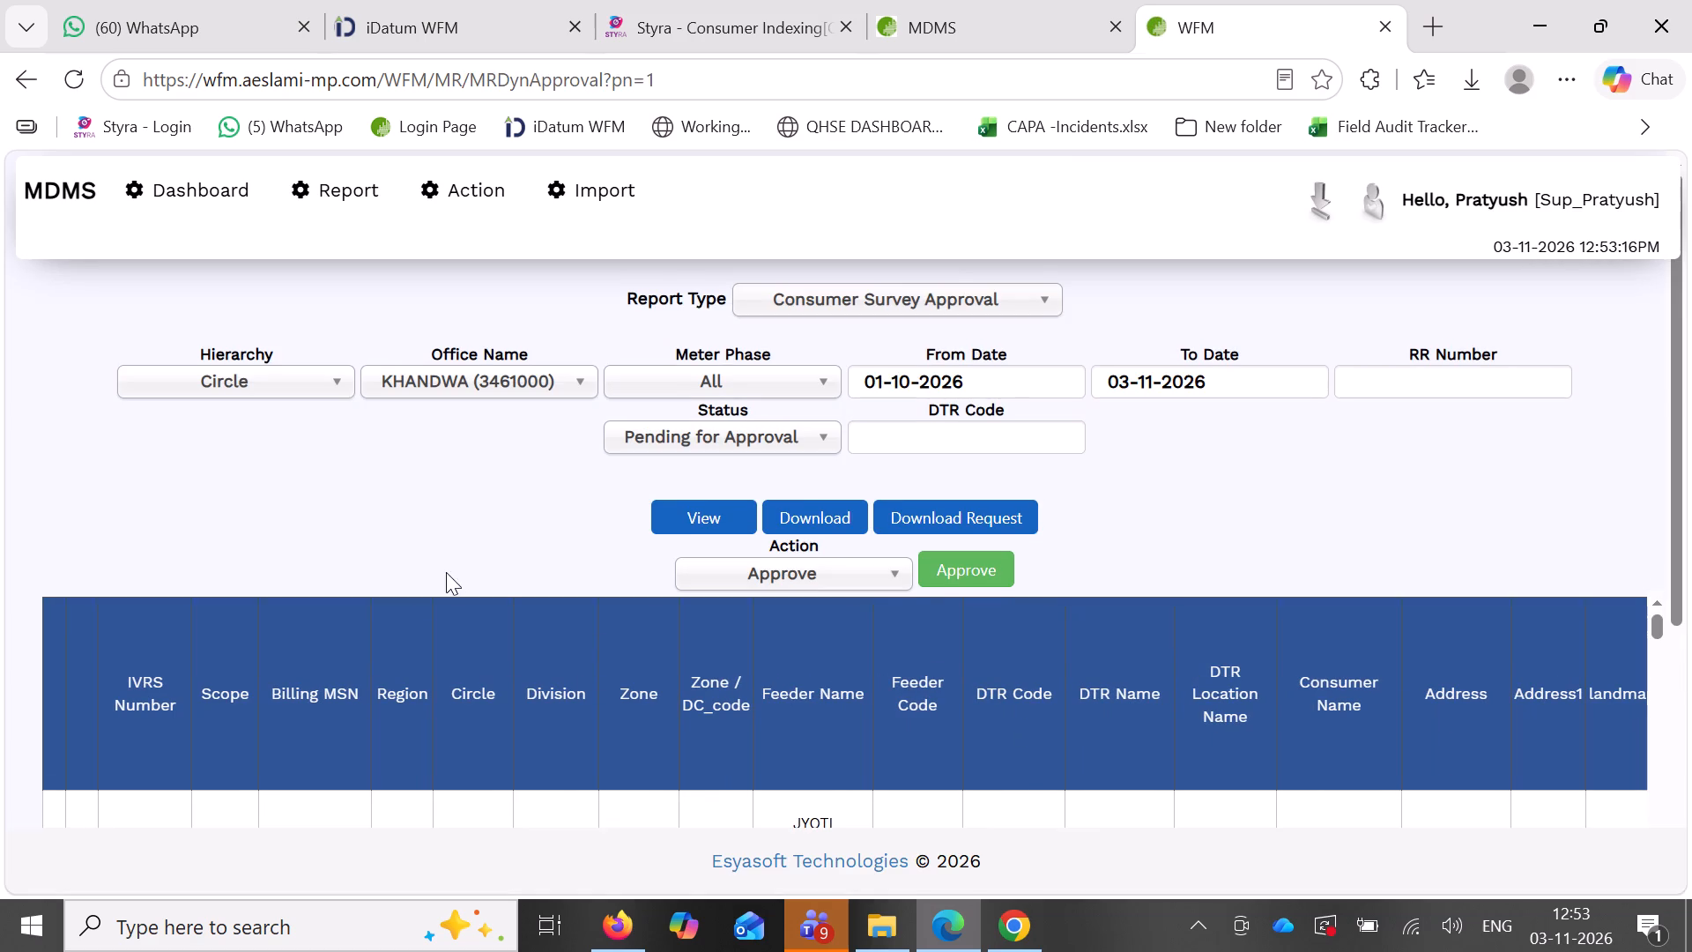
Open the survey now first in the pending list and compare its Old Meter KWH Photo with the entered meter number and reading.
scroll(514, 505, down, 3)
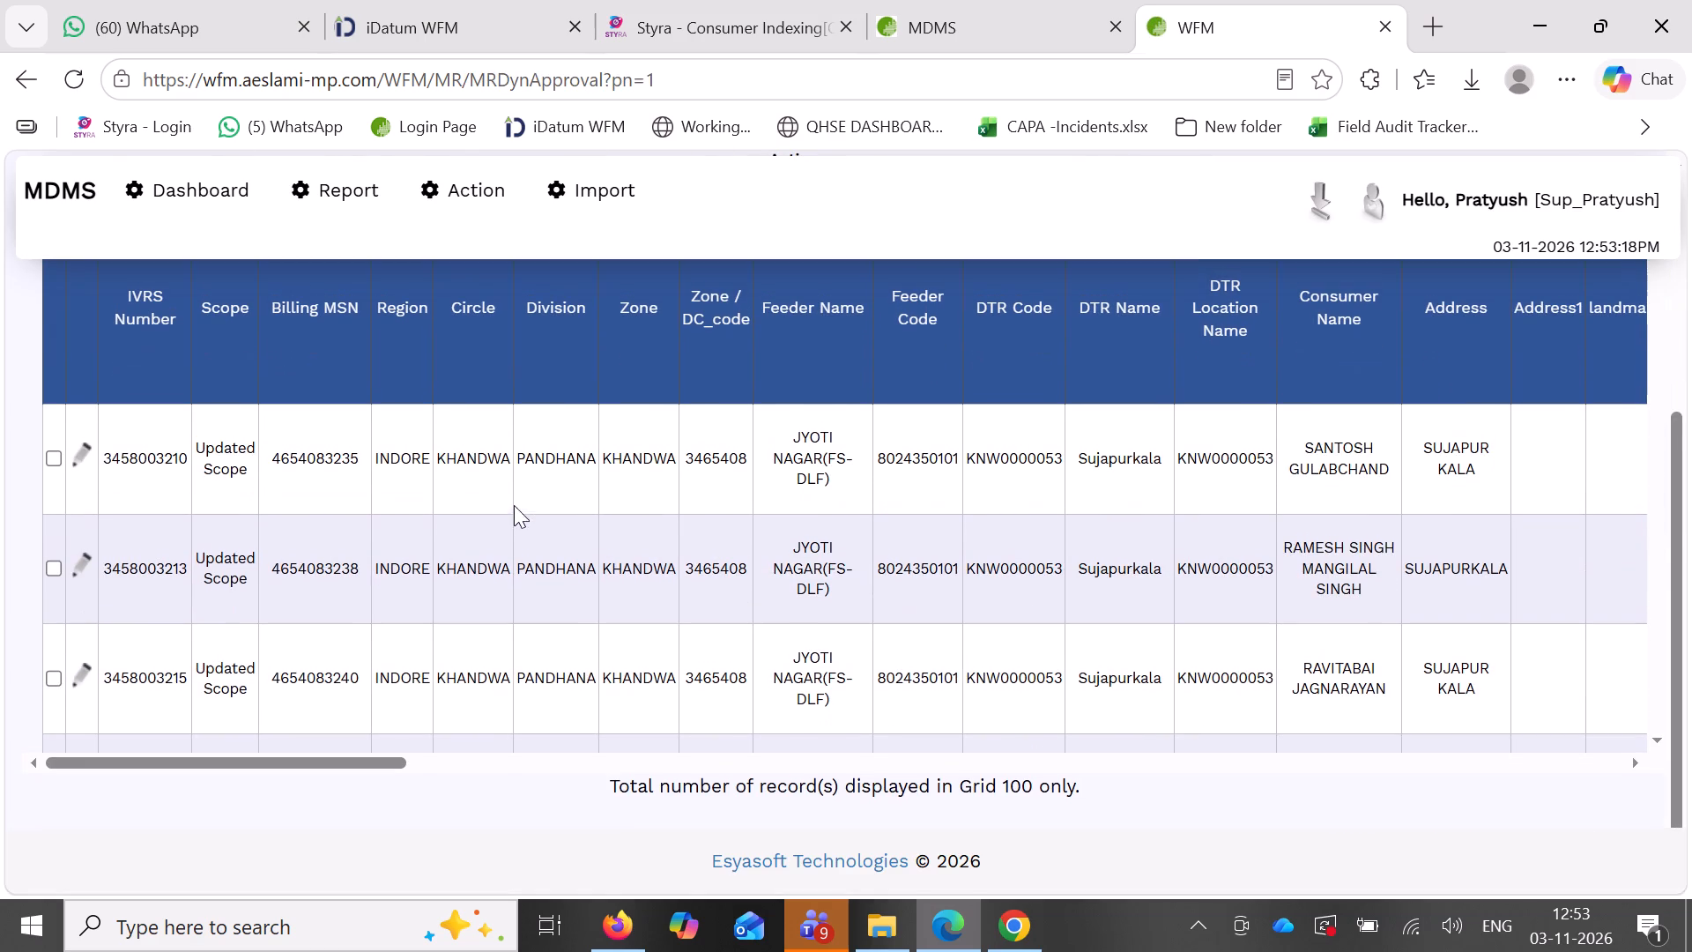
click(84, 458)
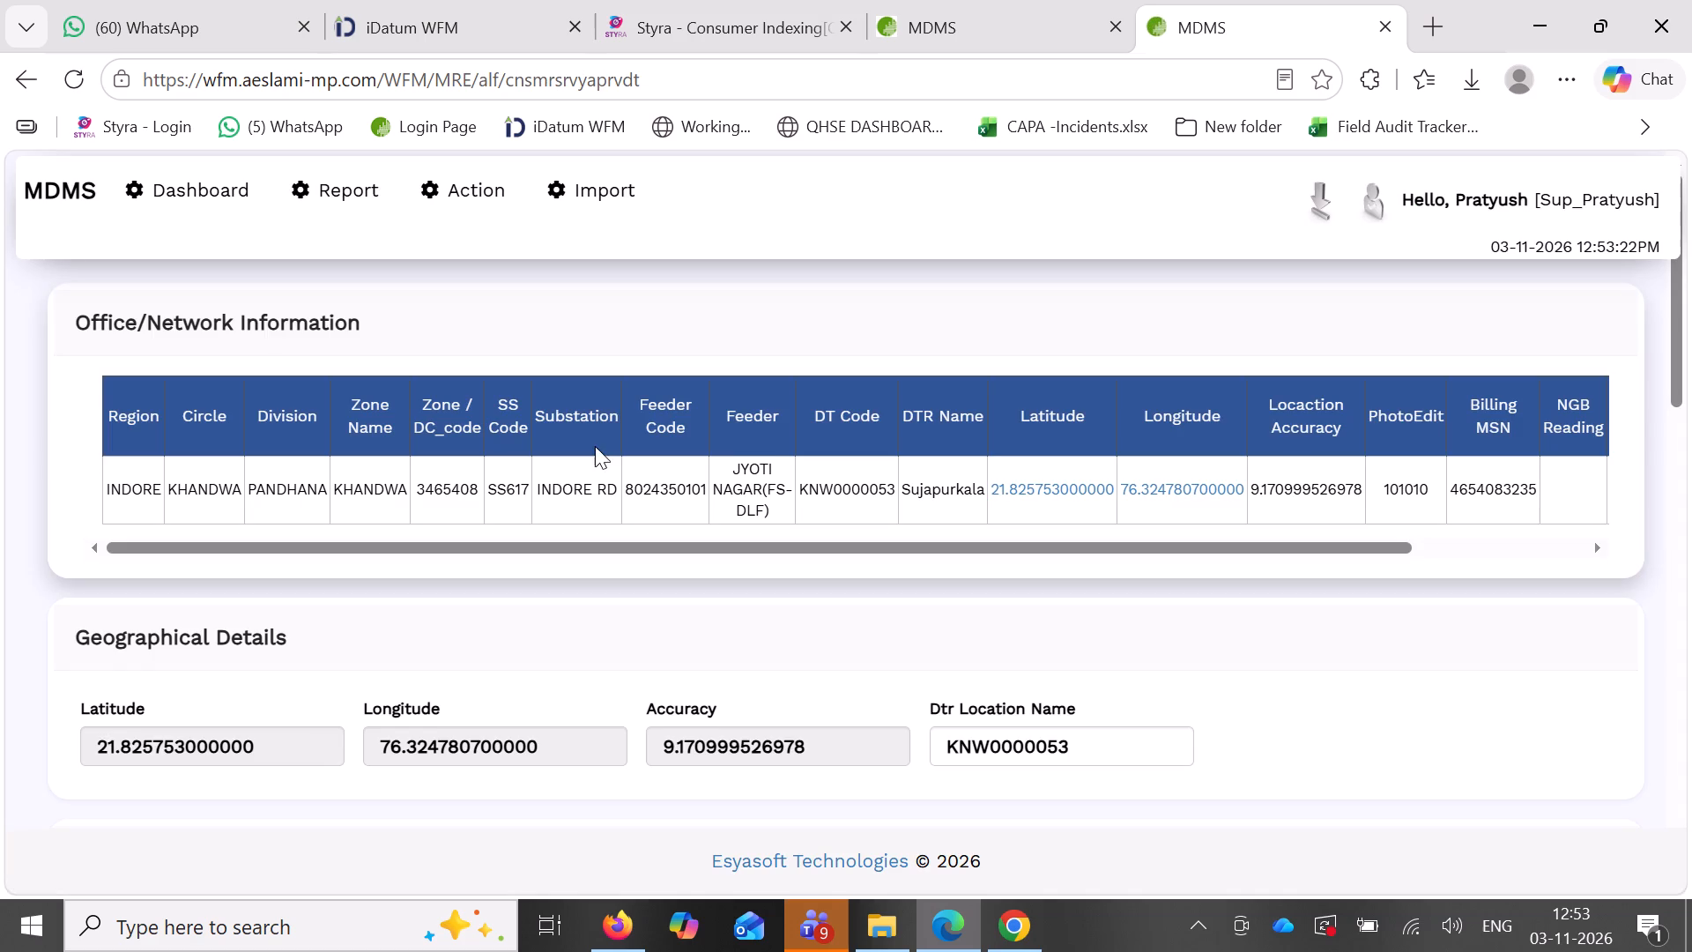
scroll(595, 446, down, 3)
scroll(654, 379, right, 1)
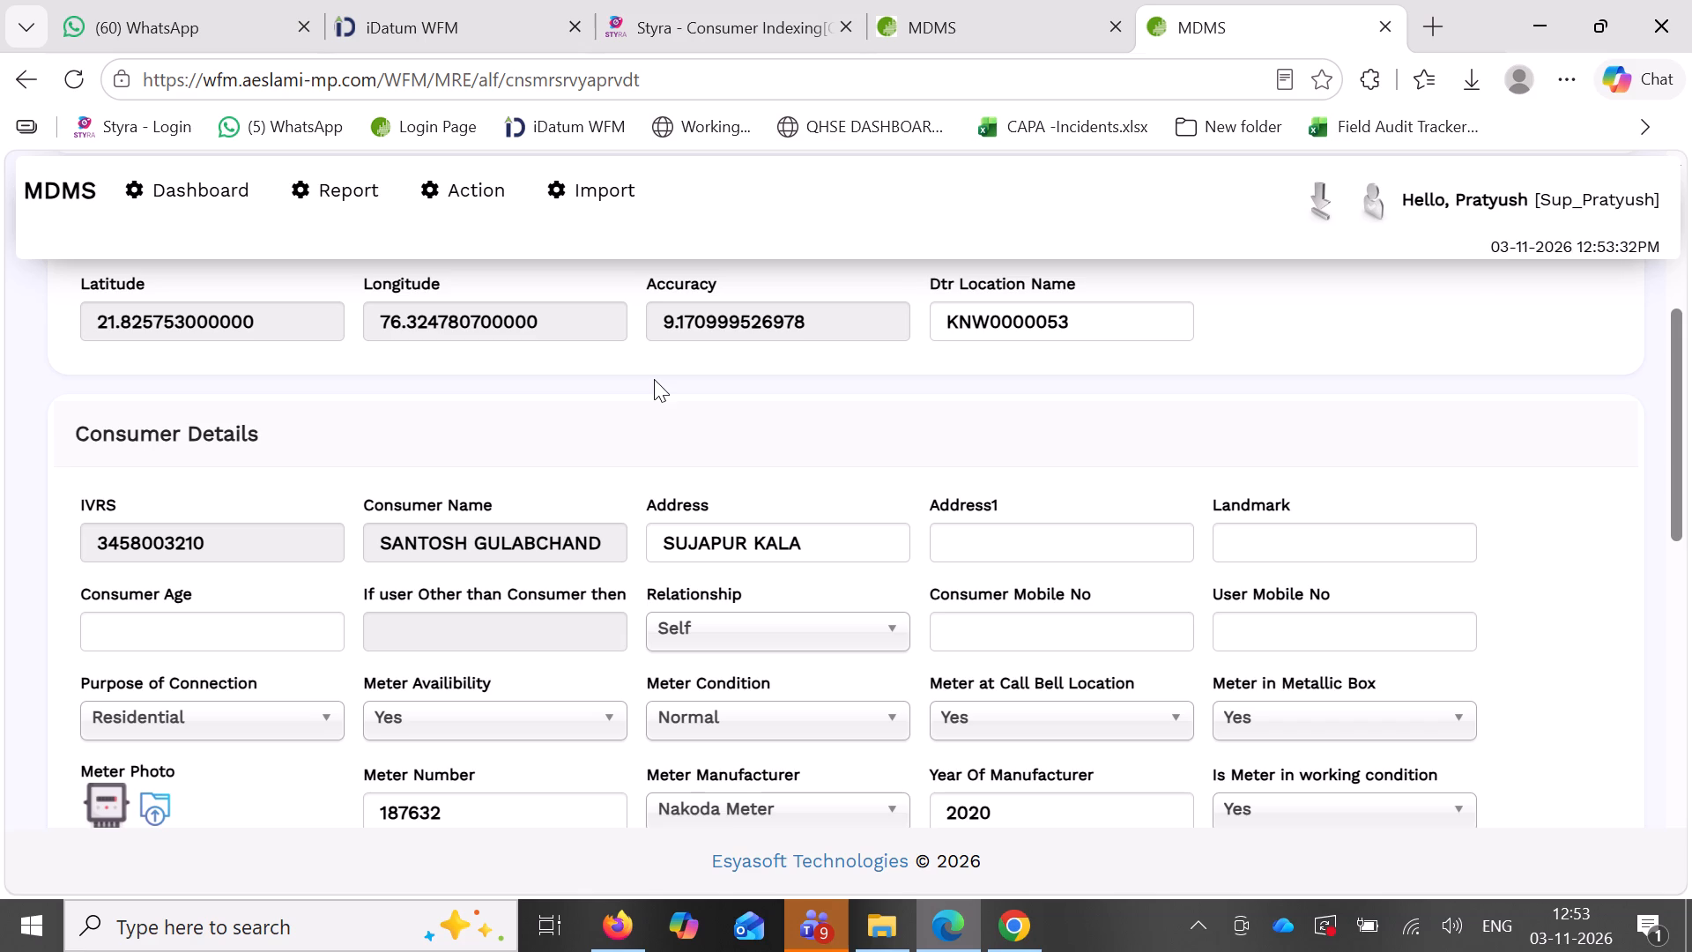
scroll(654, 379, down, 2)
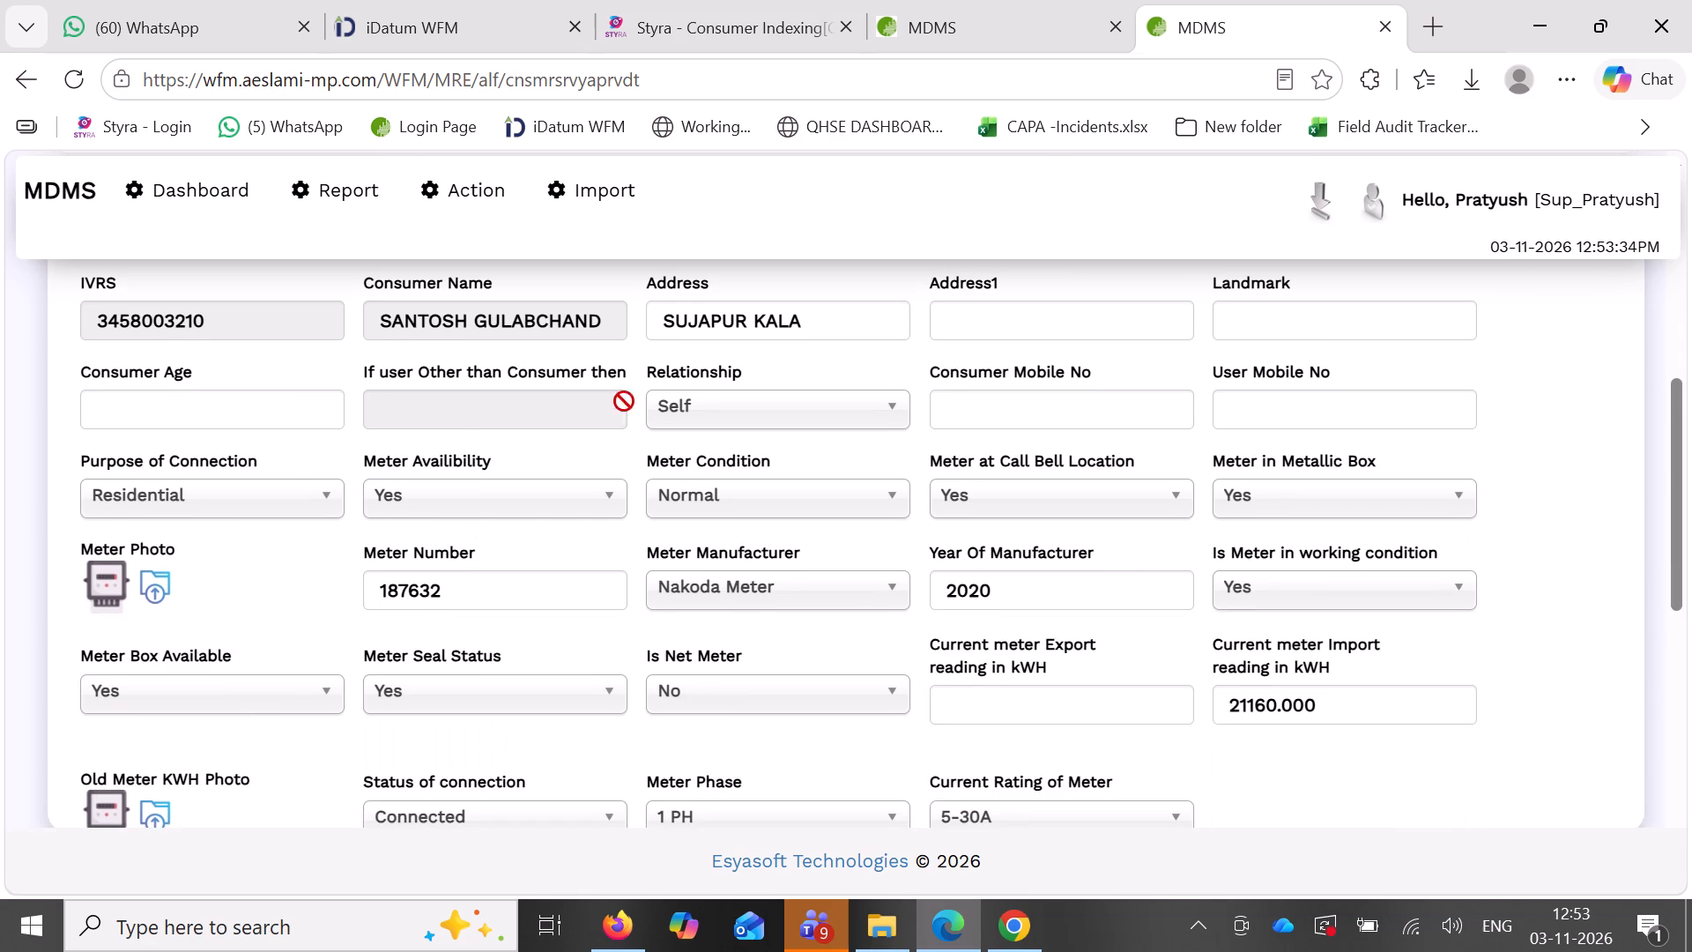
click(121, 809)
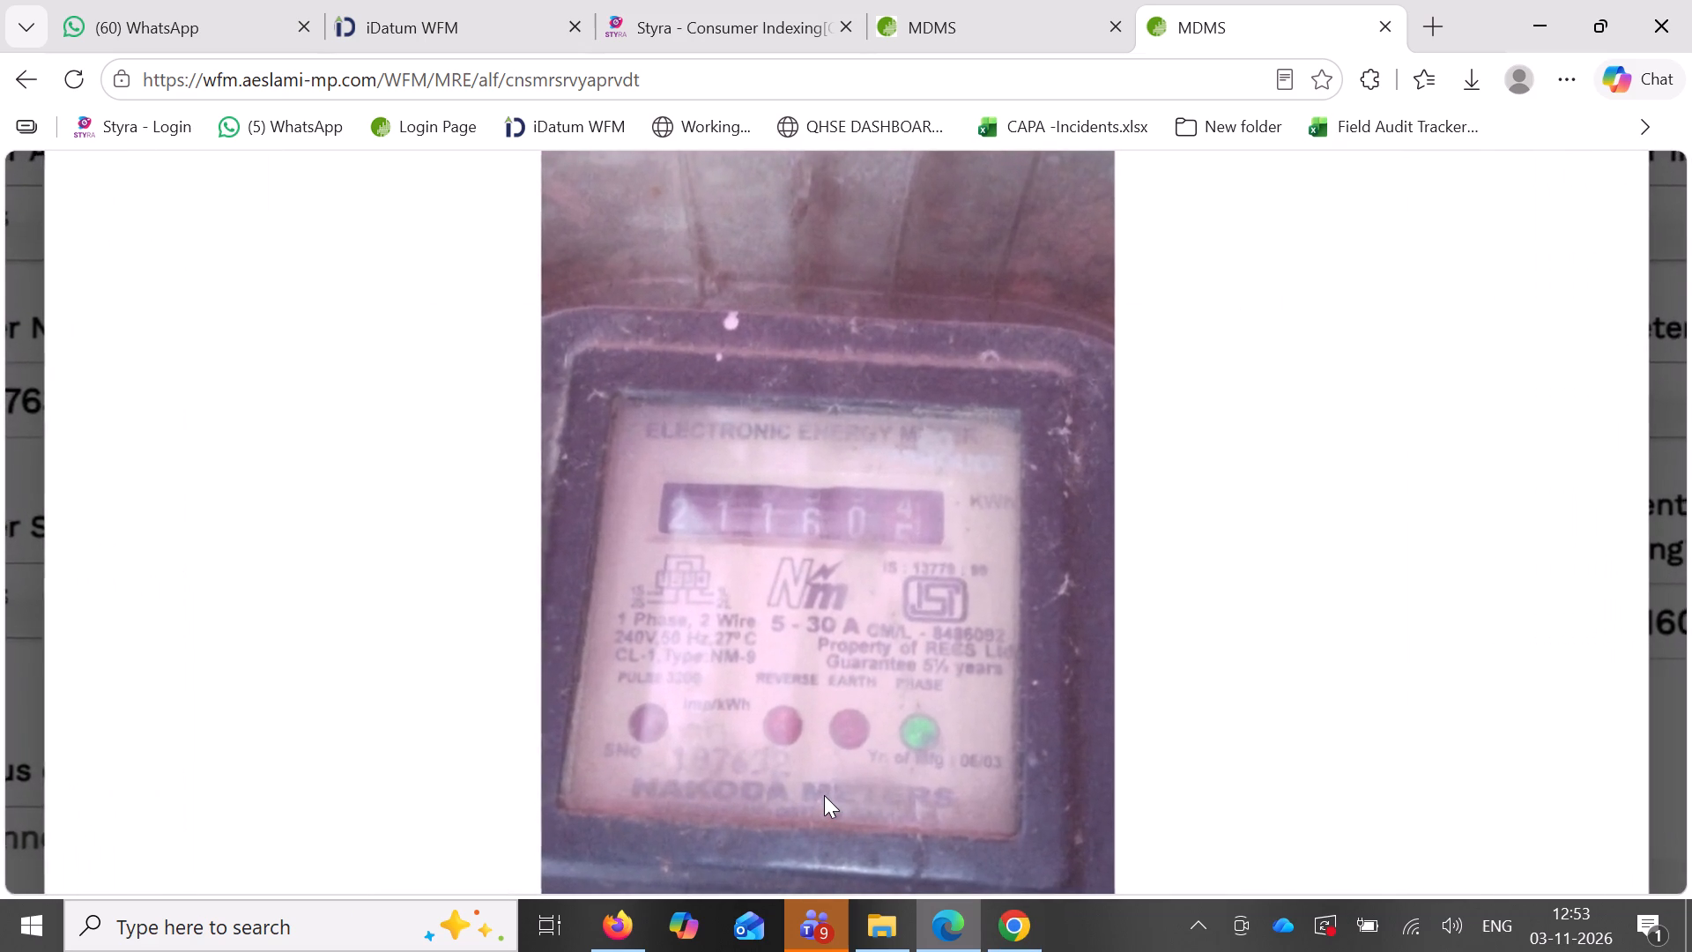
click(1194, 327)
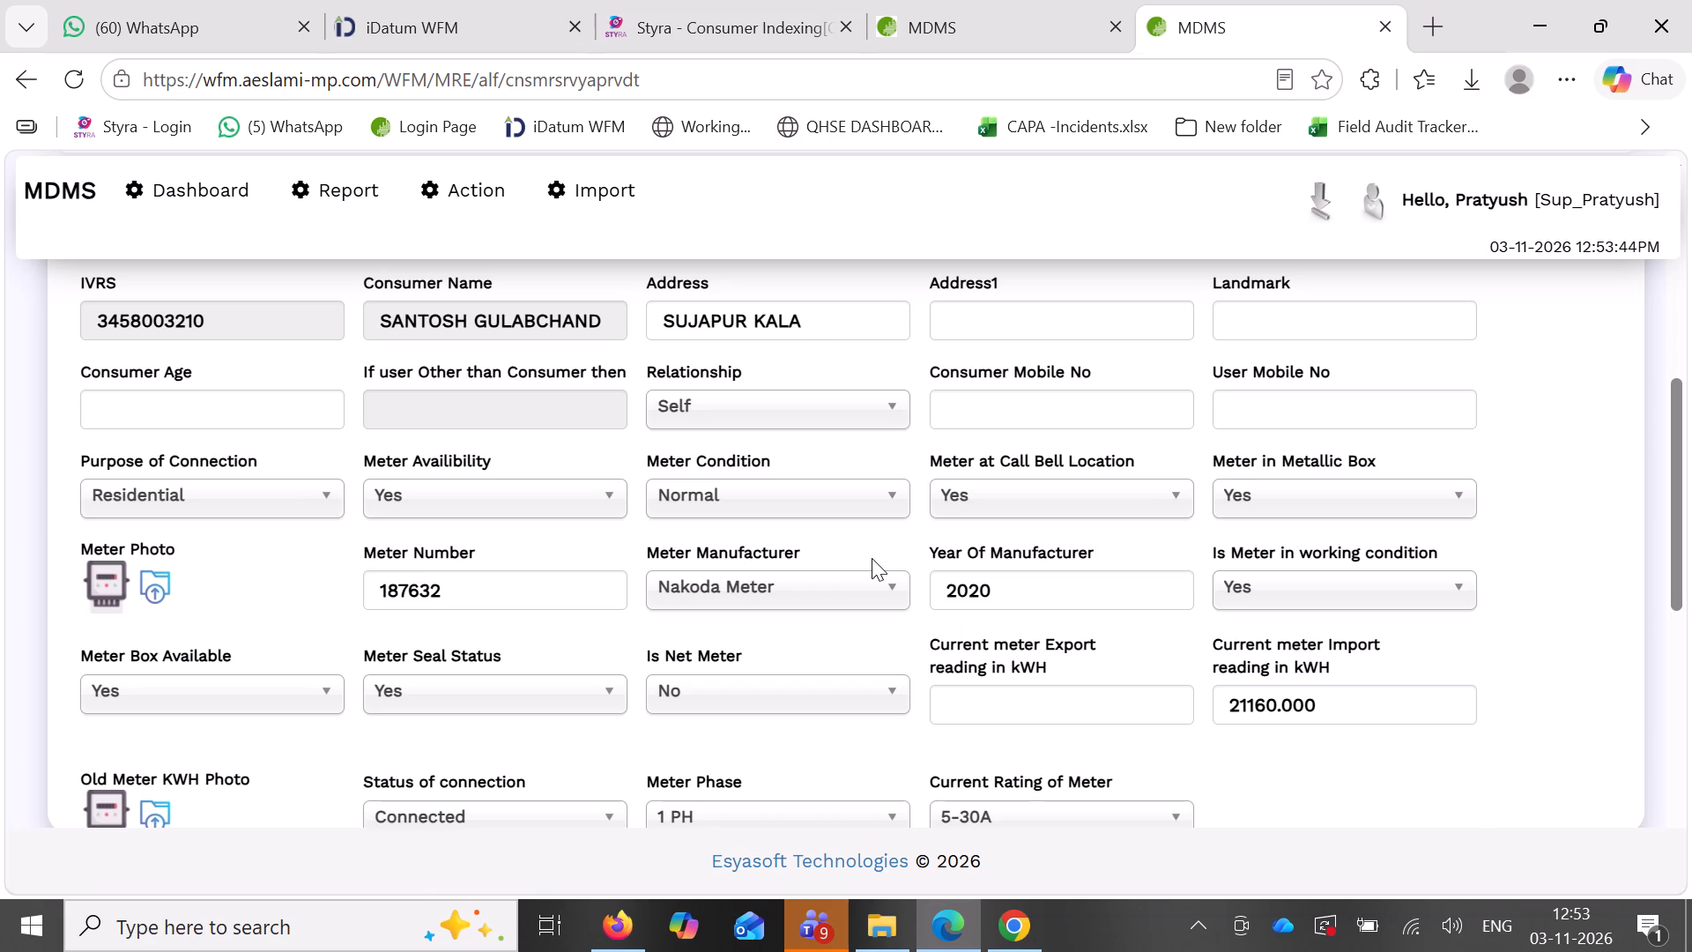
Approve the open Nakoda Meter survey with the remark "ok".
scroll(872, 558, down, 5)
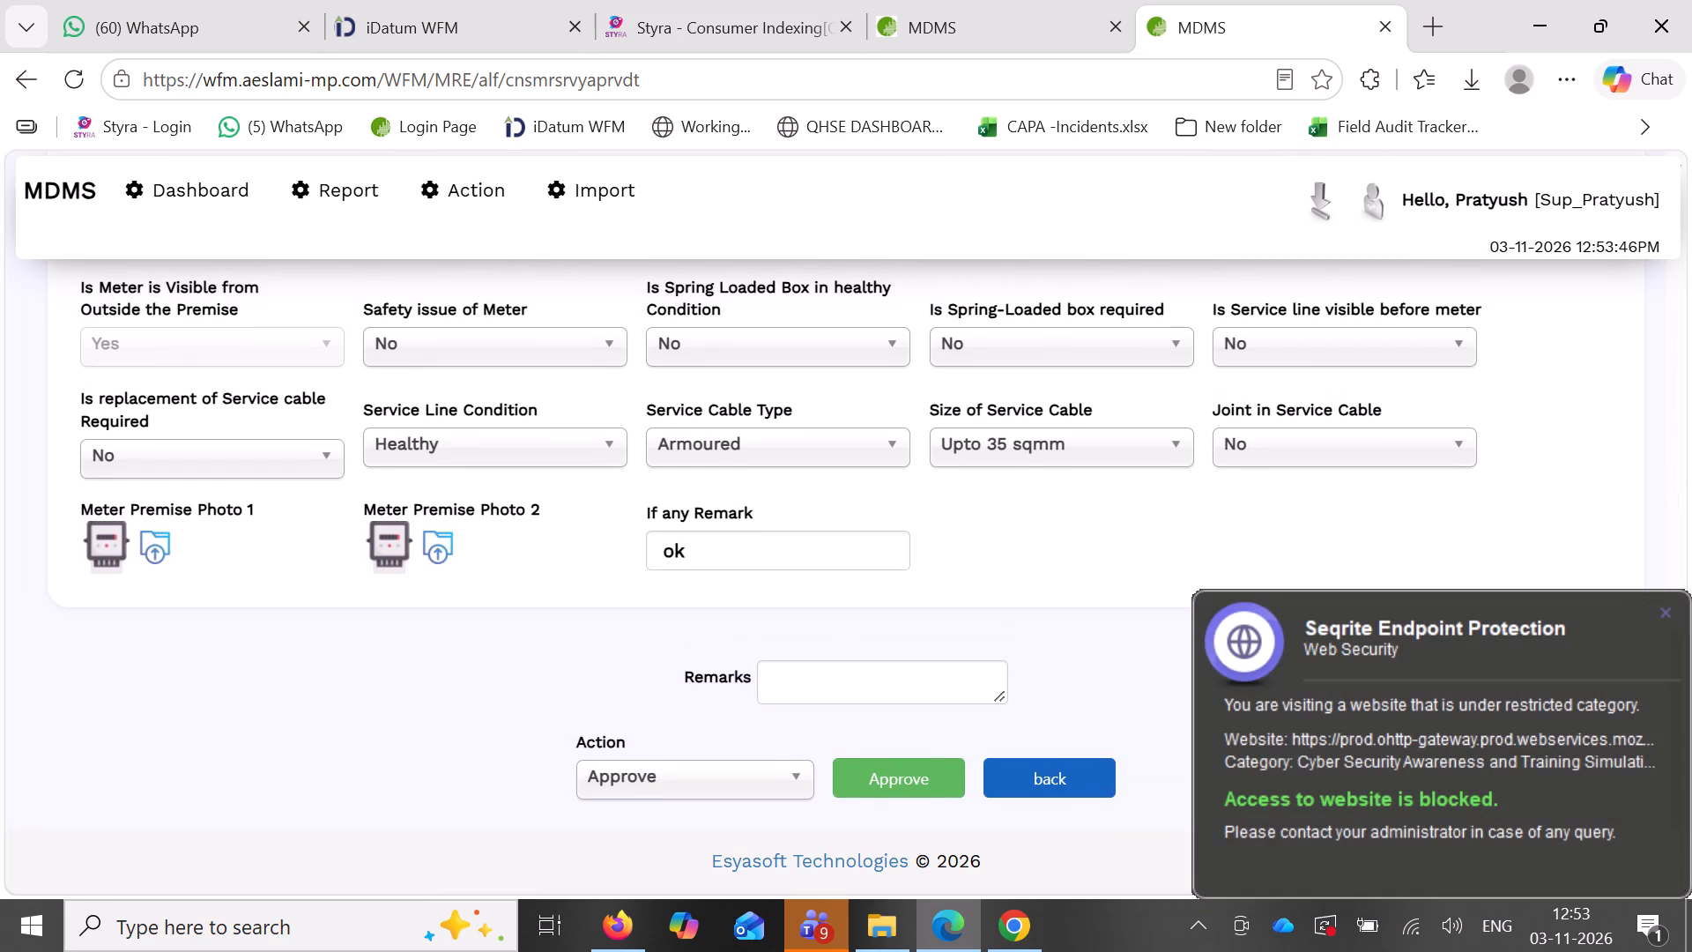
click(828, 695)
text(ok)
key(Tab)
key(Tab)
key(Return)
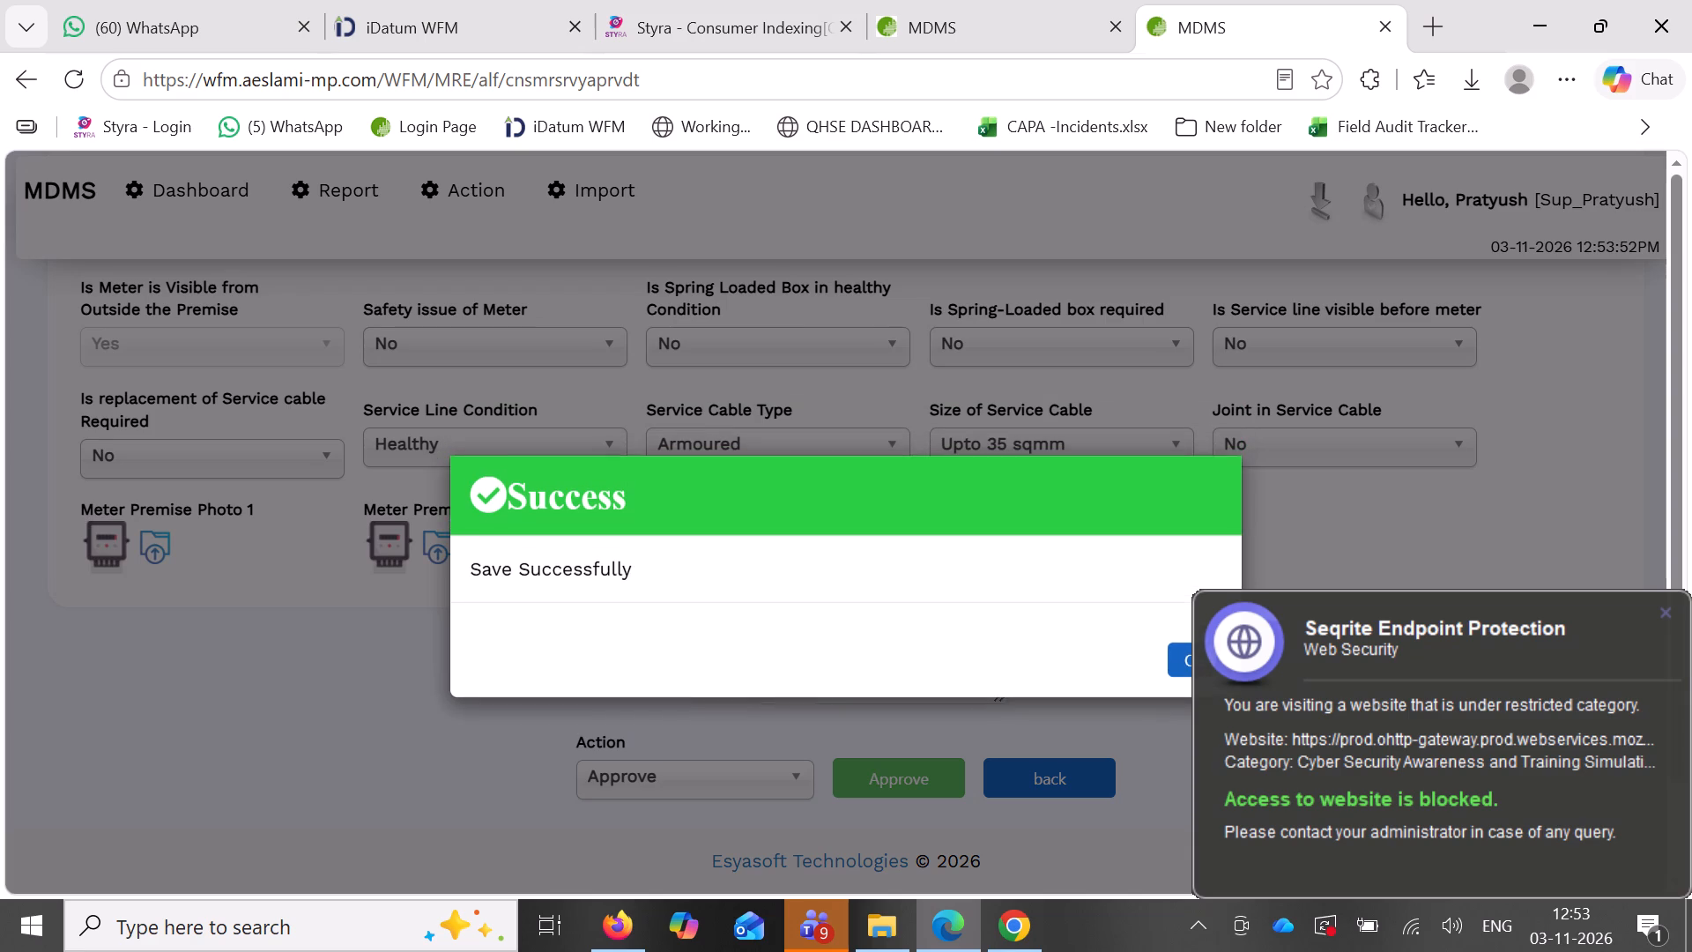
key(Return)
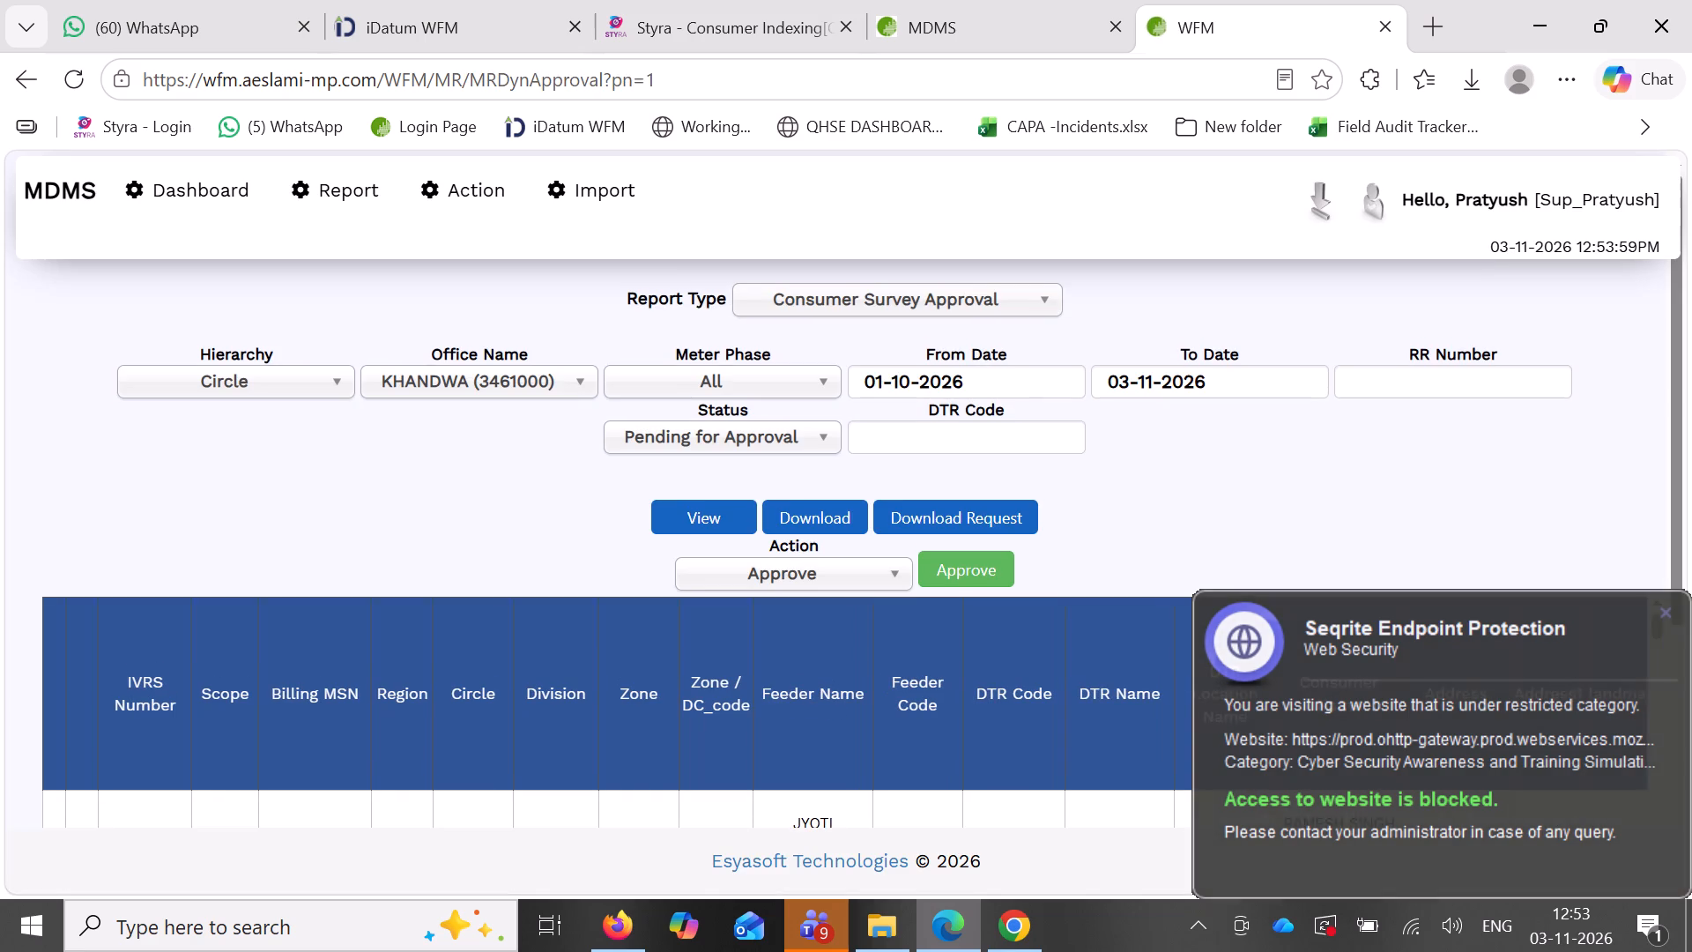
Open the first pending survey in the list and examine the meter's condition in its Old Meter KWH Photo.
scroll(427, 495, down, 3)
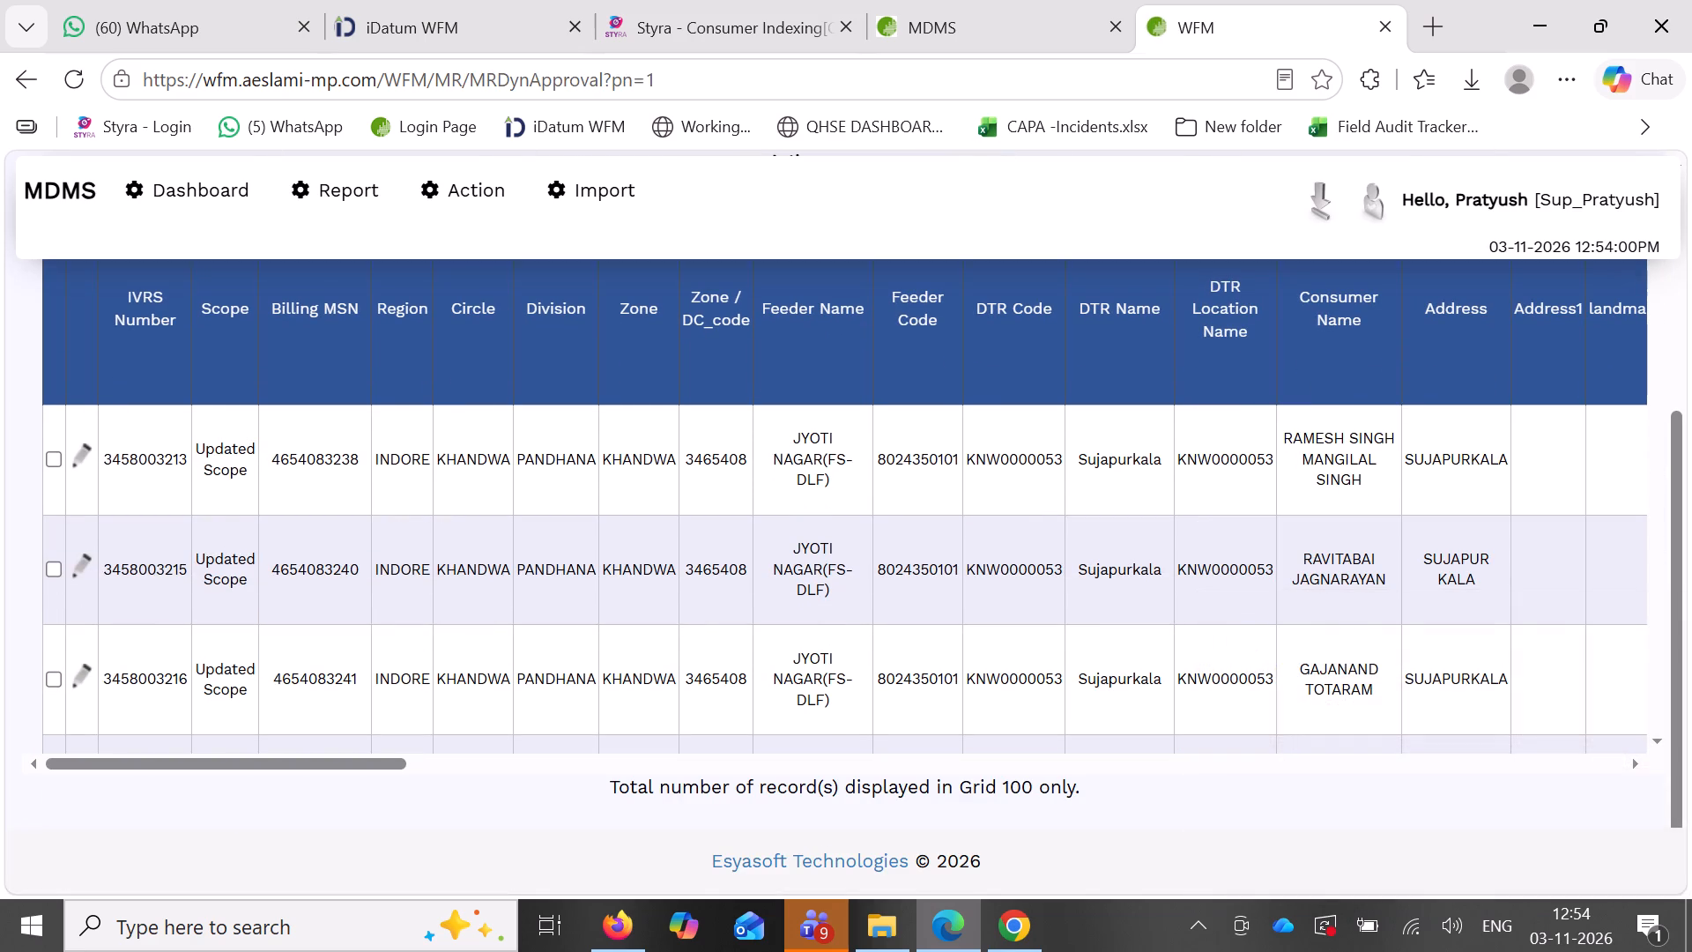
click(80, 449)
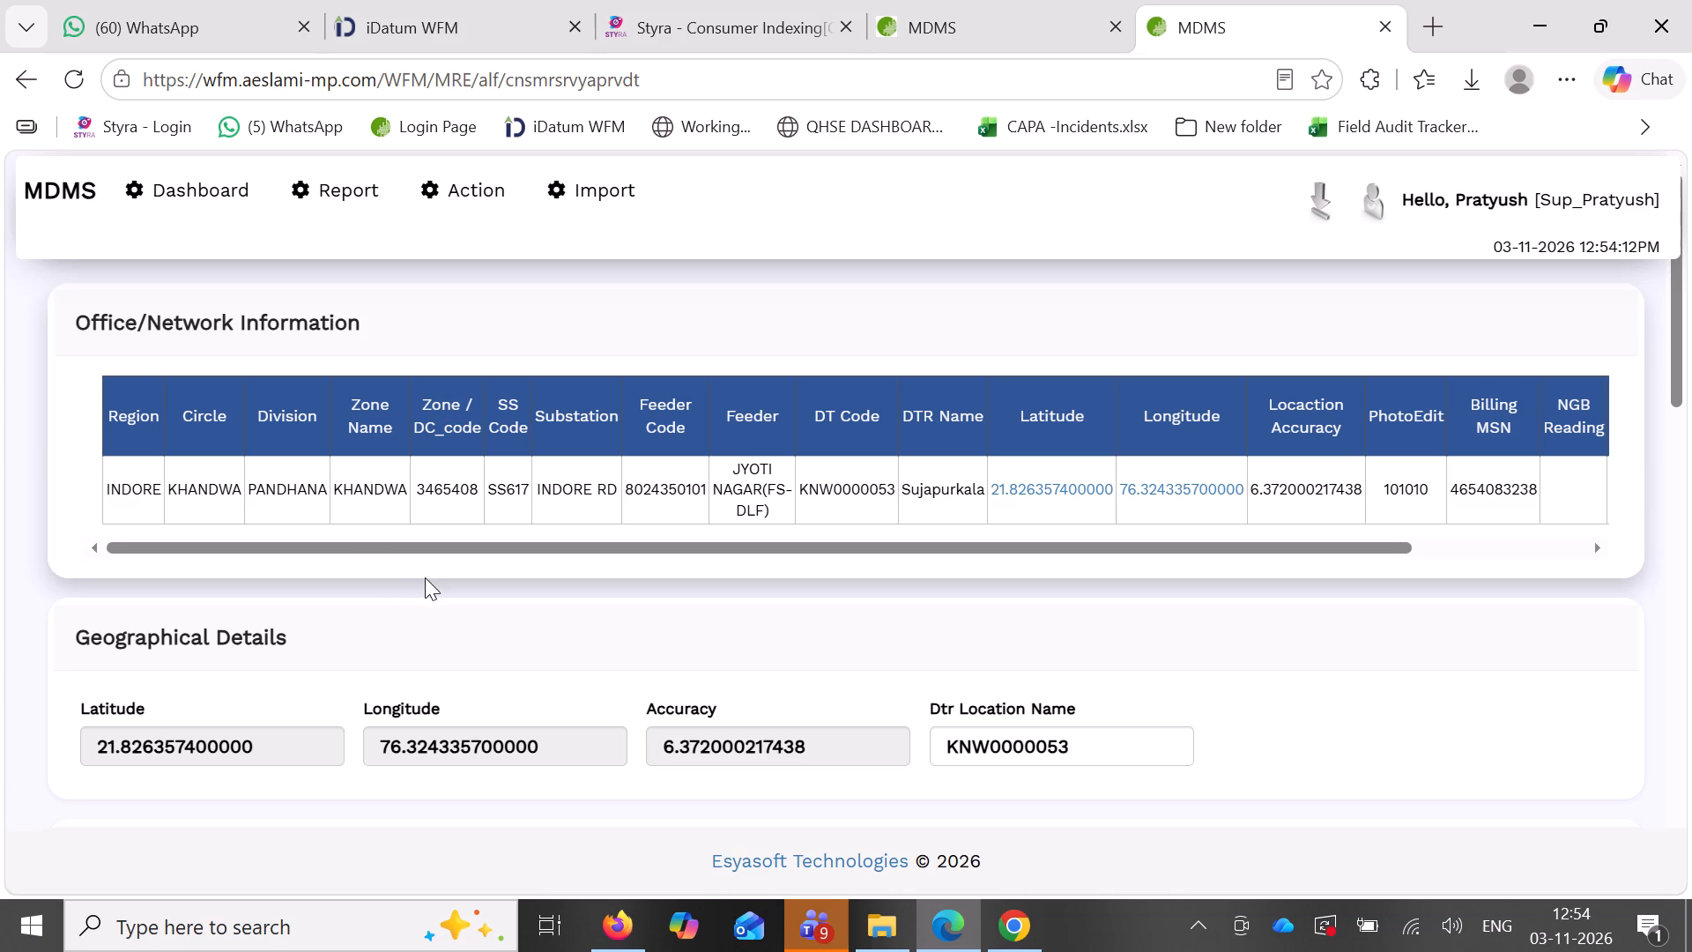
scroll(558, 605, down, 6)
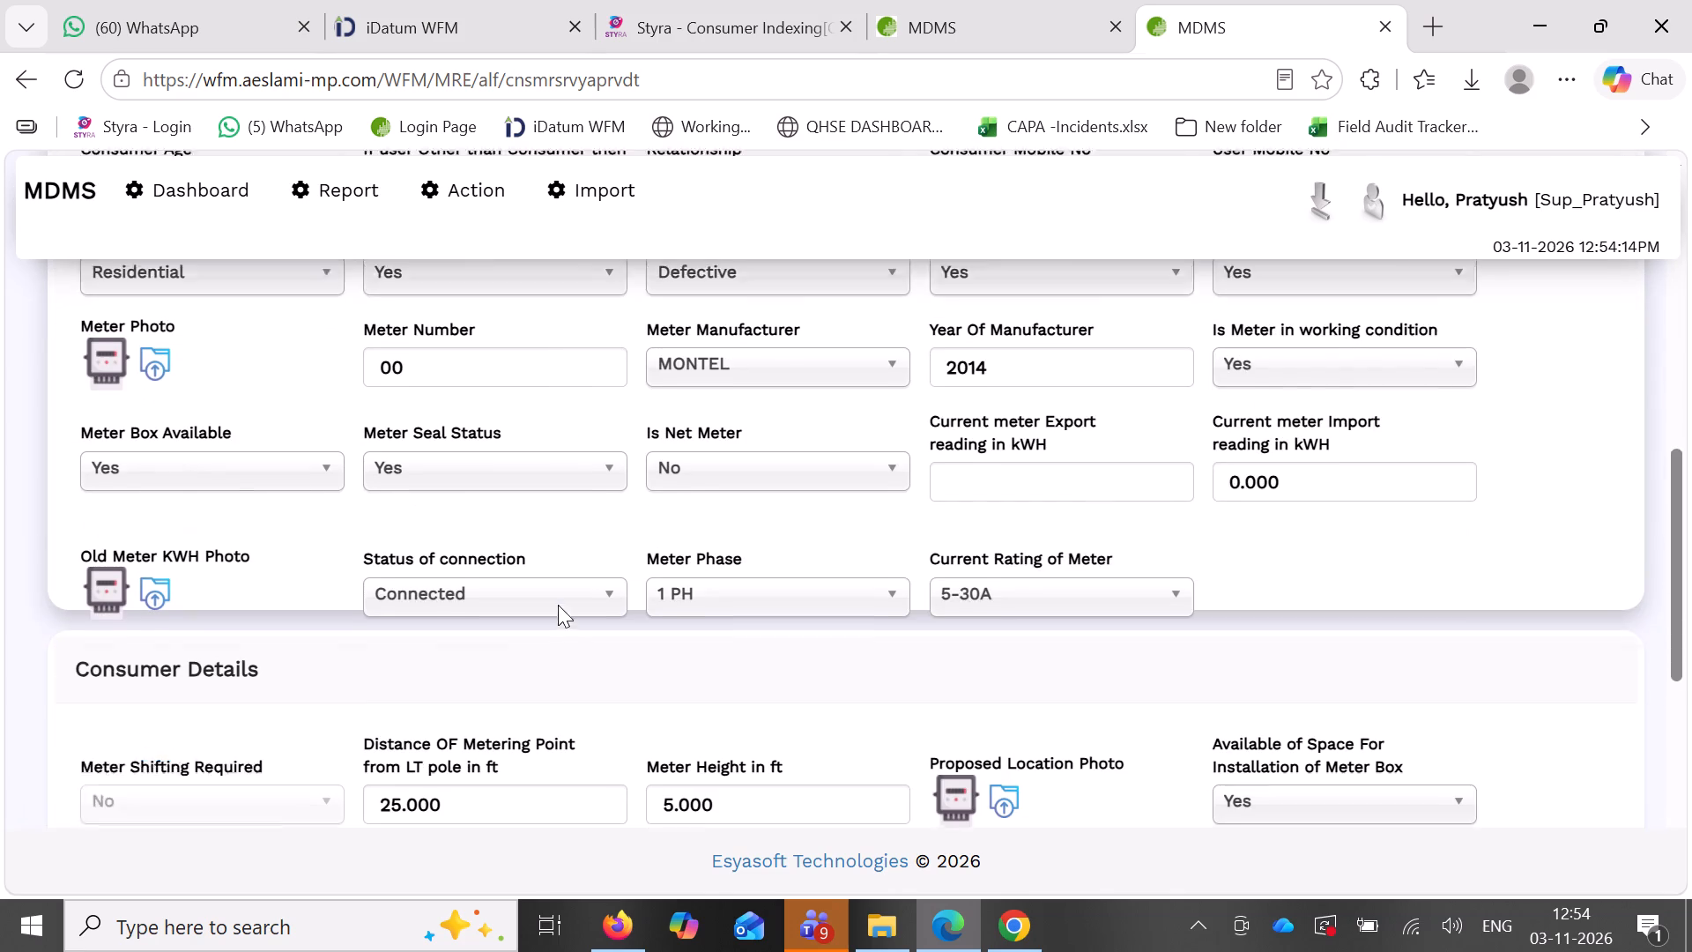
scroll(558, 605, down, 1)
click(109, 560)
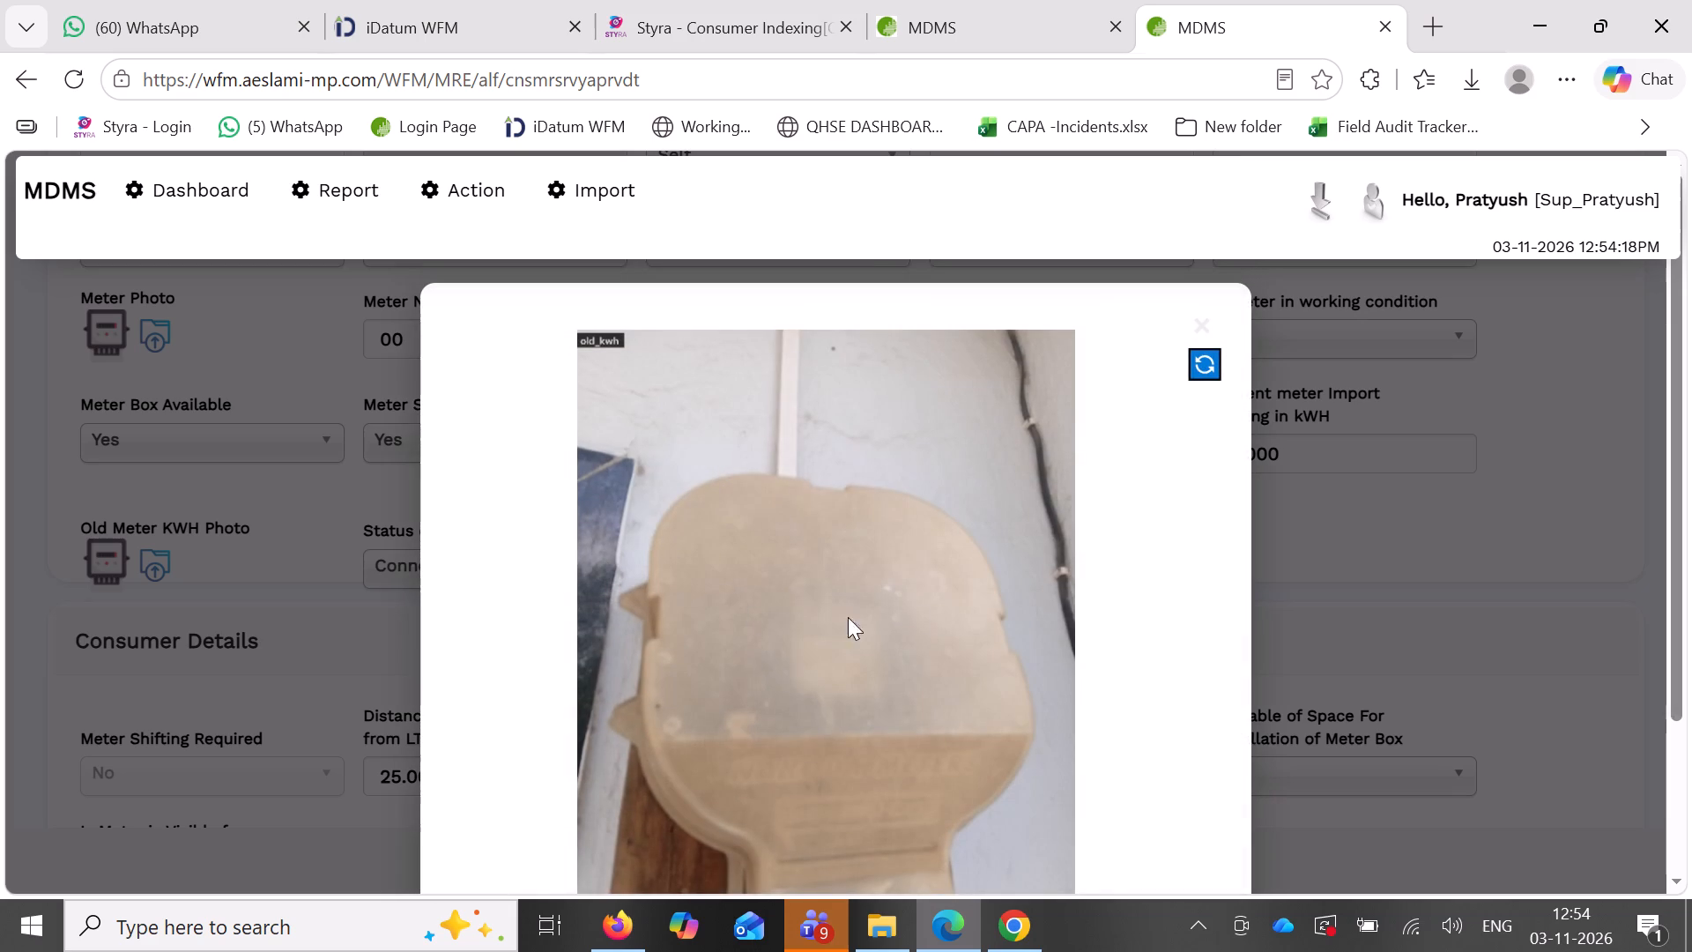
click(1191, 320)
click(1204, 323)
Approve the open Montel meter survey with the remark "dusty Old Meter".
scroll(1032, 558, down, 5)
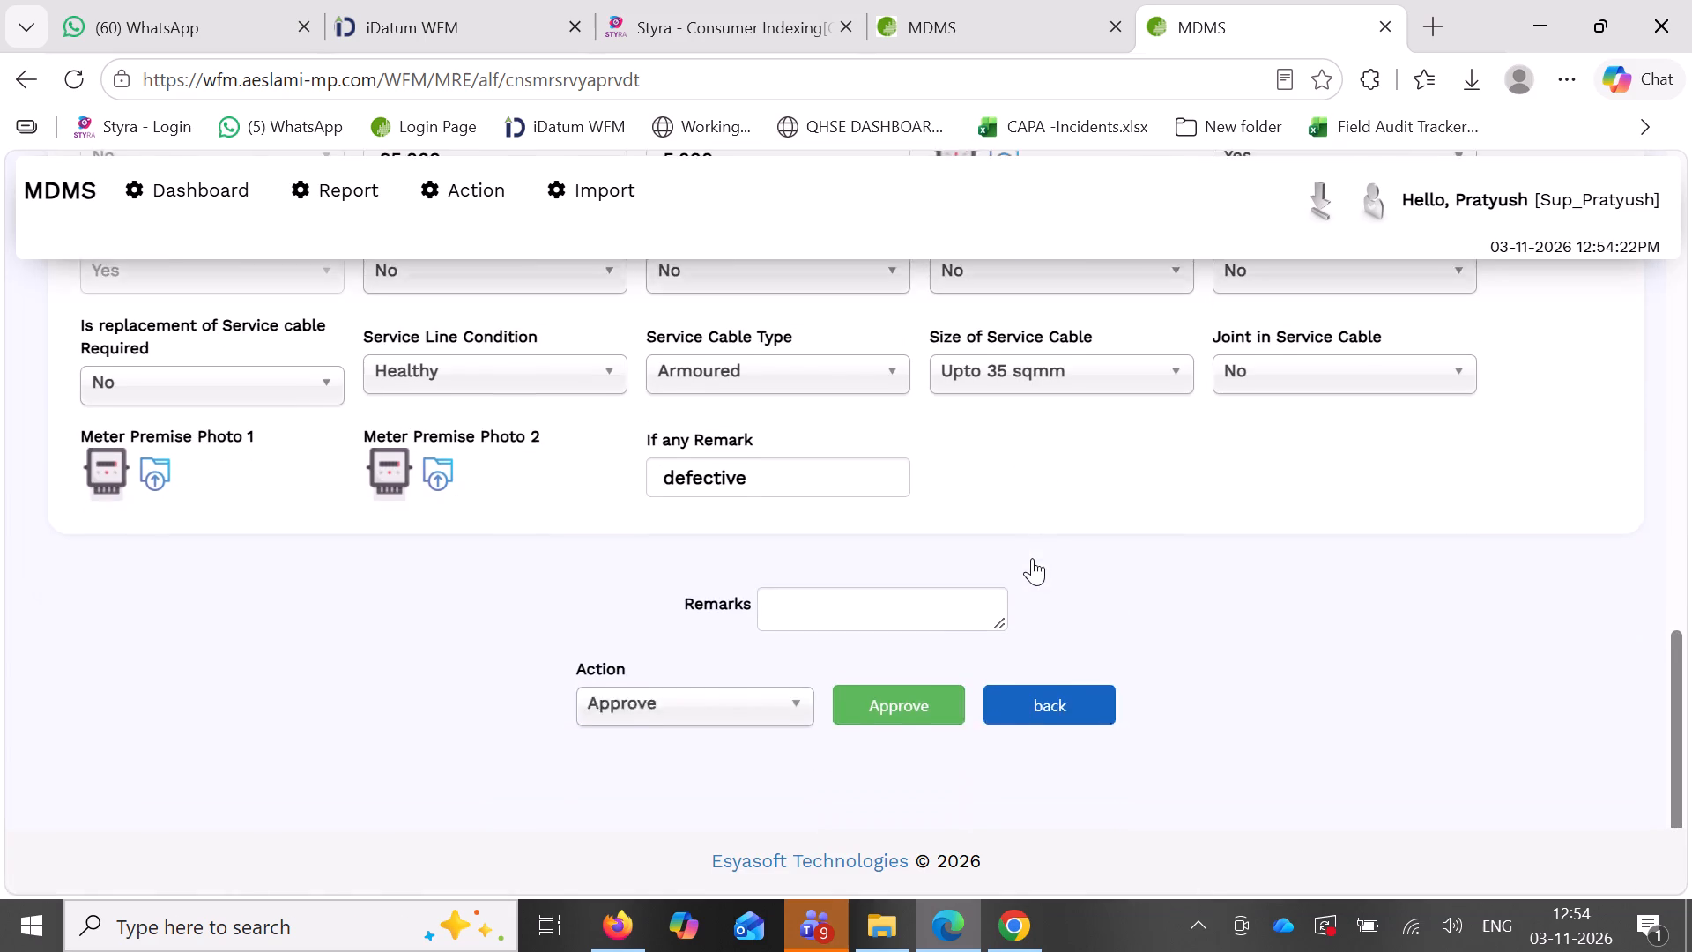
click(835, 684)
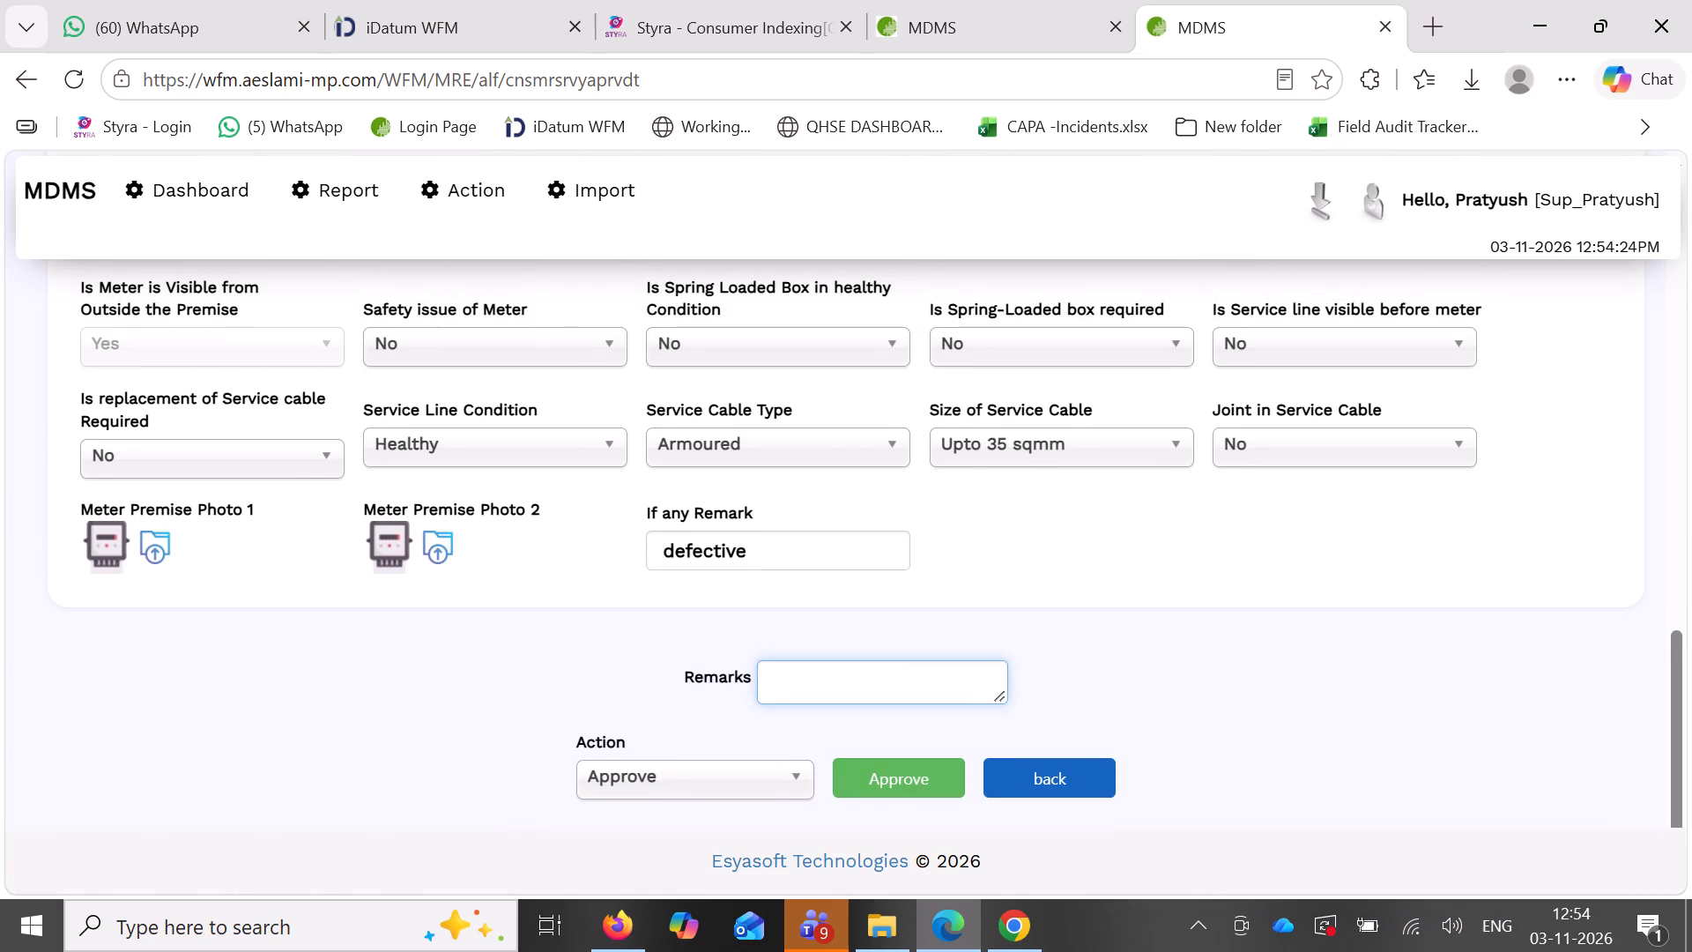
text(dusty M)
key(BackSpace)
text(Old Meter)
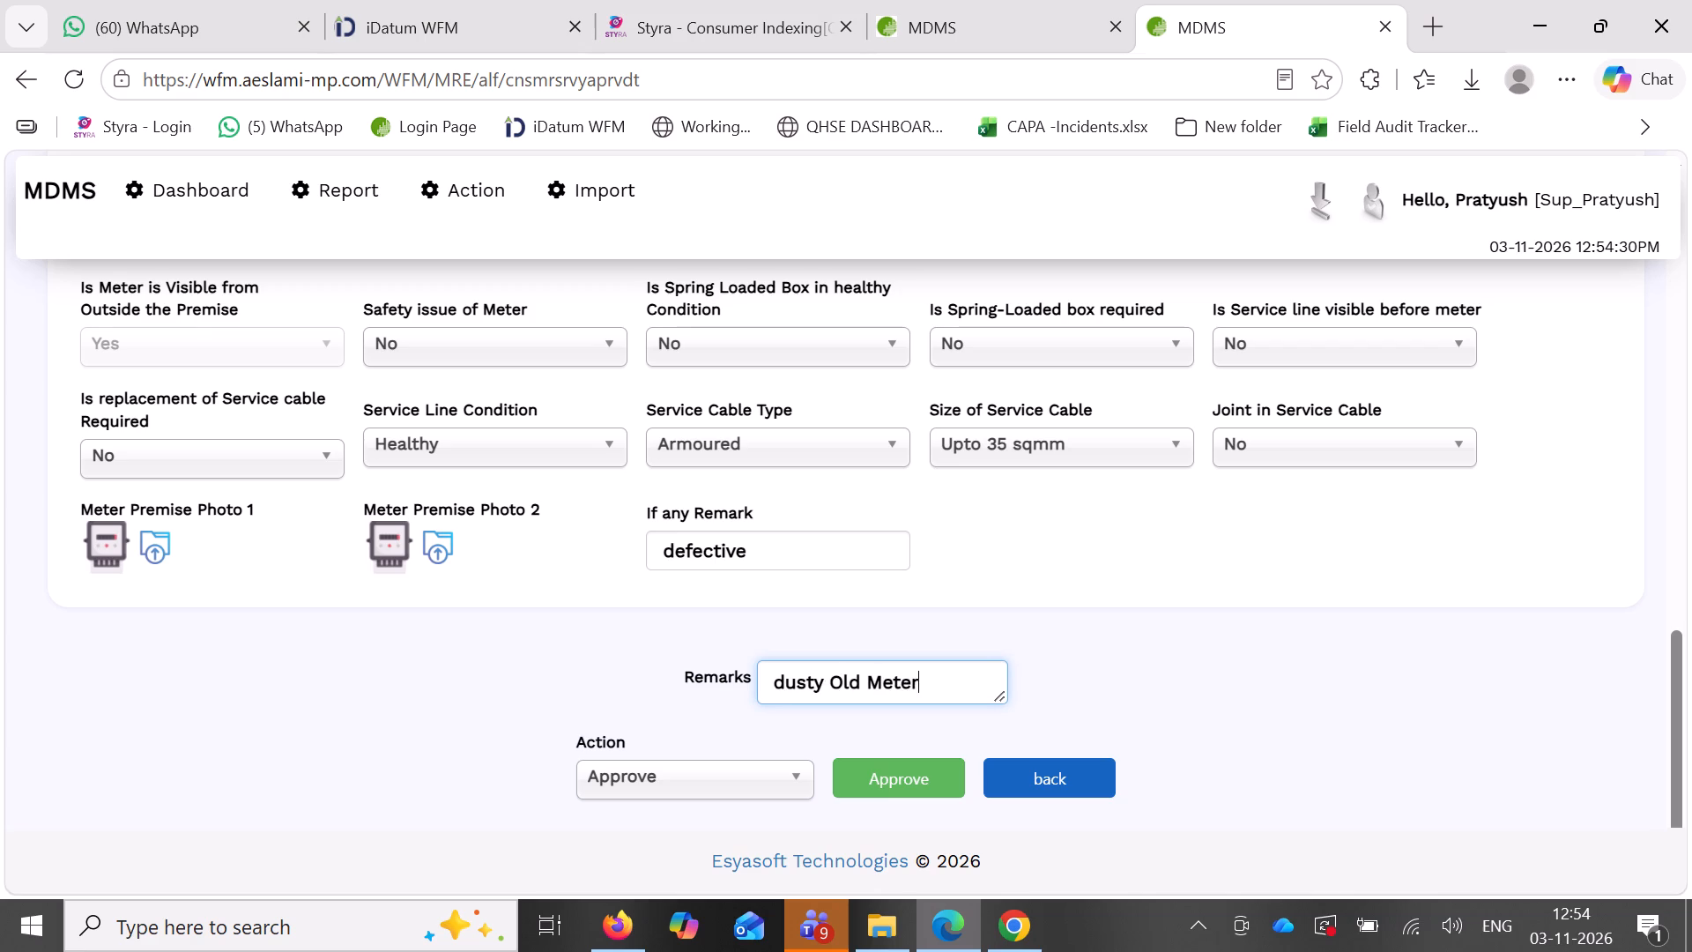
key(space)
key(BackSpace)
key(Tab)
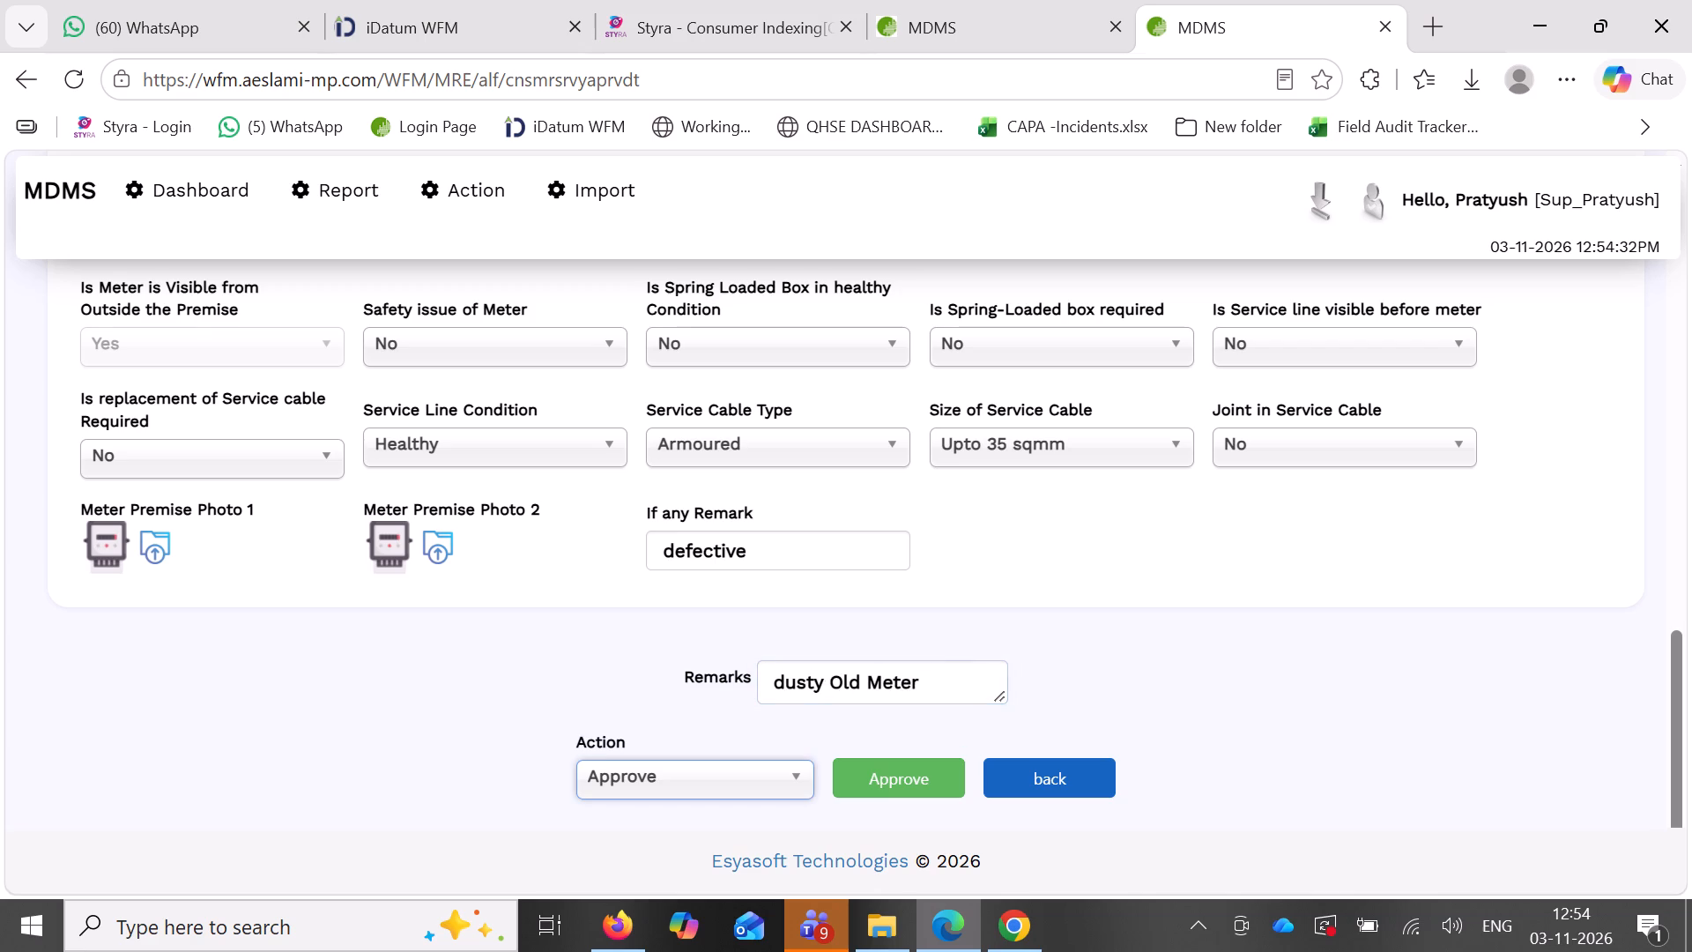
key(Tab)
key(Return)
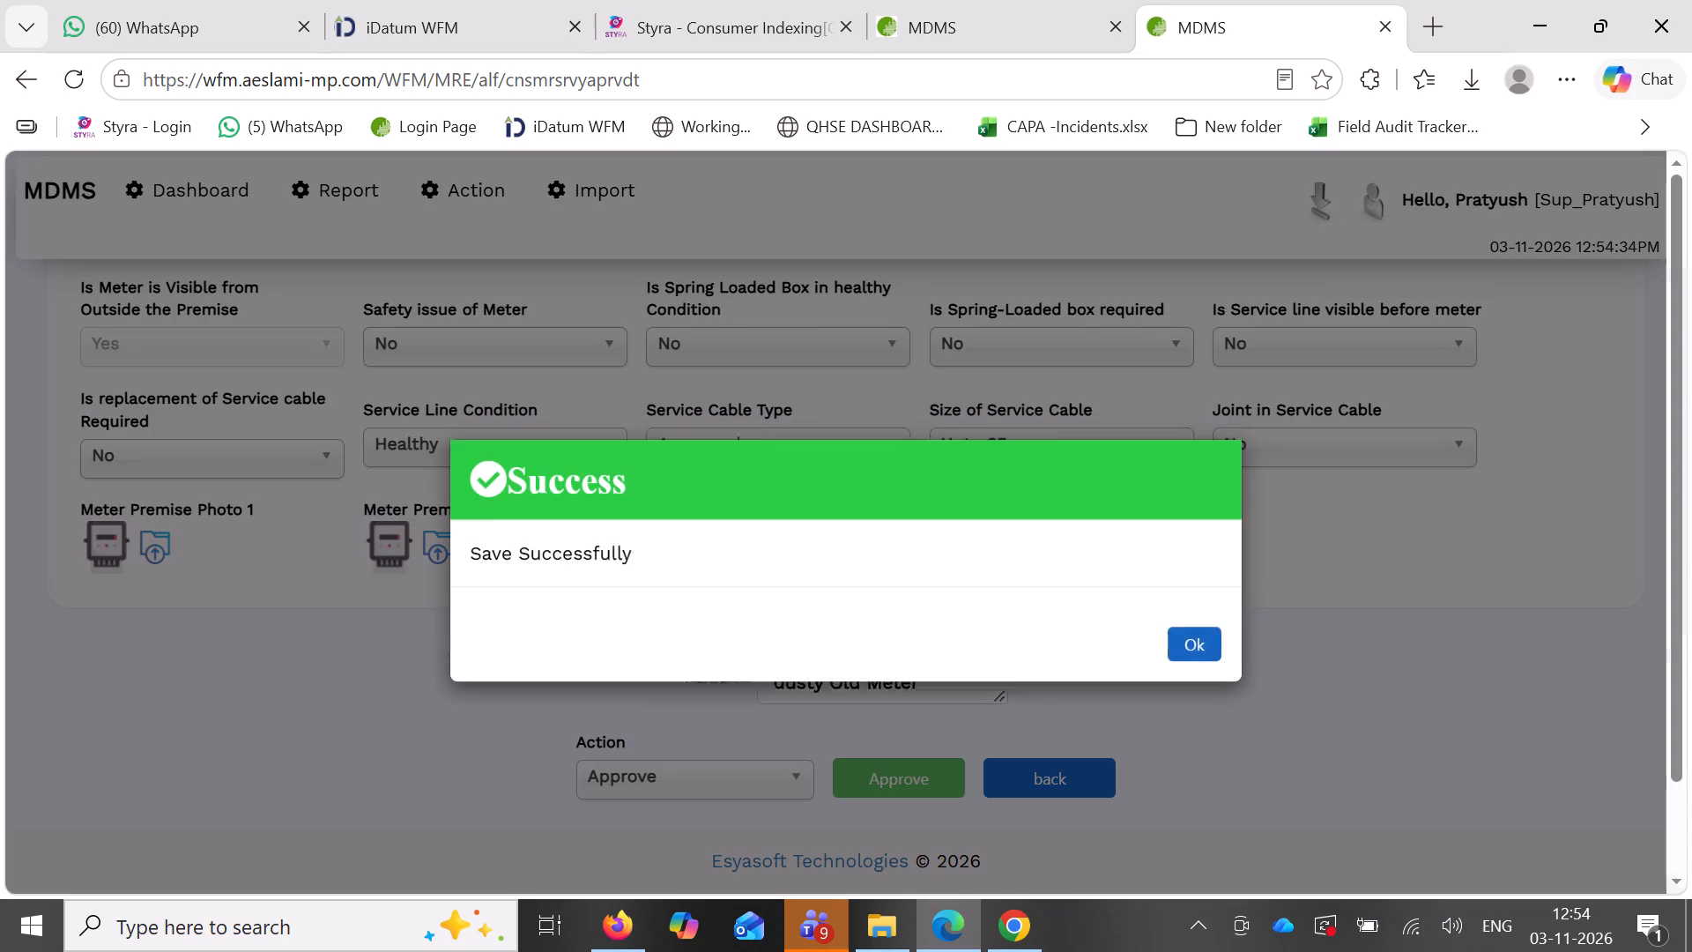
key(Return)
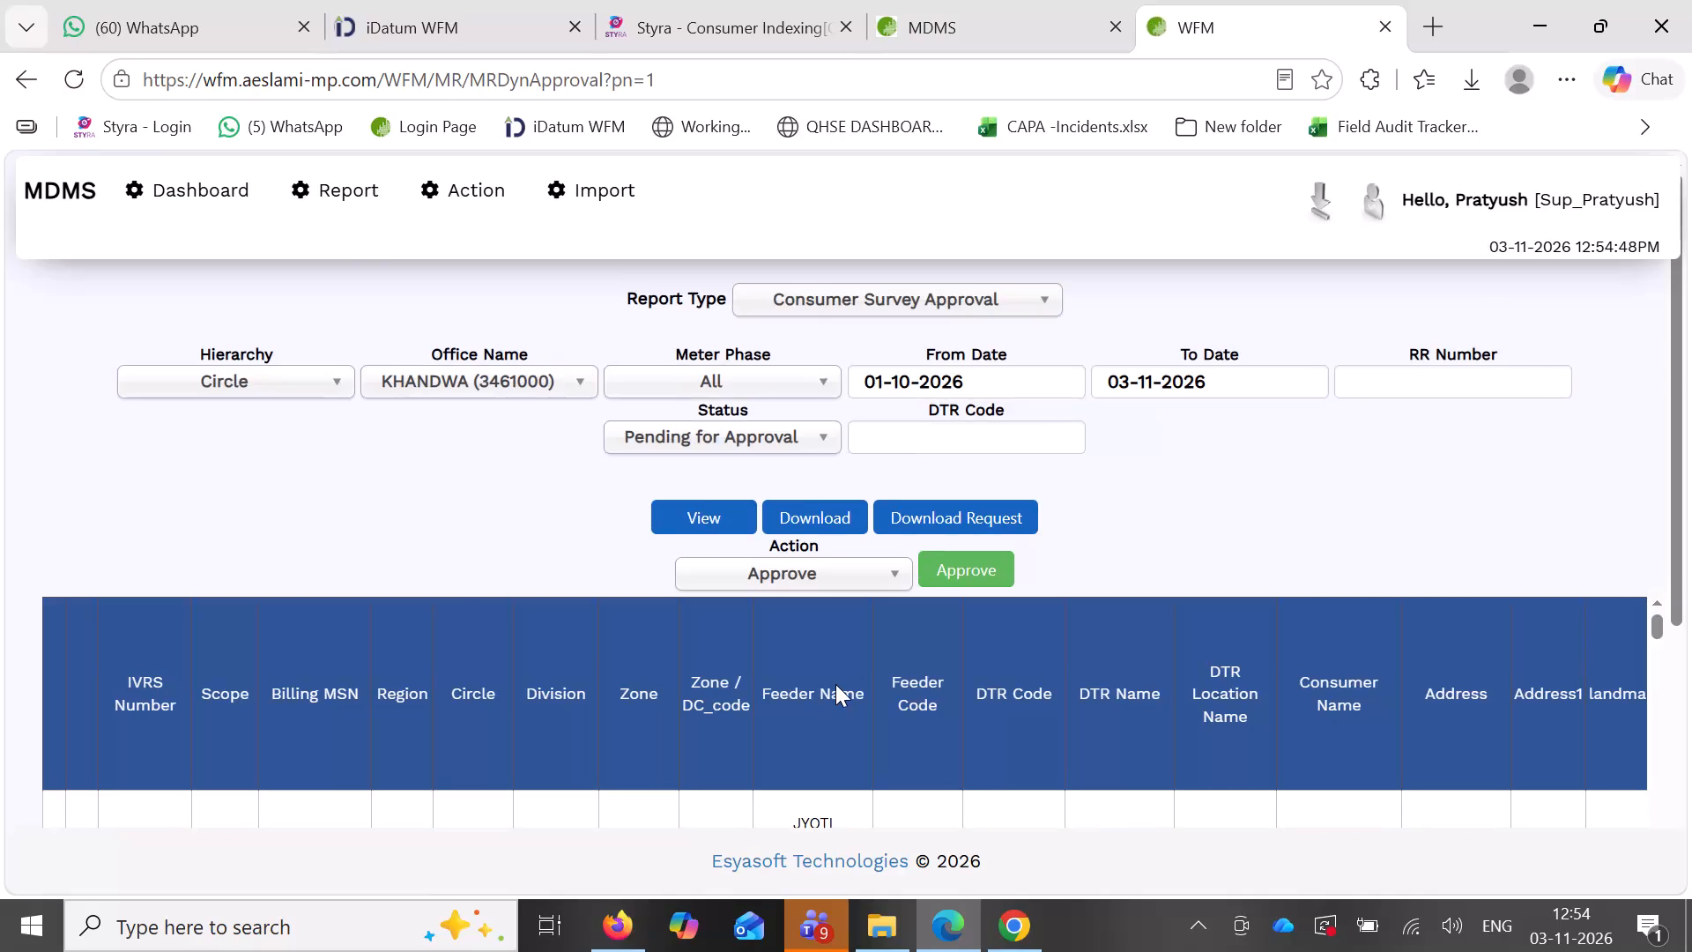
Open the next survey at the top of the pending list and check its Old Meter KWH Photo against the entered meter details.
scroll(411, 548, down, 2)
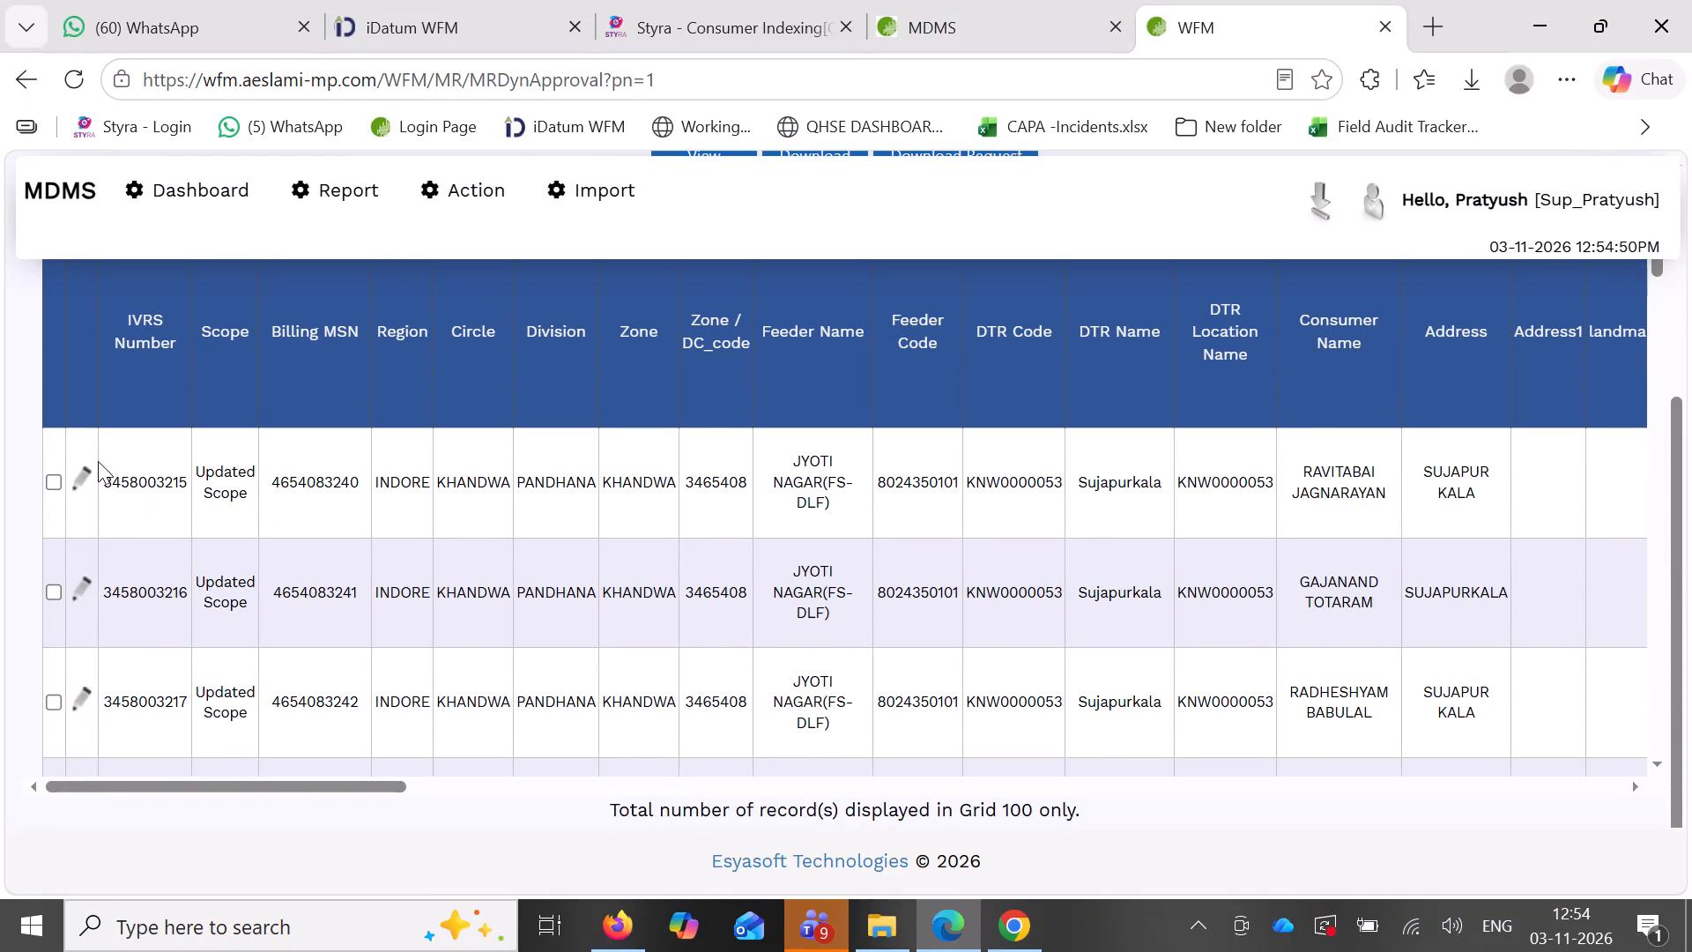
click(82, 473)
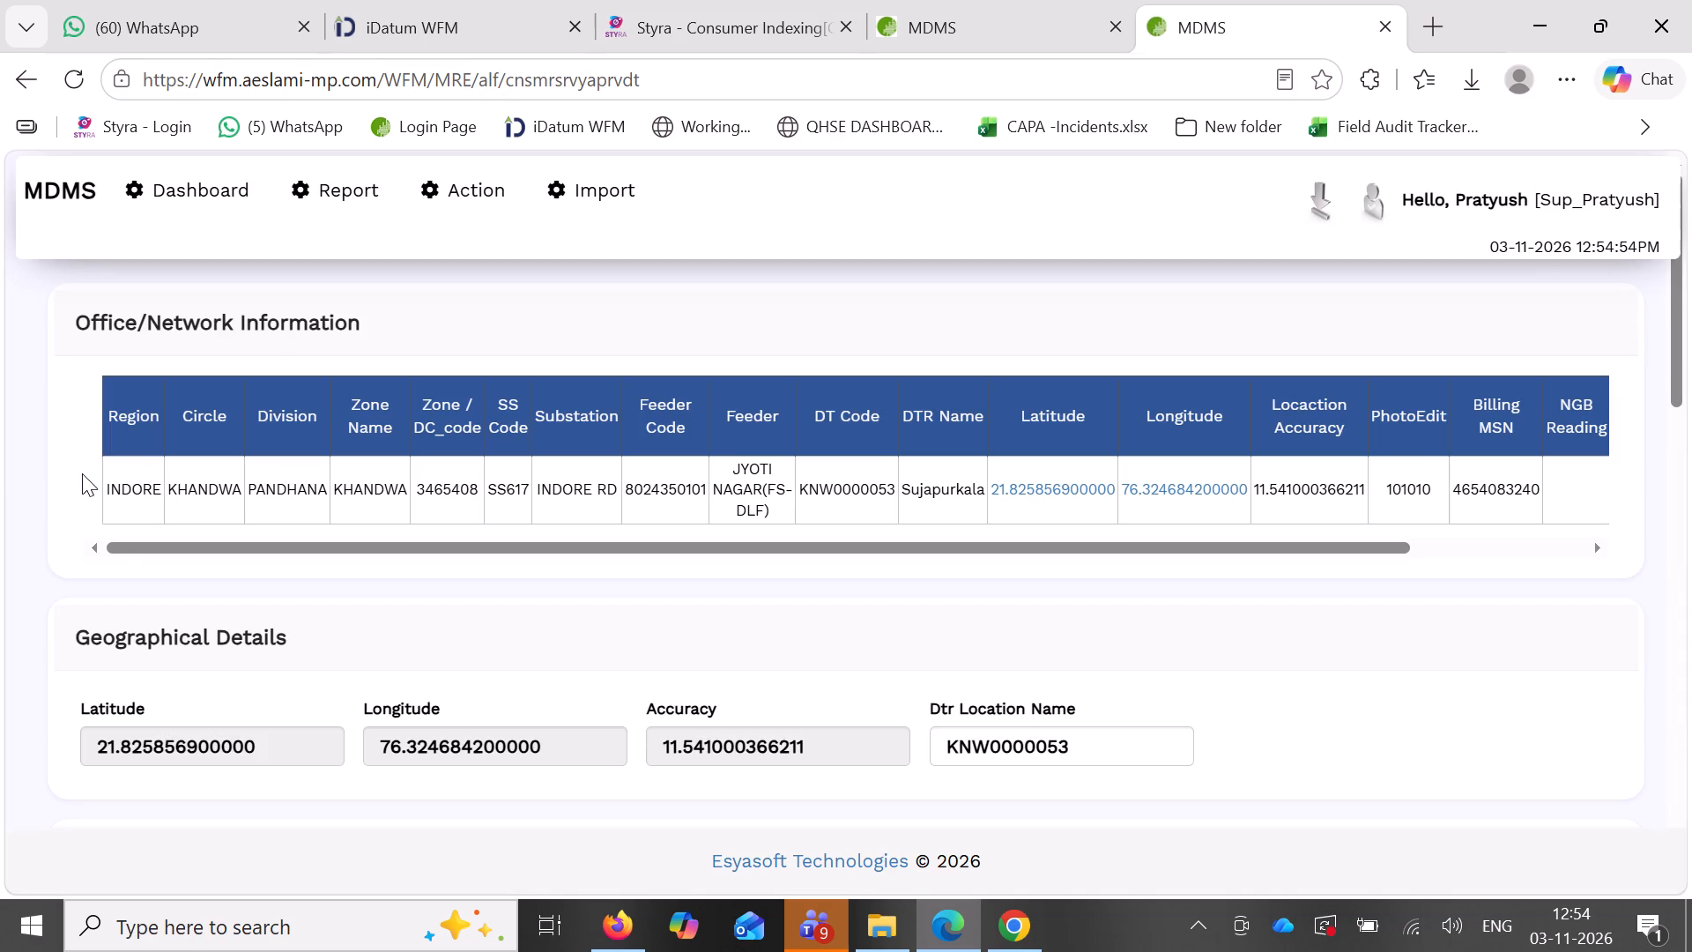
scroll(309, 644, down, 3)
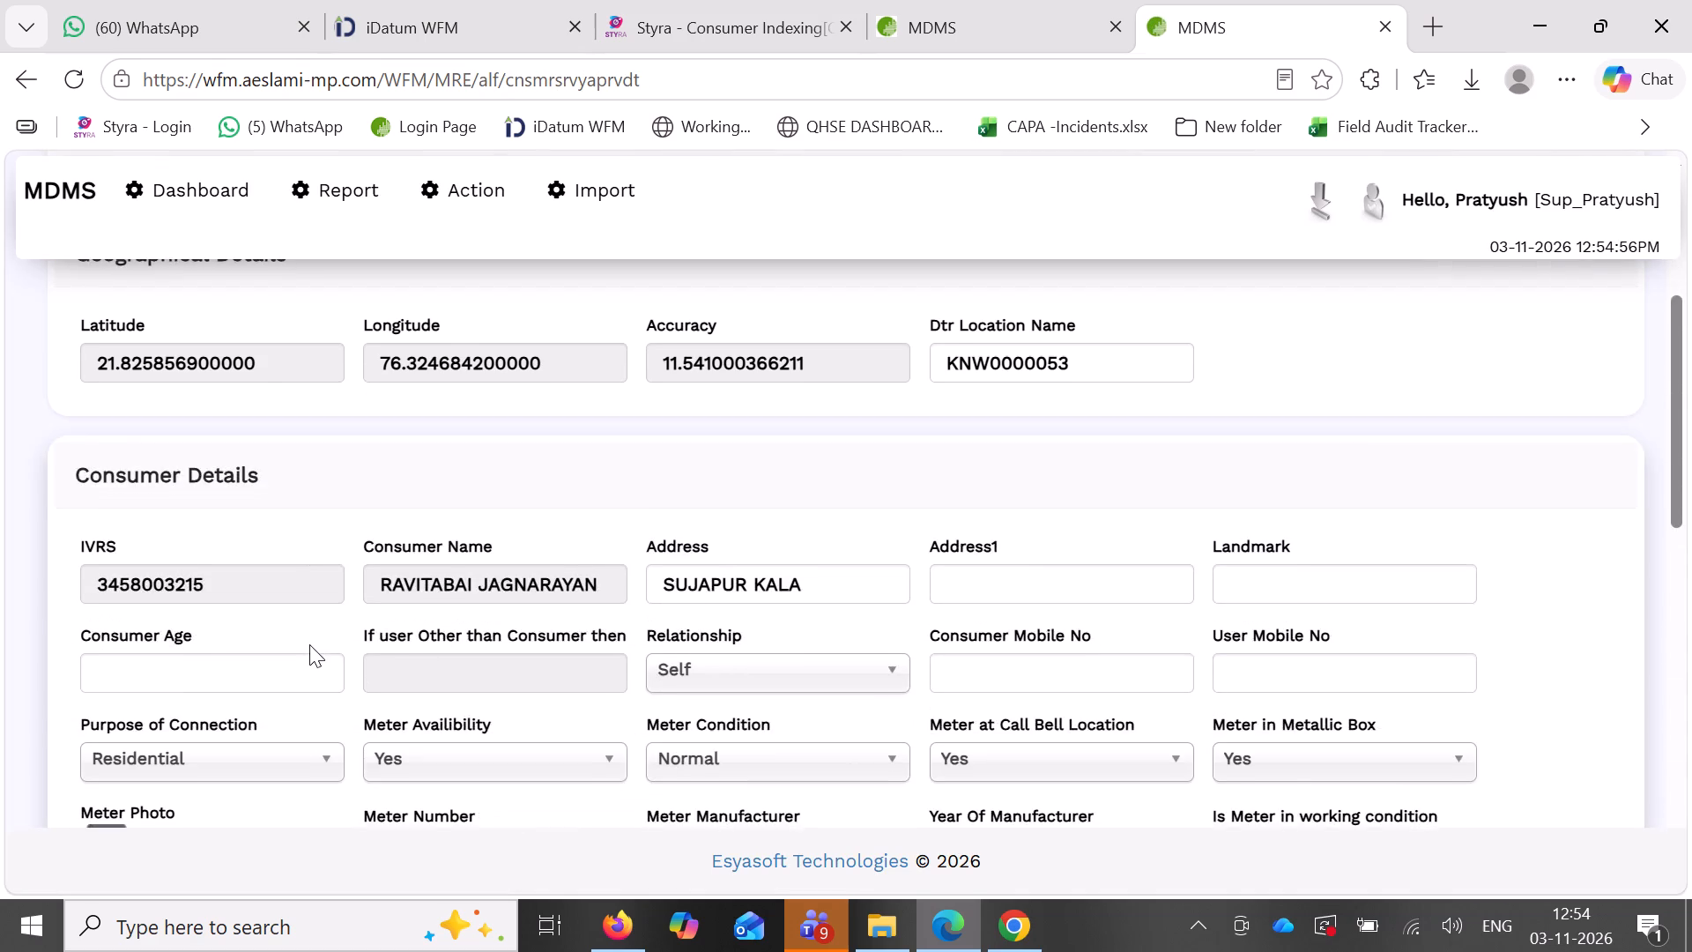
scroll(309, 644, down, 2)
click(91, 776)
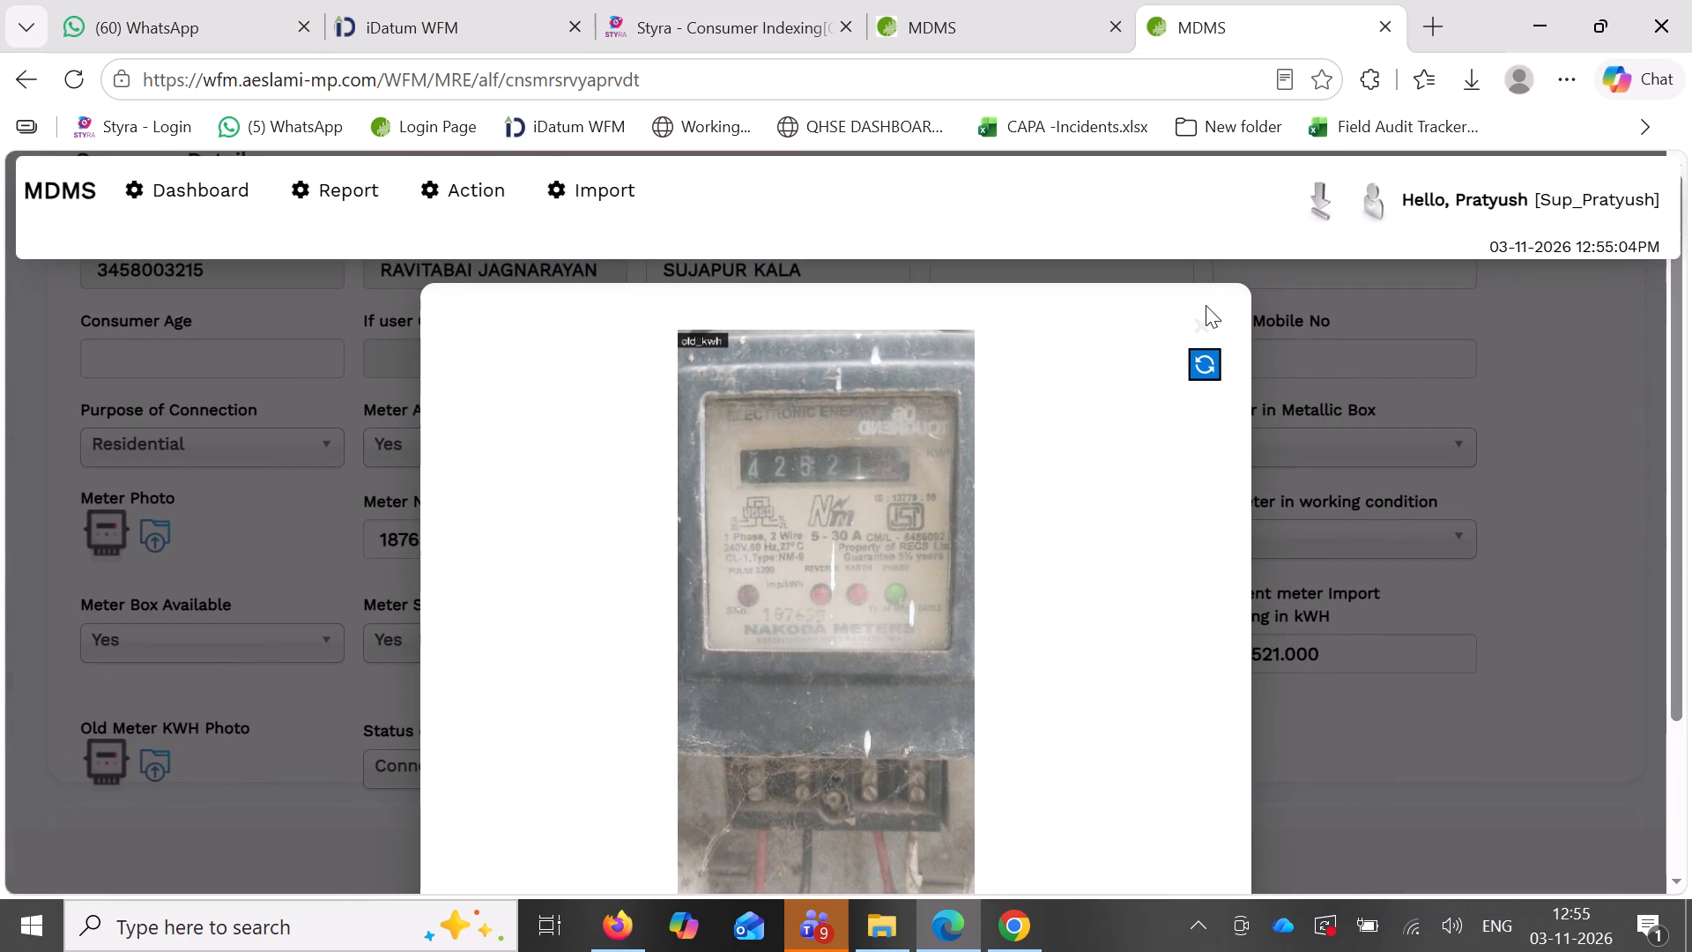
click(1202, 322)
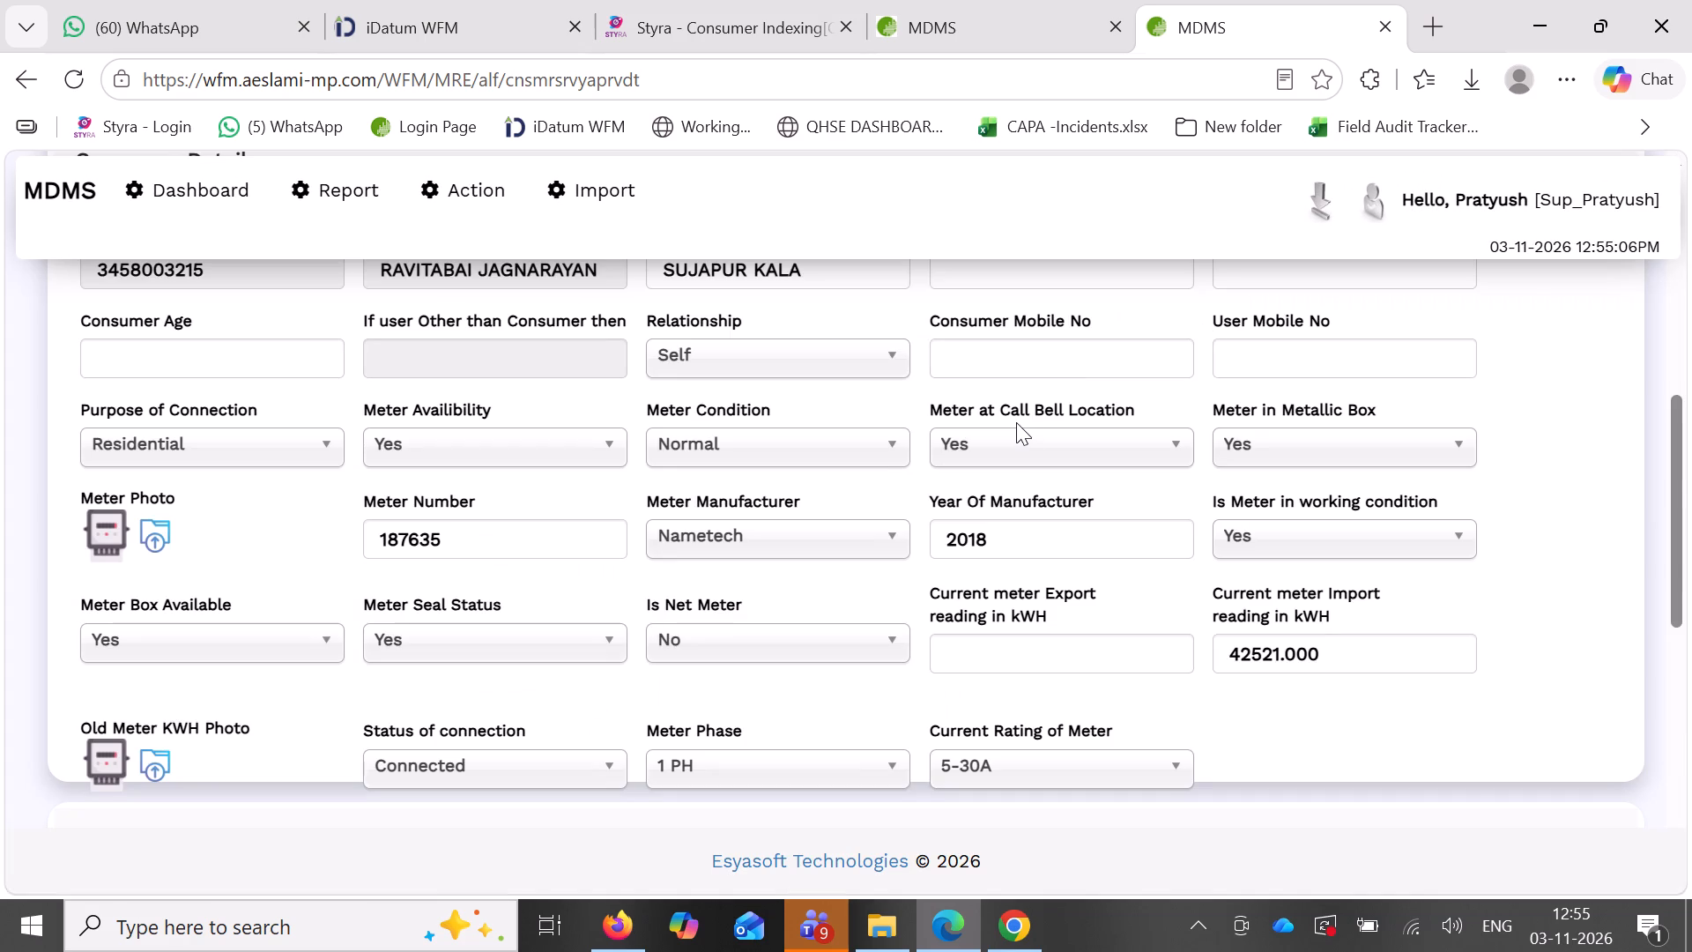
Approve the open survey of the Nametech meter from 2018 with the remark "ok".
scroll(1016, 422, down, 4)
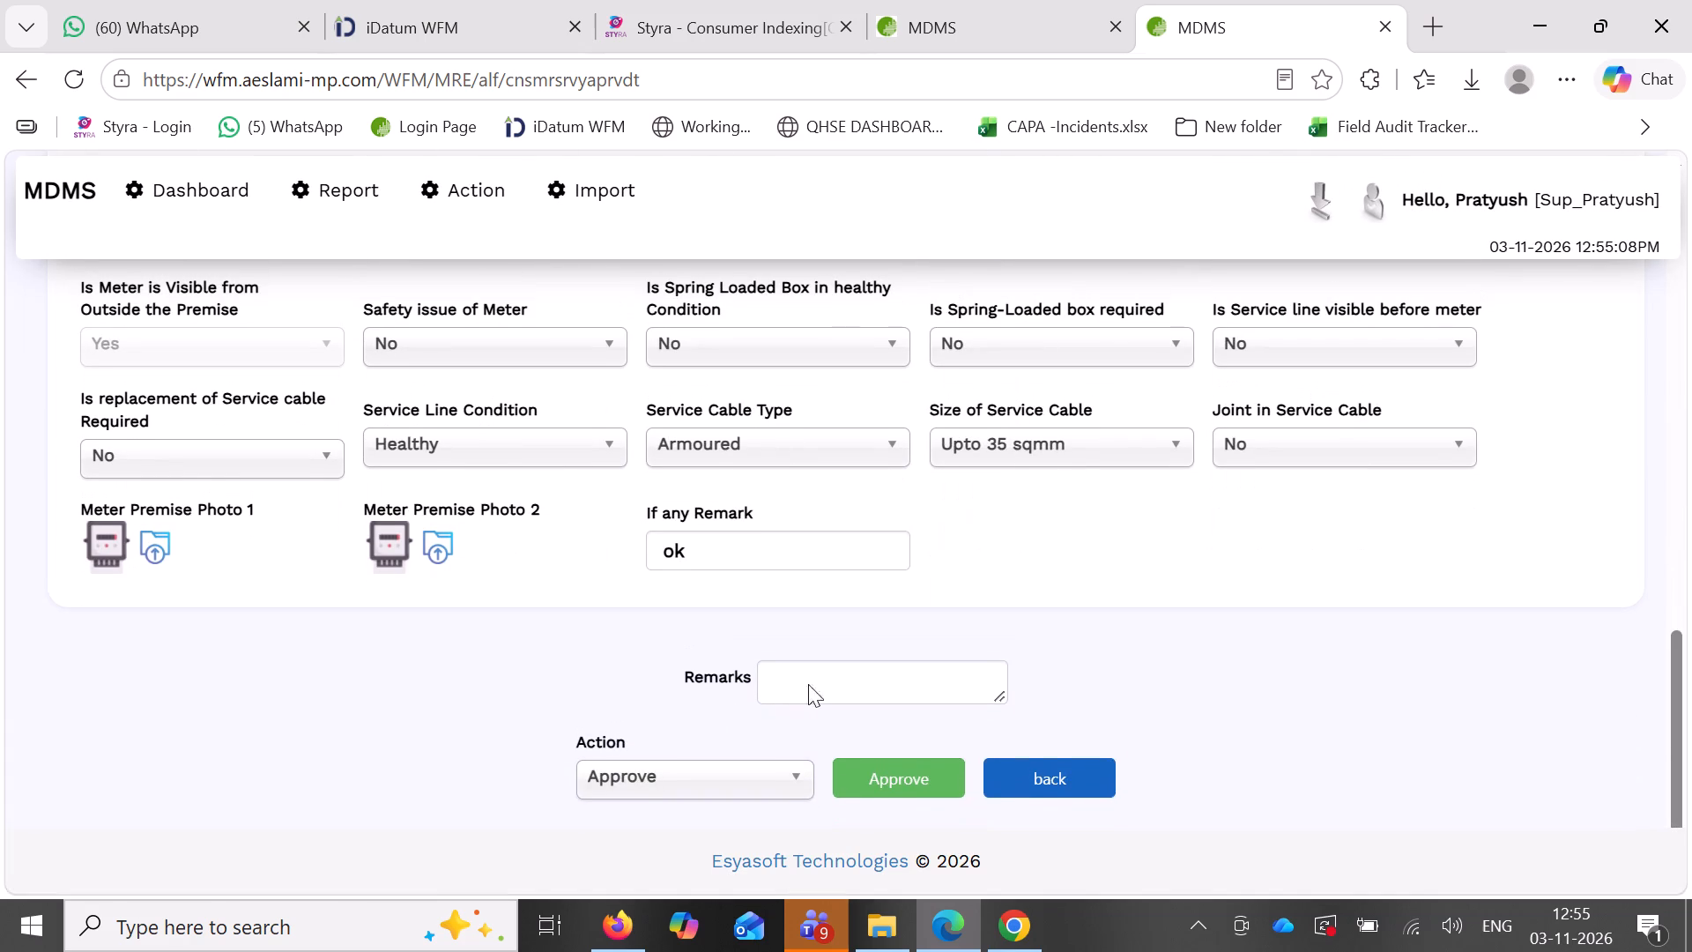
click(809, 684)
text(ok)
key(Tab)
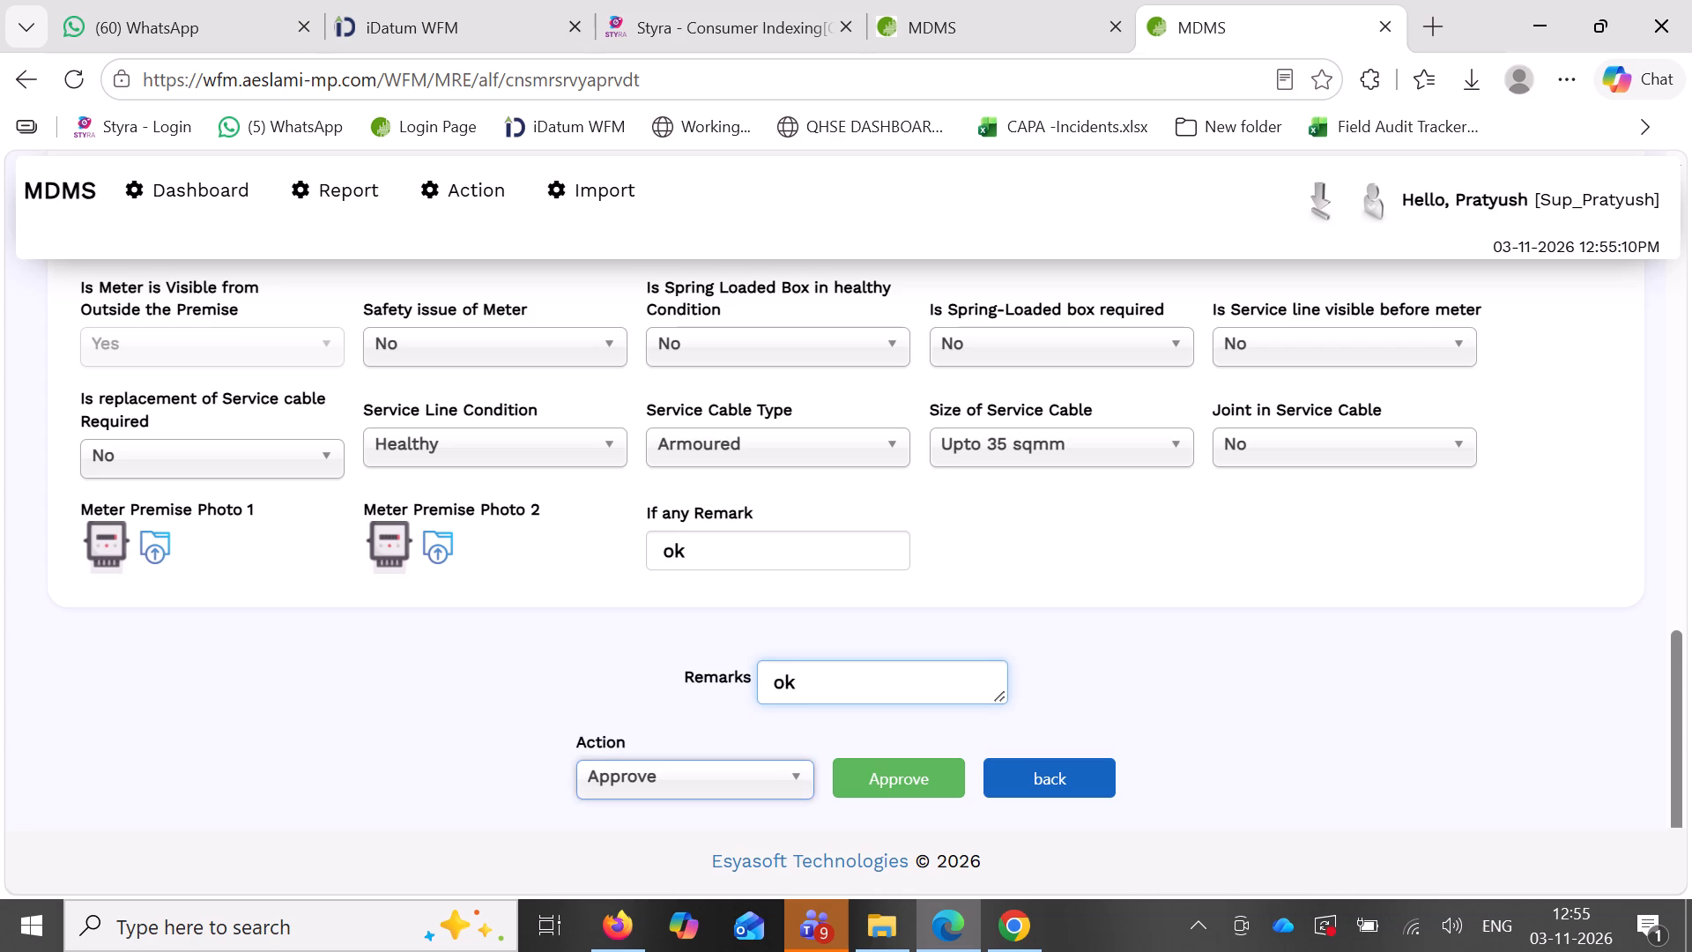
key(Tab)
key(Return)
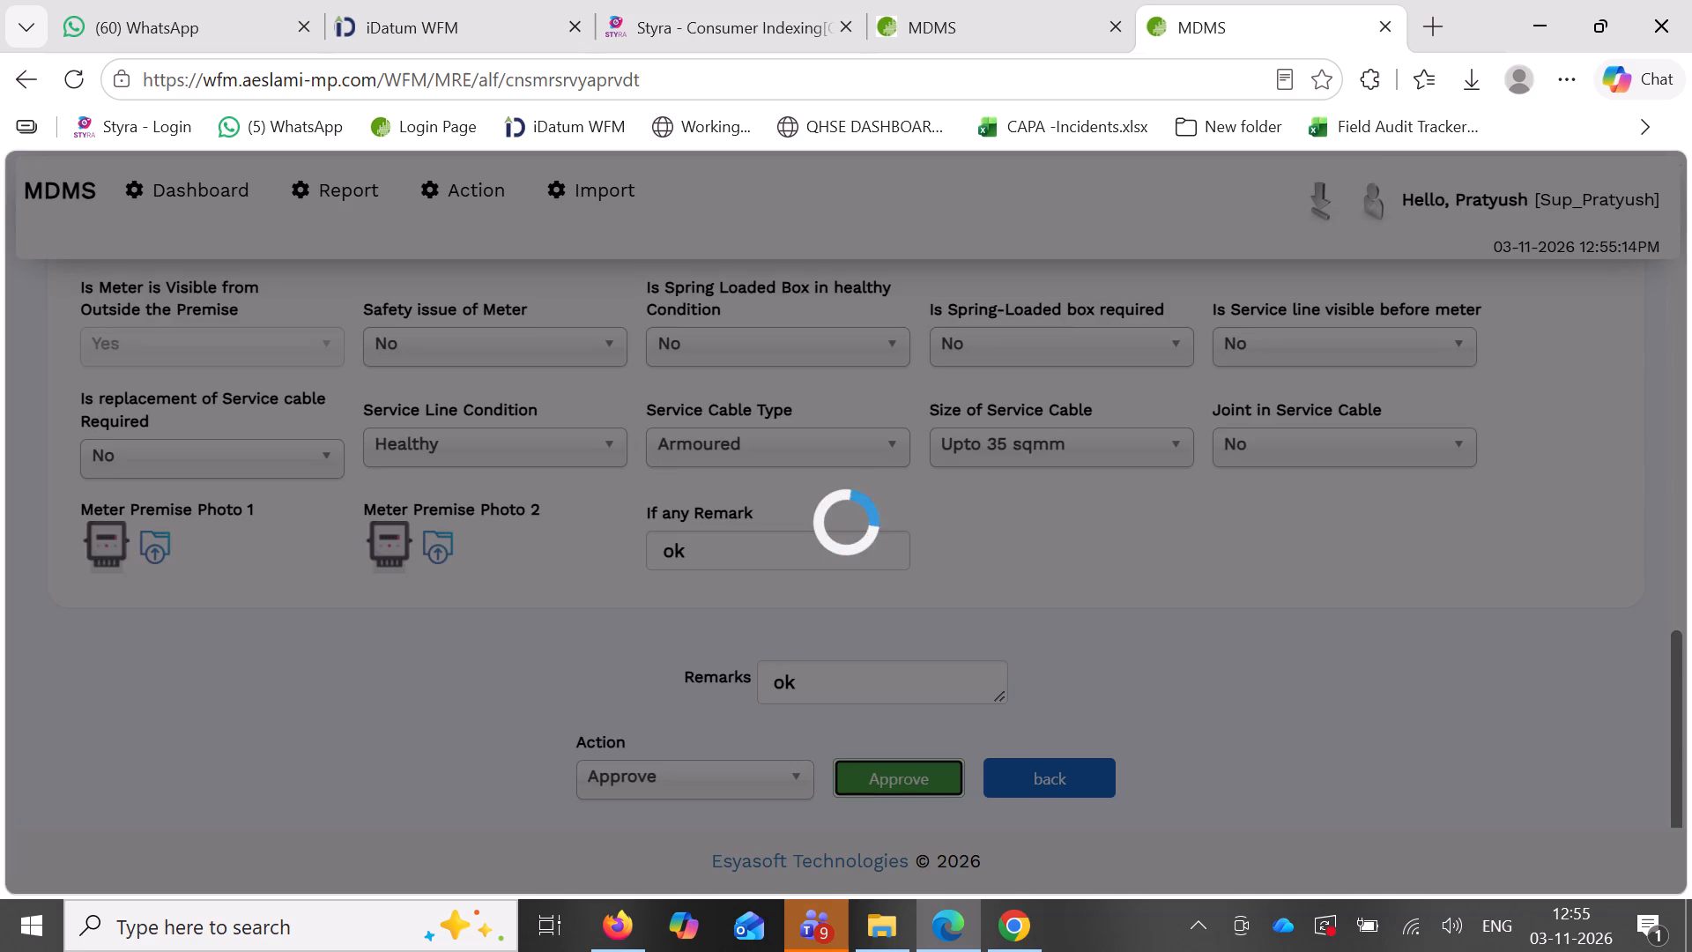
key(Return)
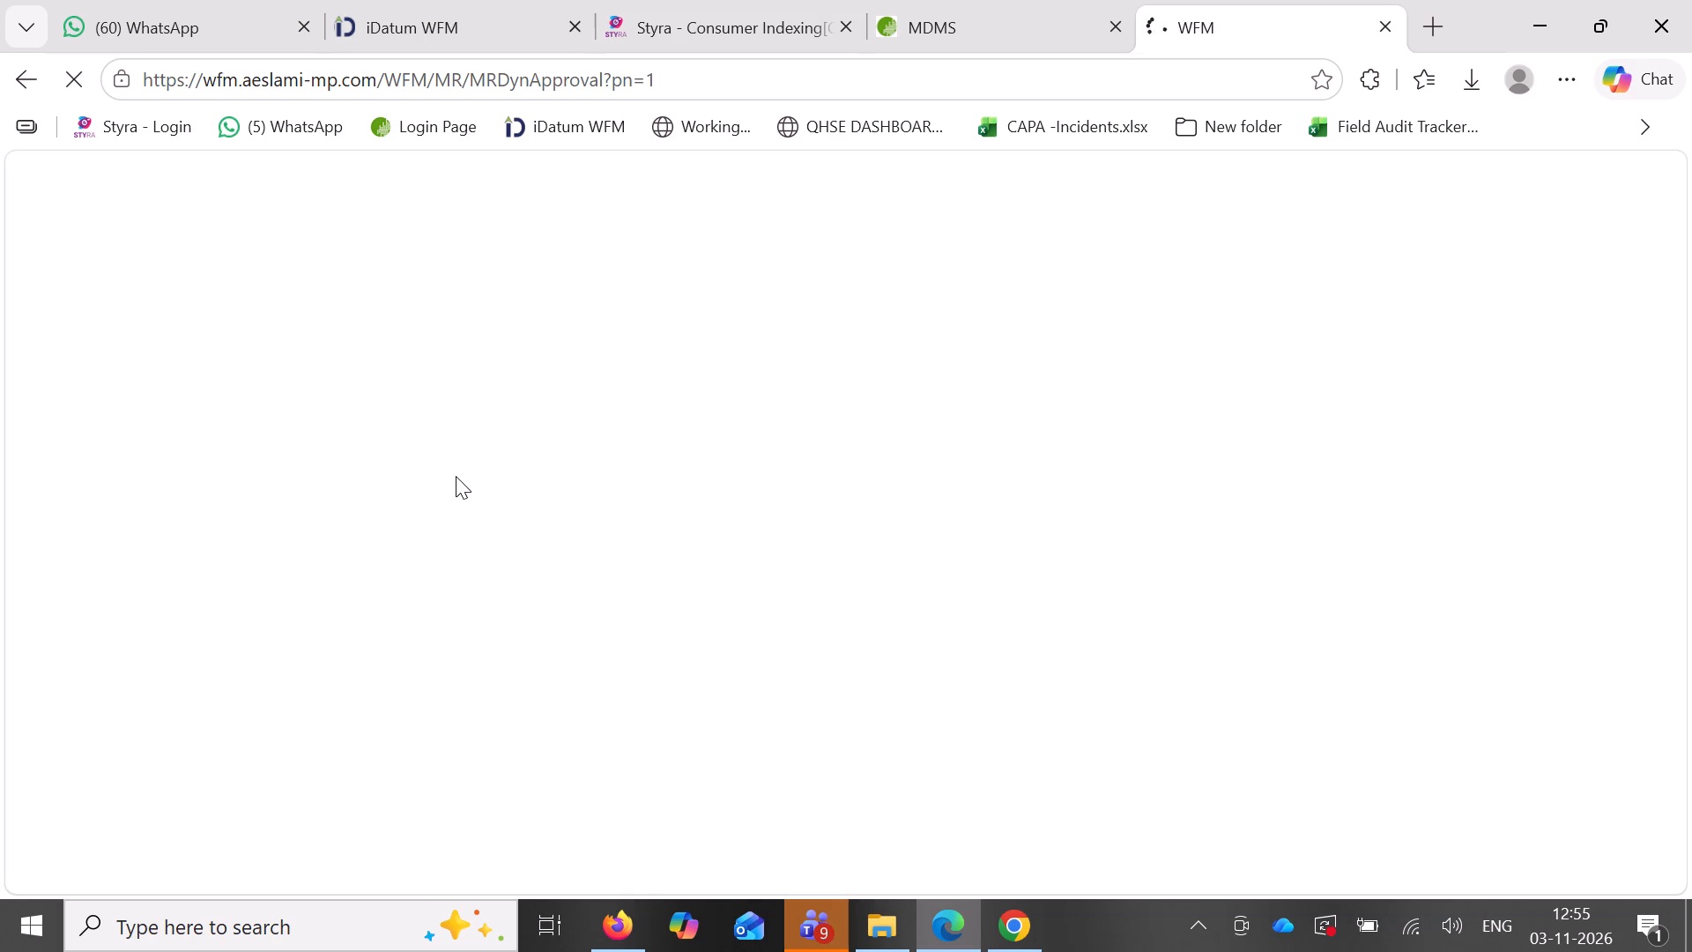
Open the survey now first in the pending list and compare its Old Meter KWH Photo closely with the entered meter number and reading.
scroll(456, 476, down, 3)
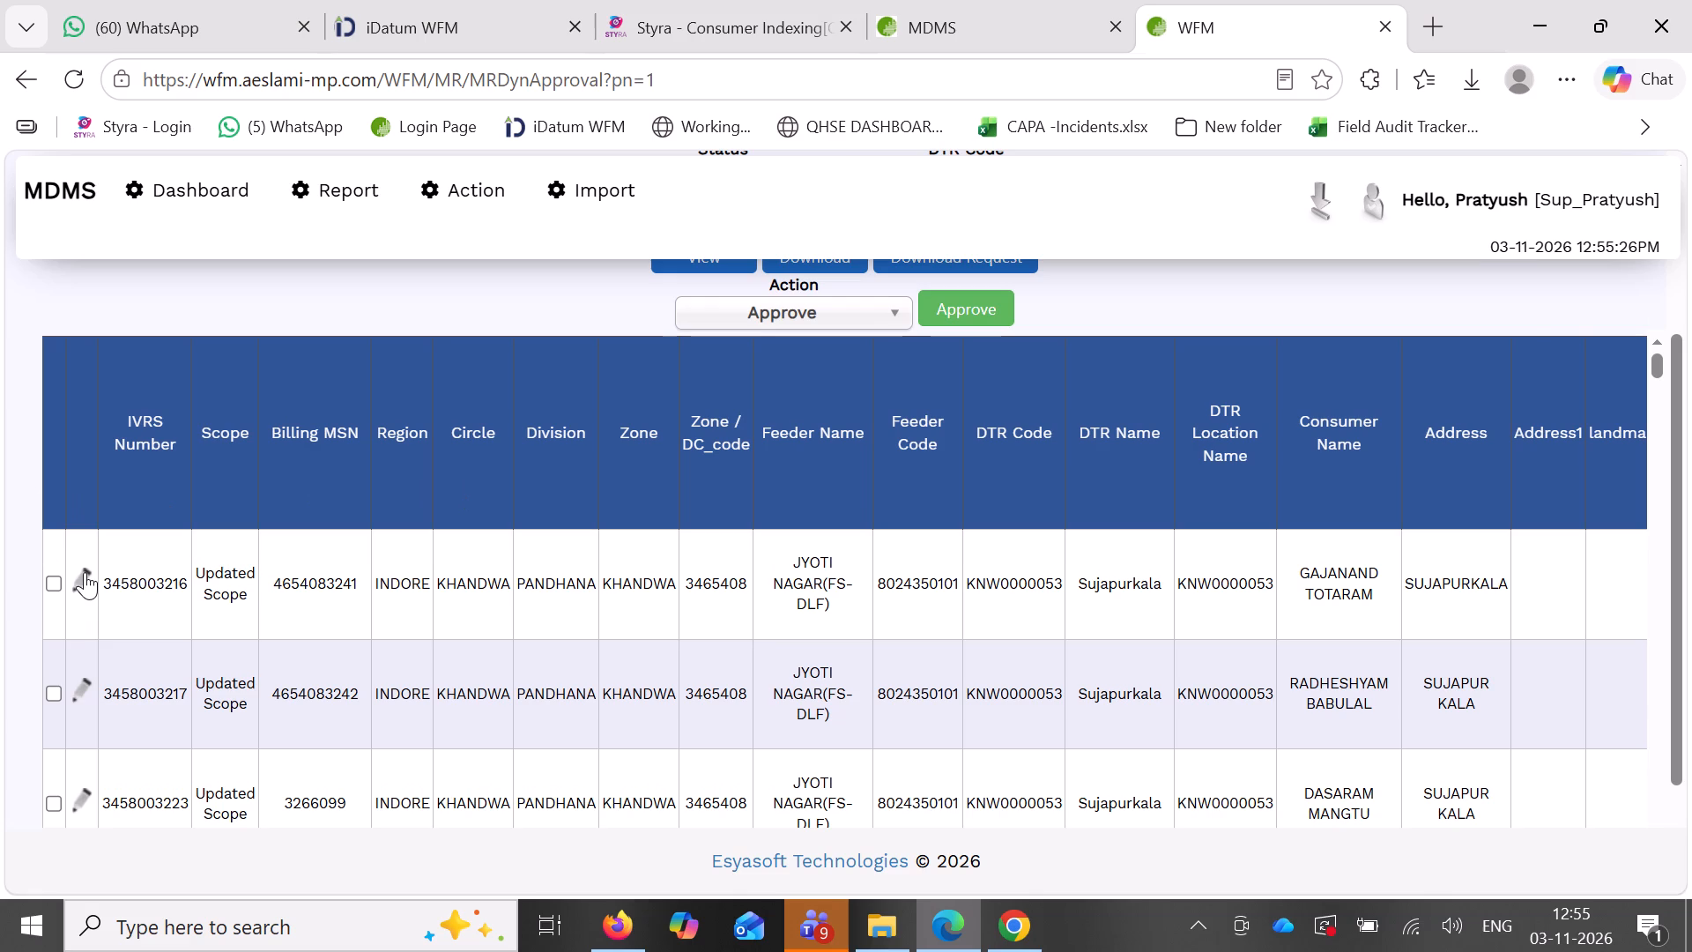
click(85, 572)
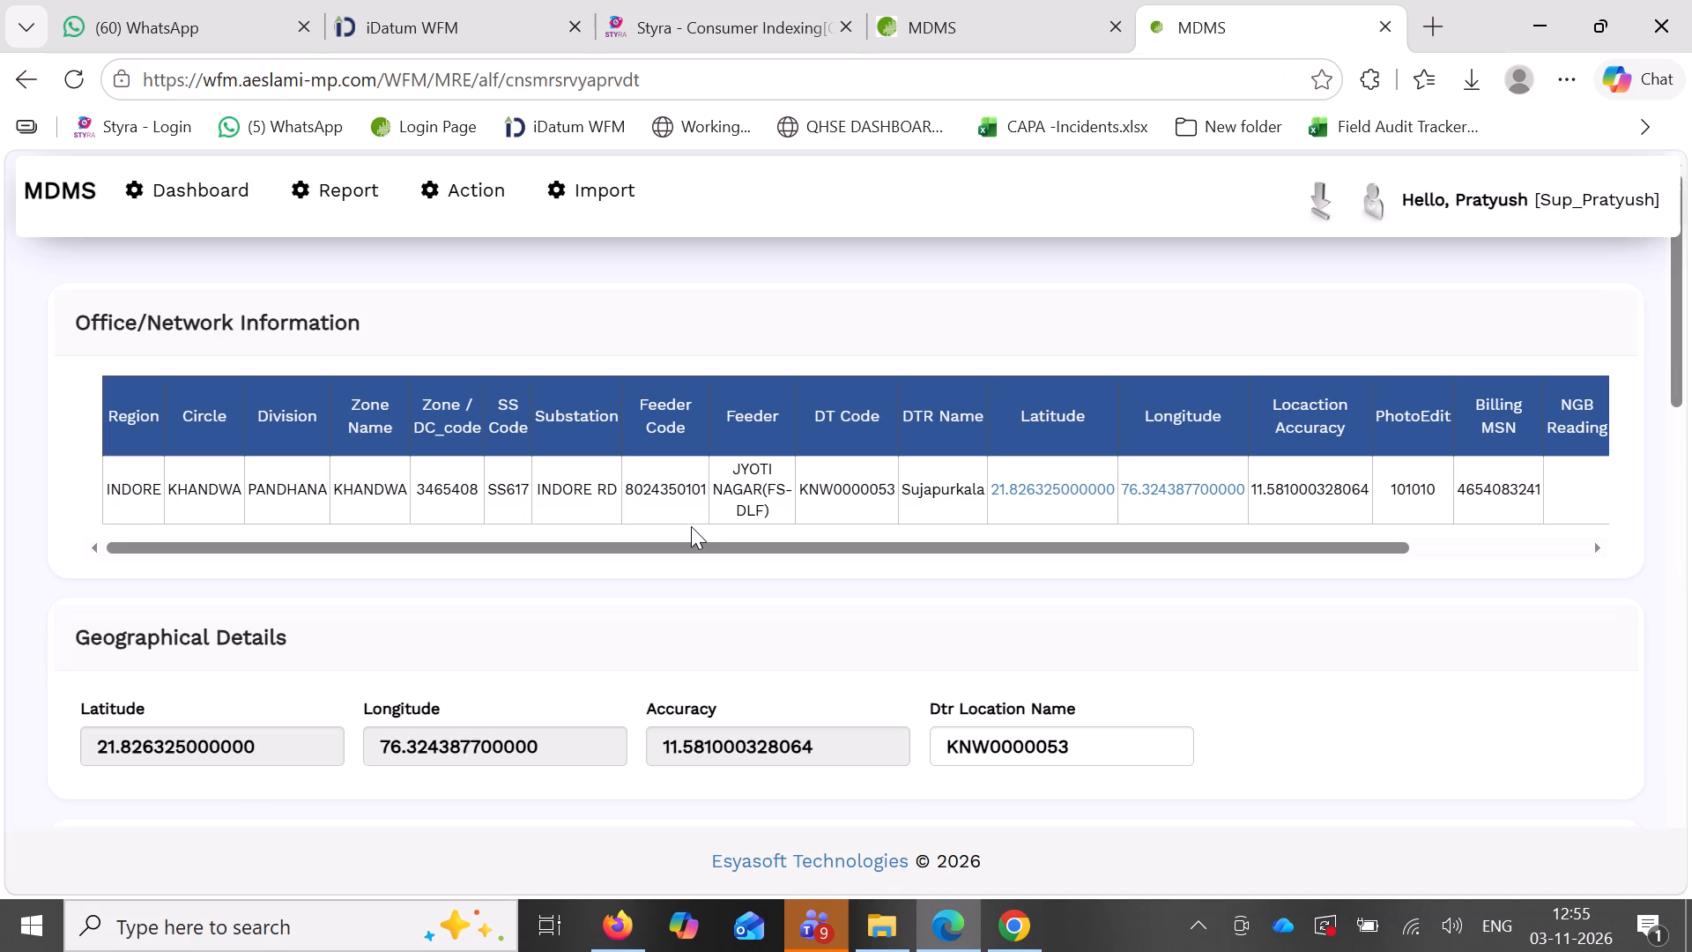
scroll(679, 628, down, 4)
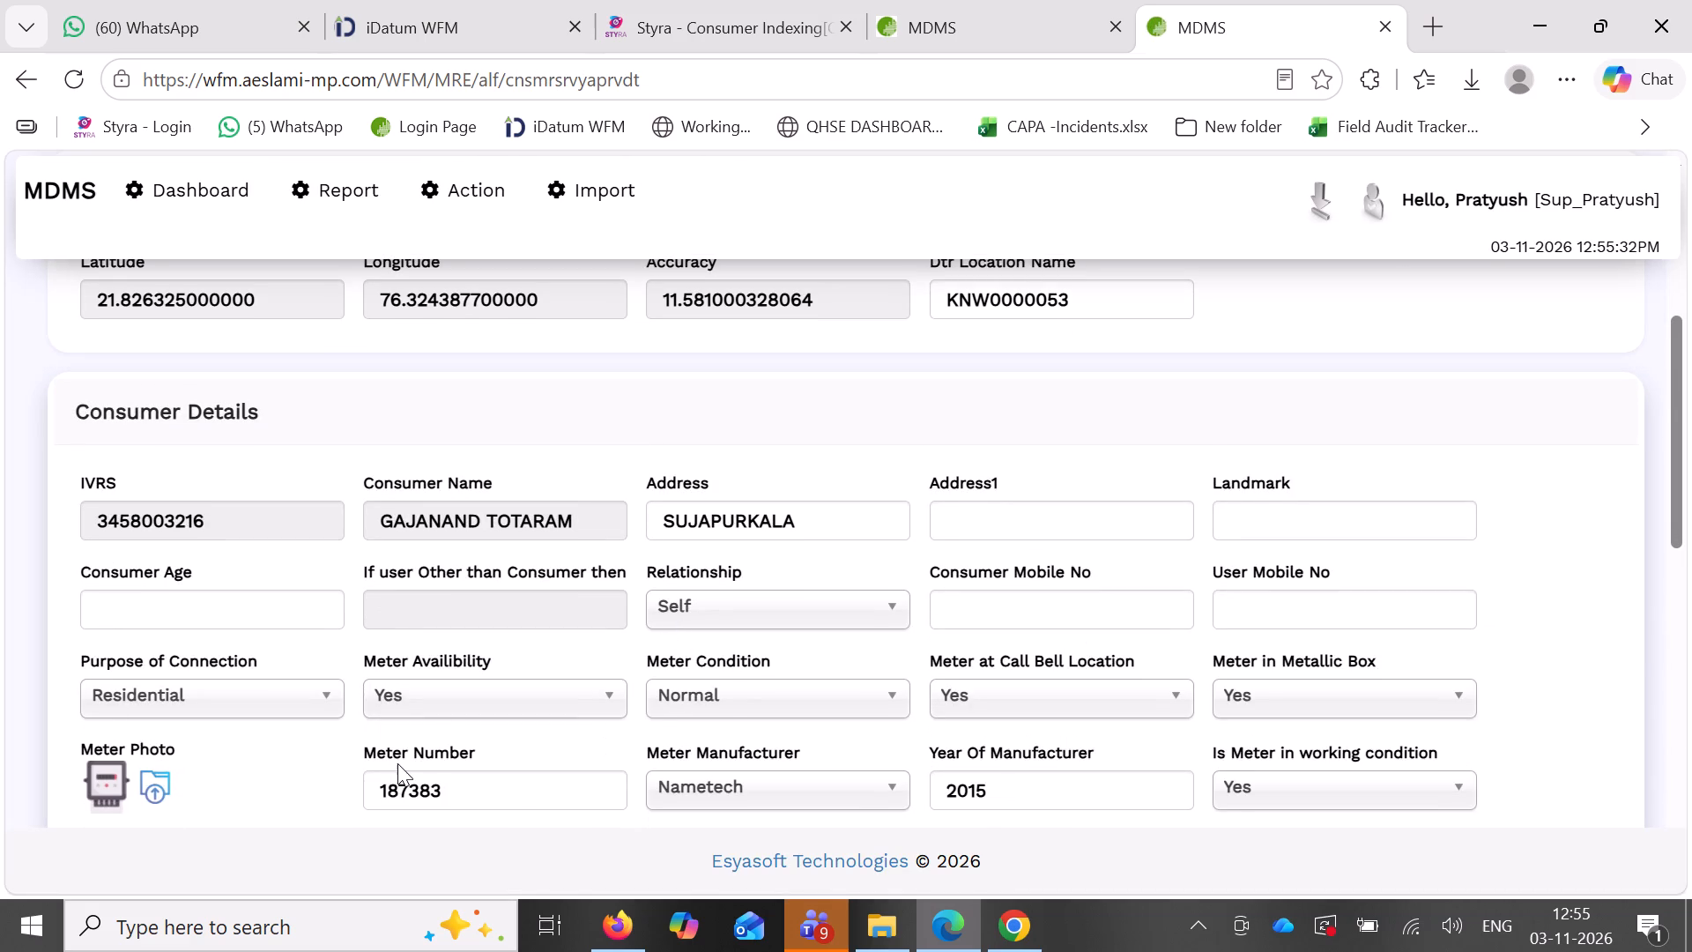
scroll(397, 763, down, 3)
click(108, 652)
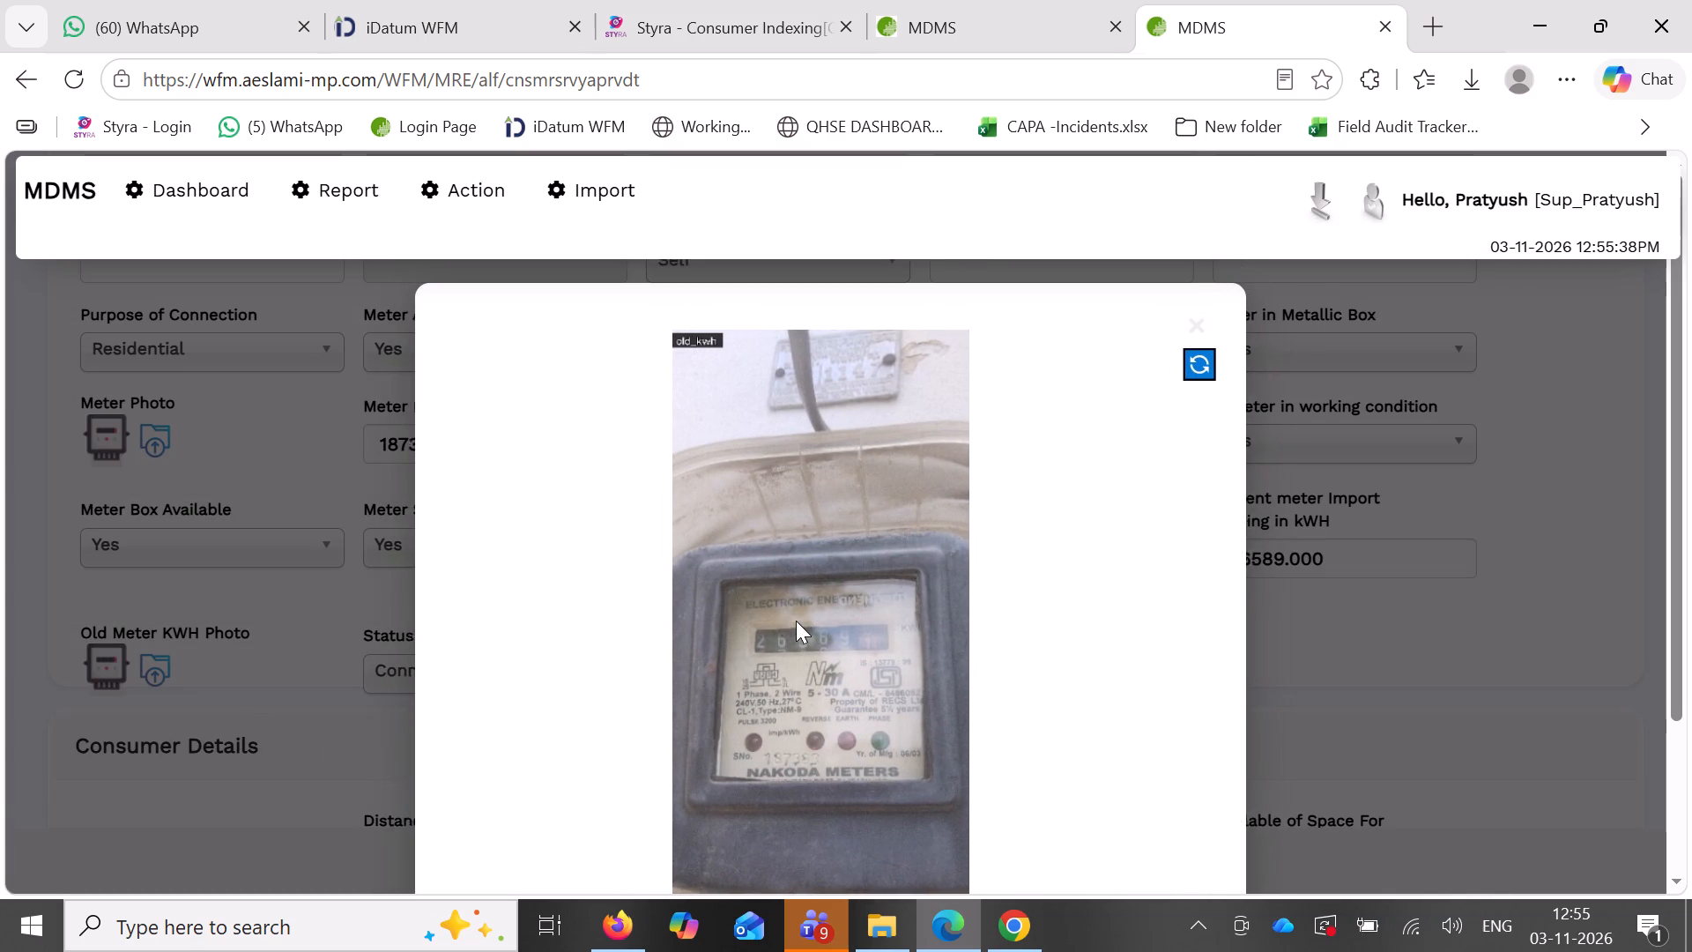
scroll(796, 621, down, 2)
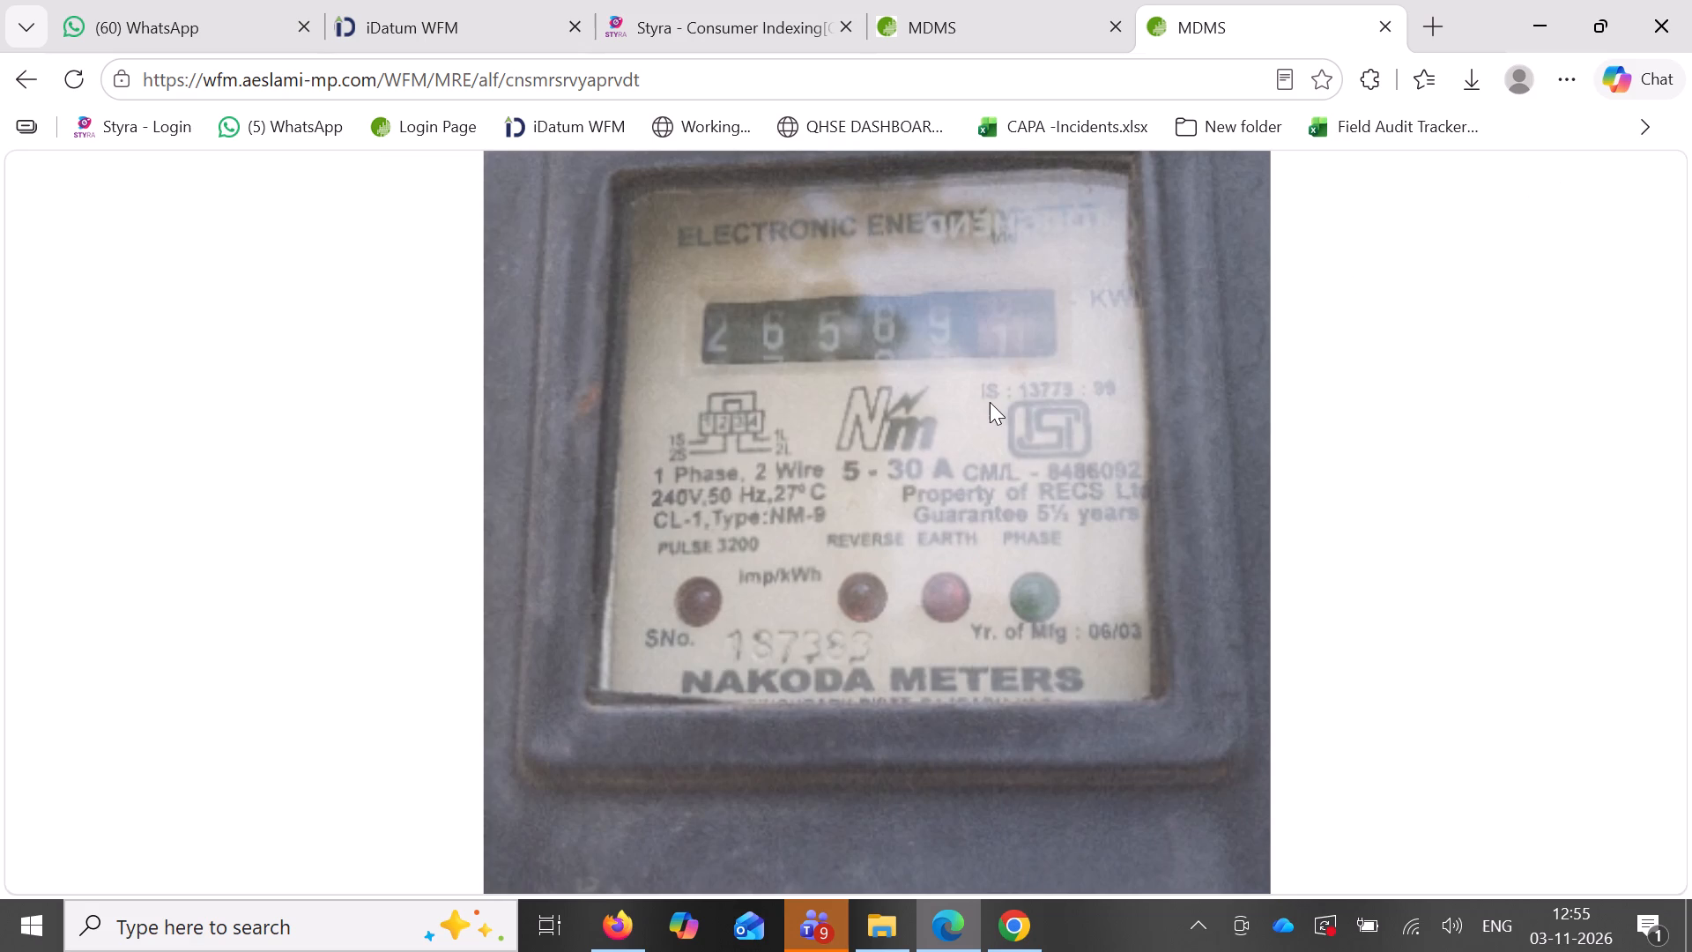
scroll(1081, 353, up, 1)
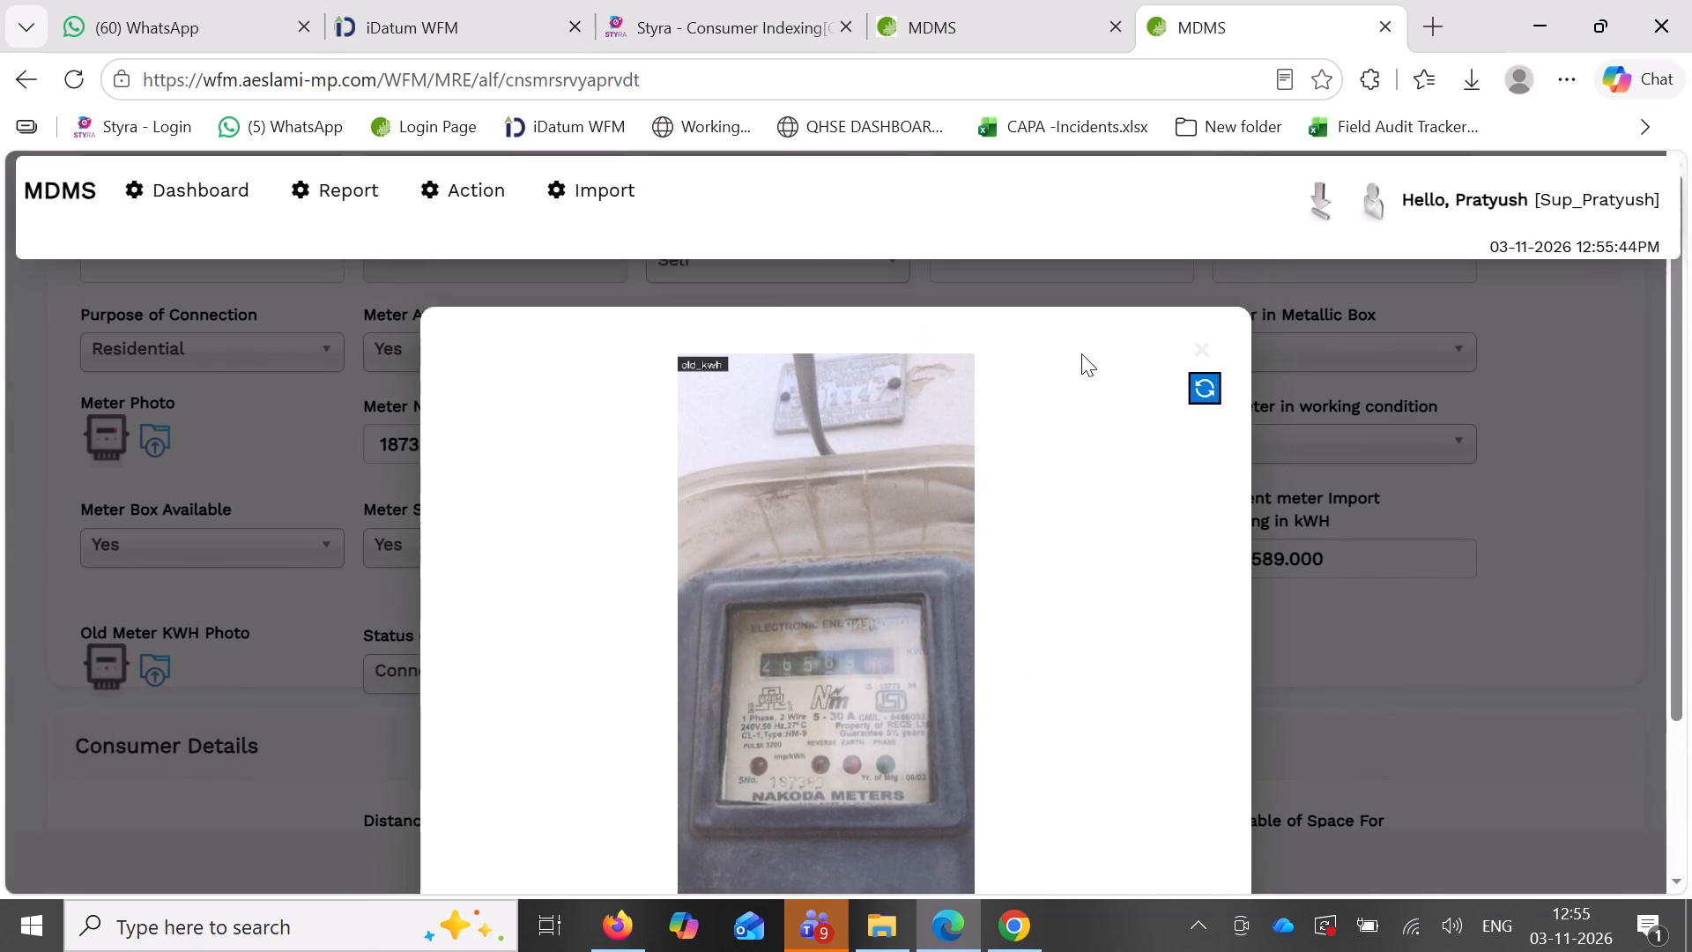
click(1195, 317)
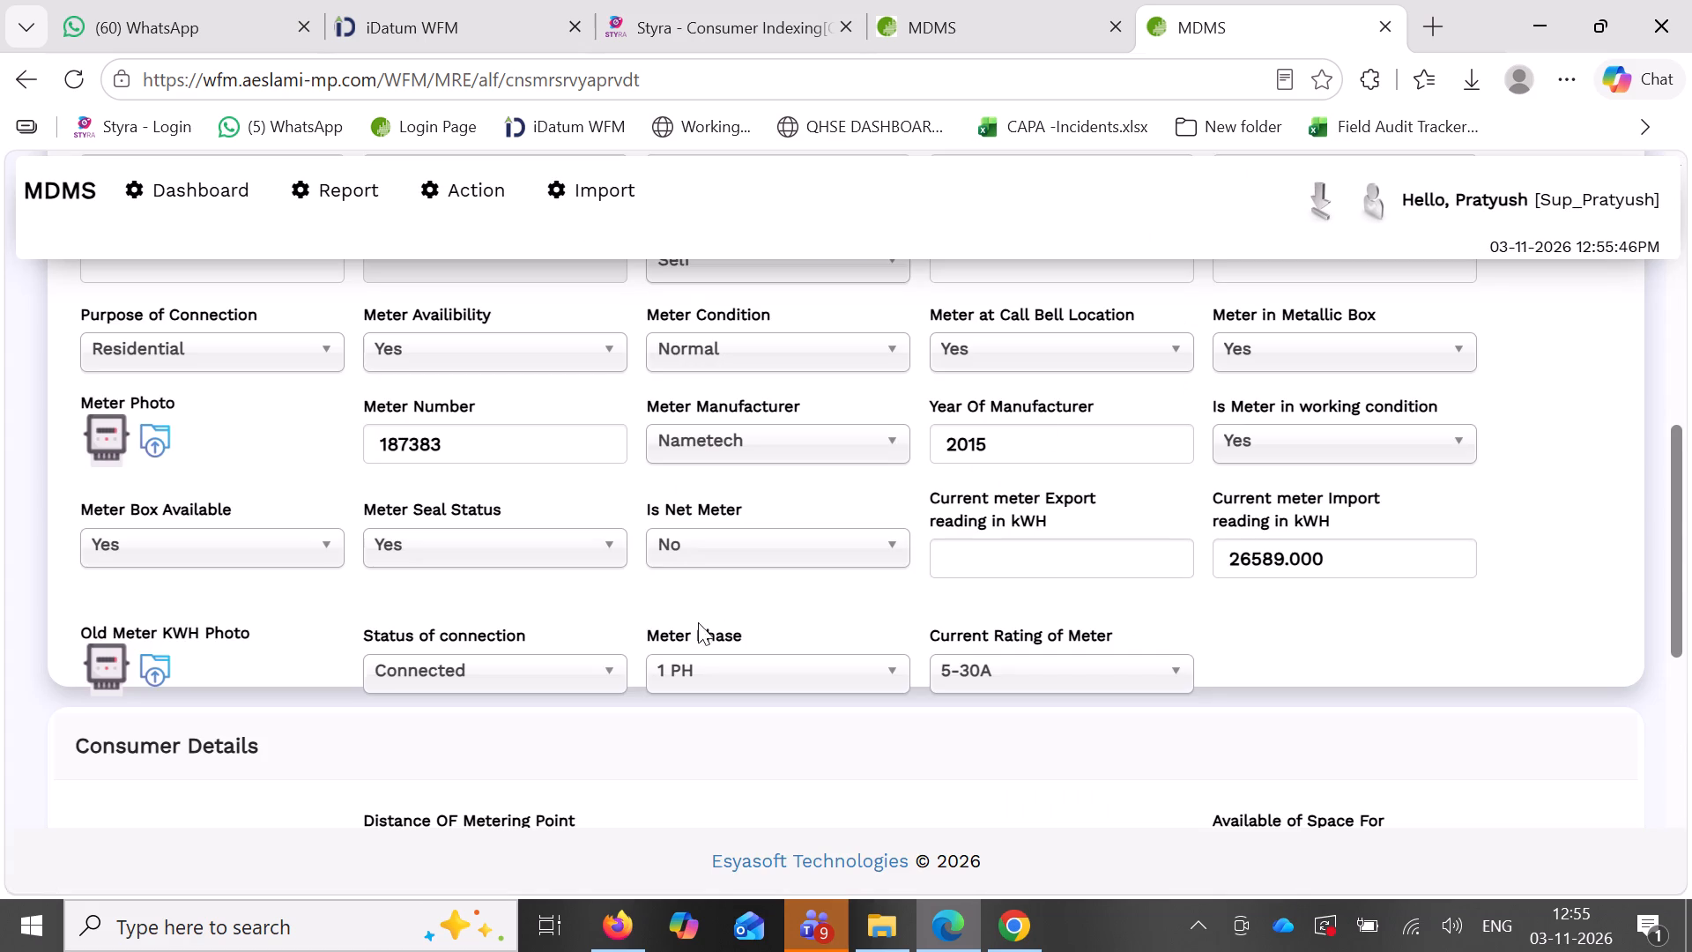
Approve the open survey of the Nametech meter from 2015 with the remark "ok".
scroll(788, 575, down, 5)
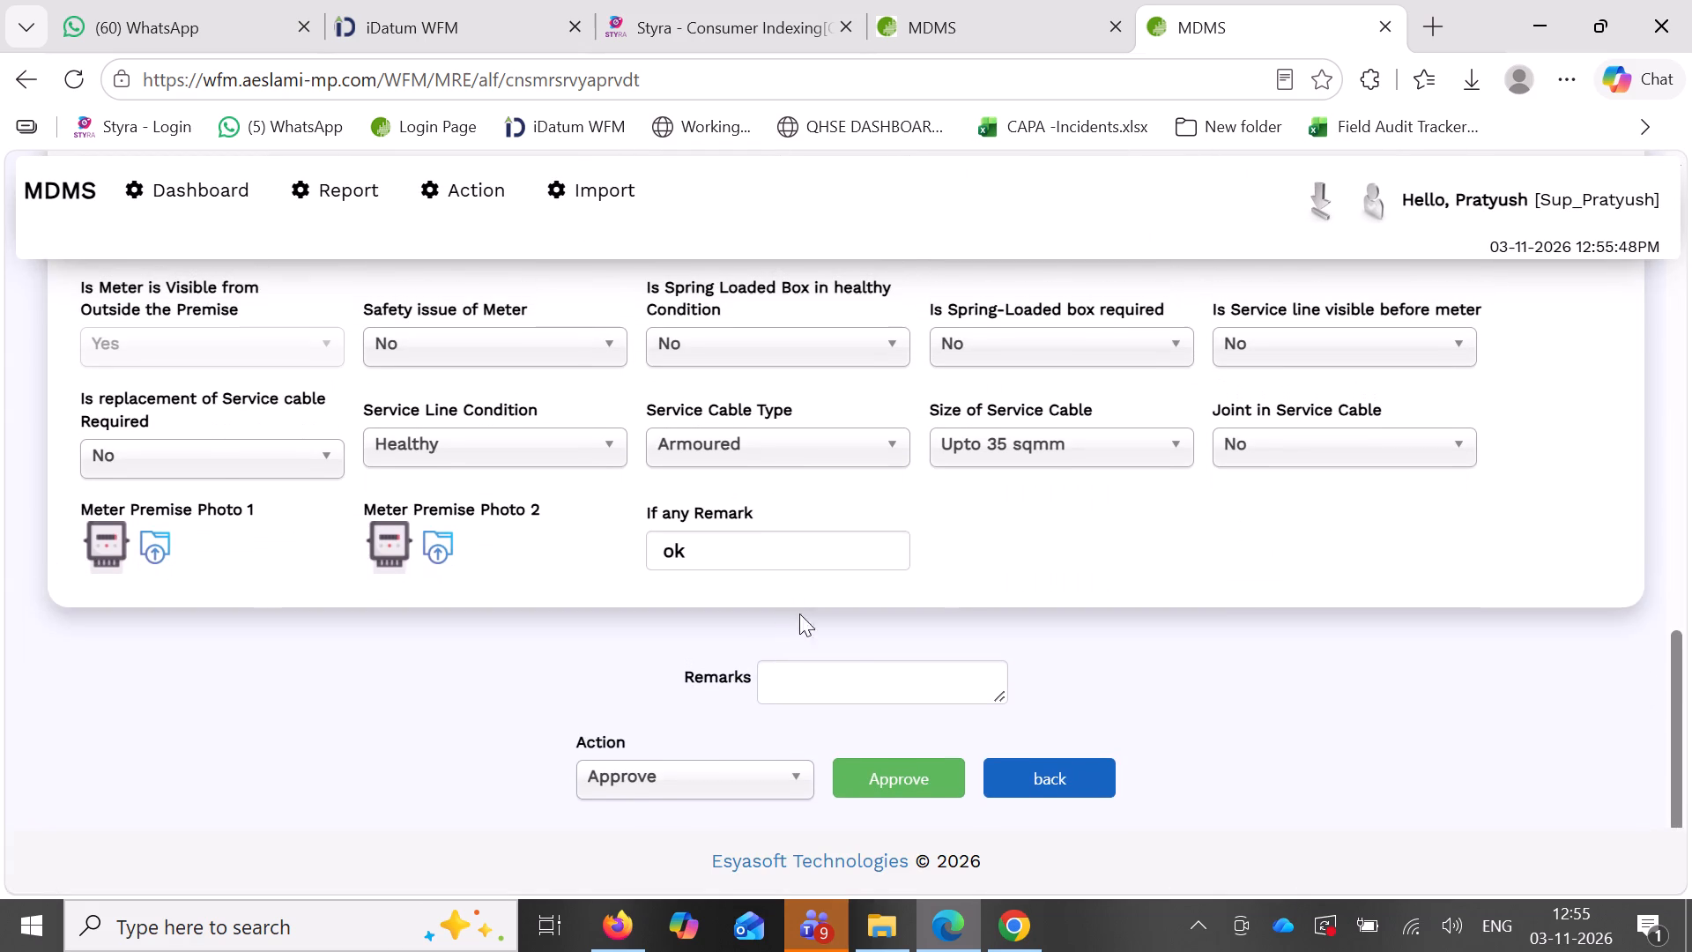
click(833, 693)
text(ok)
key(Tab)
key(Tab)
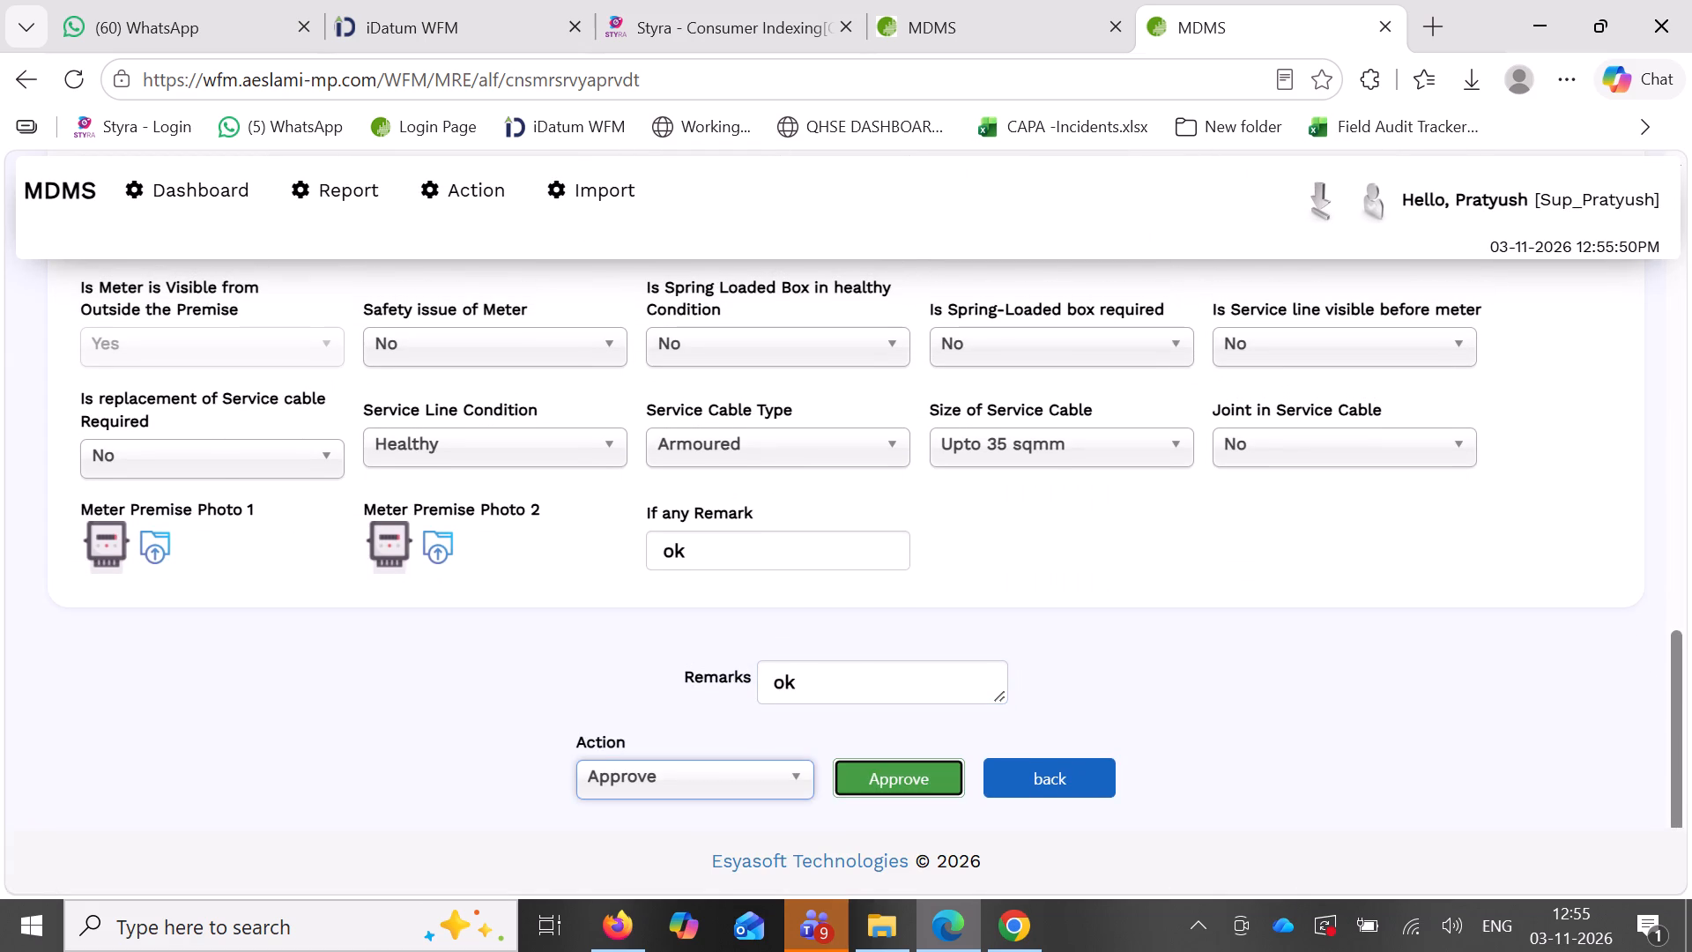
key(Return)
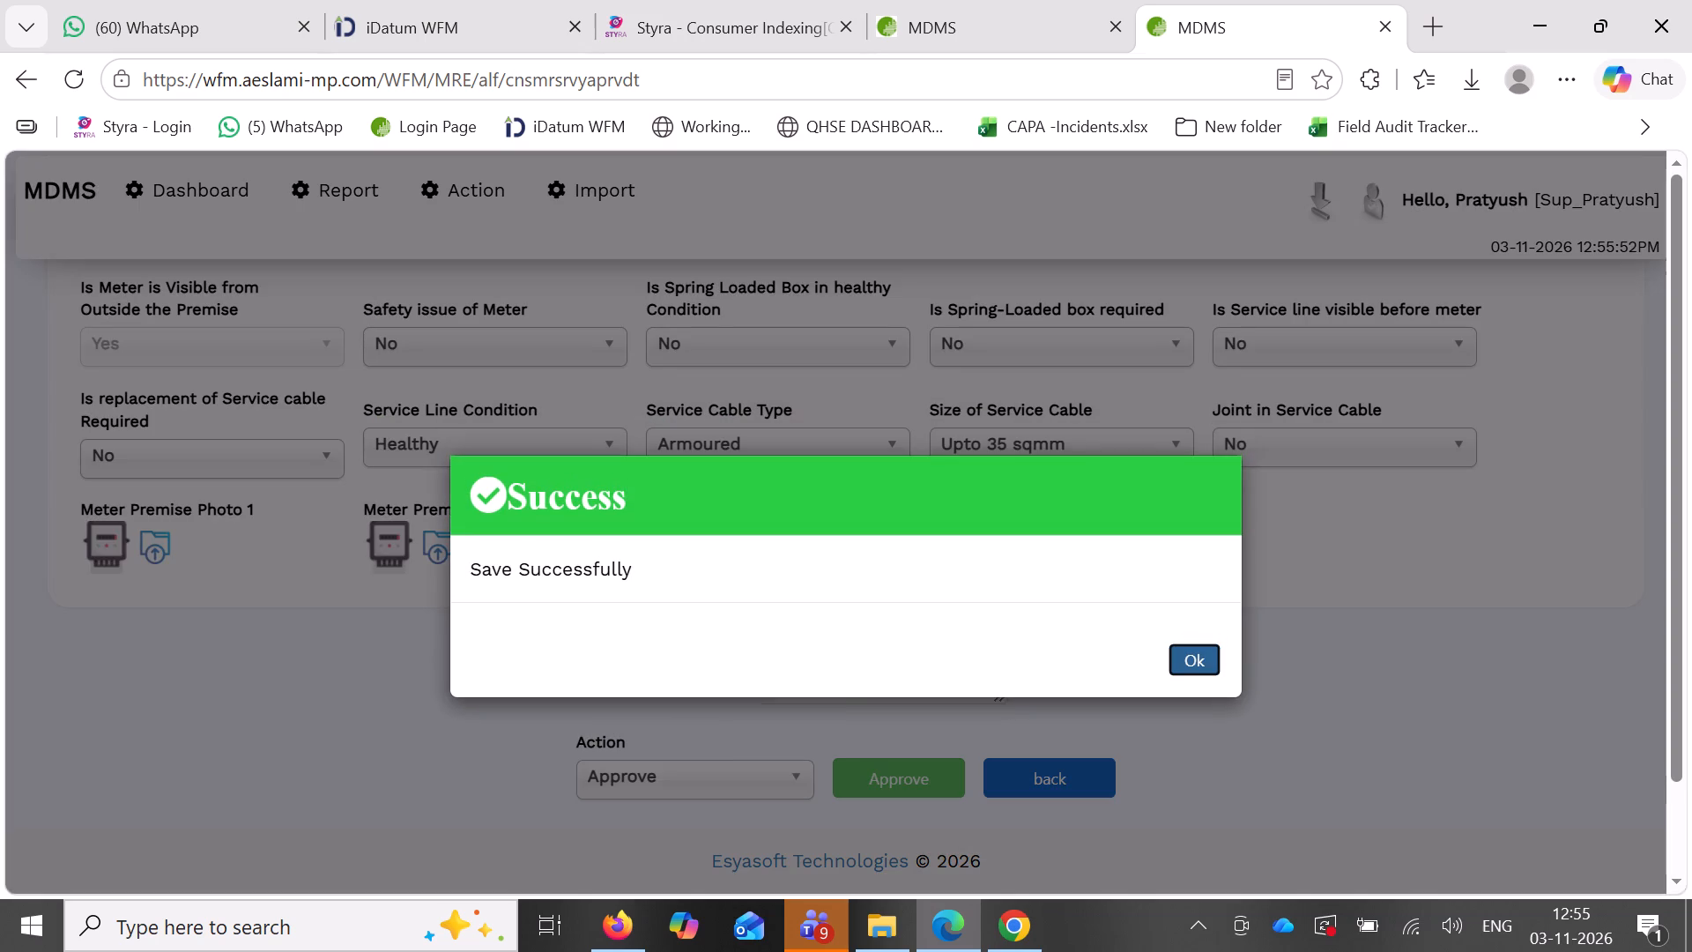
key(Return)
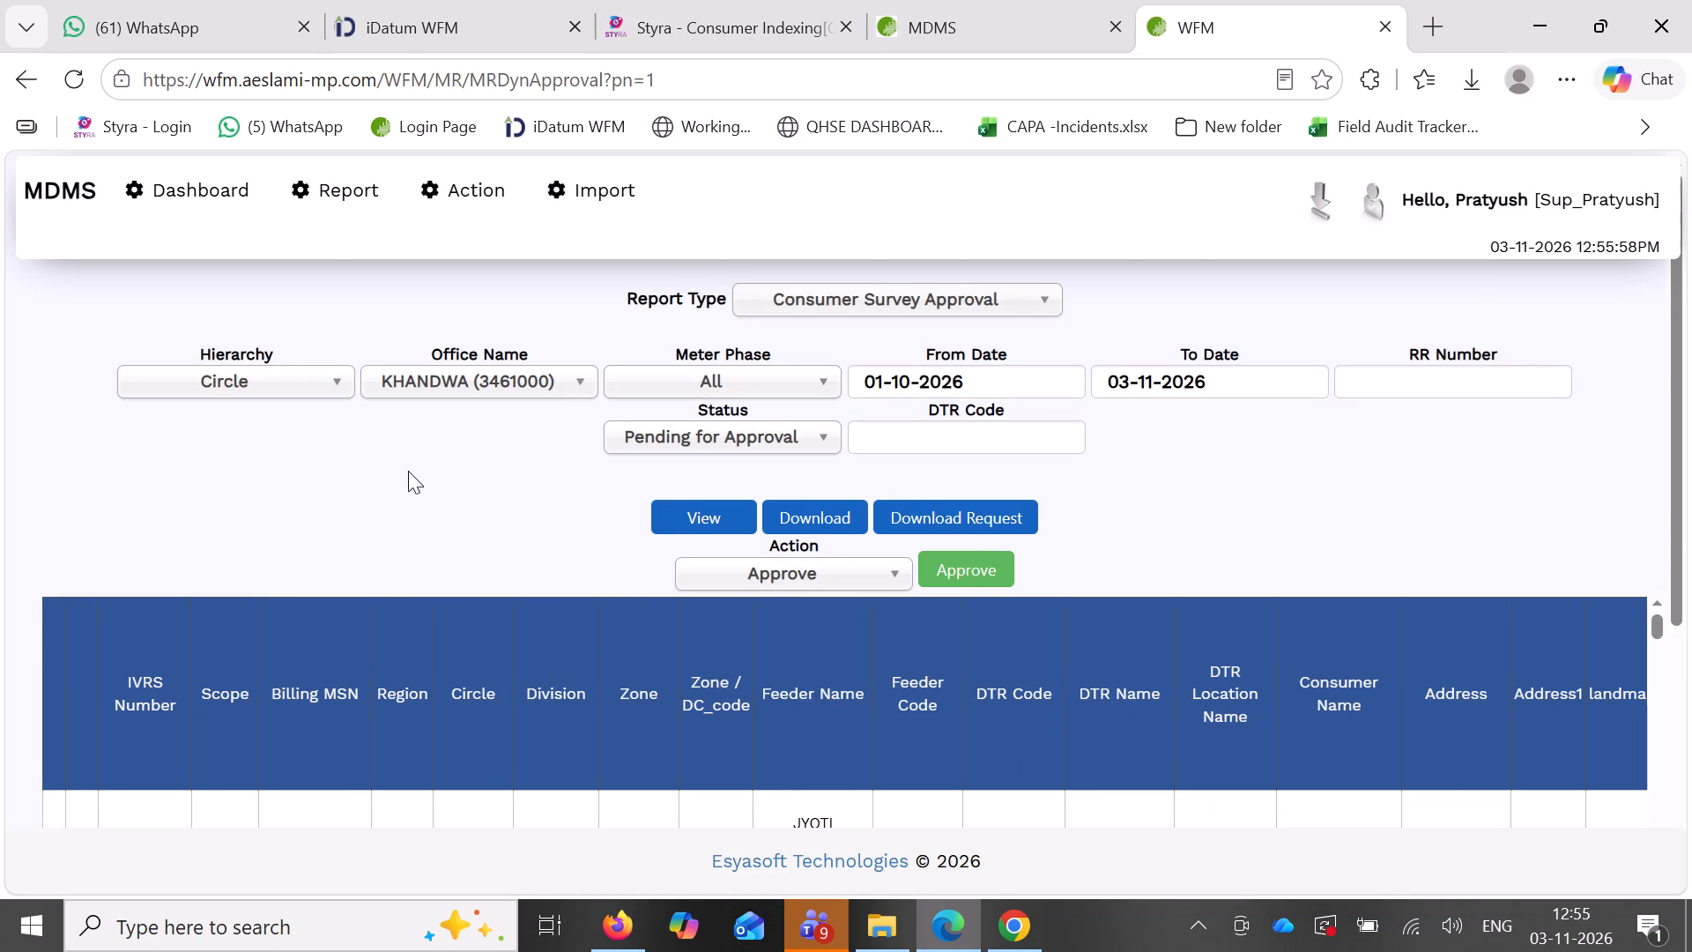
Open the next pending survey at the top of the list and compare its Old Meter KWH Photo with the entered meter number and reading.
scroll(411, 495, down, 4)
click(74, 453)
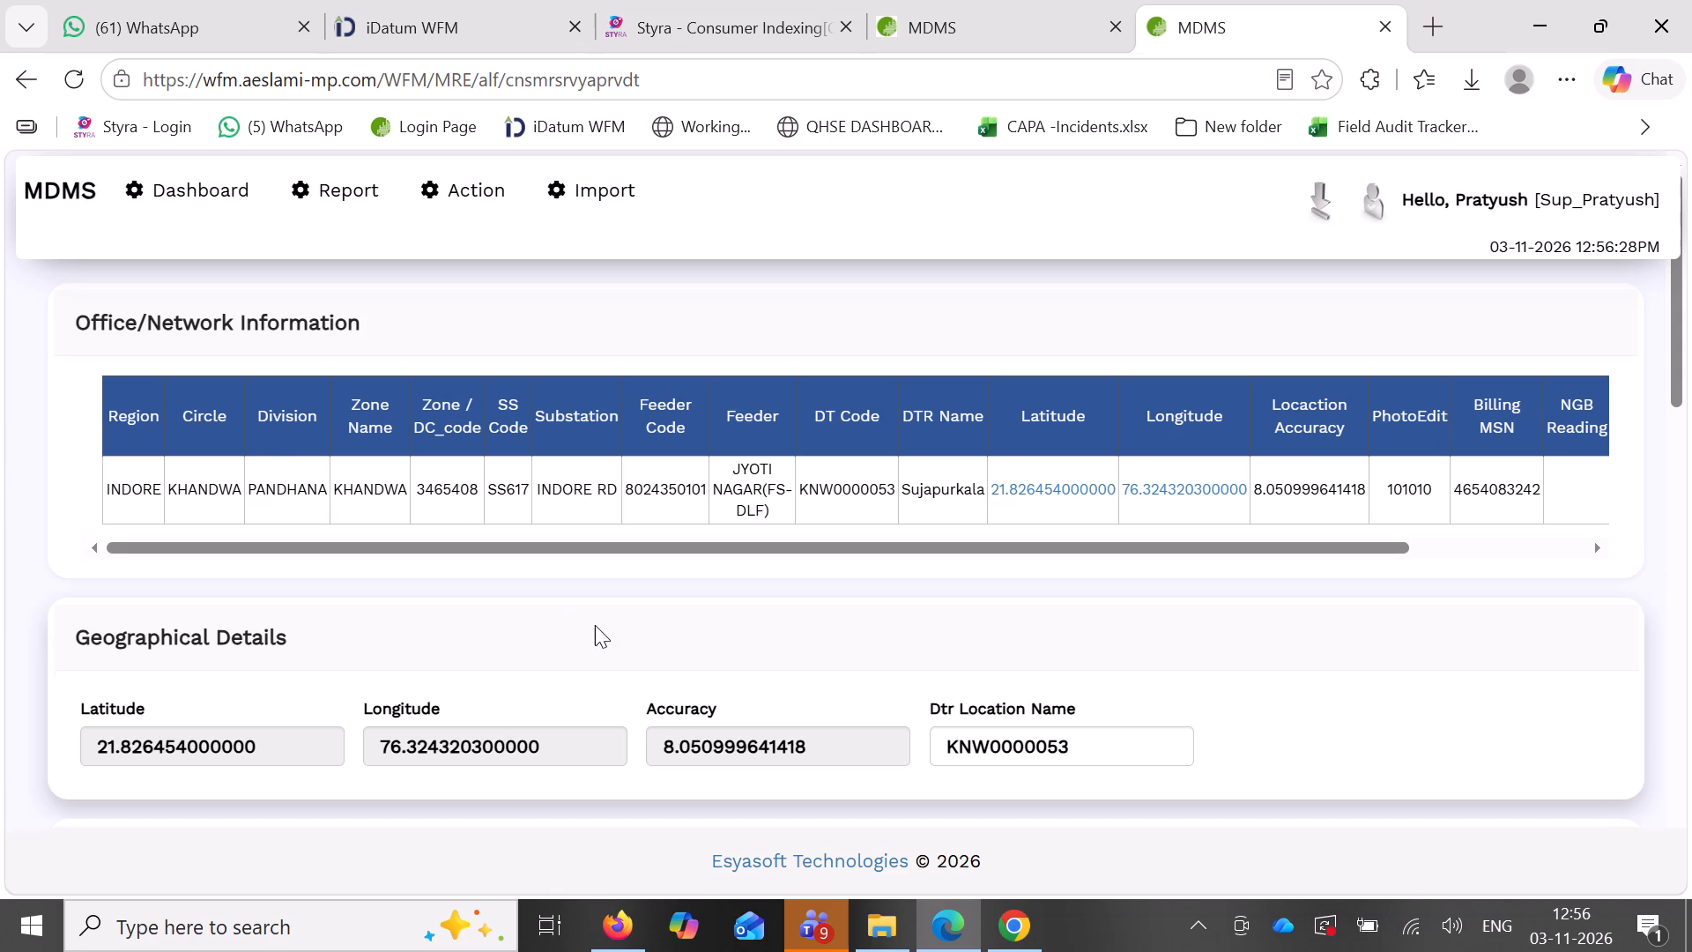
scroll(595, 625, down, 5)
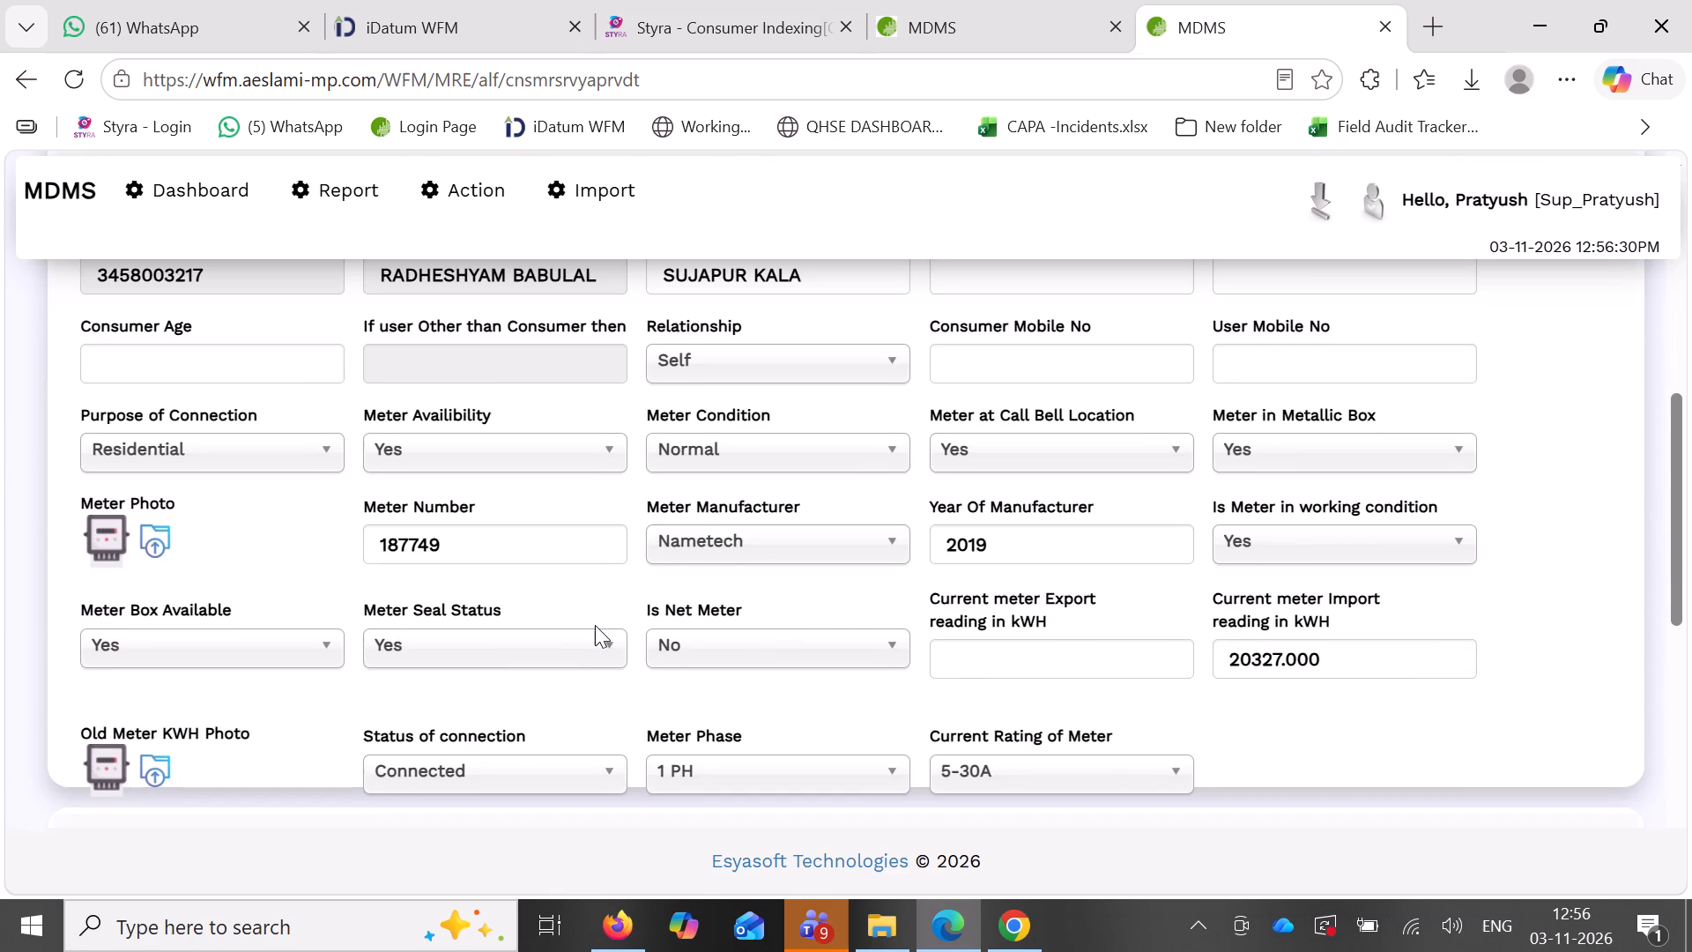
click(98, 770)
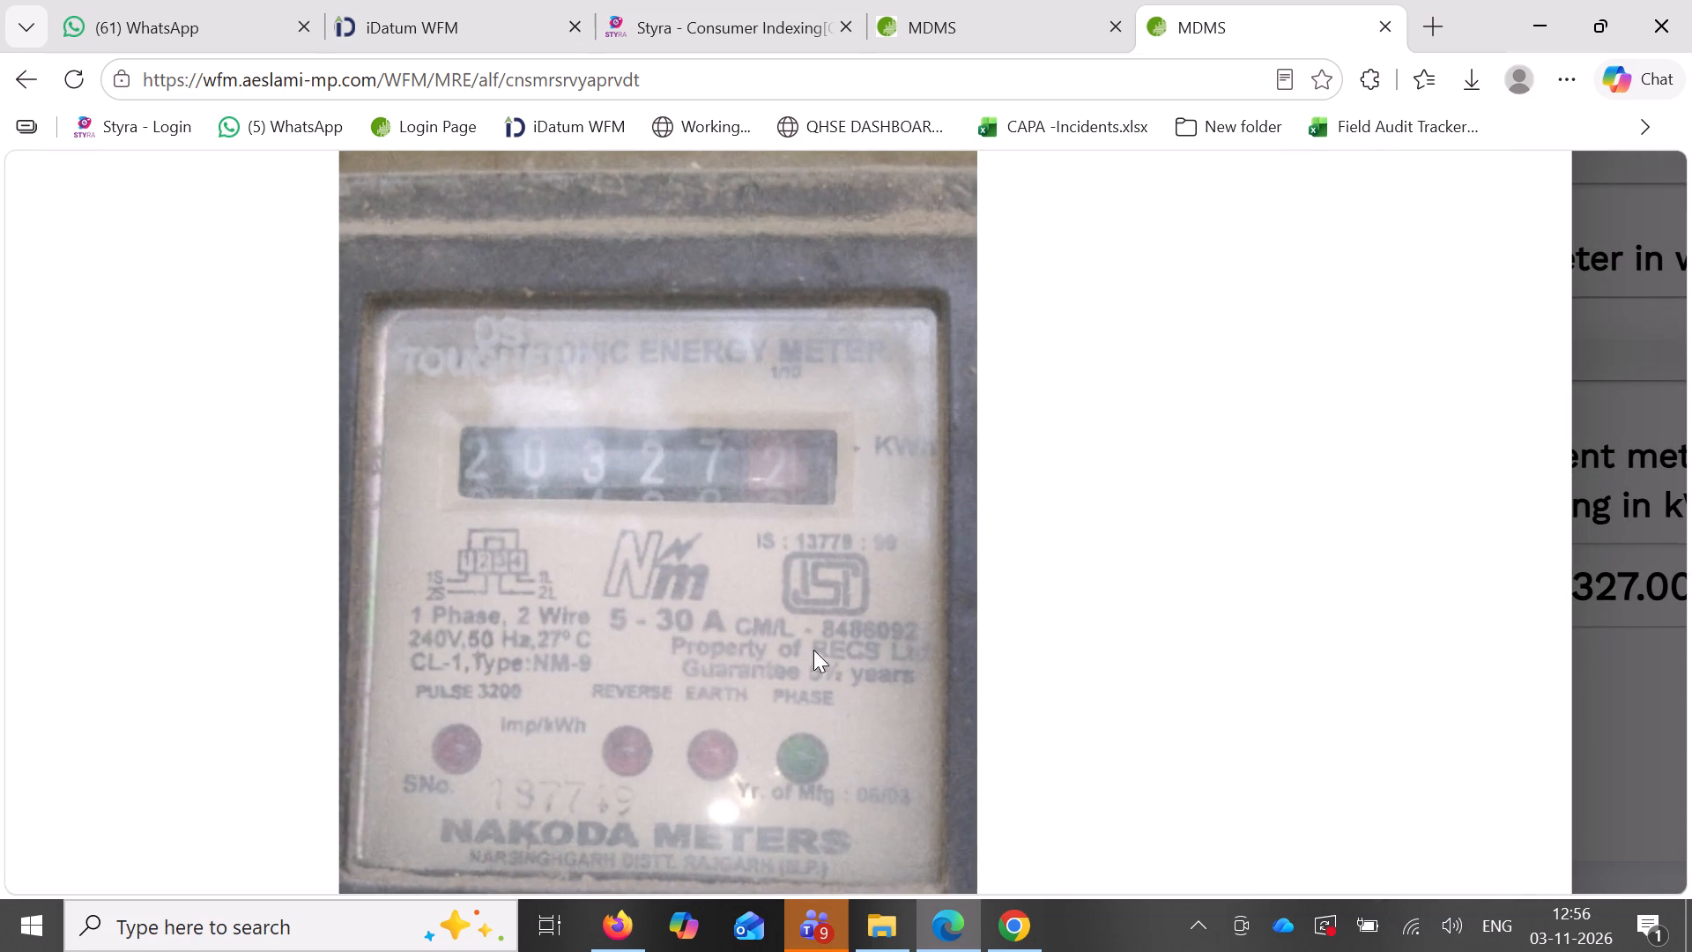
scroll(717, 584, right, 2)
click(1421, 256)
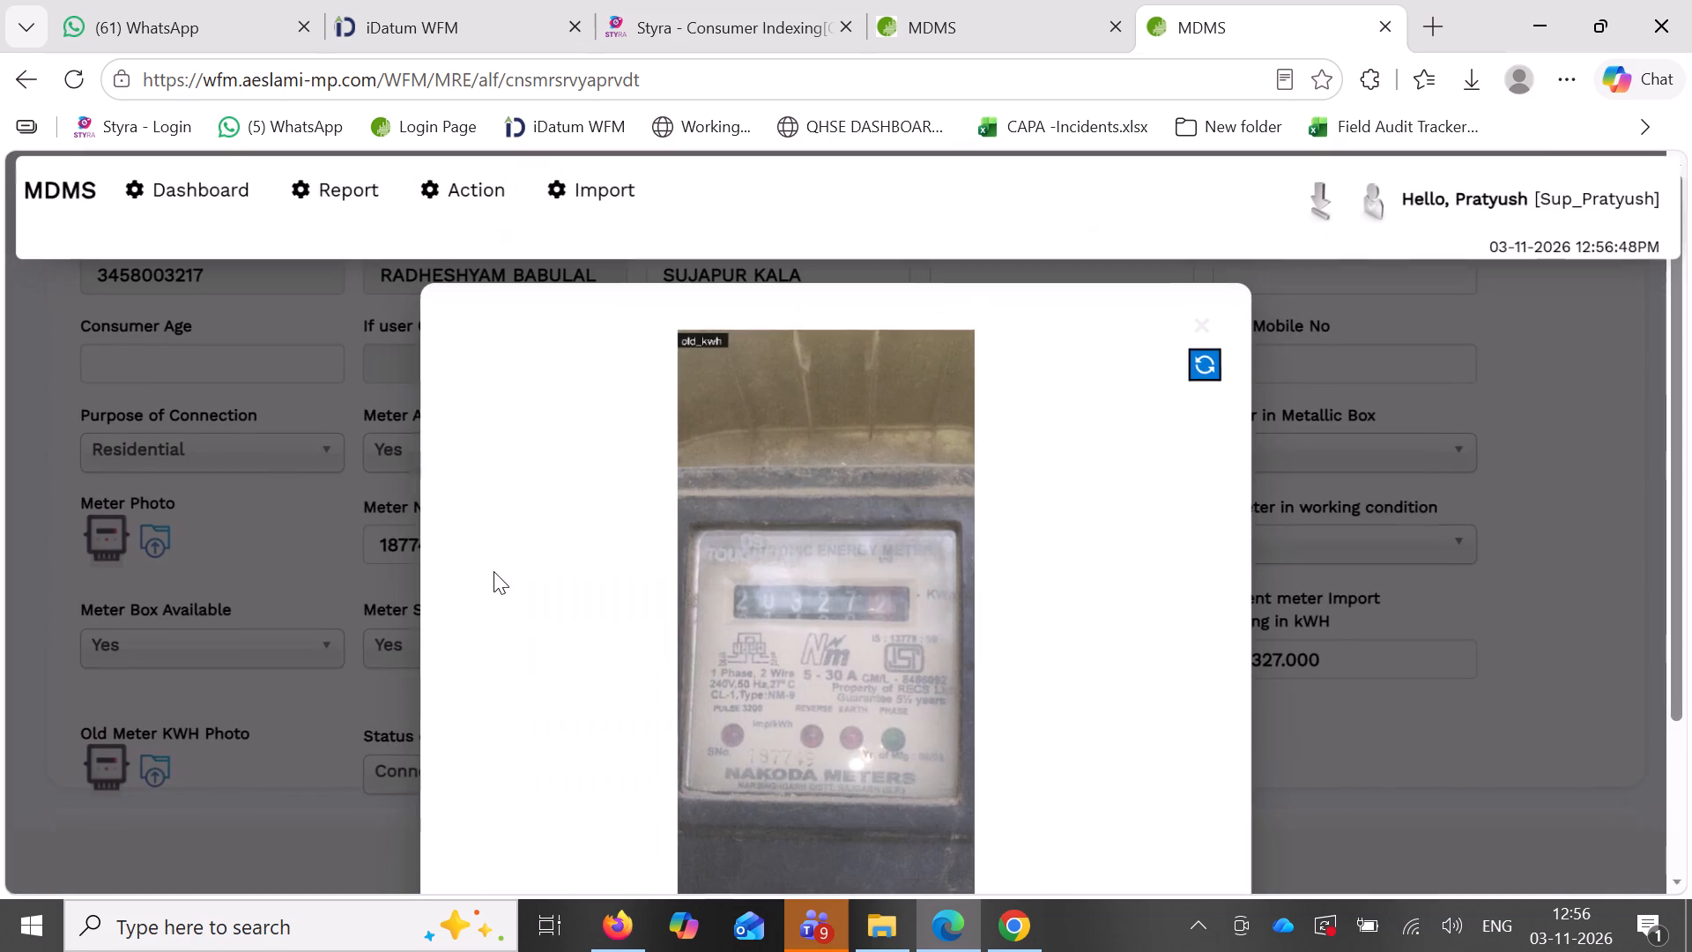
click(1201, 321)
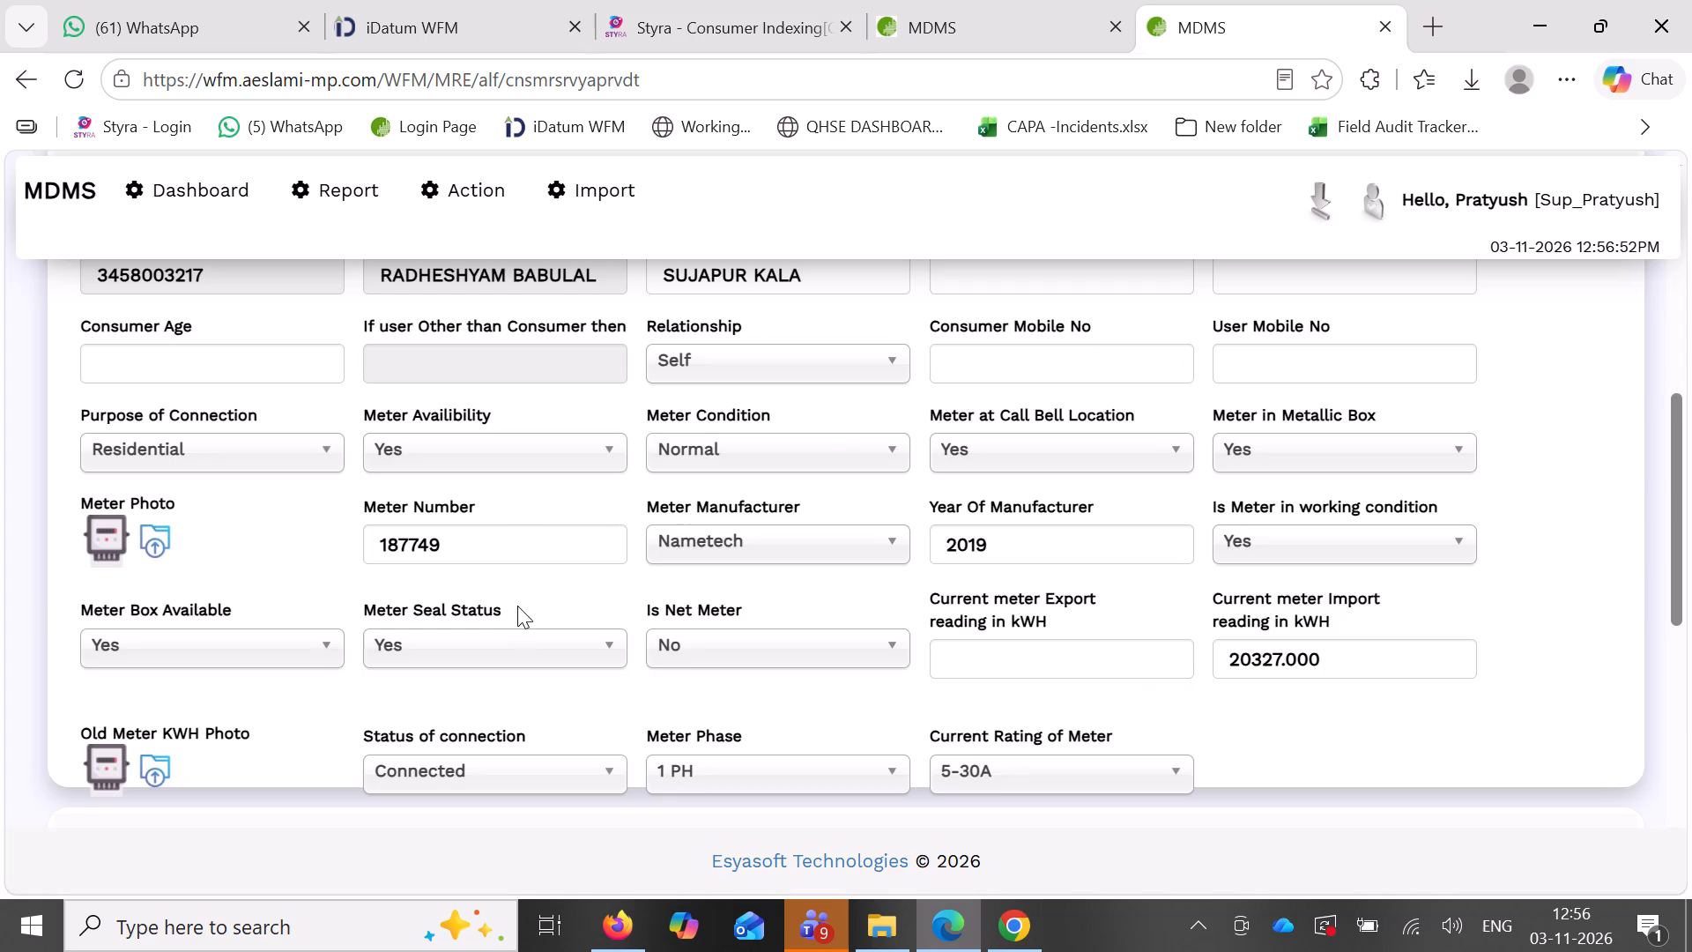
Approve the open survey of the Nametech meter from 2019 with the remark "ok".
scroll(821, 603, down, 7)
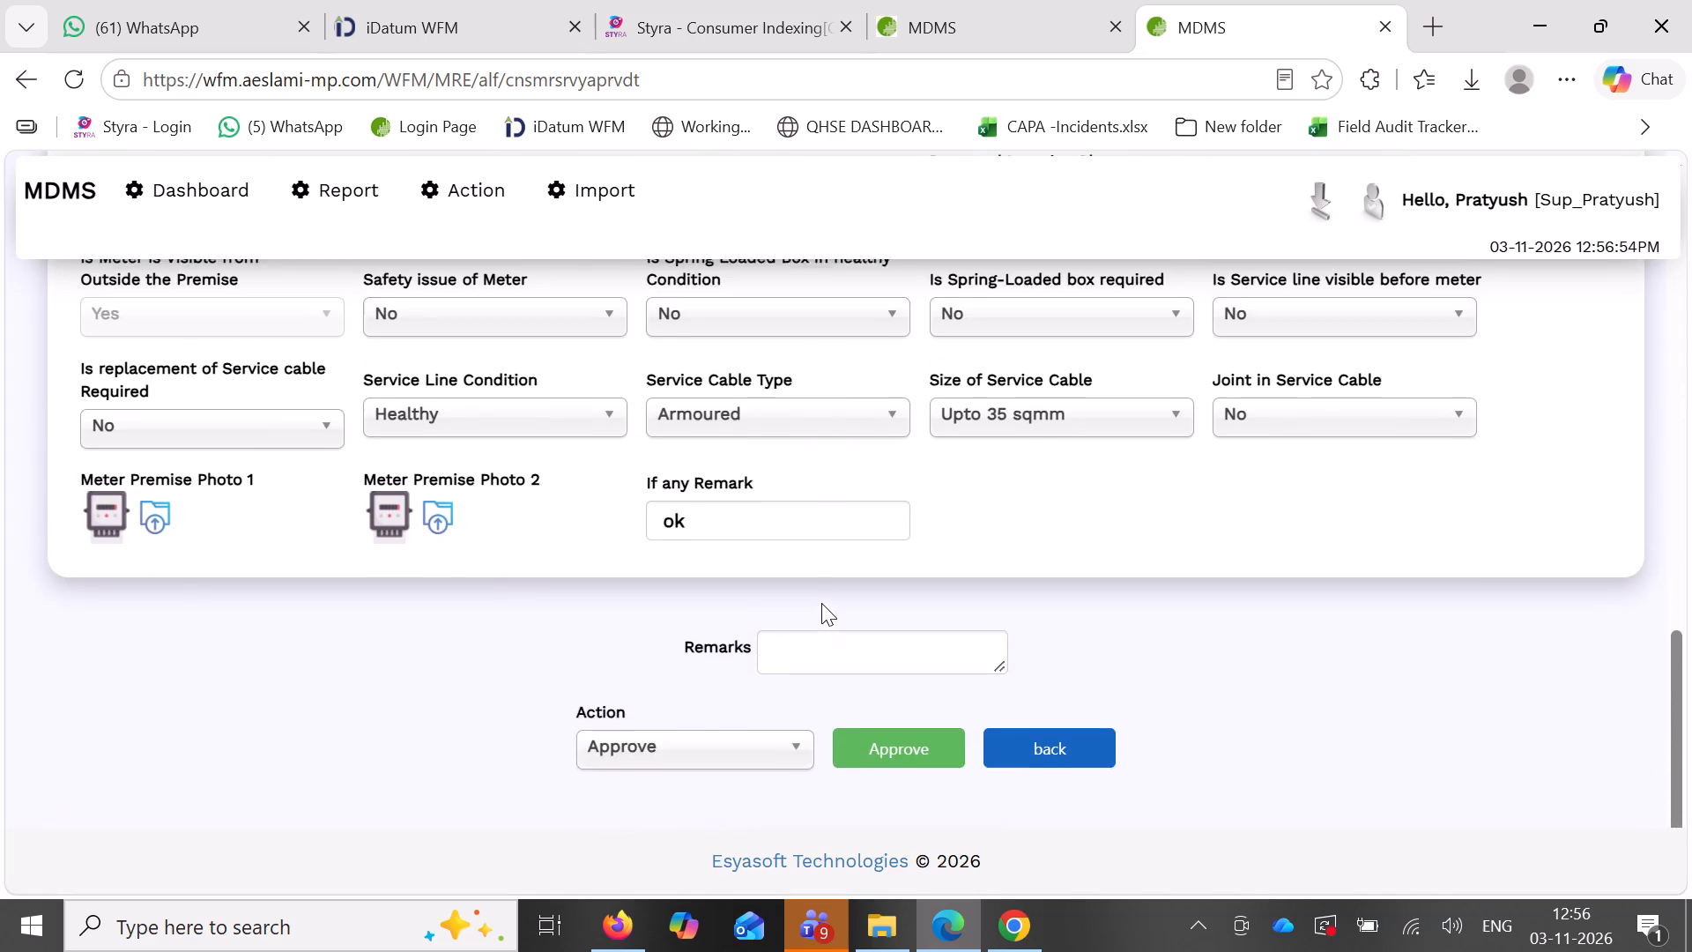
click(800, 674)
text(ok)
key(Tab)
key(Tab)
key(Return)
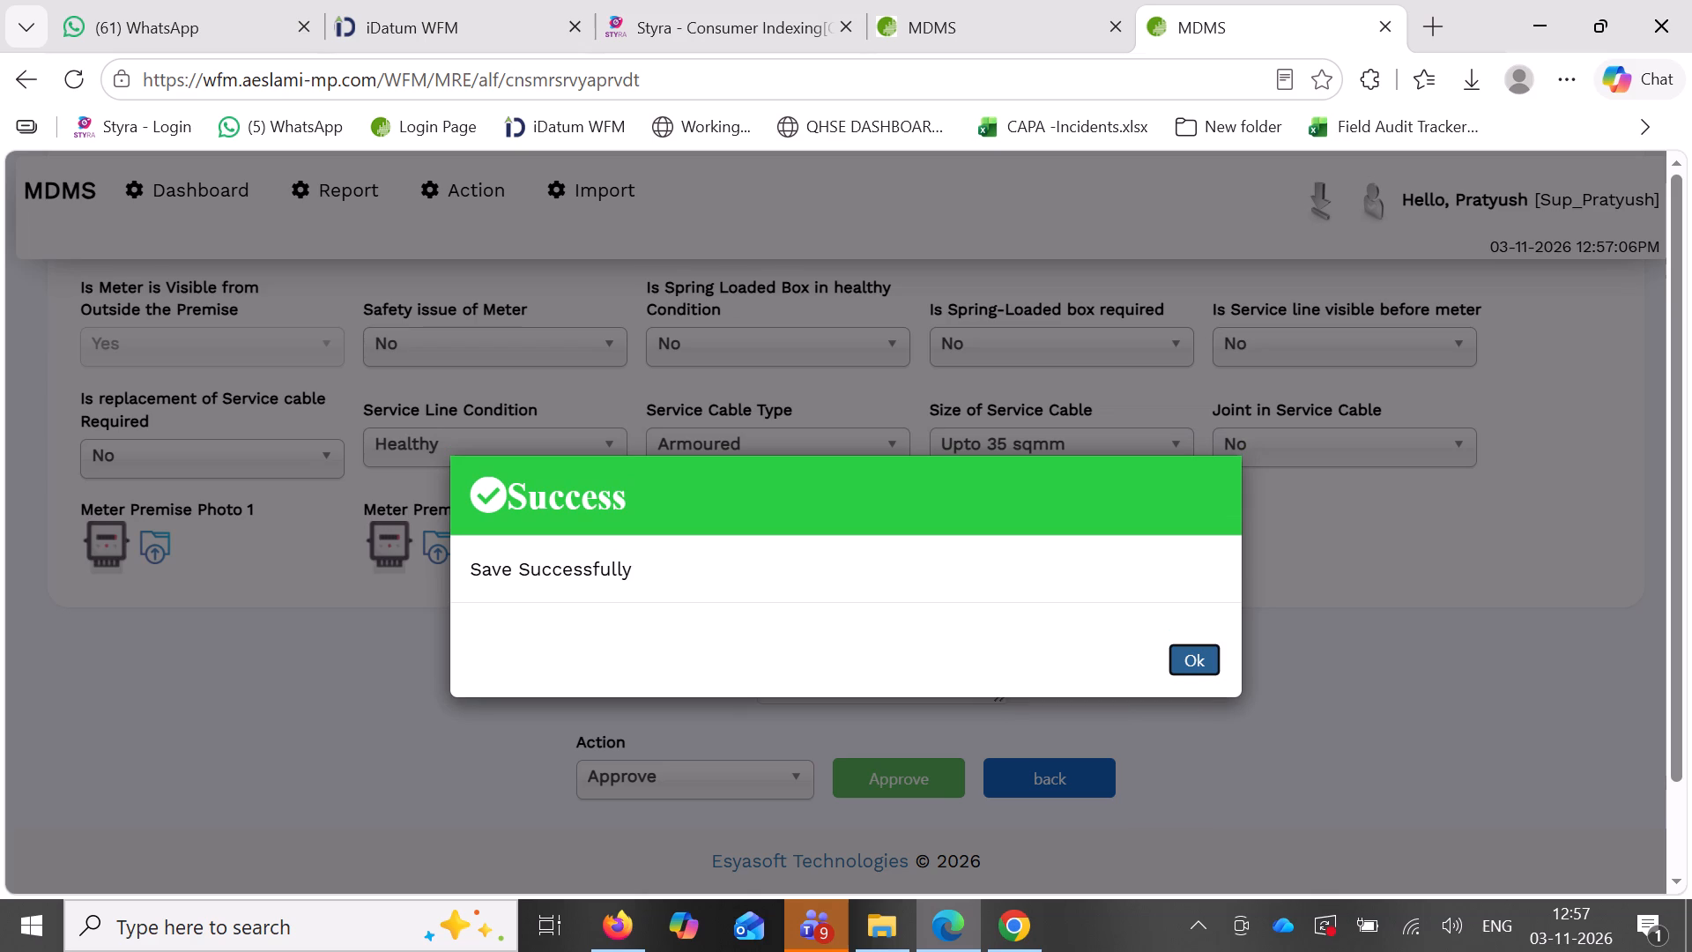
key(Return)
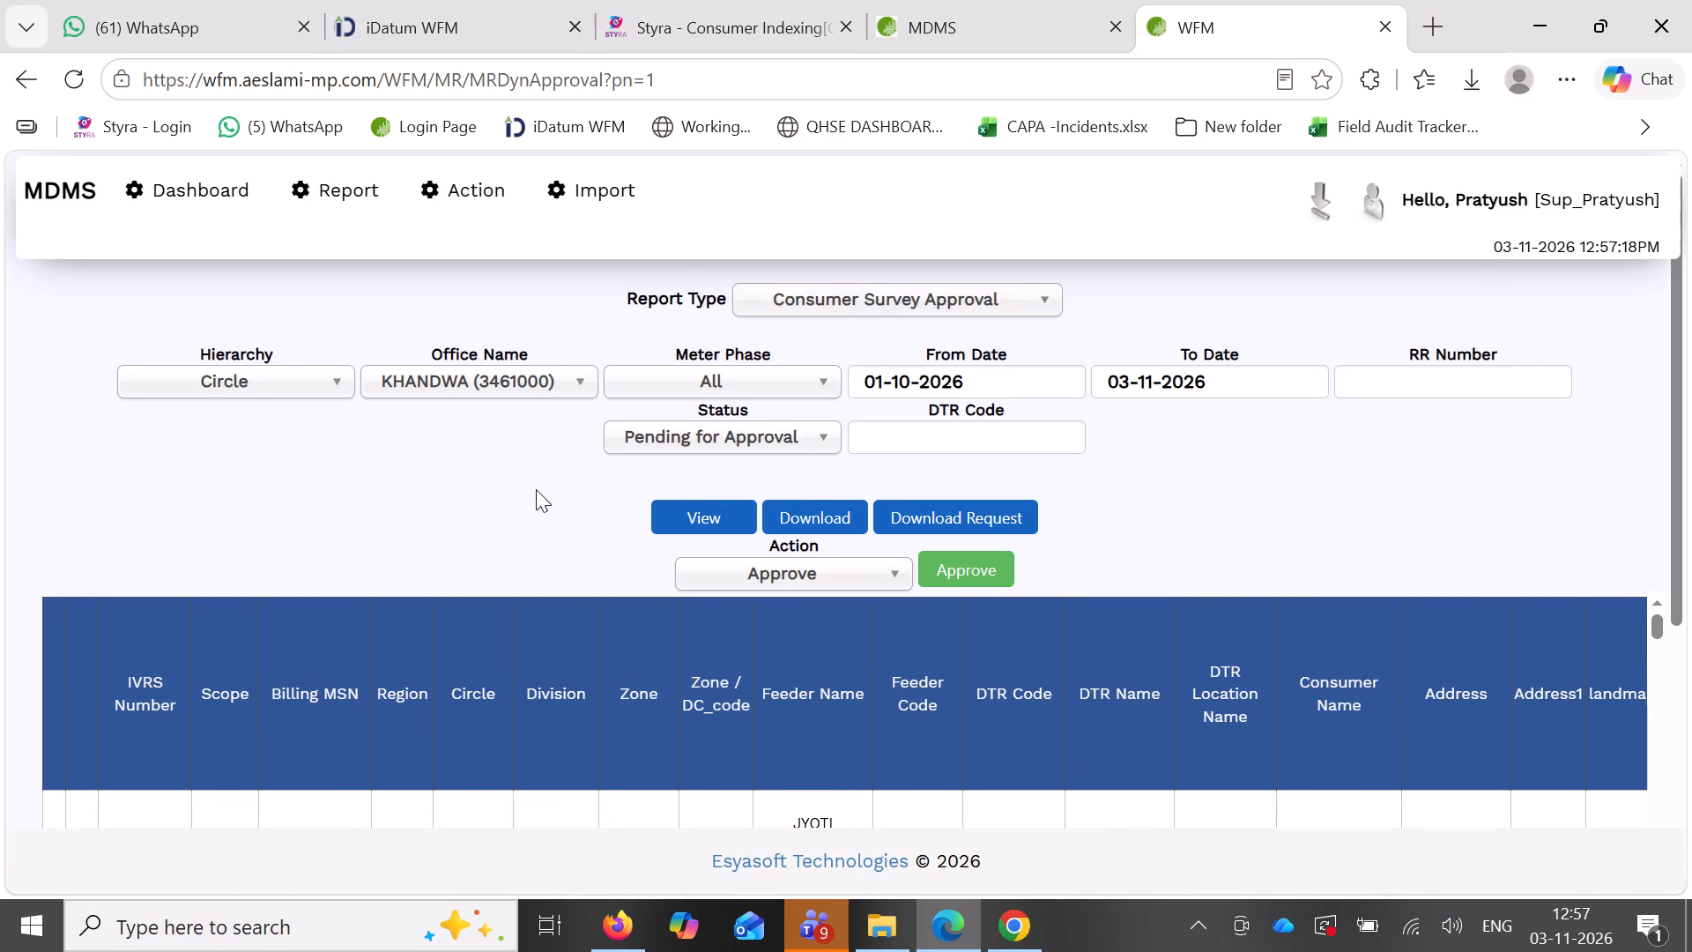
Open the survey now first in the pending list for review.
scroll(536, 489, down, 3)
click(83, 443)
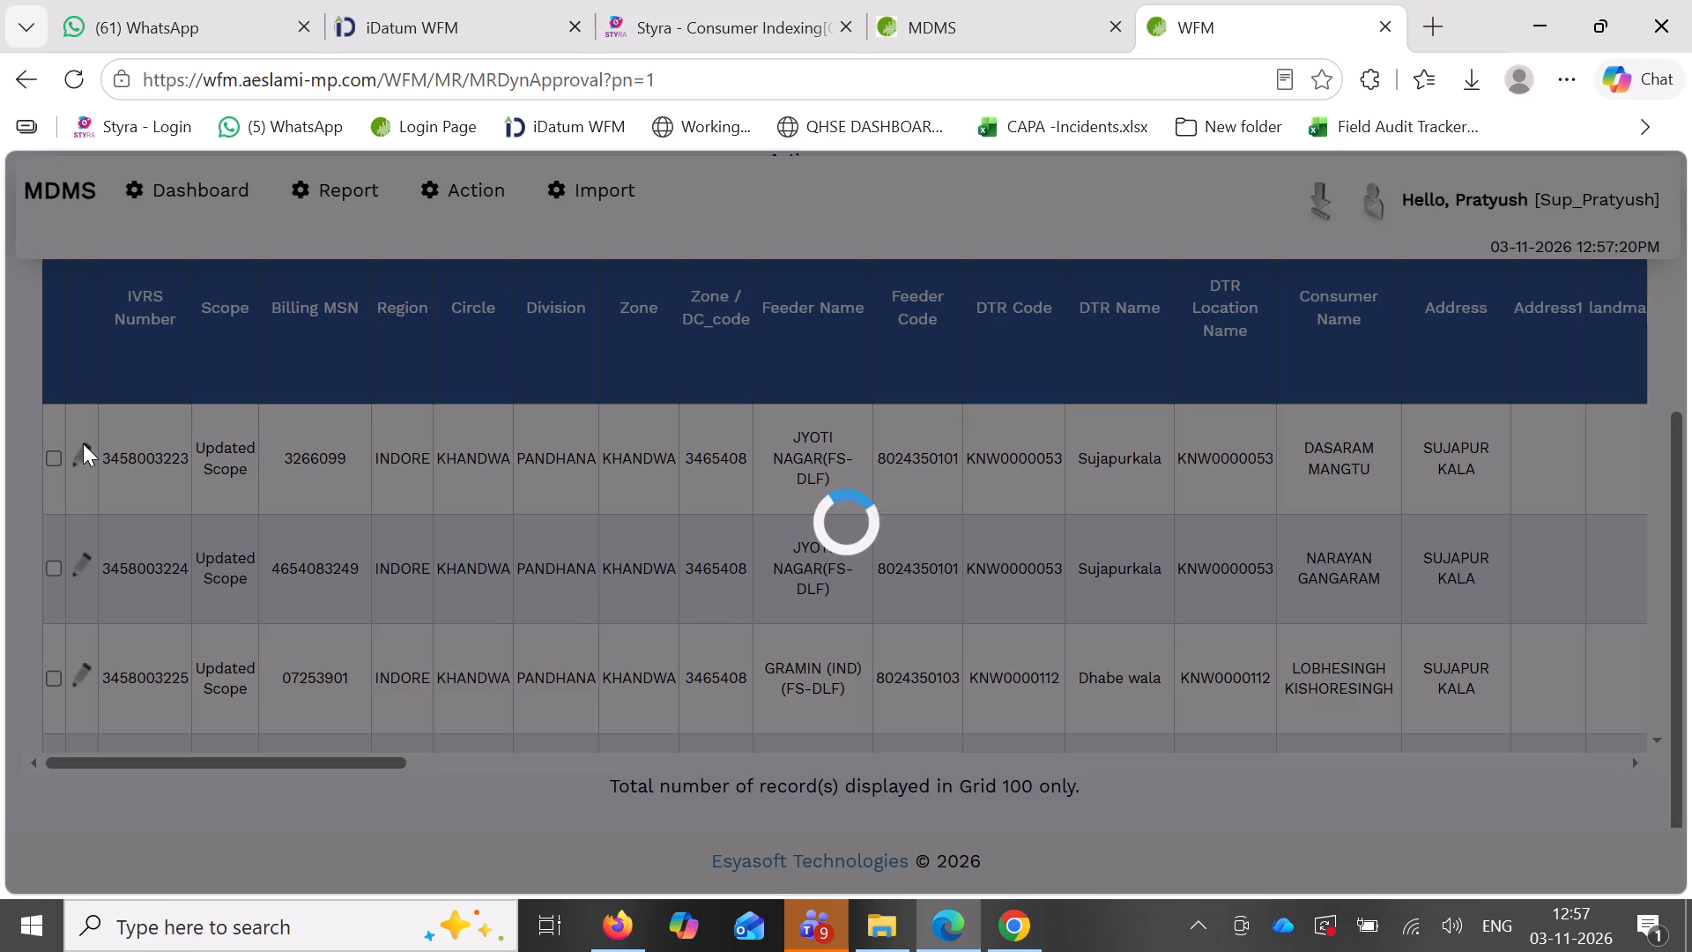
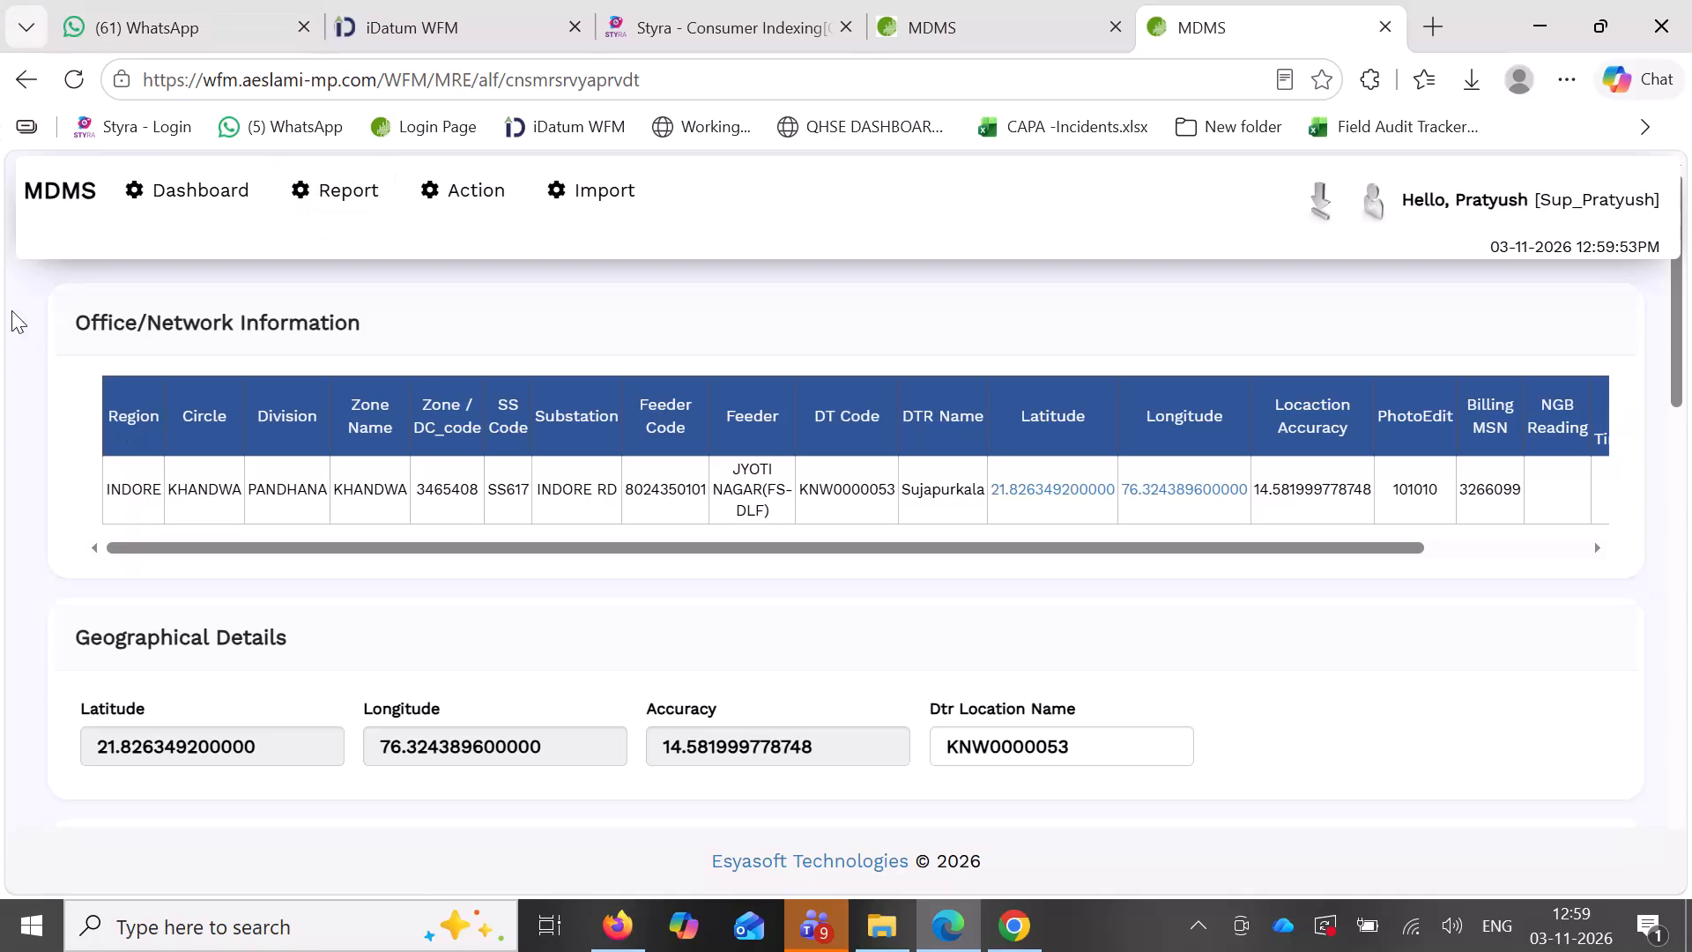
Check the open survey's Old Meter KWH Photo against the entered details of the Avon meter from 2019.
scroll(679, 636, down, 4)
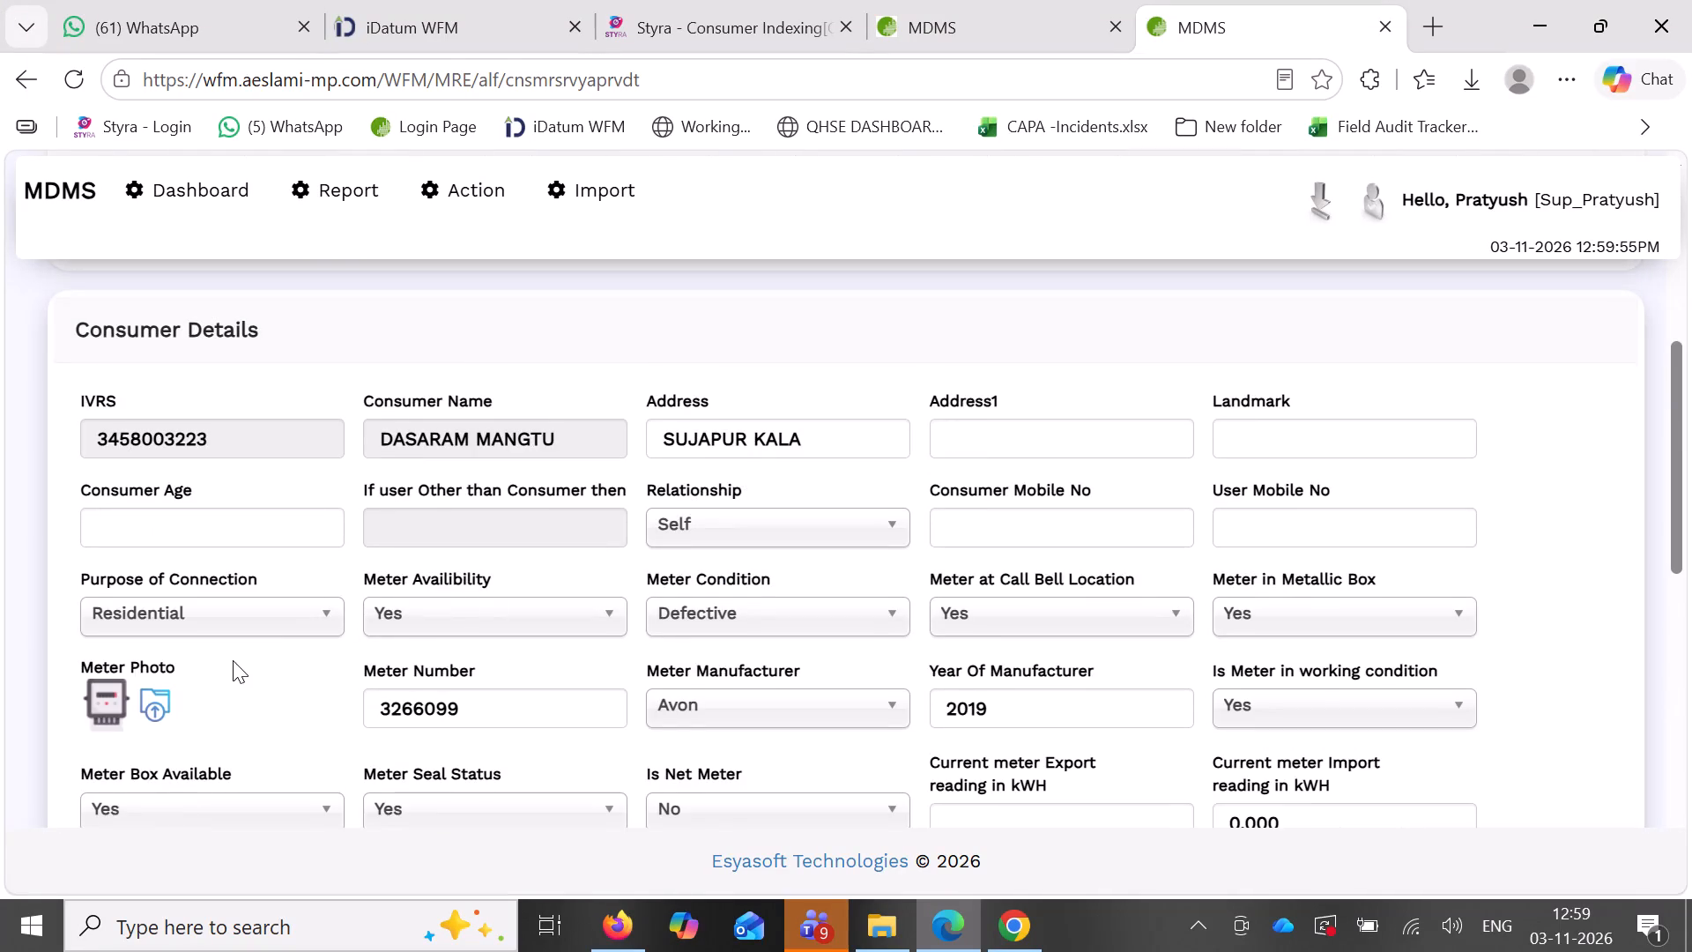
scroll(233, 661, down, 3)
click(104, 548)
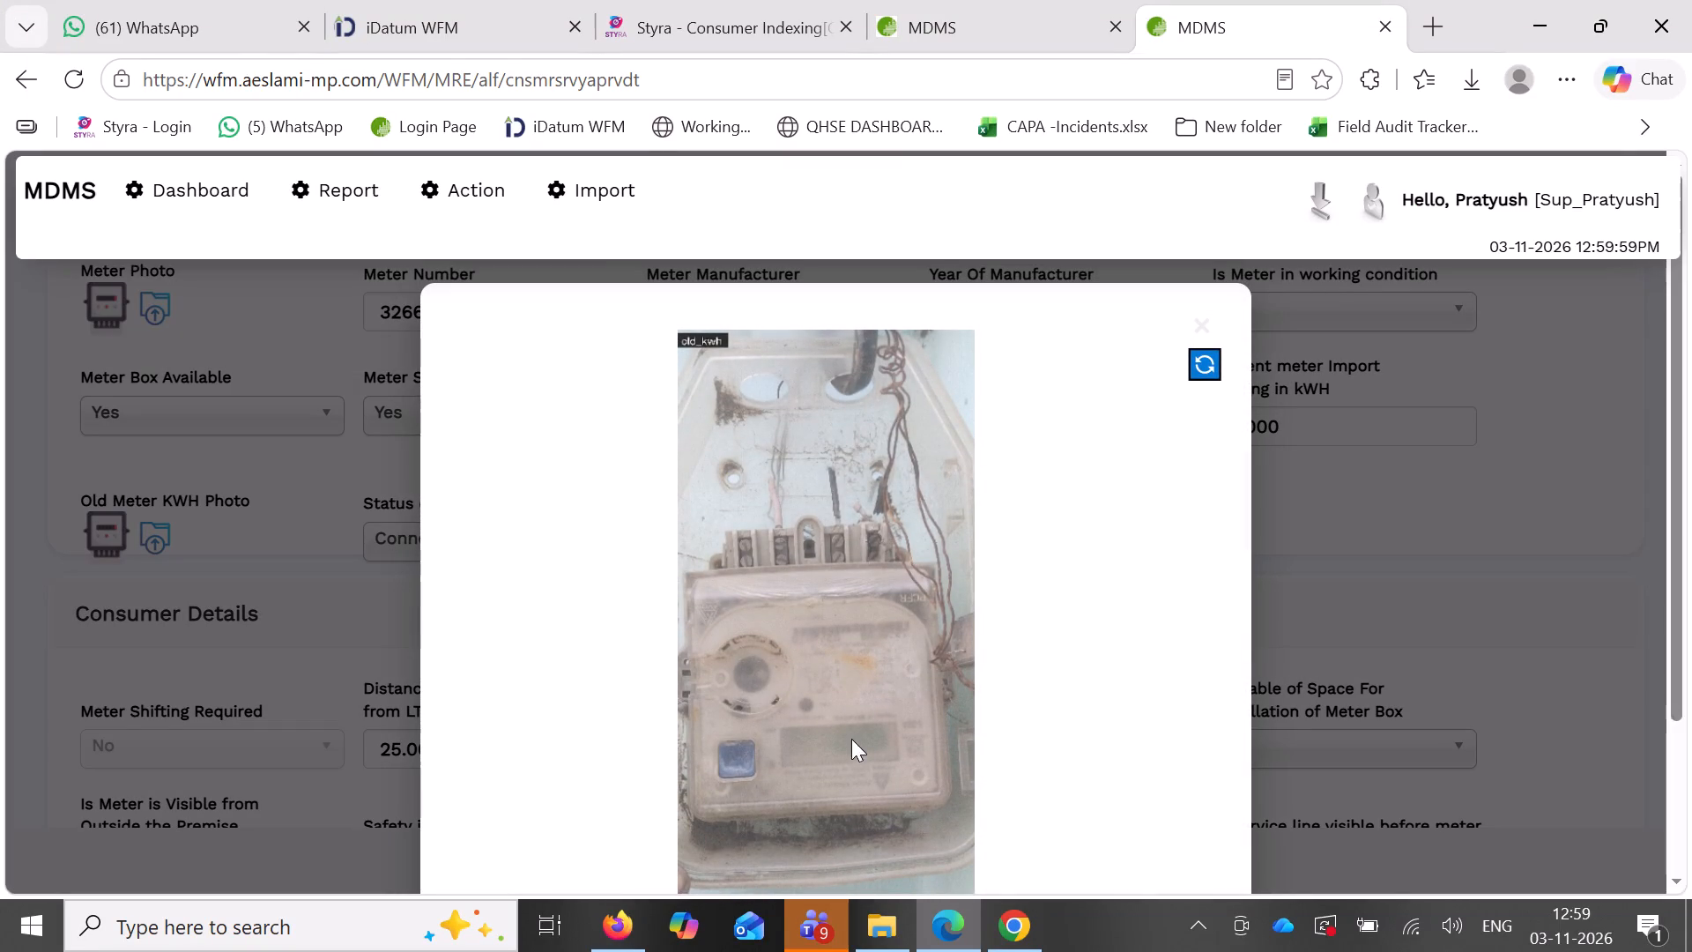
scroll(845, 754, up, 5)
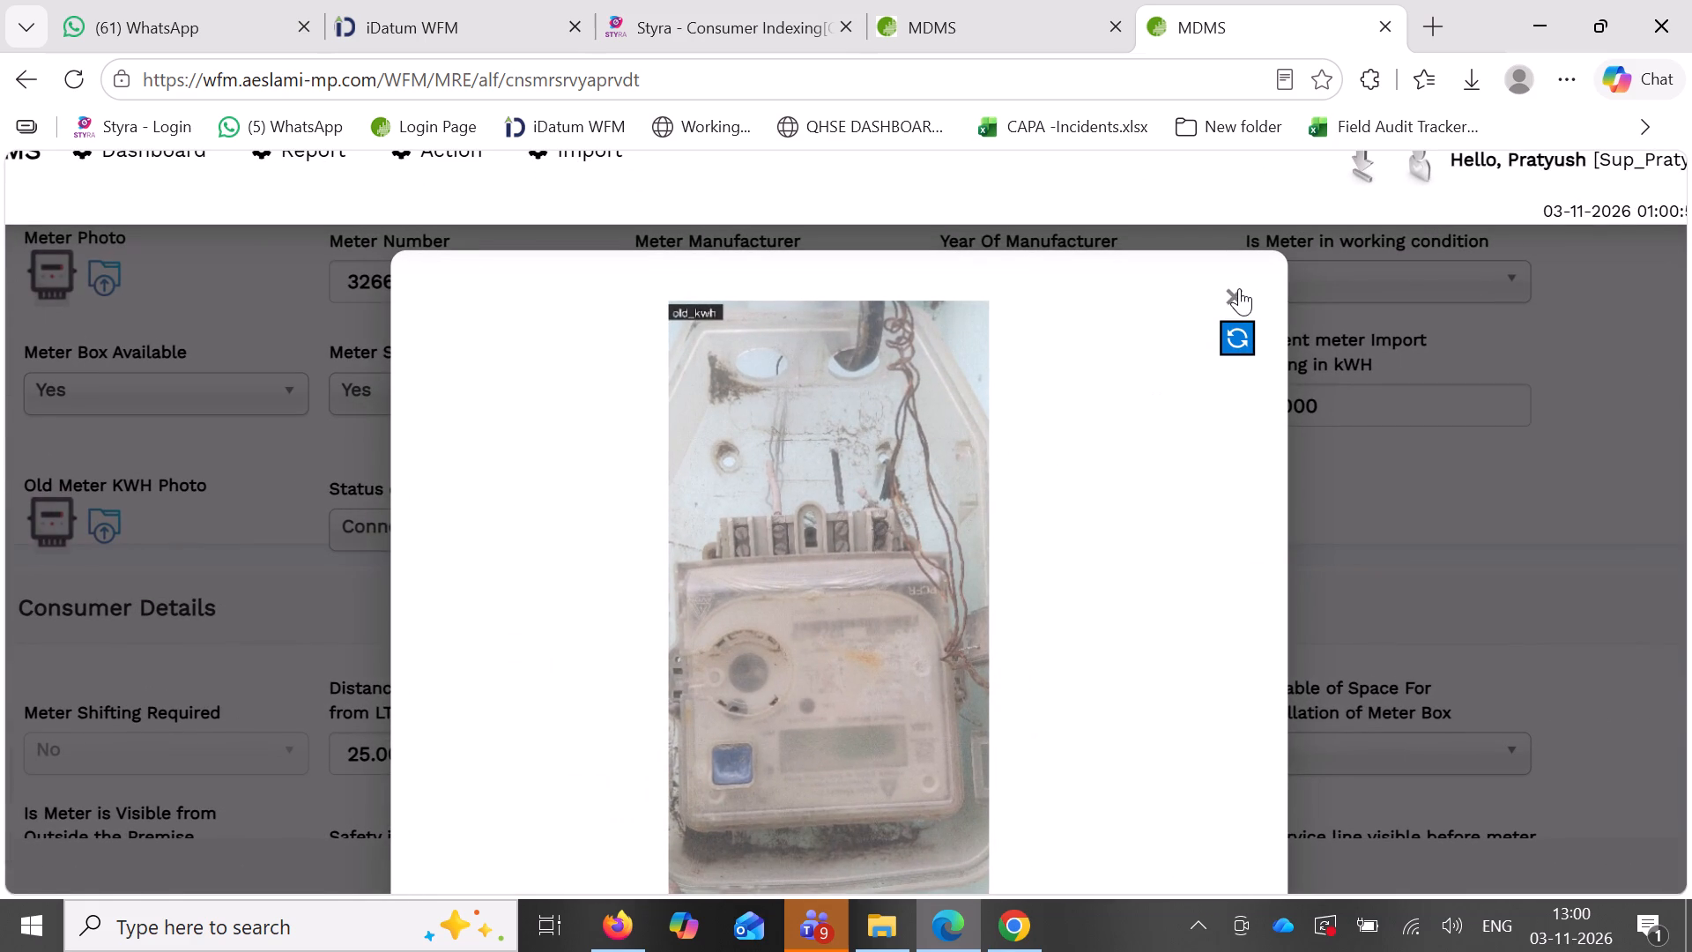
click(1239, 288)
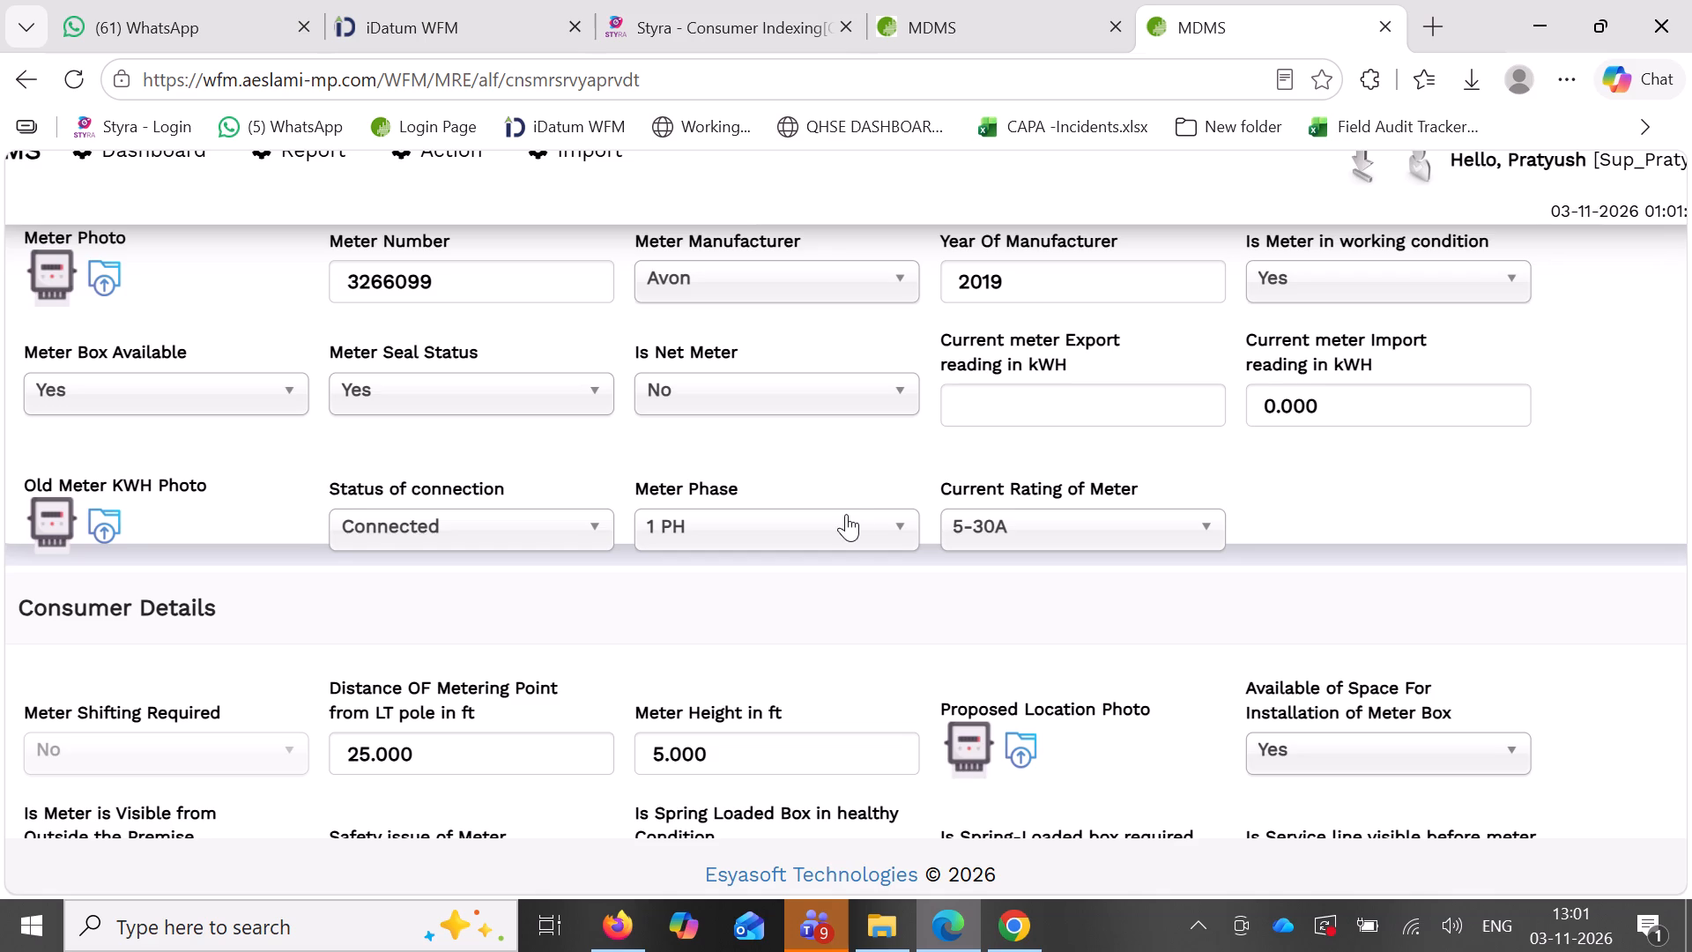
Approve the open survey of the Avon meter from 2019 with the remark "dusty Old Meter".
scroll(846, 514, down, 5)
click(847, 690)
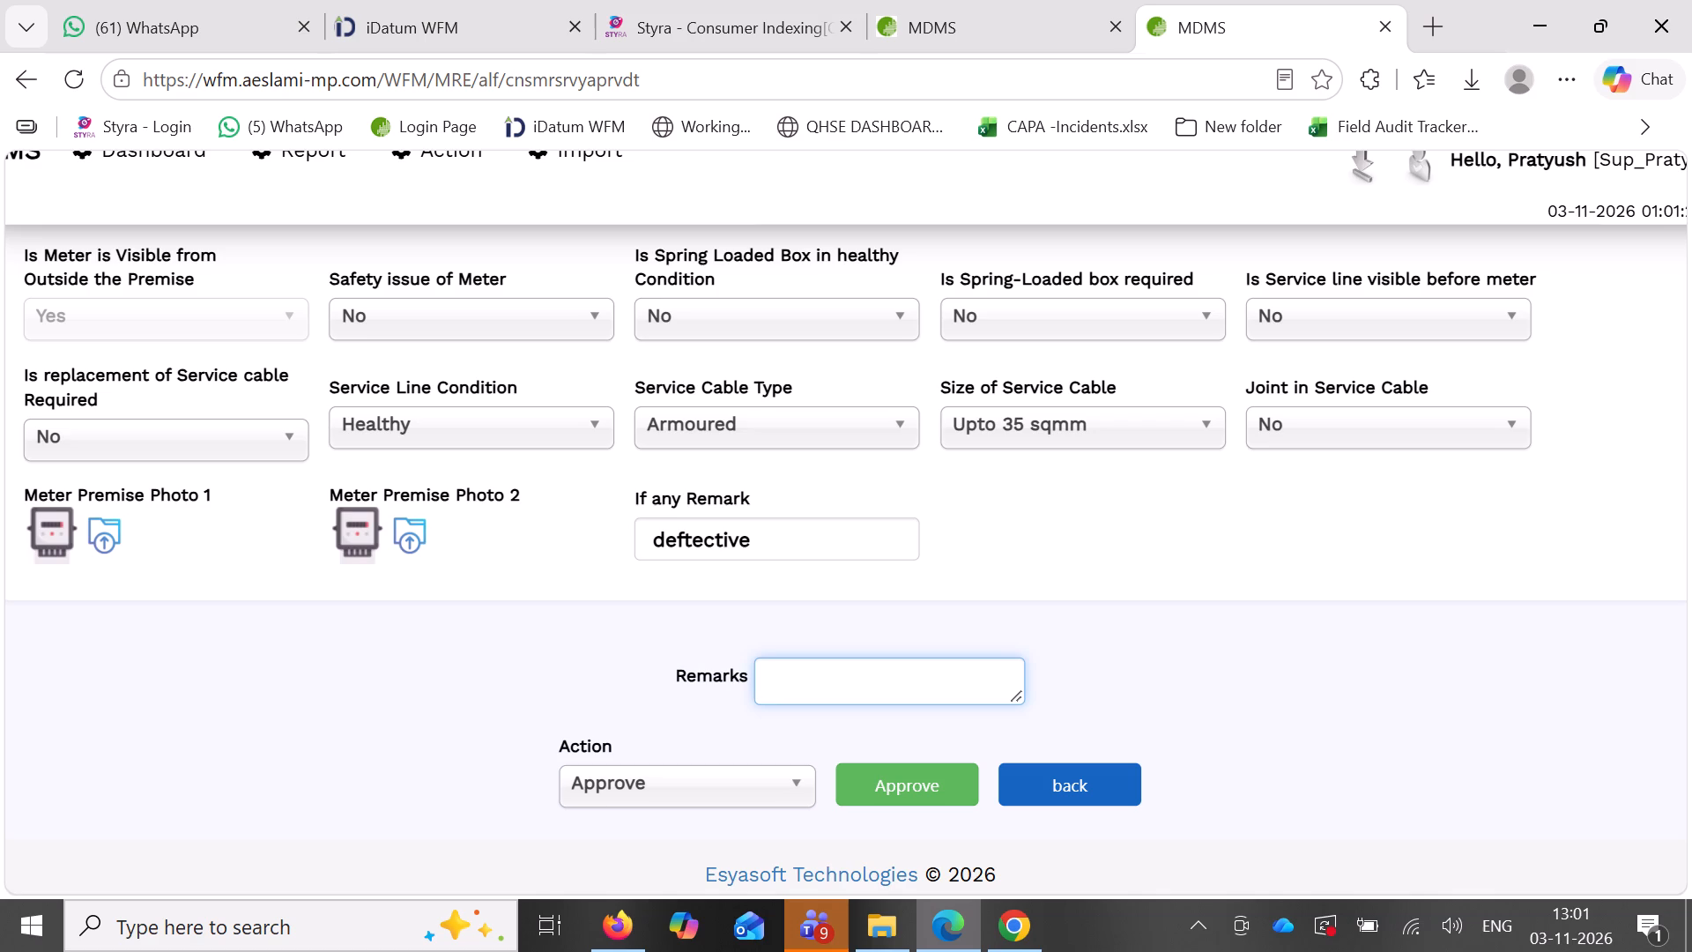
text(dusty Old Mter)
key(space)
key(BackSpace)
key(BackSpace)
key(BackSpace)
key(BackSpace)
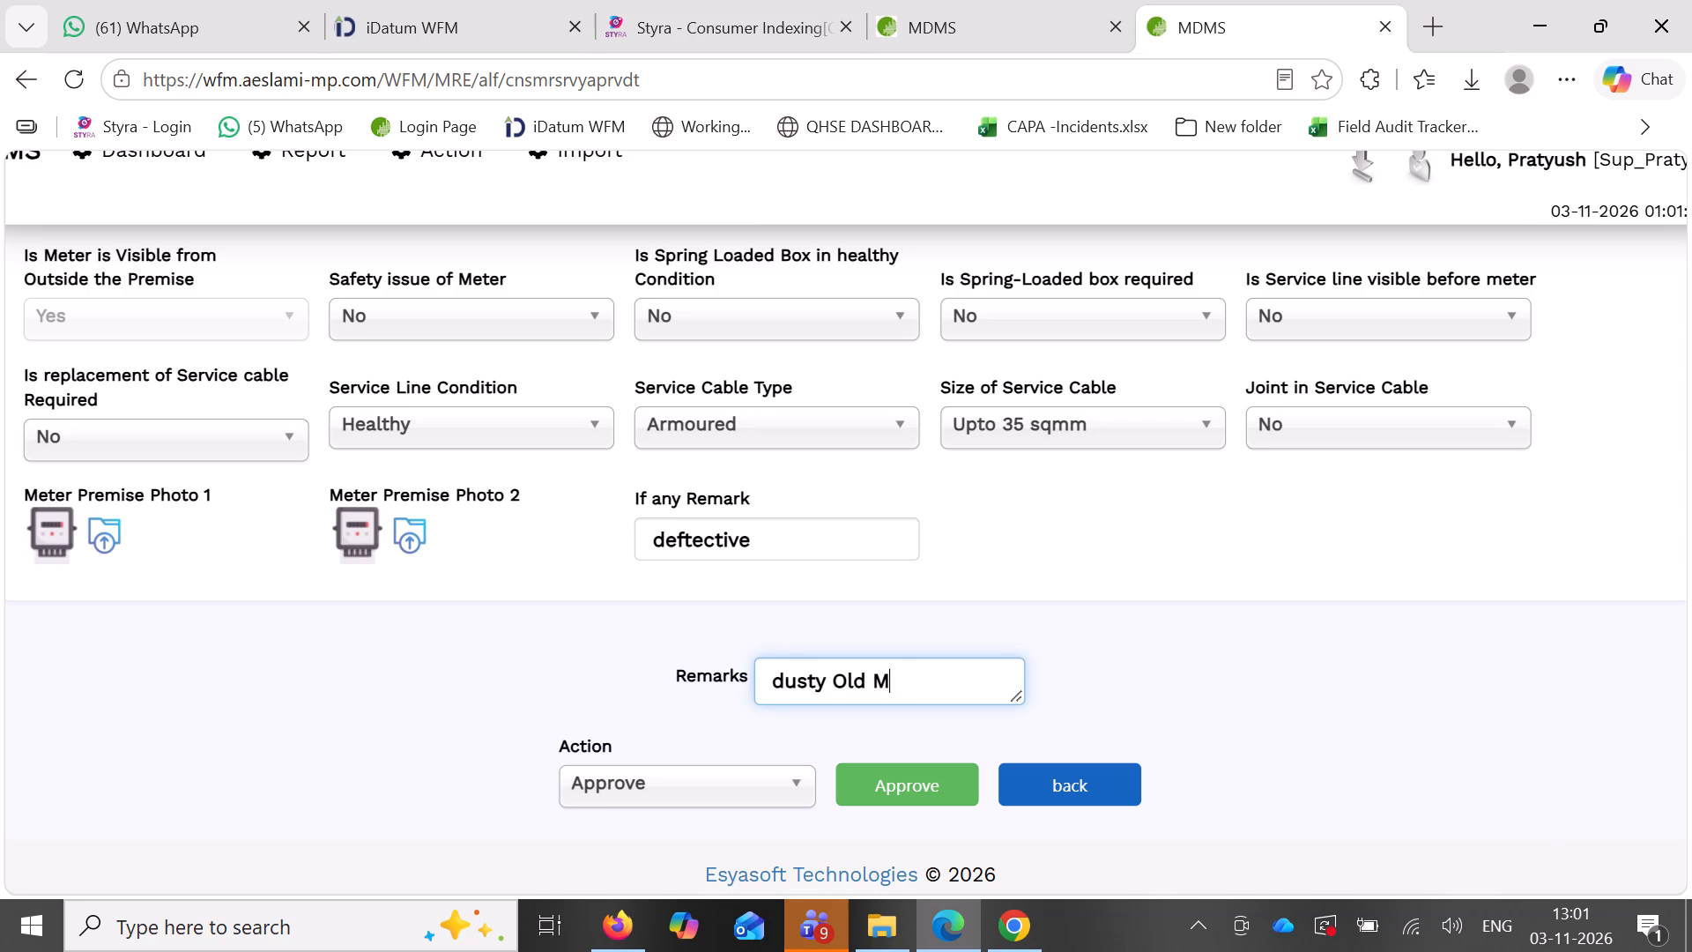
text(eter)
key(Tab)
key(Tab)
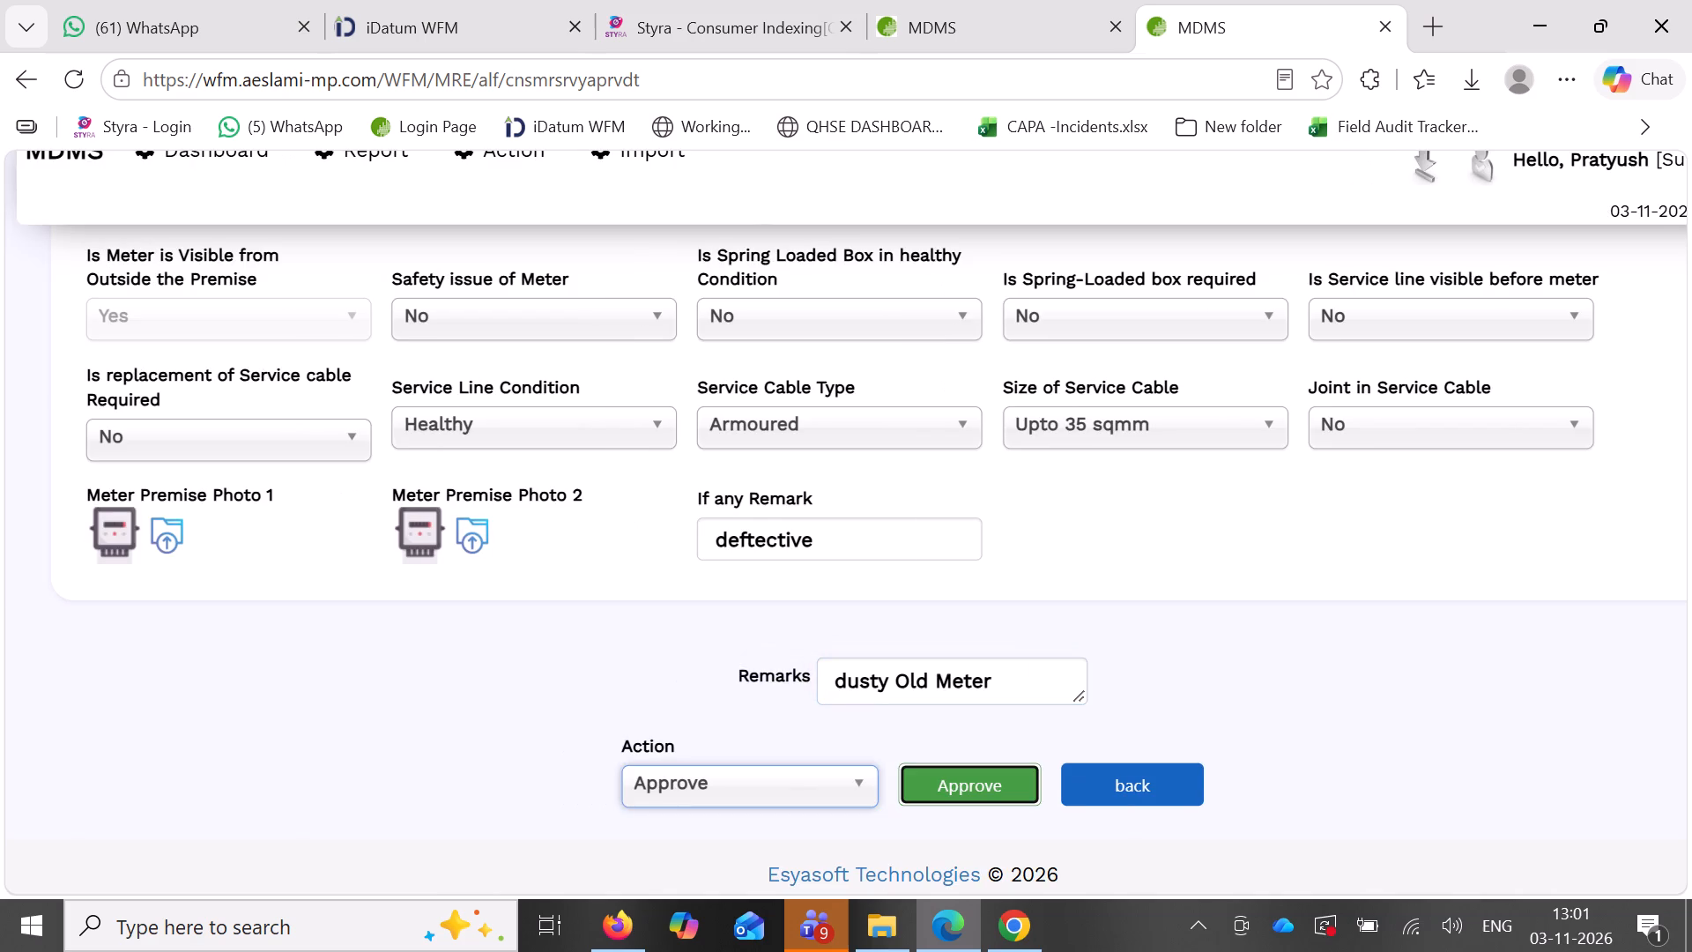
key(Return)
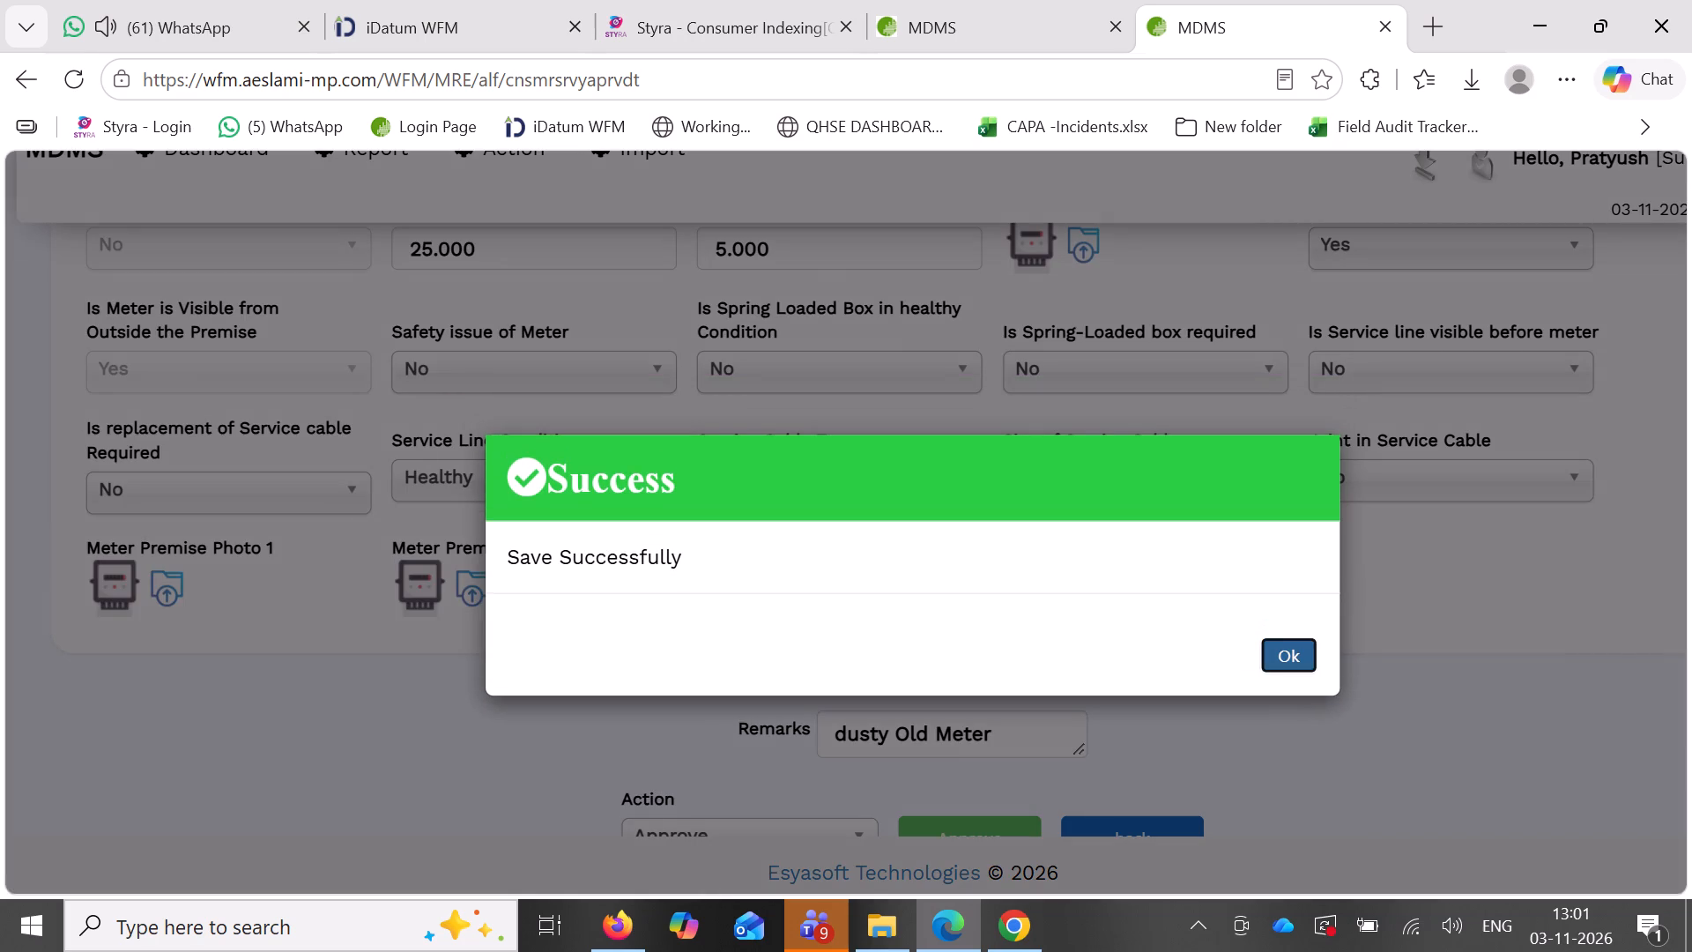
key(Return)
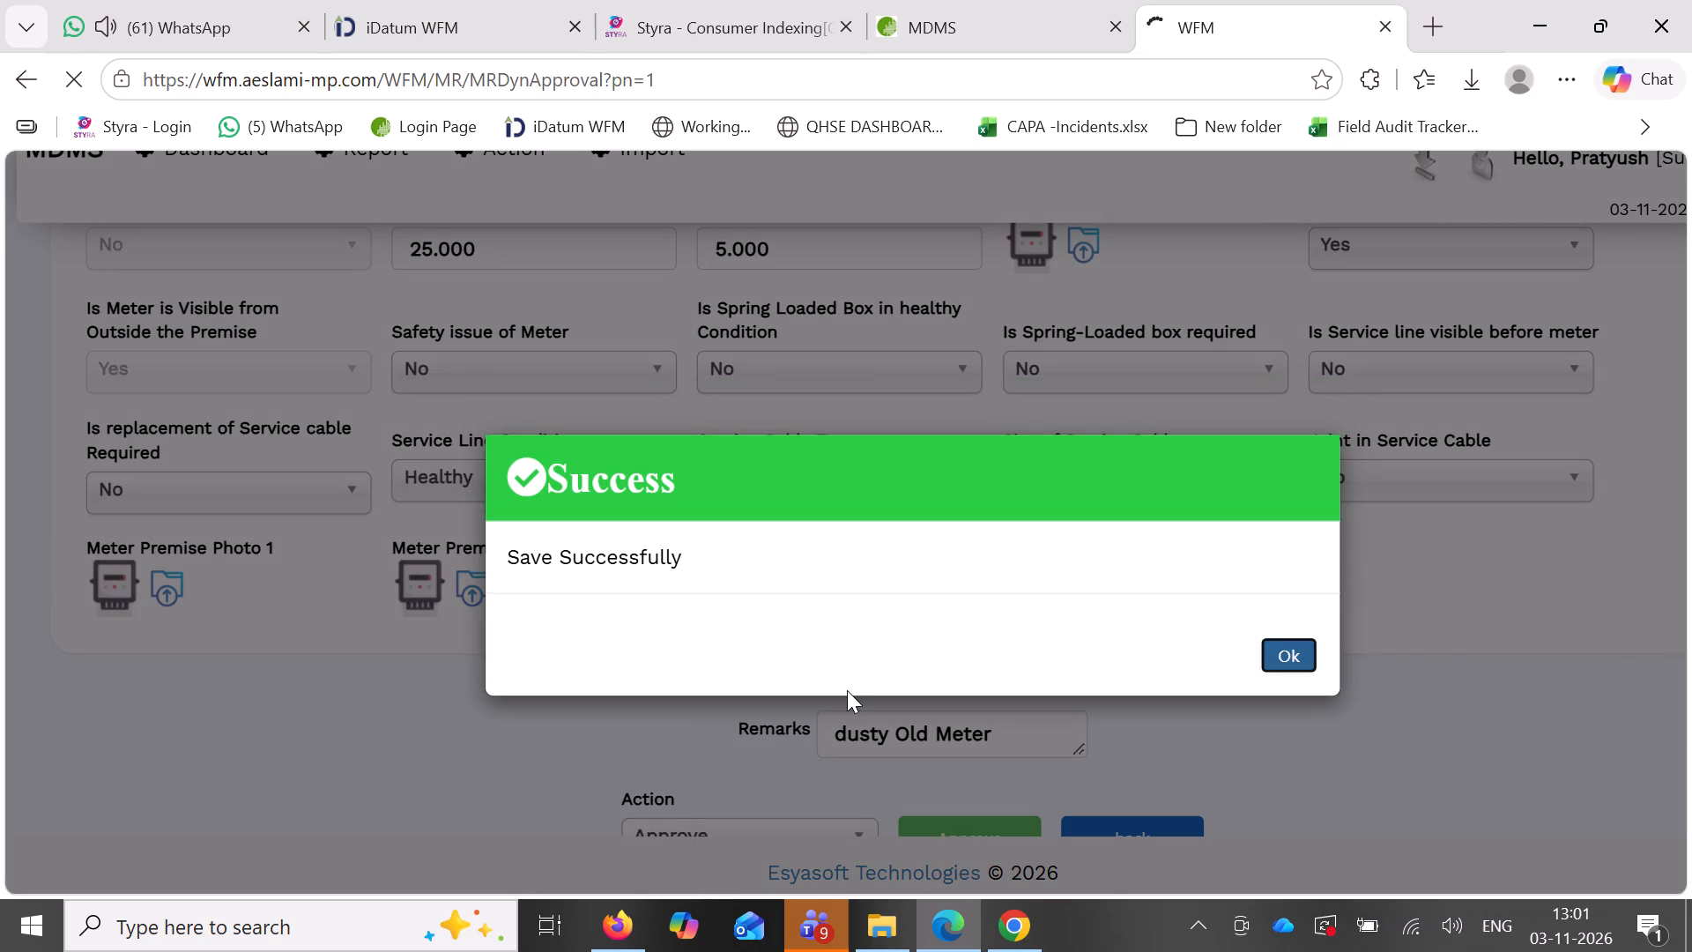